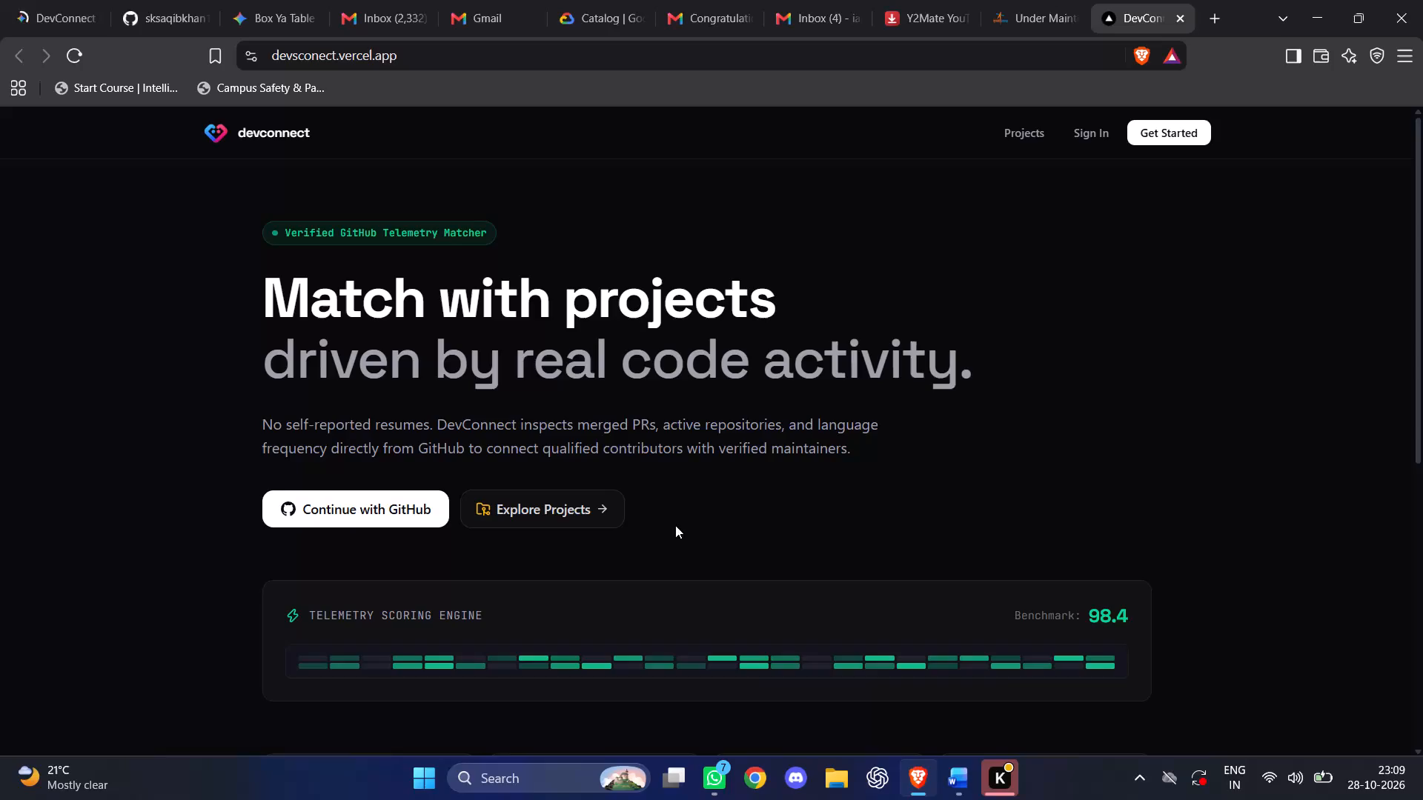
Sign in to DevConnect with the GitHub account and authorize the app's access.
scroll(864, 552, down, 1)
scroll(864, 552, up, 1)
scroll(864, 552, down, 2)
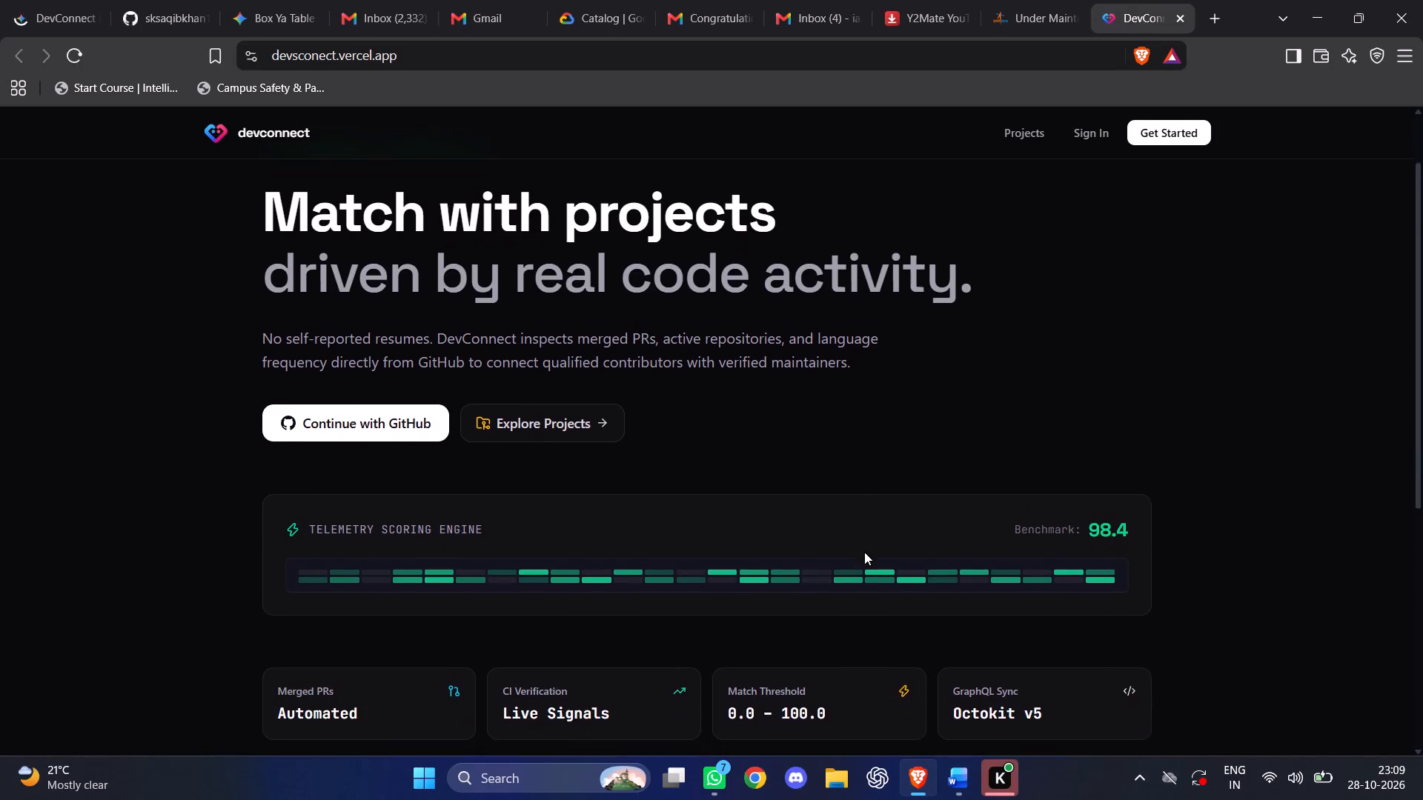
scroll(864, 552, down, 4)
scroll(864, 552, up, 3)
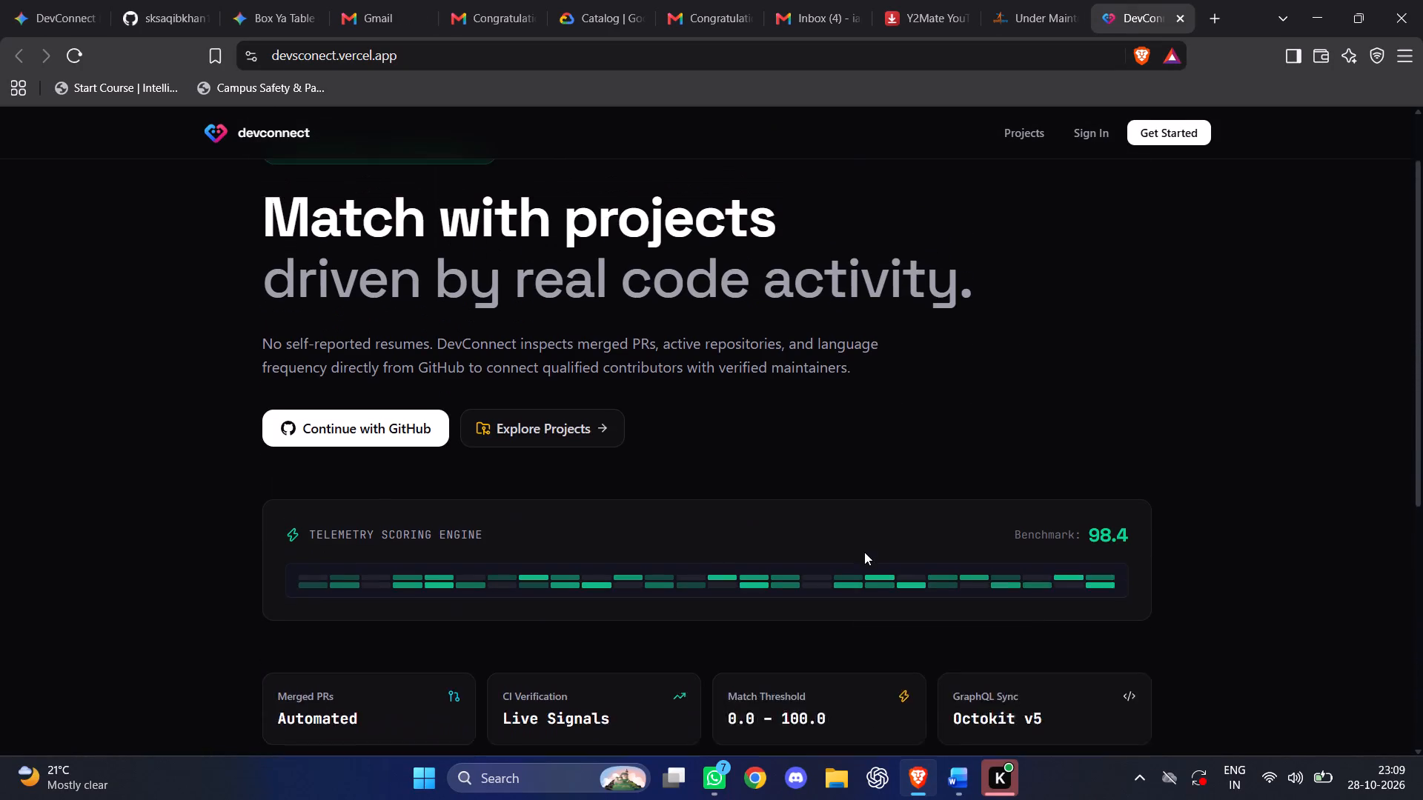
click(1104, 147)
click(1095, 136)
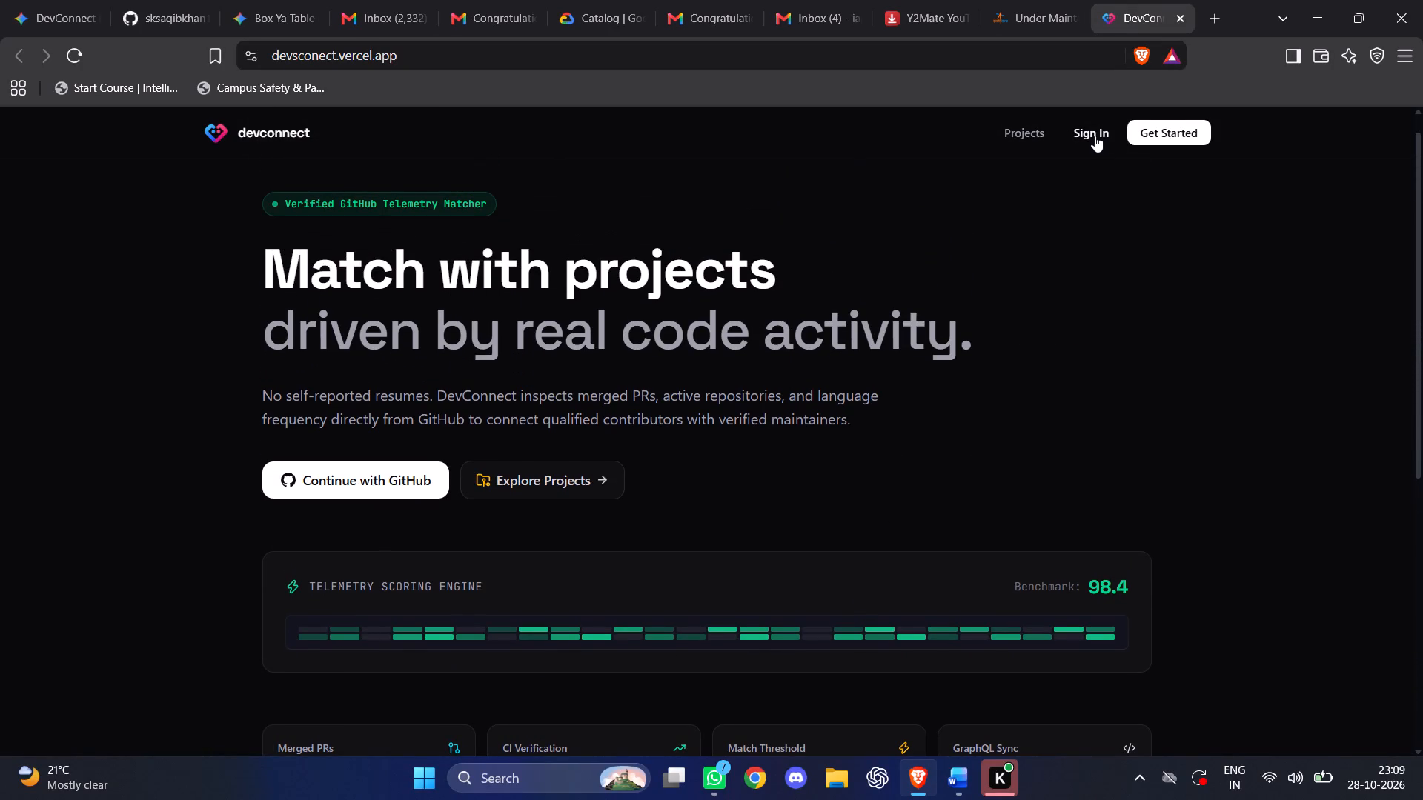
click(657, 460)
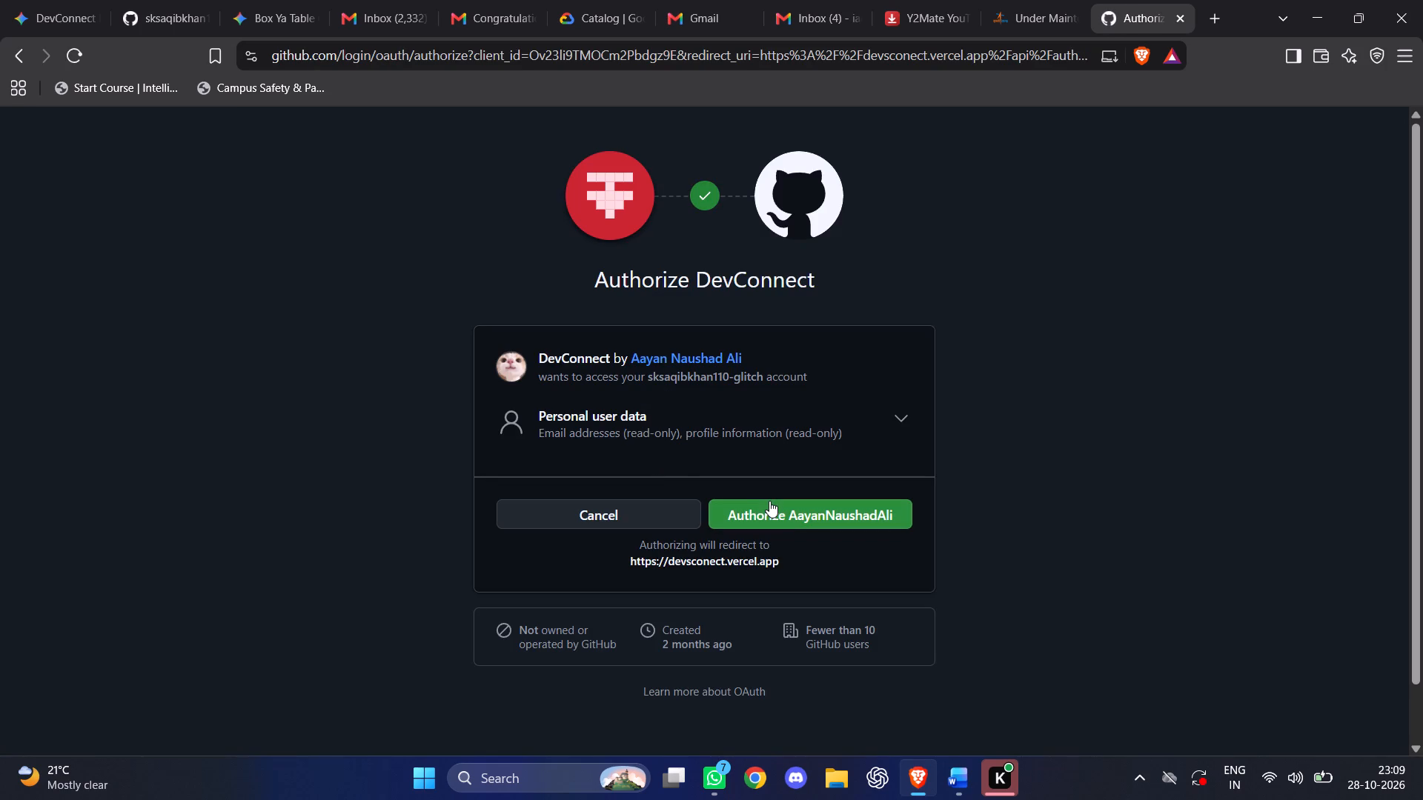
click(791, 523)
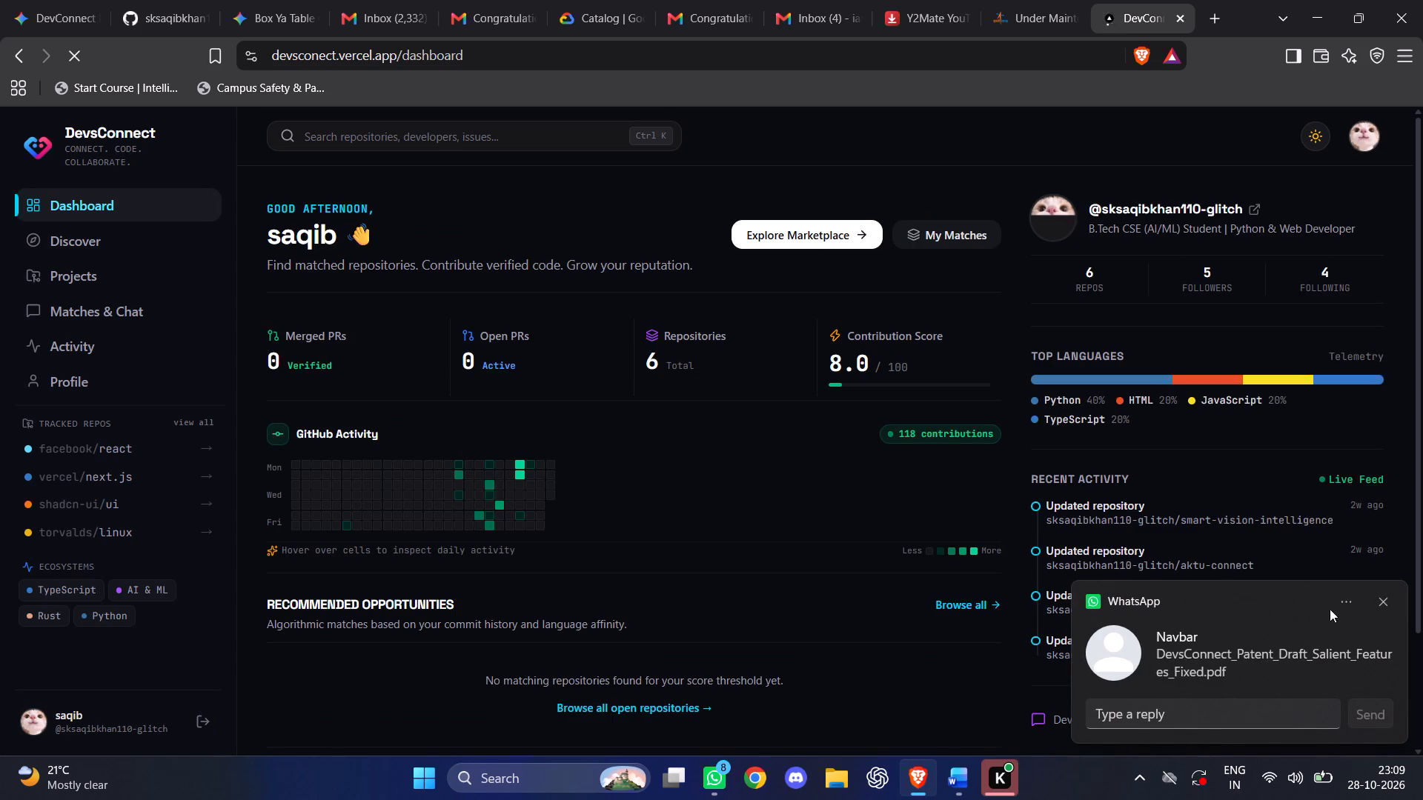
Dismiss the chat notification and capture a screenshot of the entire DevsConnect dashboard page area.
click(1380, 598)
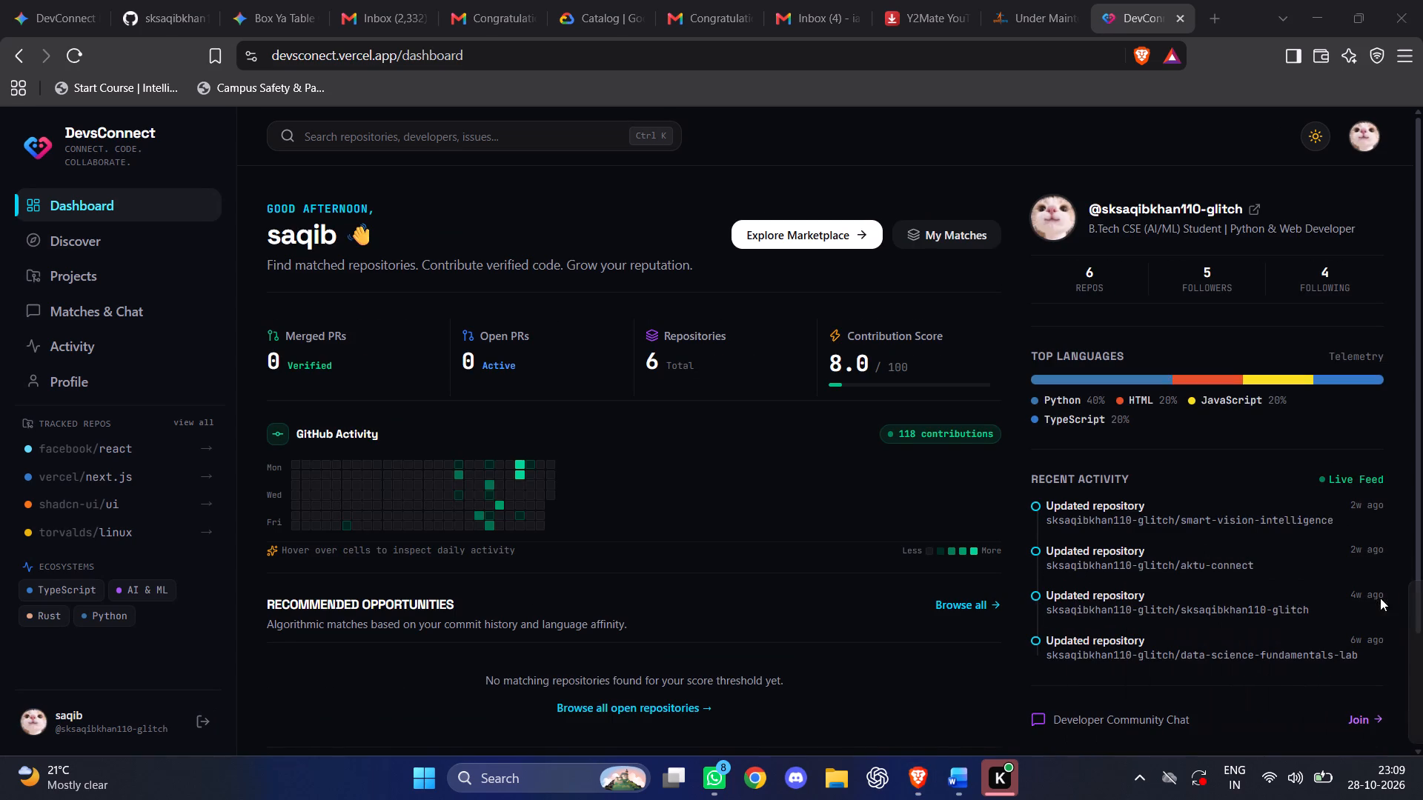
key(shift+super+s)
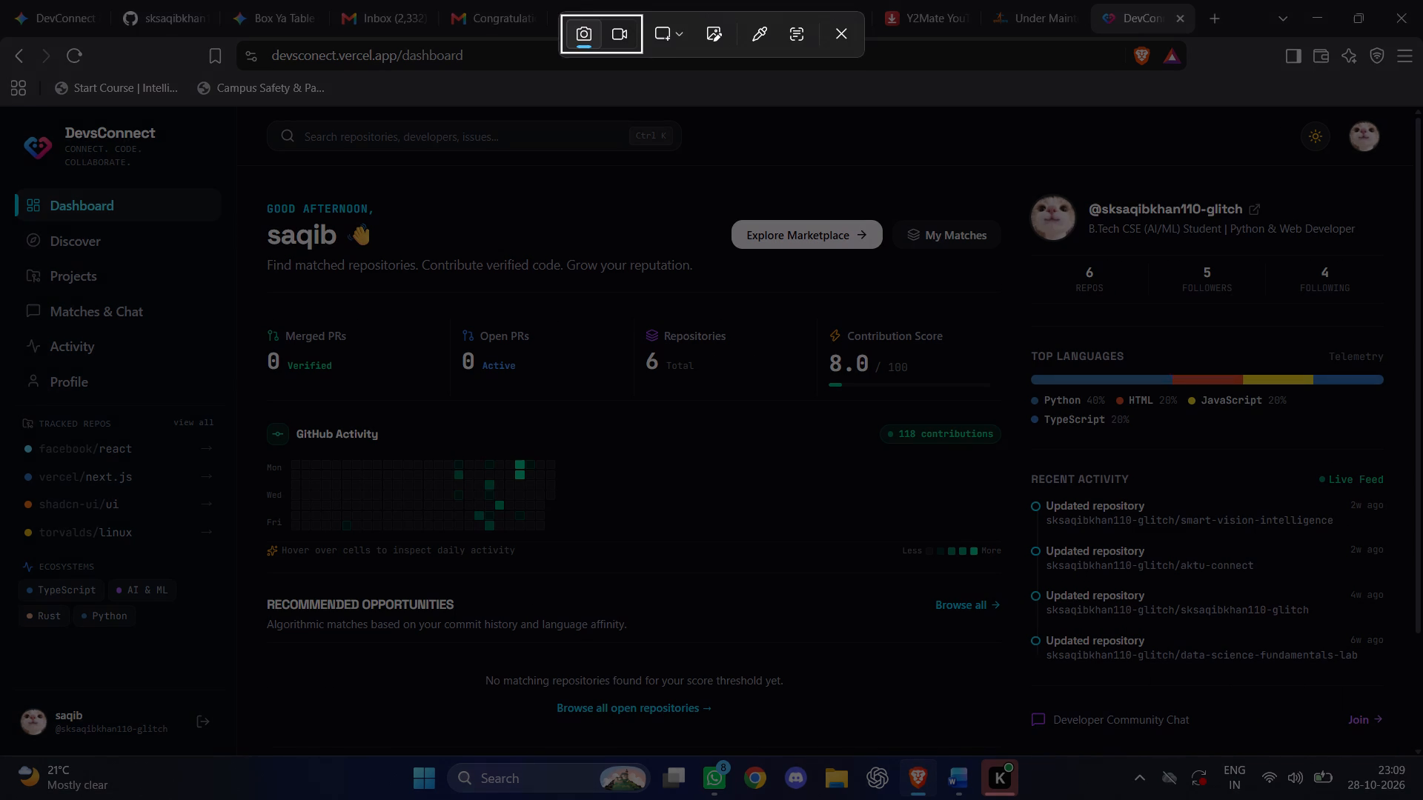
drag(1416, 747, 0, 110)
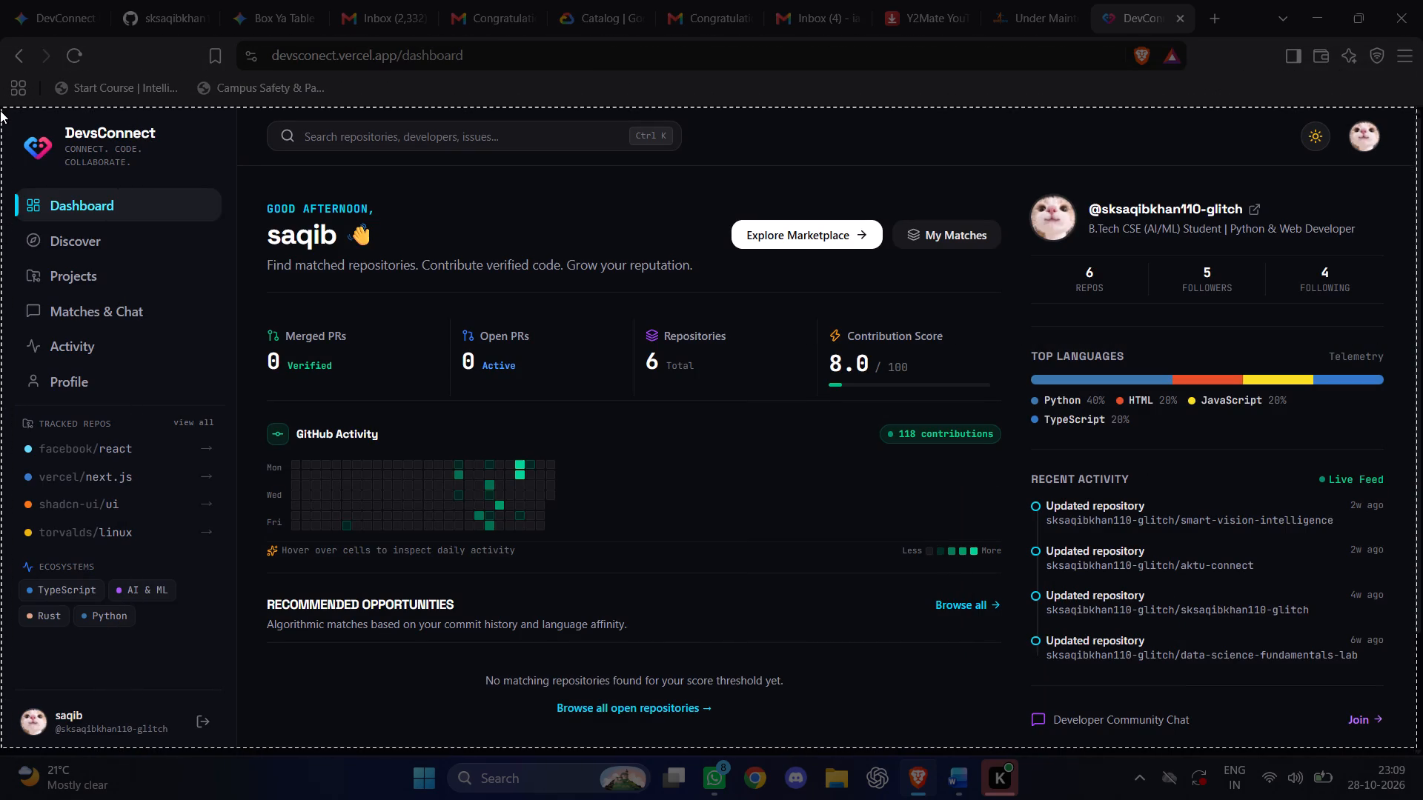
drag(0, 110, 0, 109)
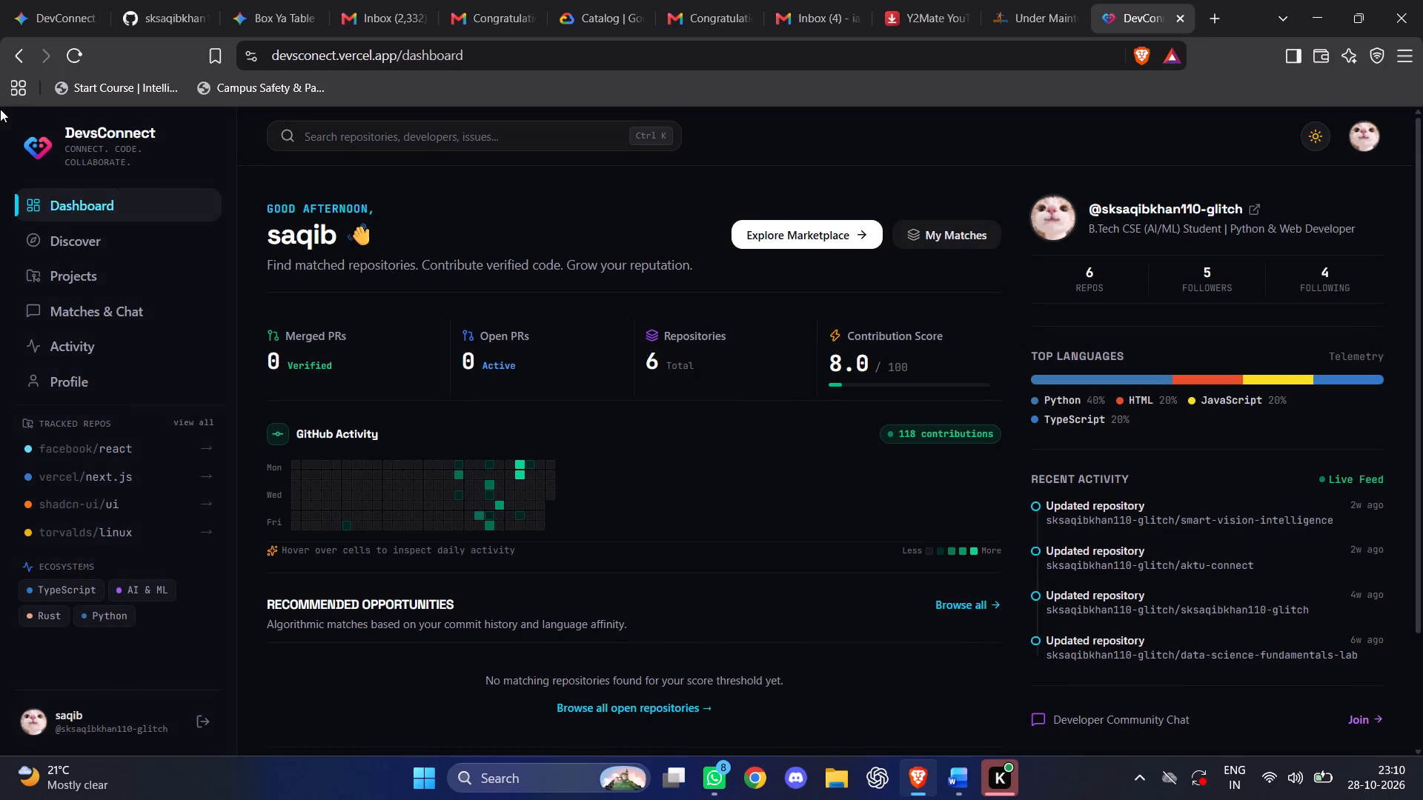
Switch to the Word report and save the captured dashboard screenshot as PNG file p1 in the Screenshots folder.
click(944, 765)
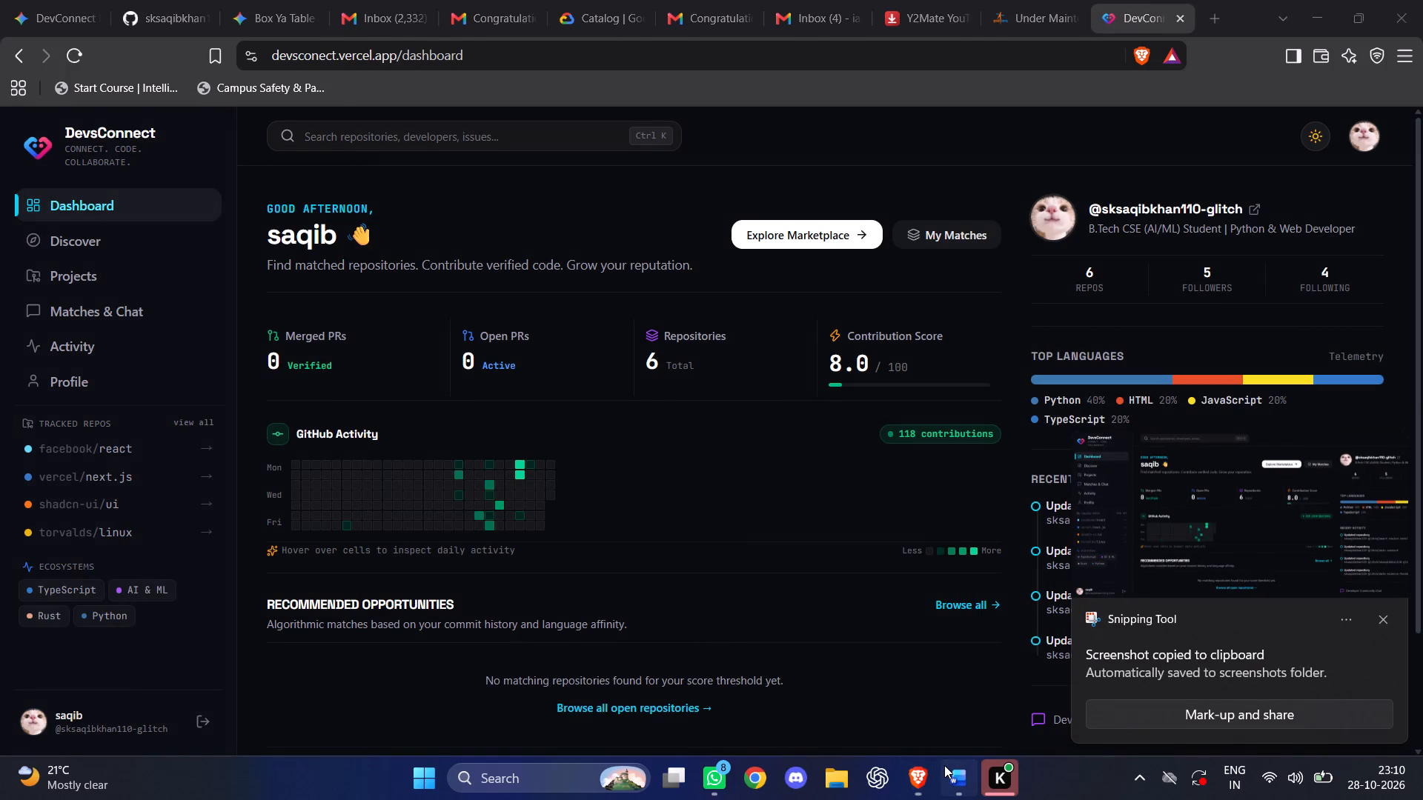
scroll(723, 473, up, 9)
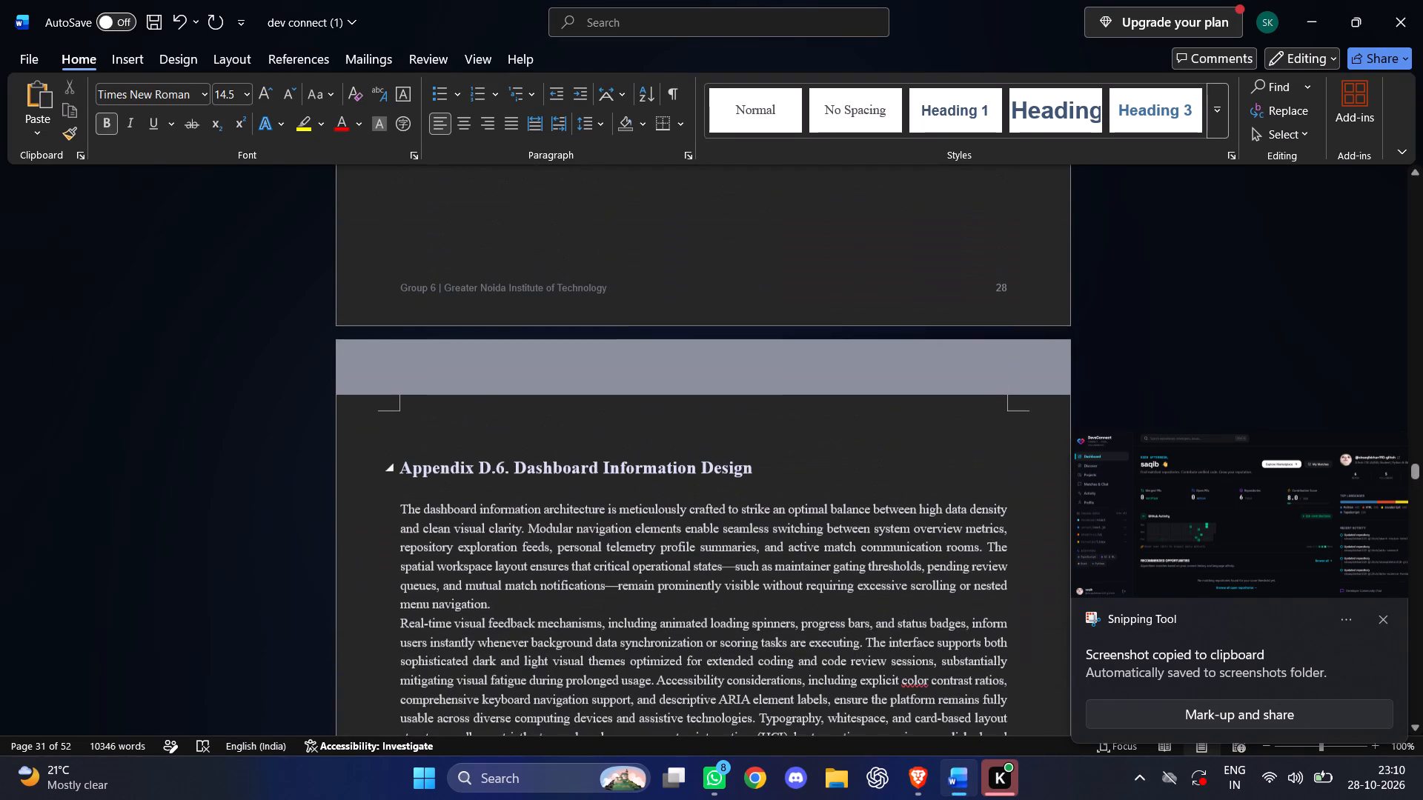
click(1284, 635)
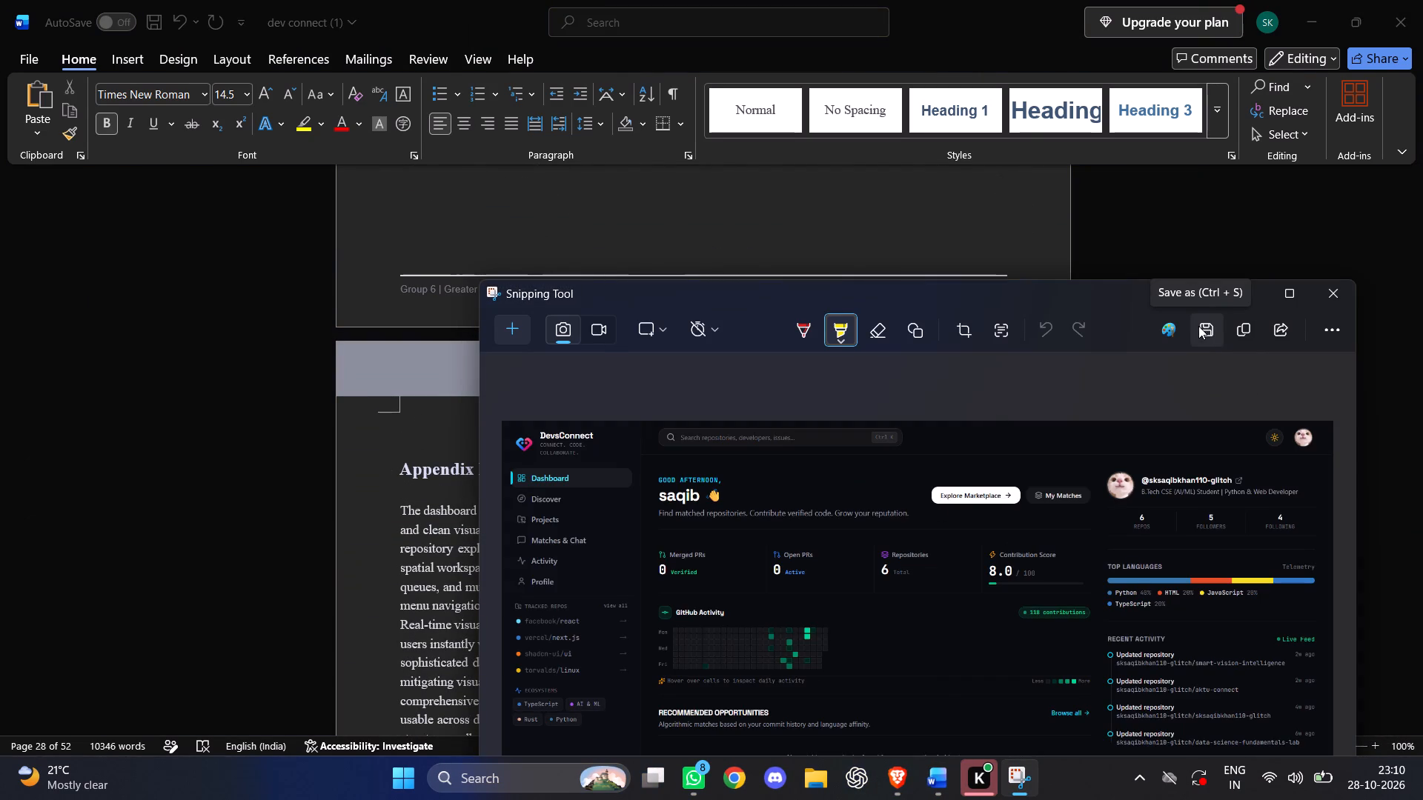
click(1202, 330)
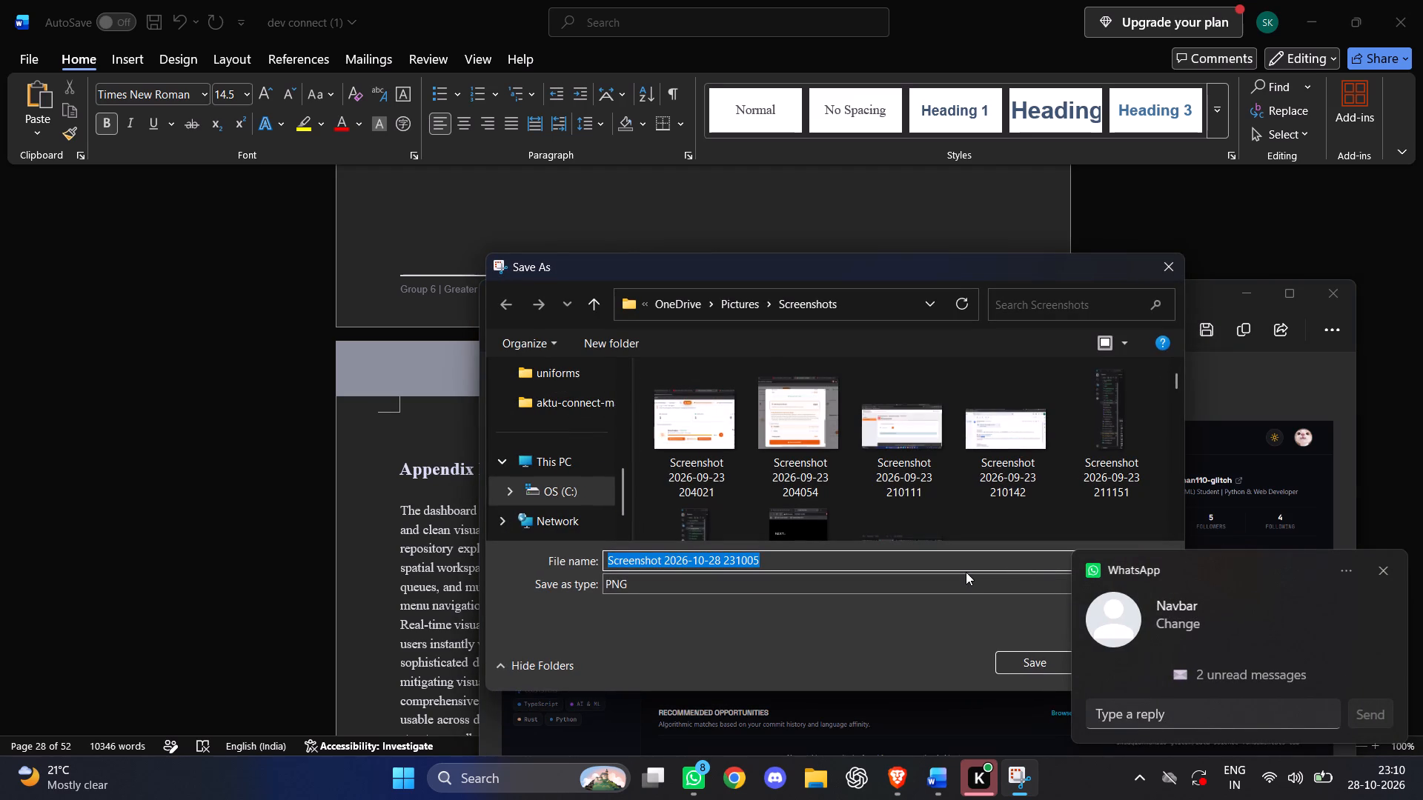
key(BackSpace)
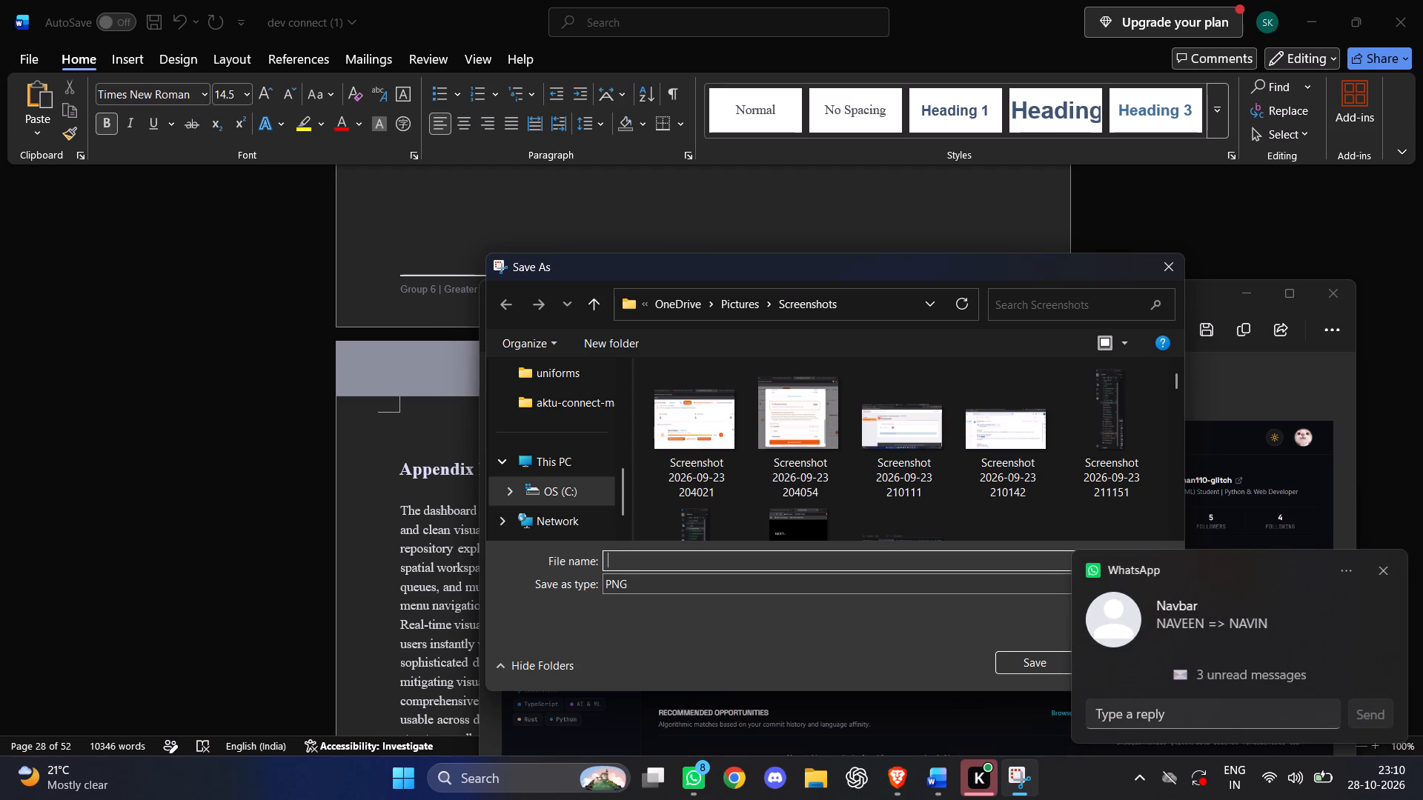
text(p1)
click(1037, 661)
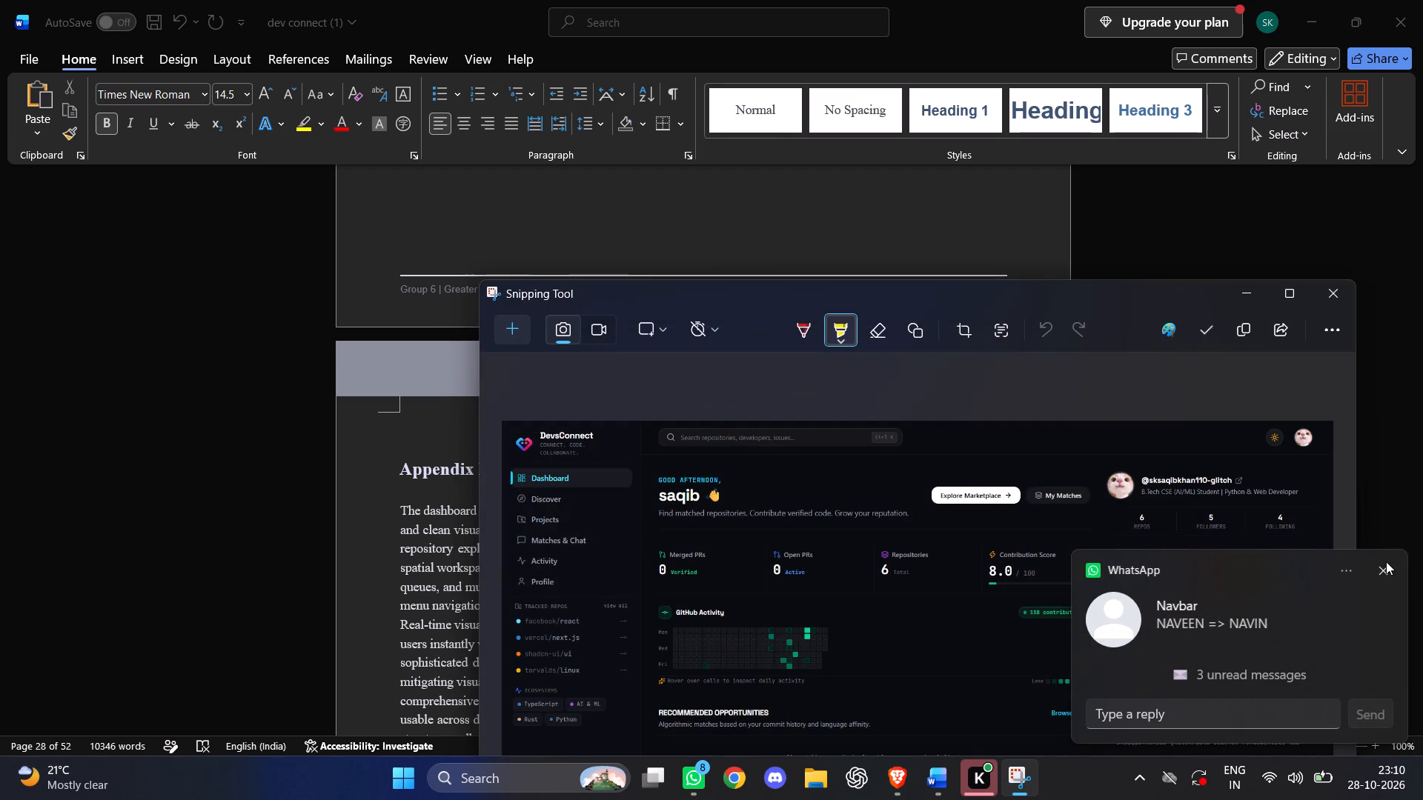
click(1385, 562)
click(1333, 301)
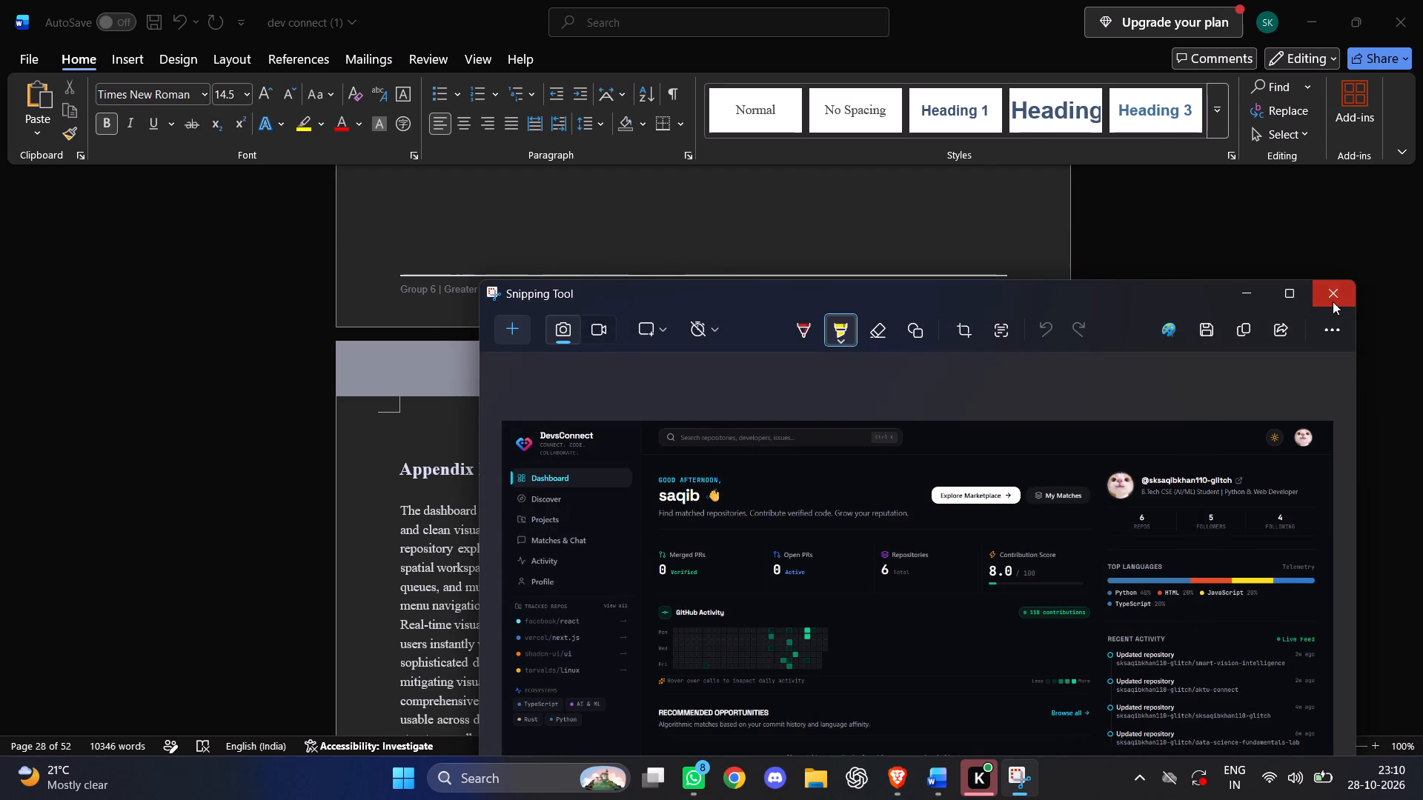
Look through the report for the Output Screenshots section and its first dashboard figure.
scroll(1016, 292, up, 15)
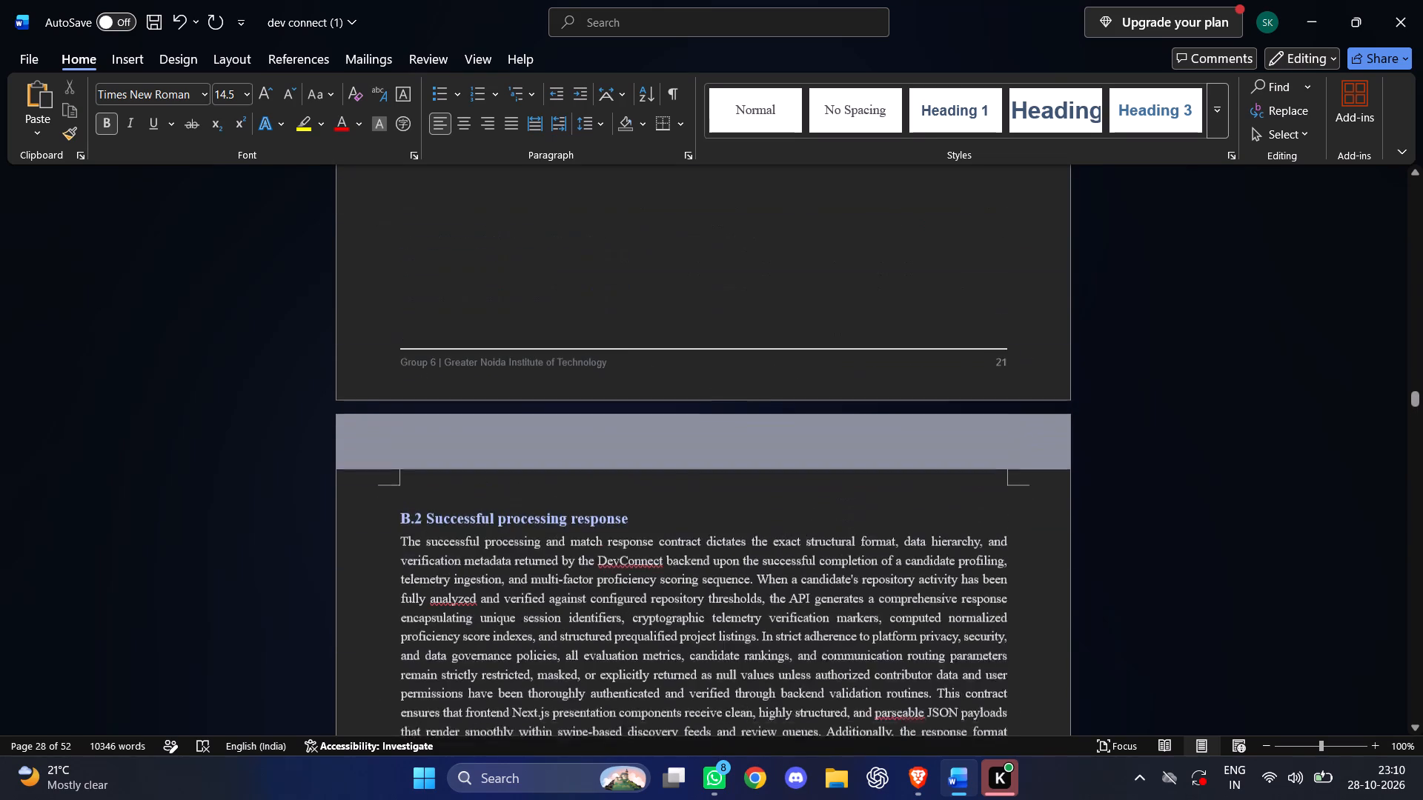
scroll(1016, 292, up, 6)
scroll(1016, 292, down, 1)
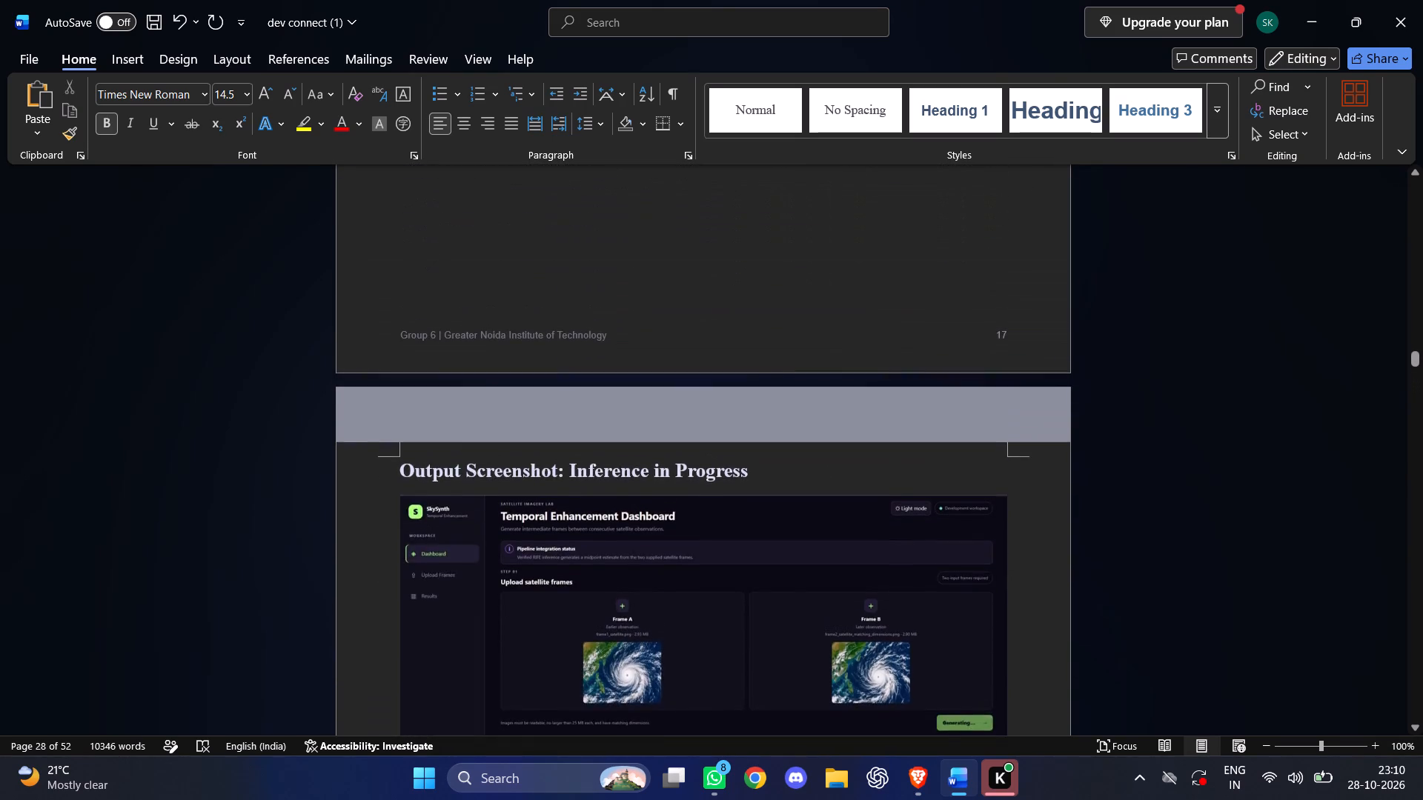
scroll(1016, 292, down, 1)
scroll(1016, 292, up, 5)
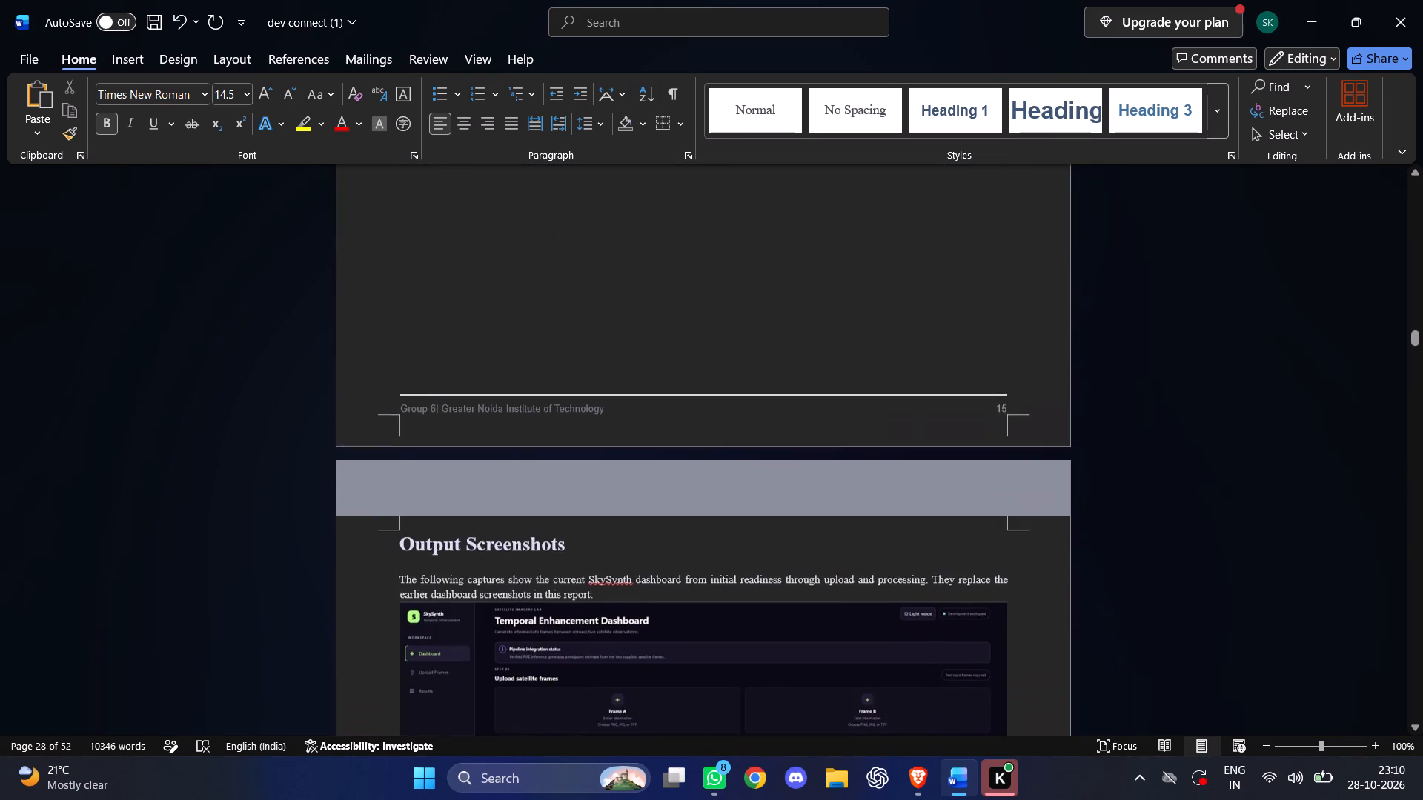
scroll(1016, 292, up, 4)
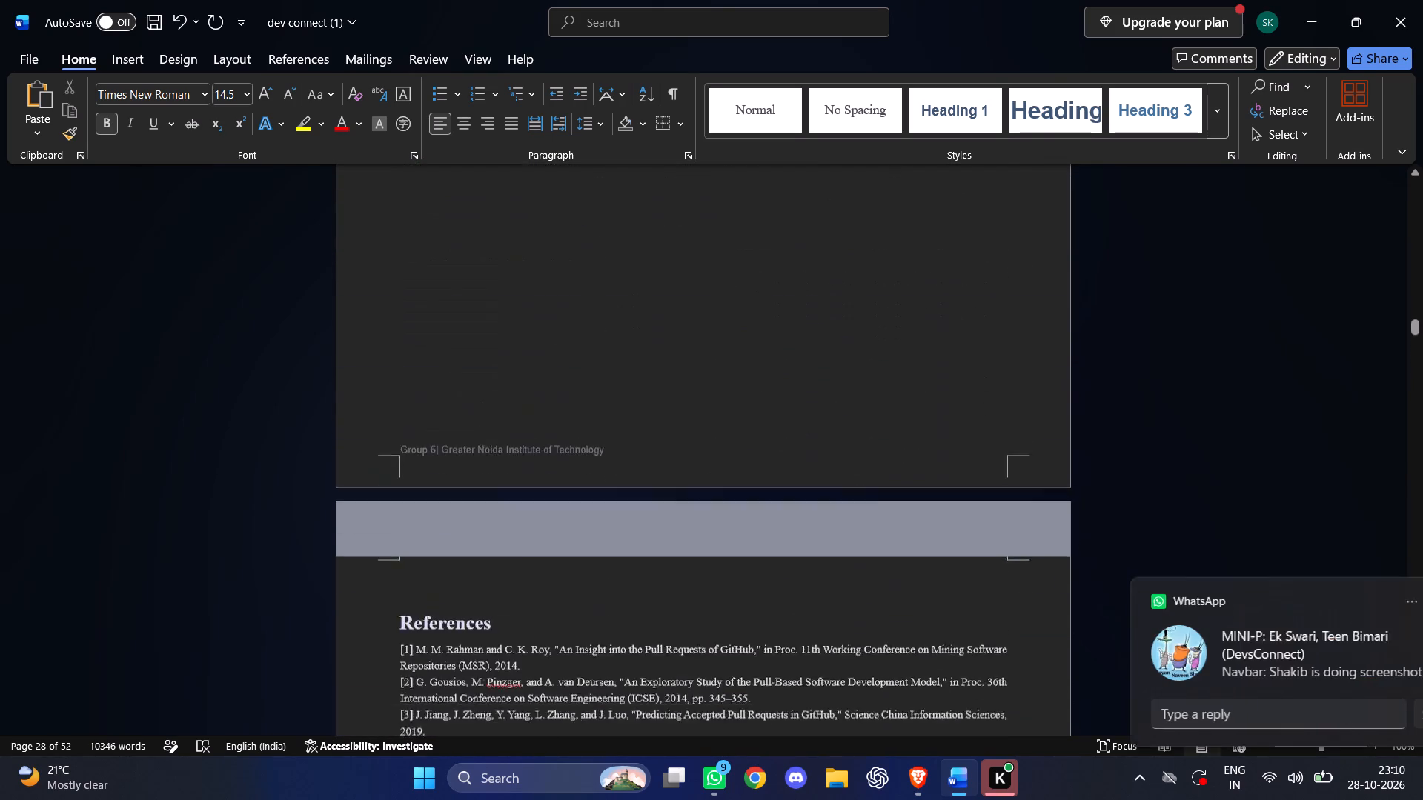
scroll(1016, 292, down, 6)
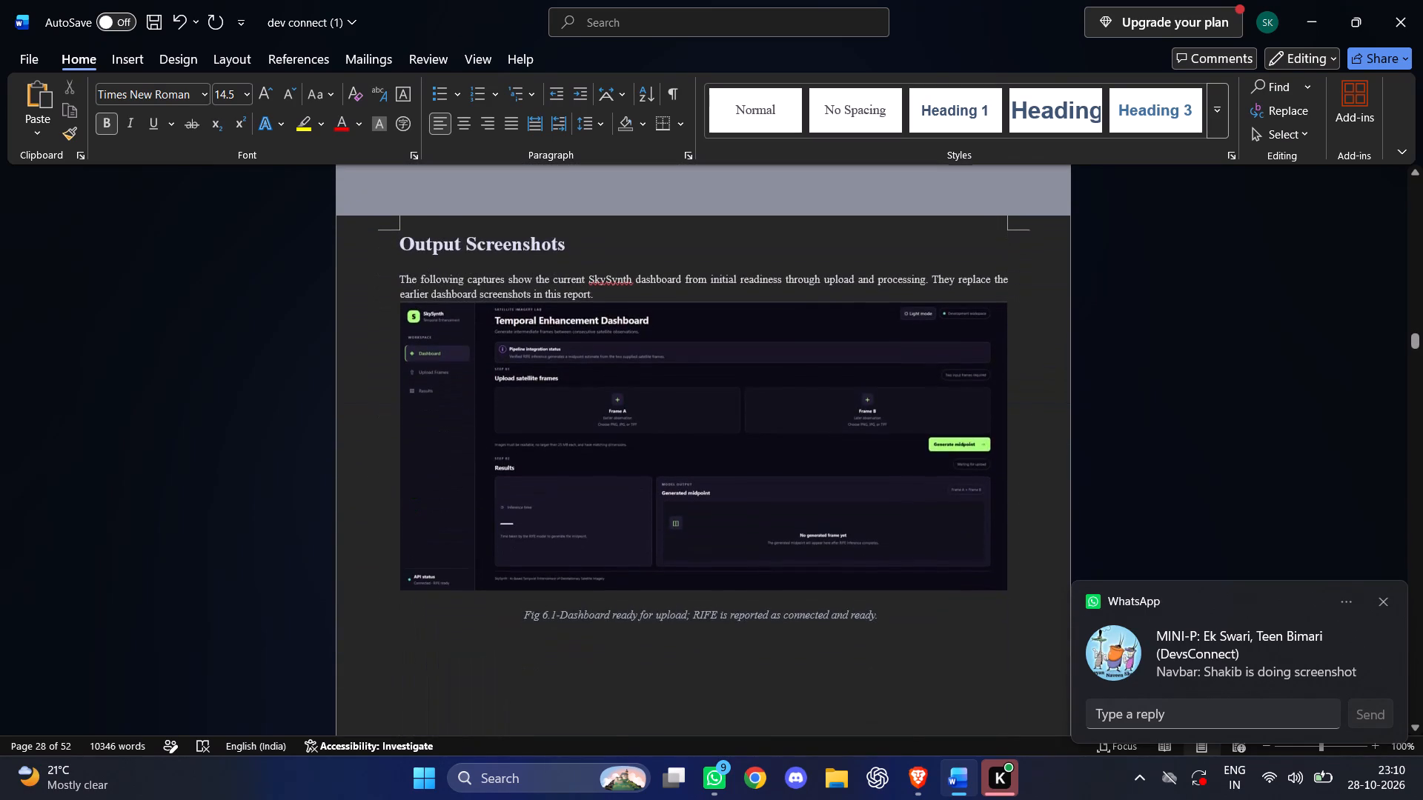
Replace the Fig 6.1 picture under Output Screenshots with the image file p1 from this device.
click(803, 338)
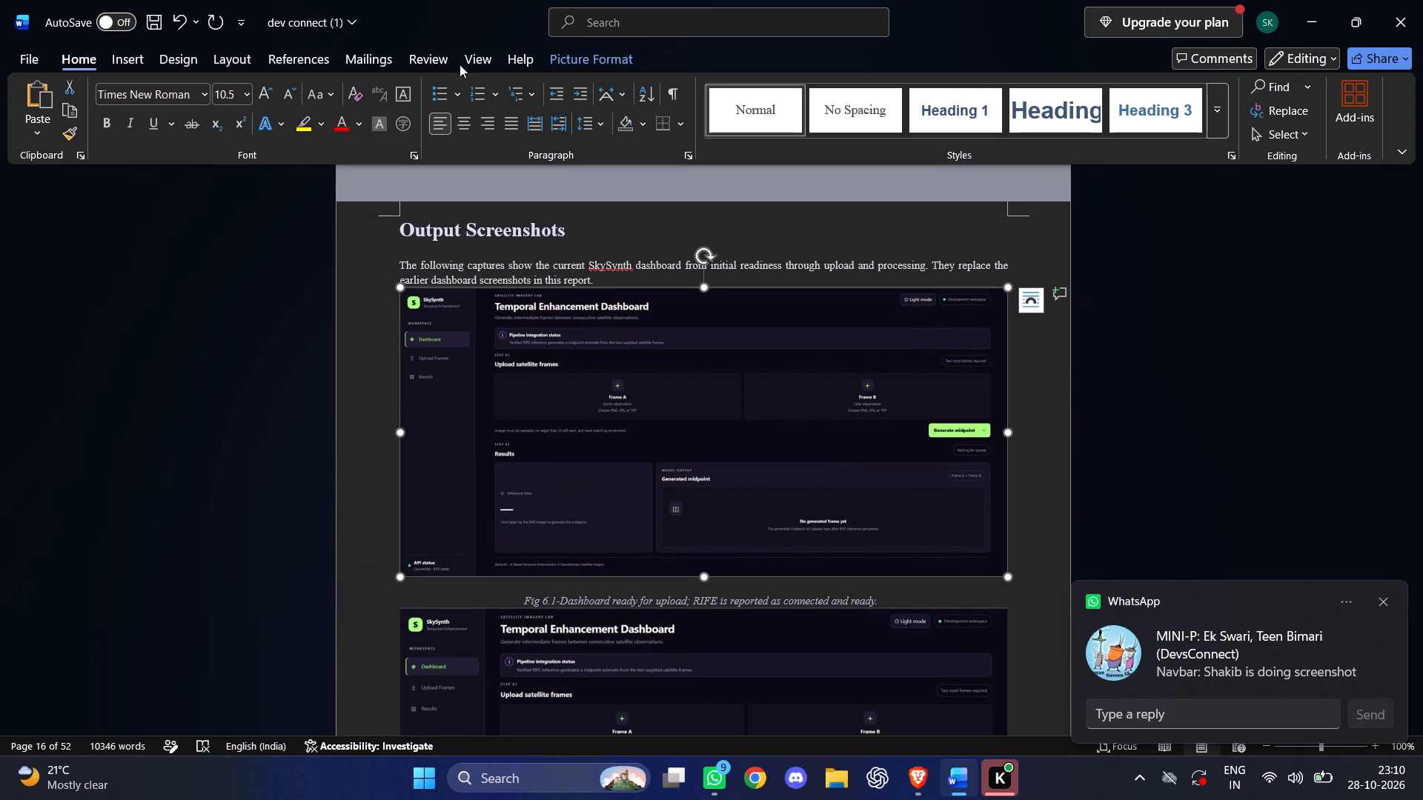
double_click(587, 393)
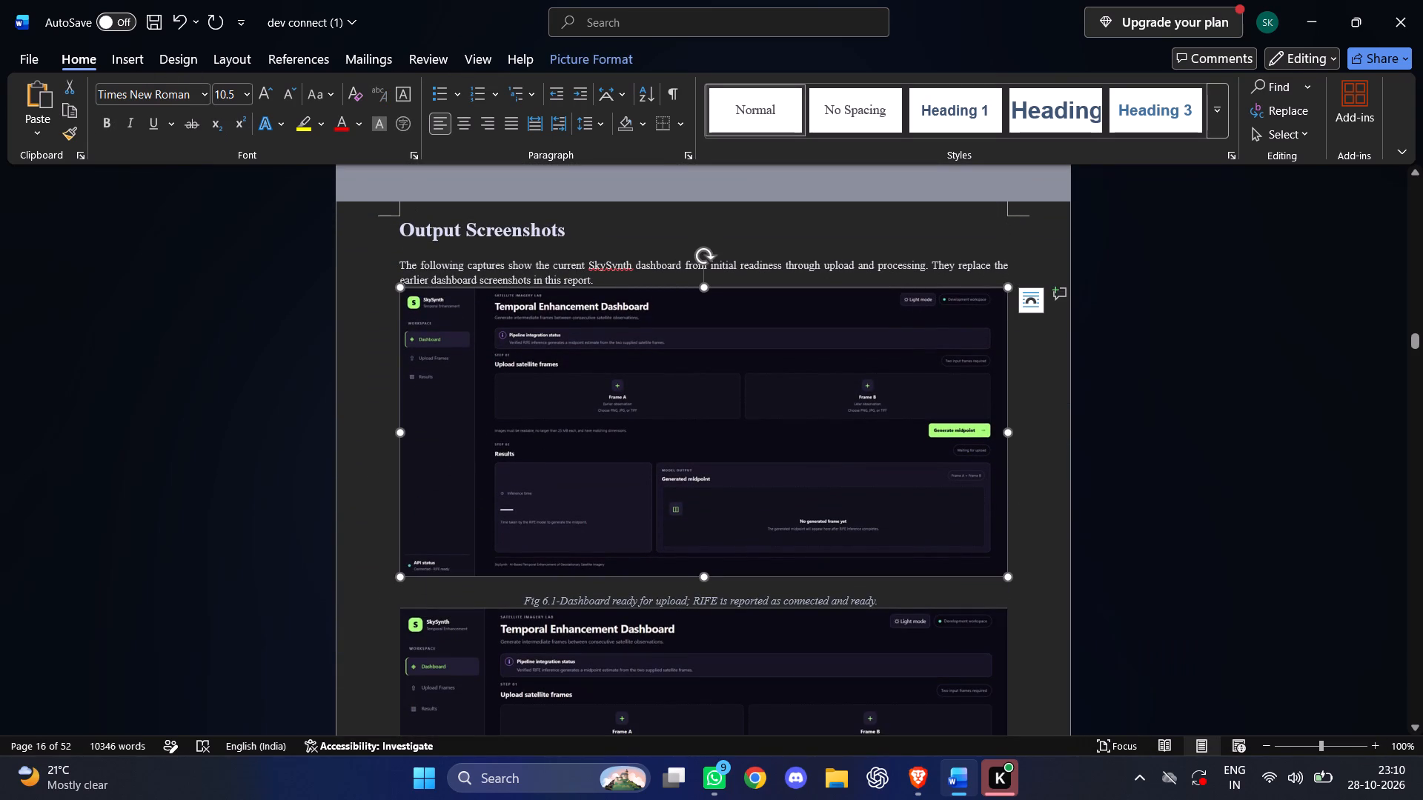
click(320, 100)
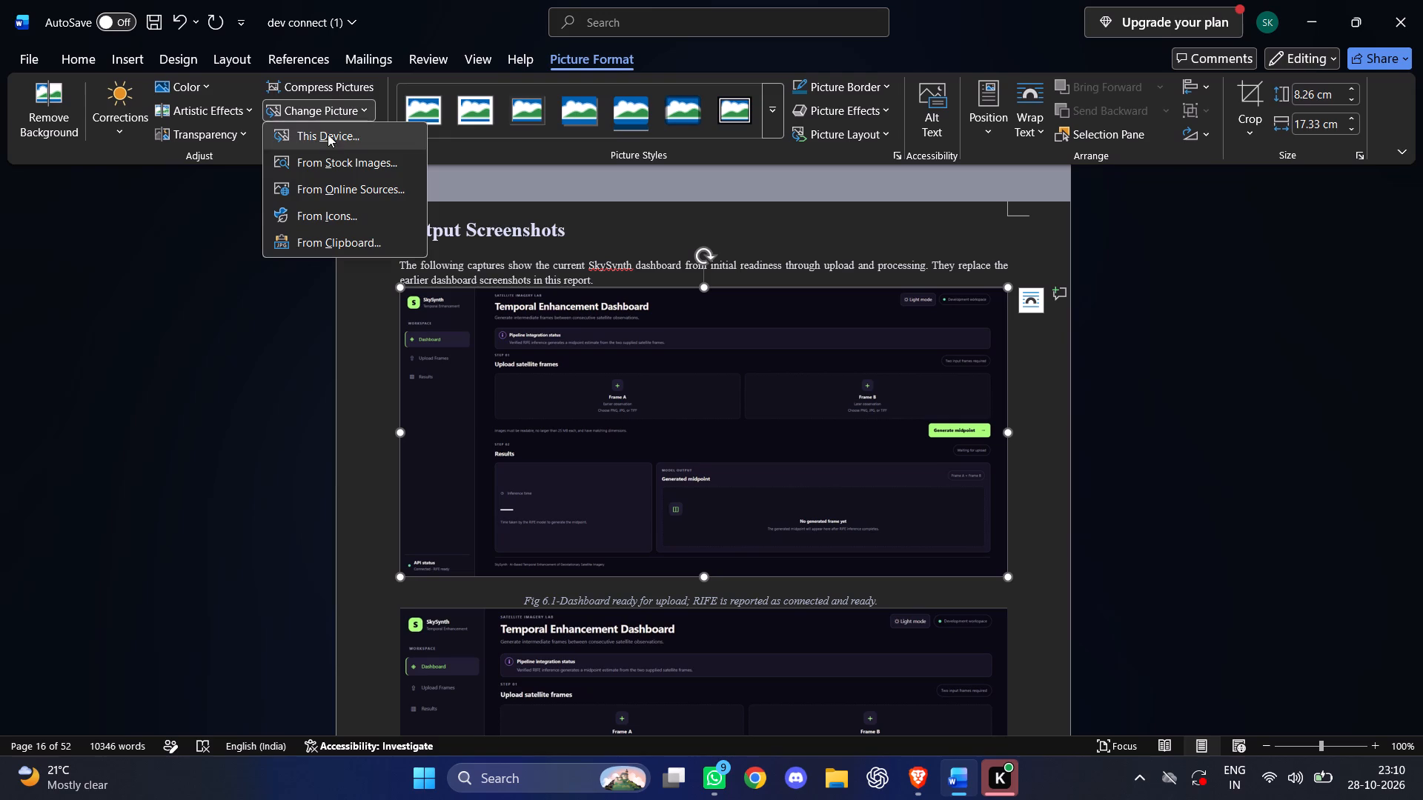
click(341, 143)
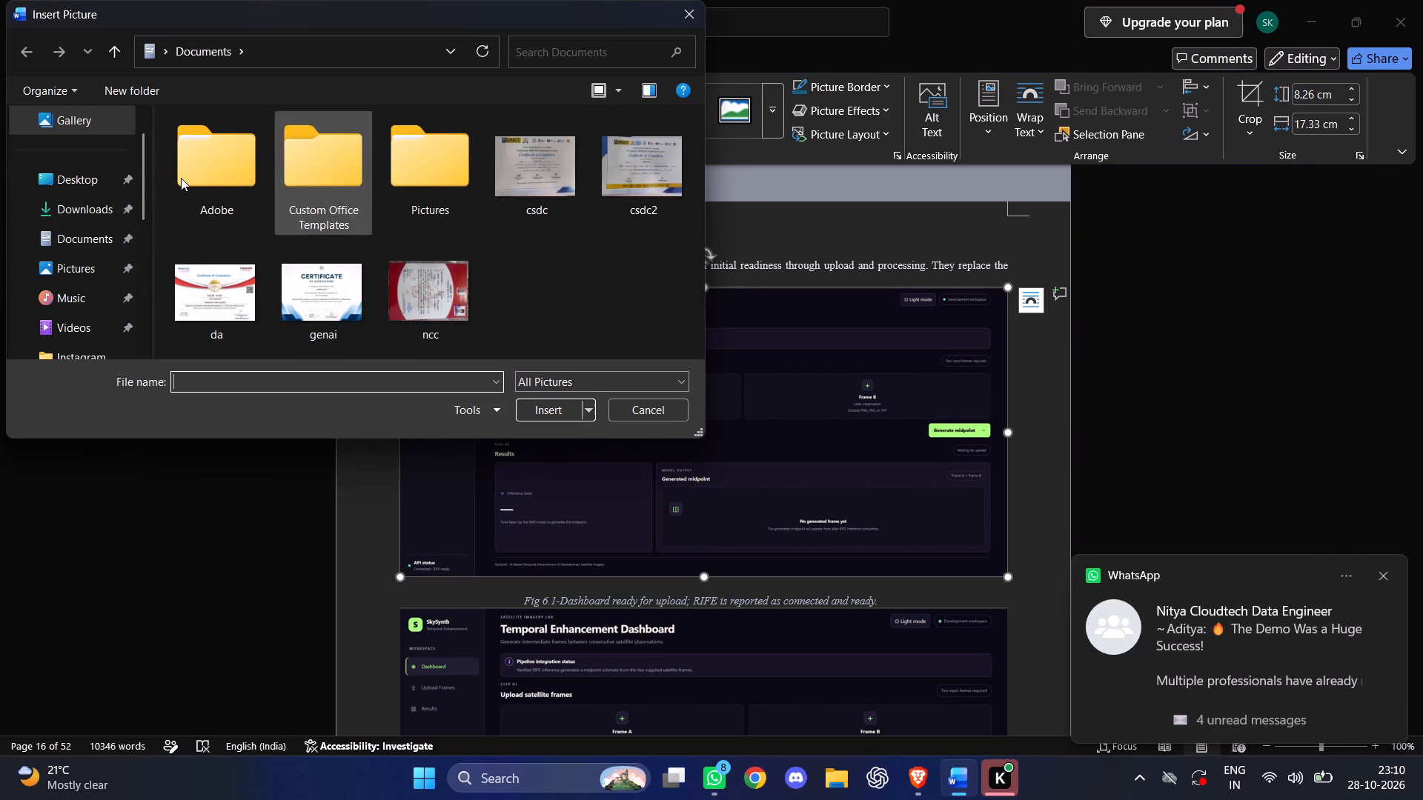
scroll(107, 159, up, 2)
click(93, 136)
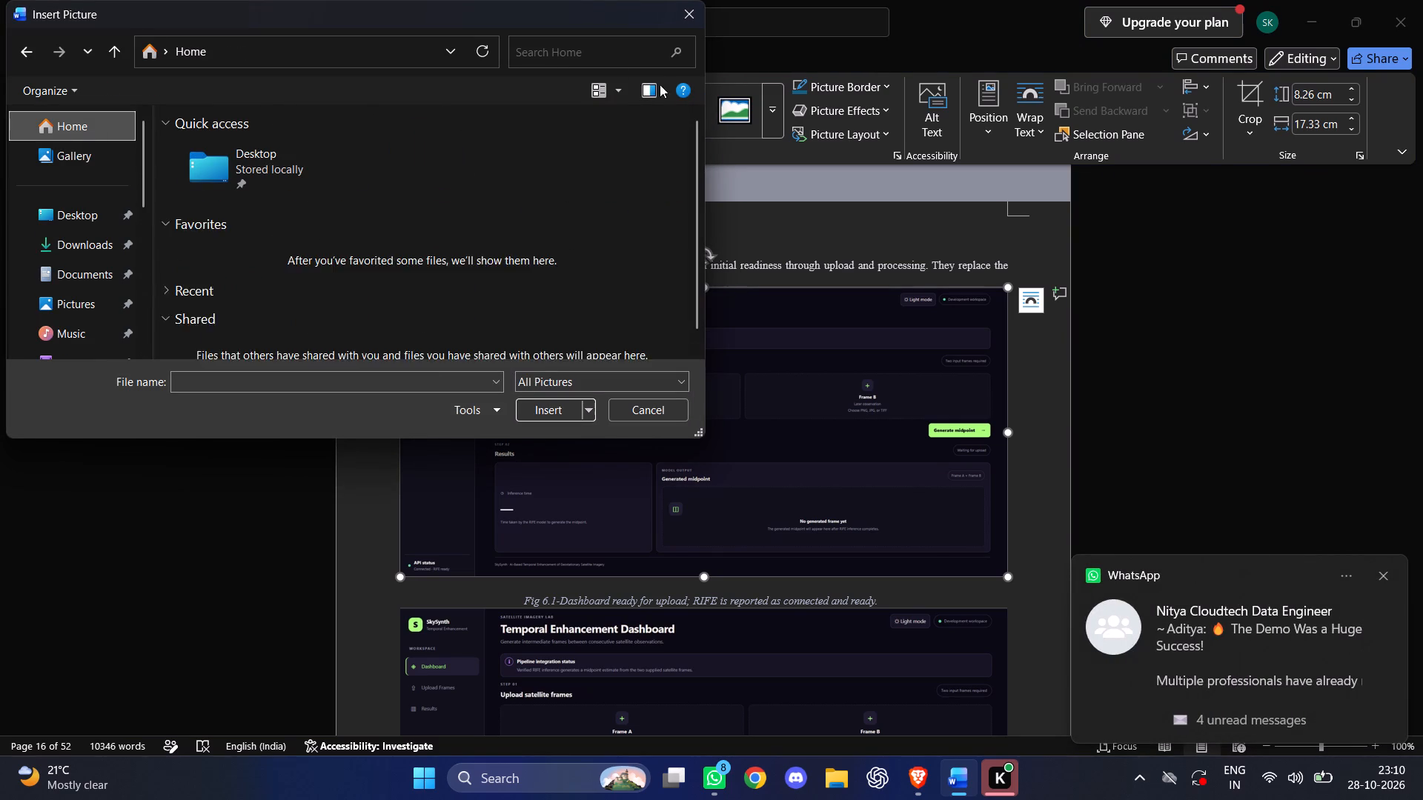
click(591, 42)
key(p)
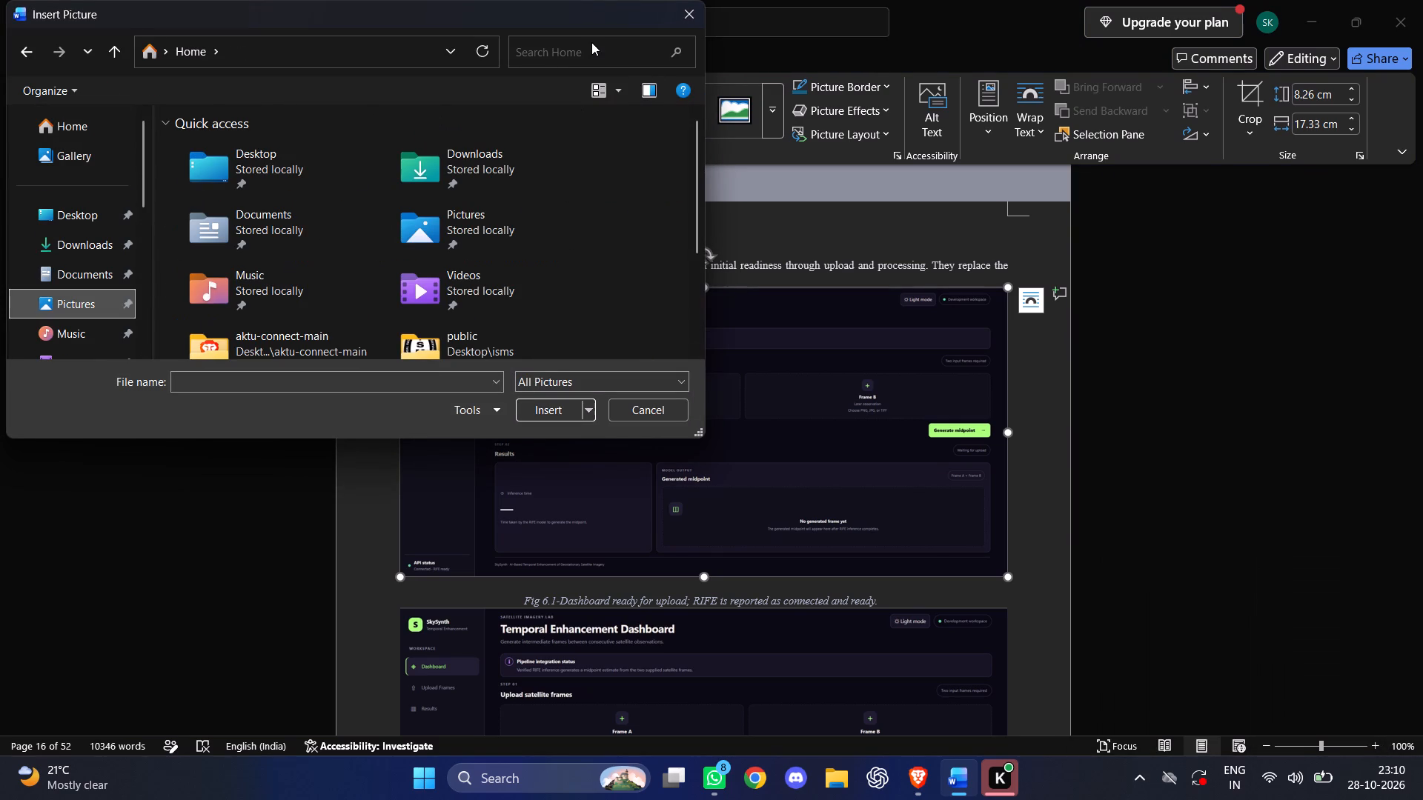
click(587, 47)
text(p1)
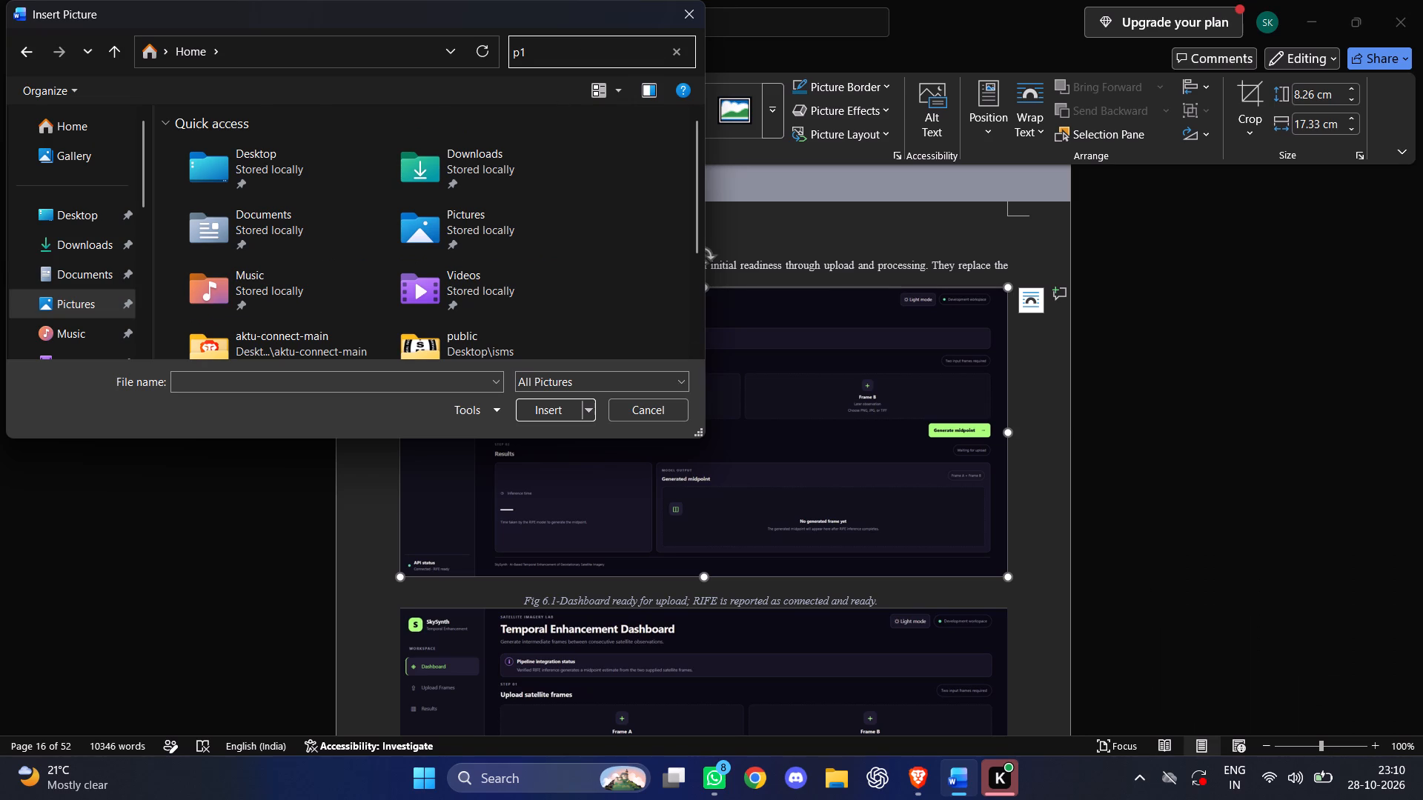
click(285, 134)
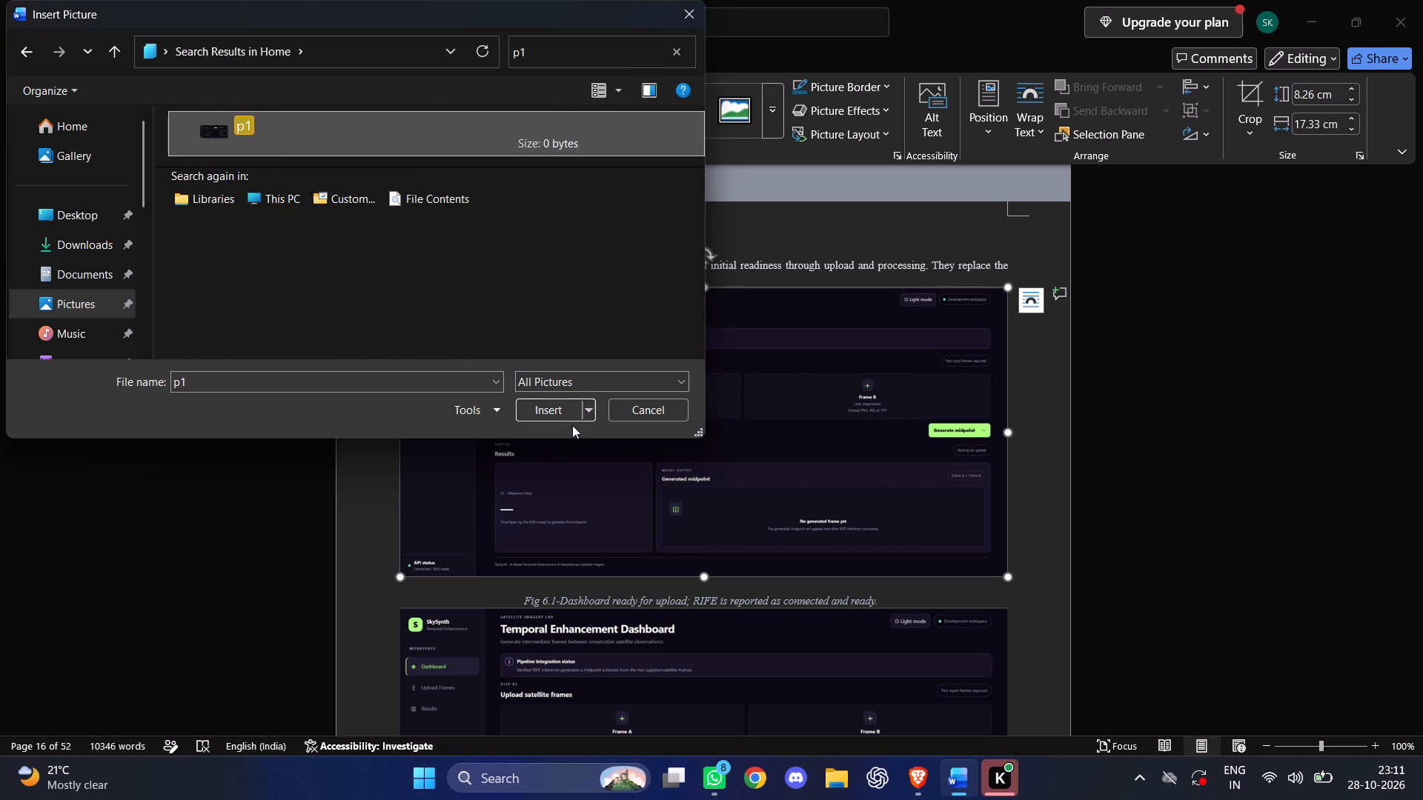
click(548, 411)
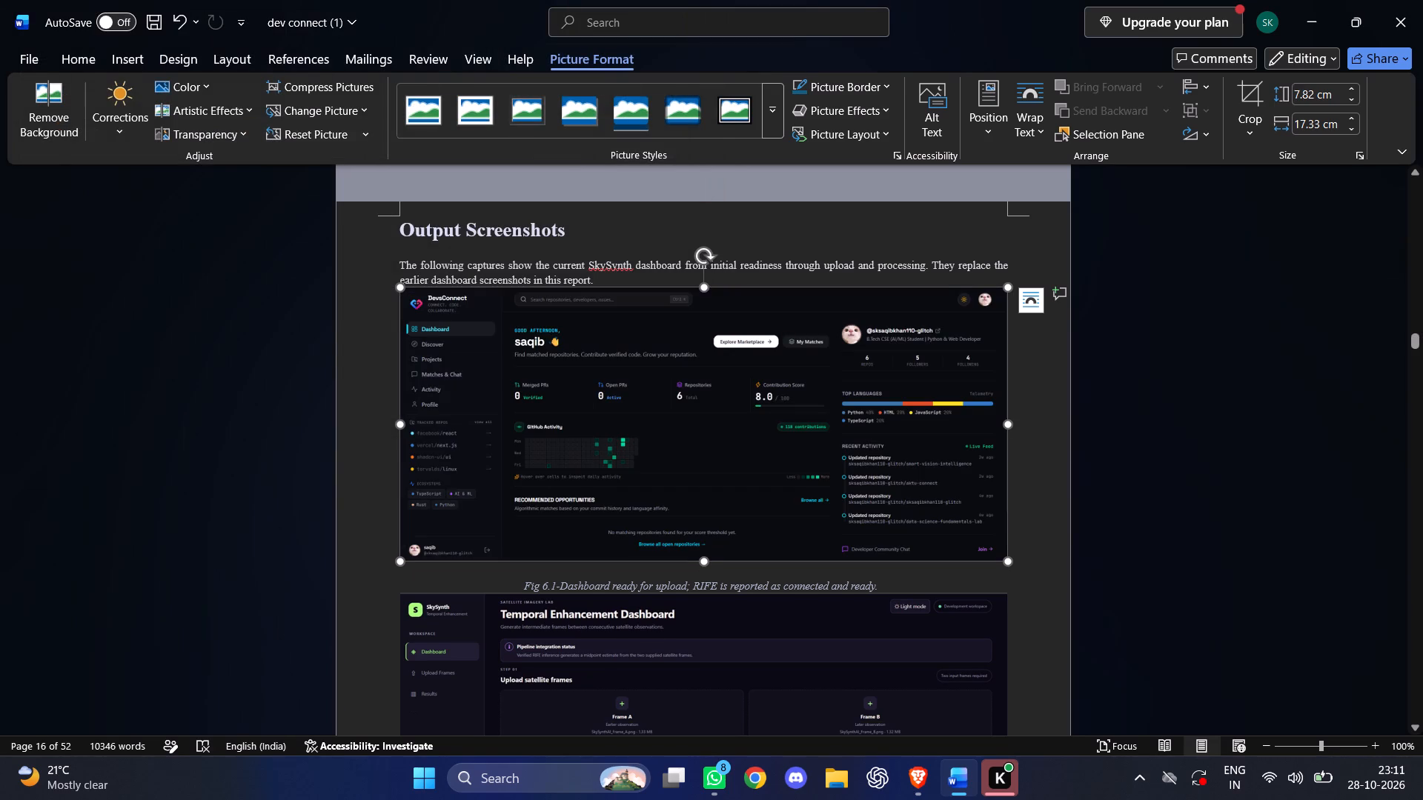
click(1063, 468)
Examine the Fig 6.1 caption and the Fig 6.2 picture below it in the Output Screenshots section.
scroll(1186, 480, down, 1)
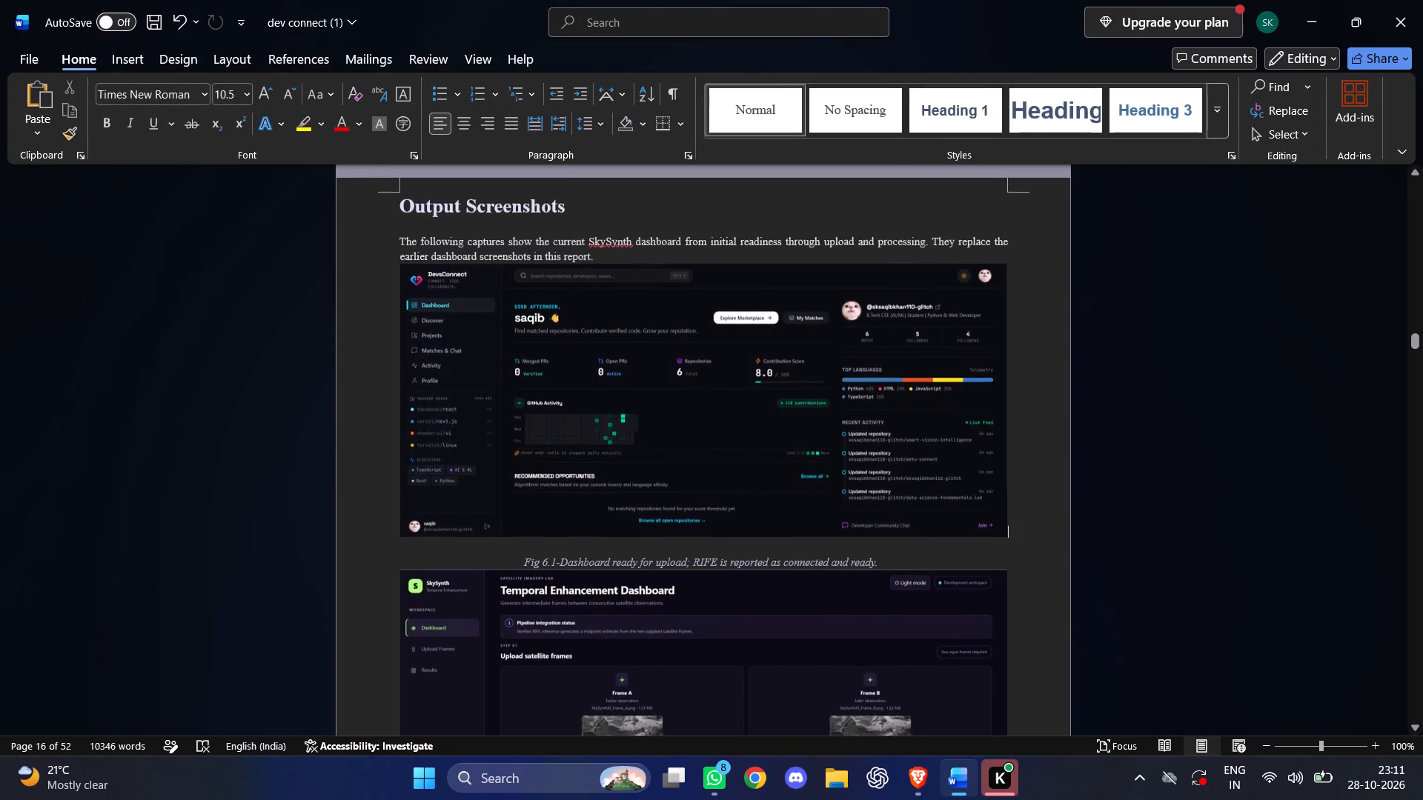
scroll(1186, 480, down, 2)
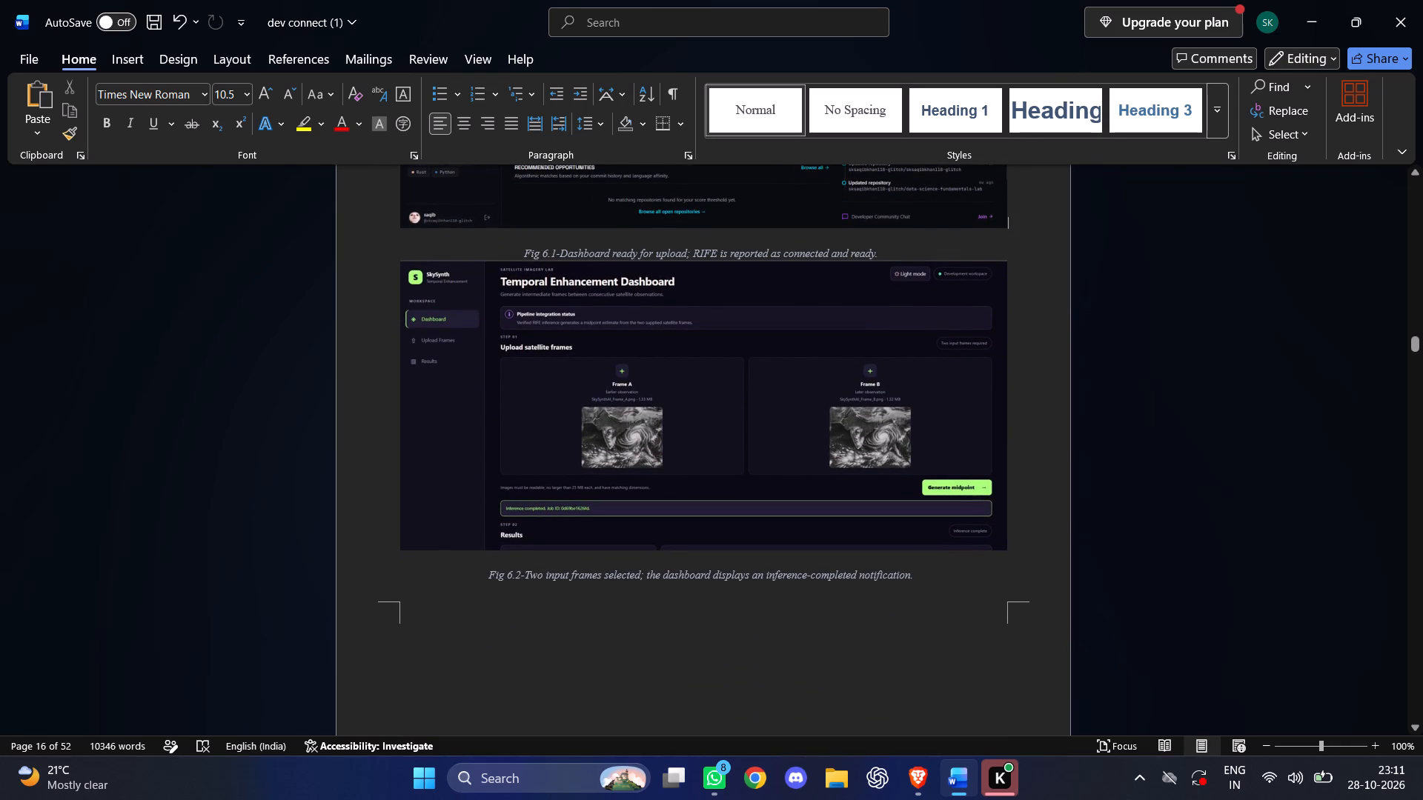
double_click(706, 250)
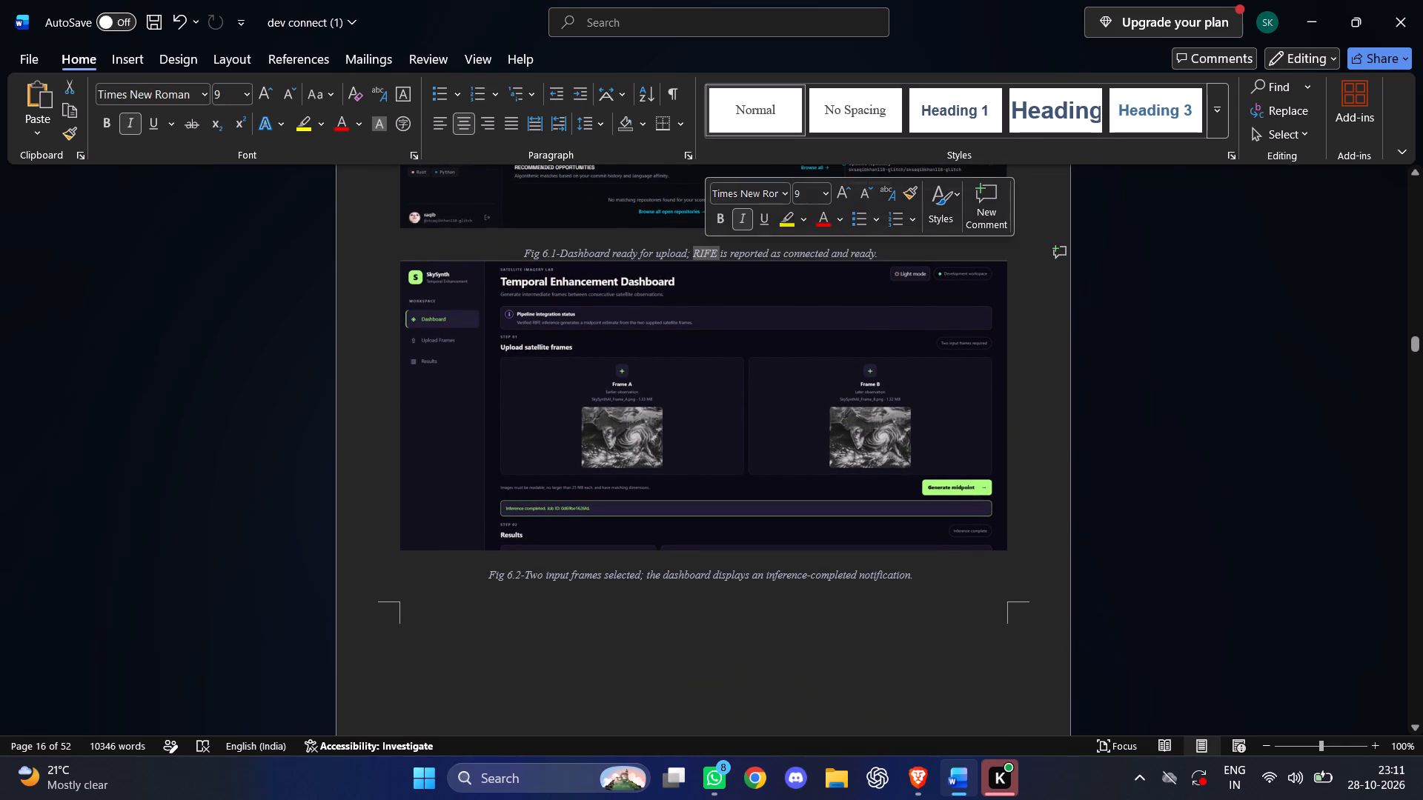
click(887, 253)
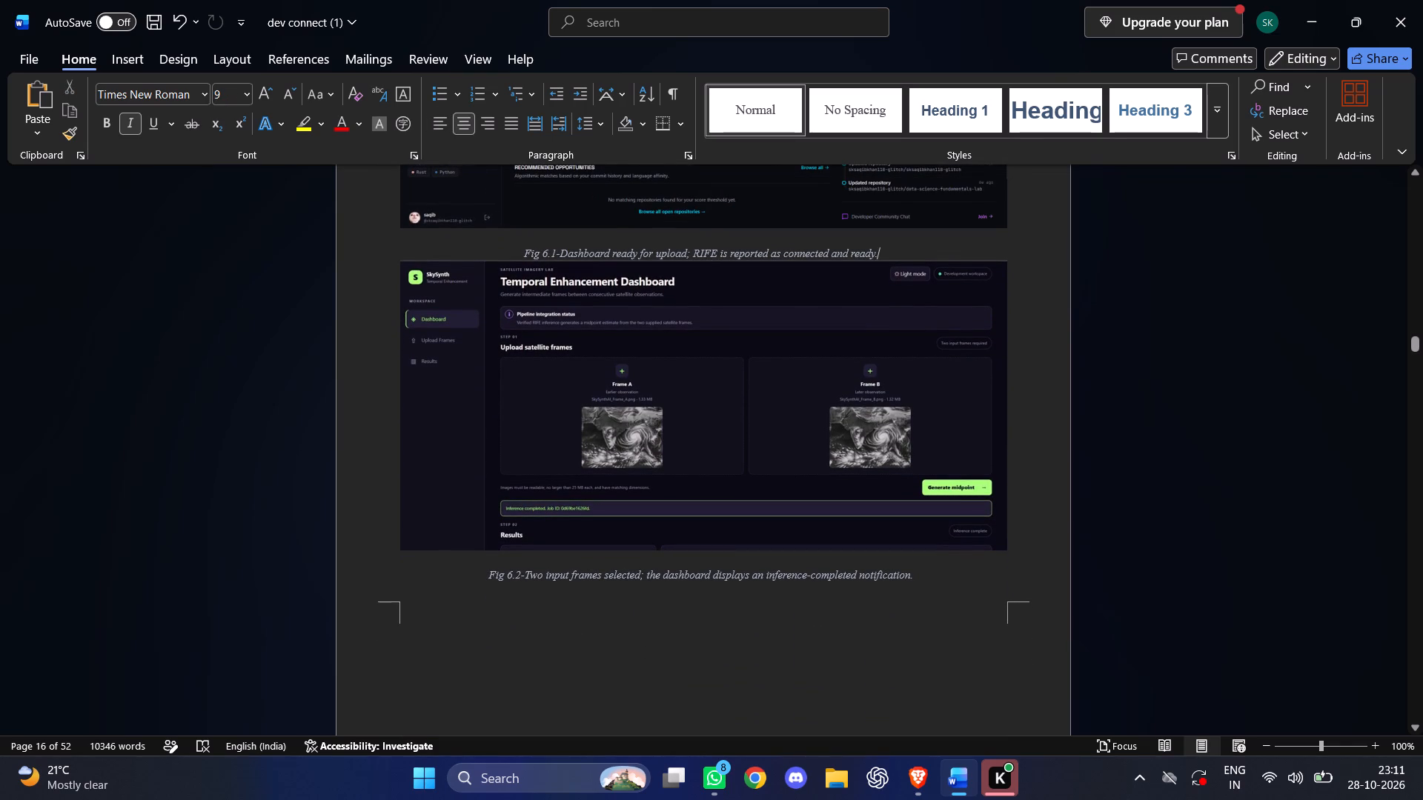
scroll(887, 253, right, 1)
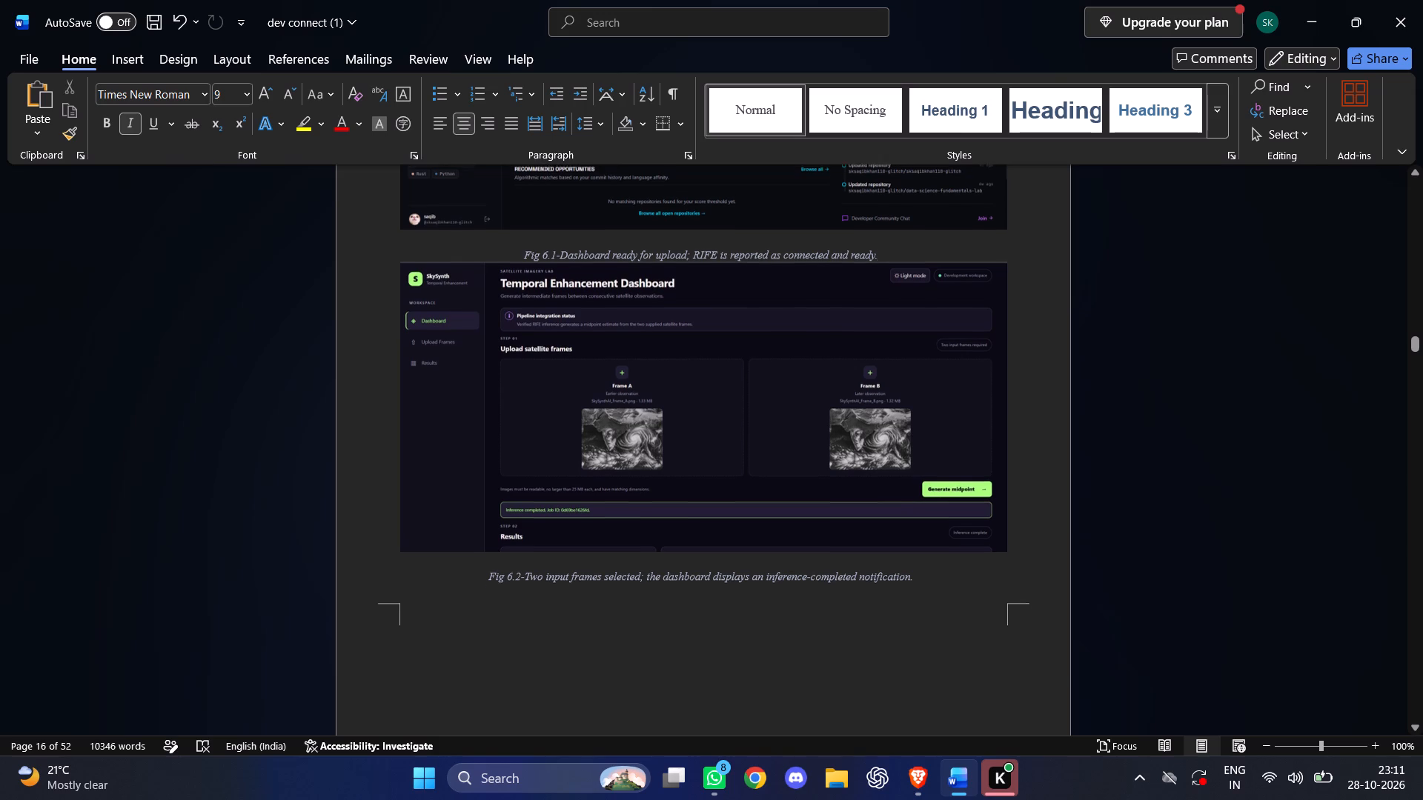
scroll(887, 253, right, 1)
scroll(887, 253, up, 1)
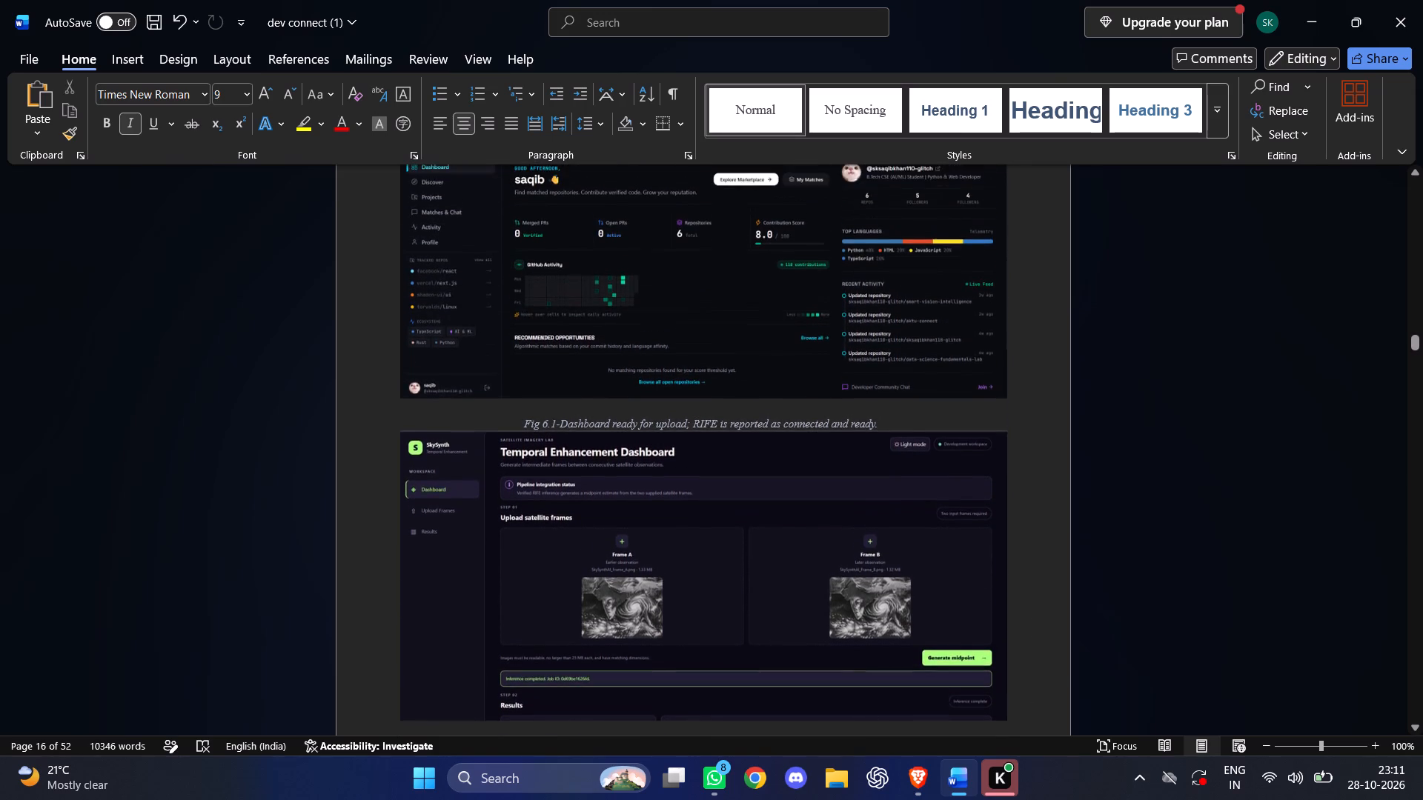
scroll(887, 253, up, 1)
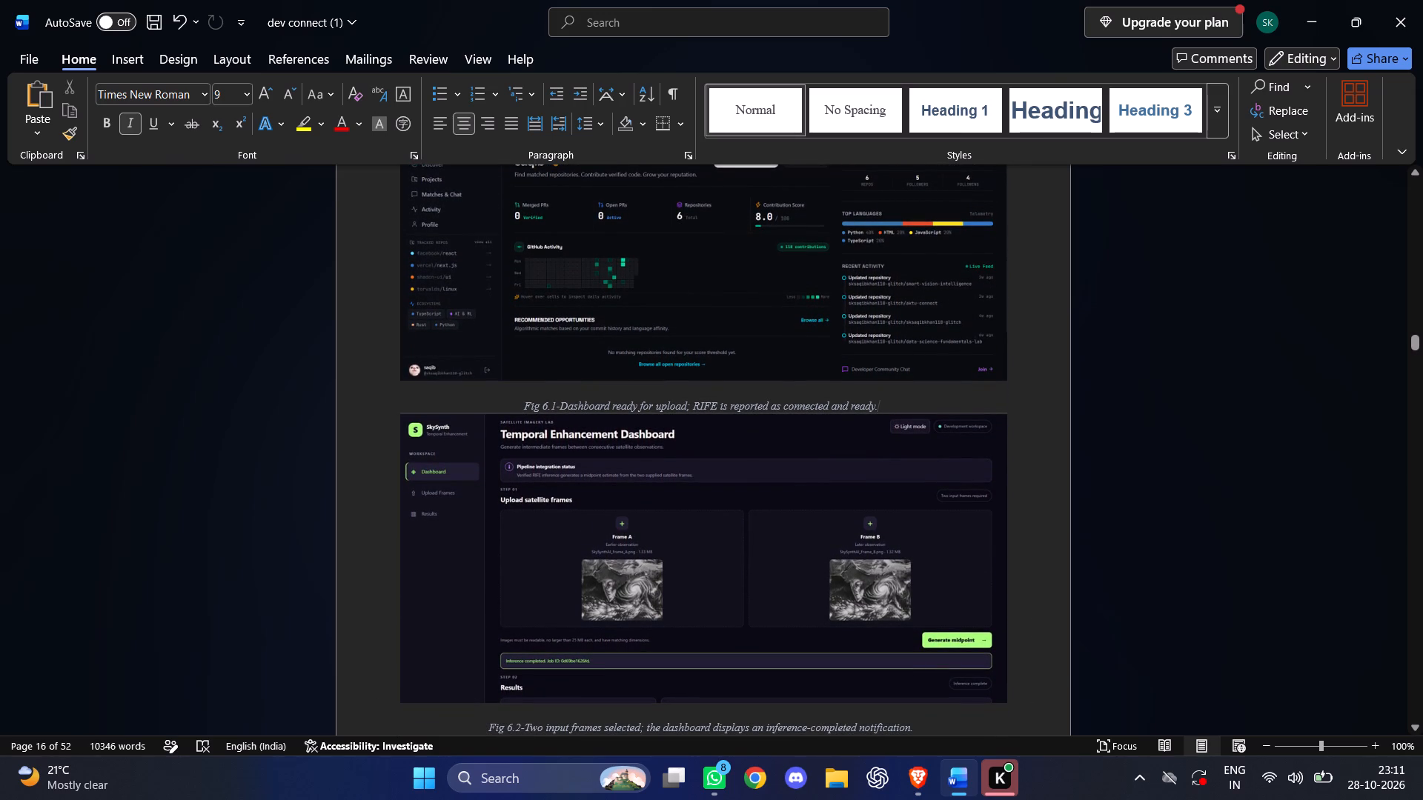
scroll(923, 369, up, 1)
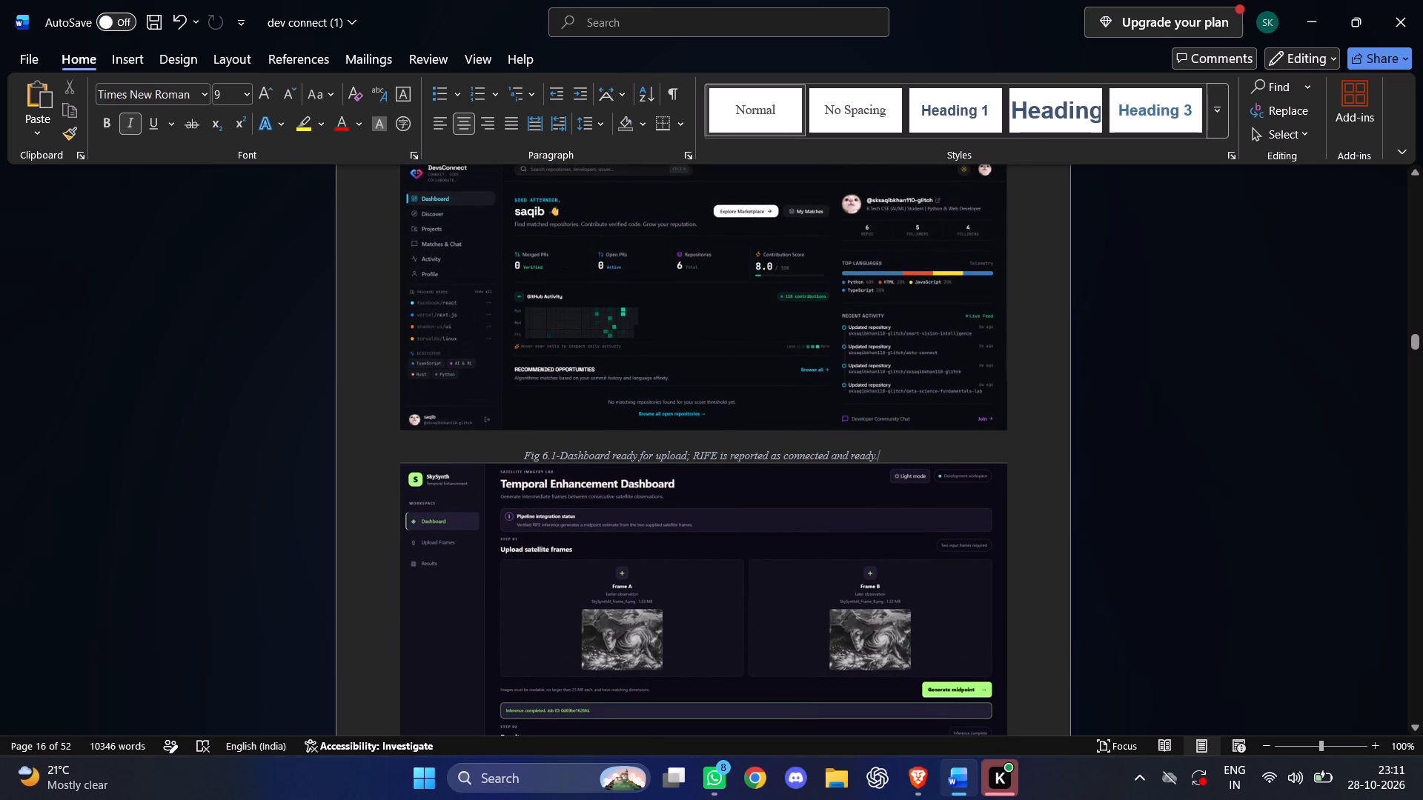
scroll(880, 521, down, 1)
scroll(880, 521, up, 1)
click(812, 447)
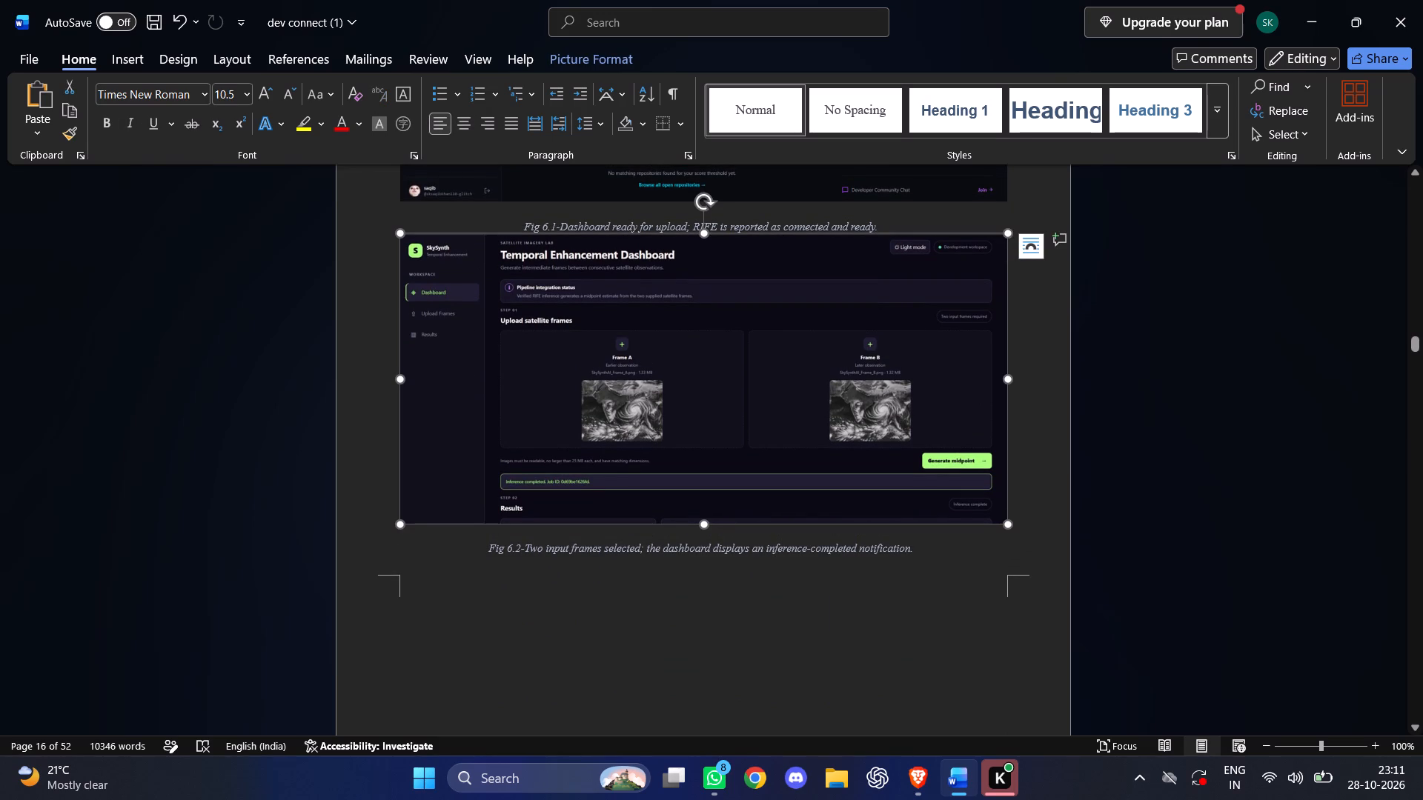
Switch to the DevsConnect site in Brave, try resetting the deck on the Discover page, and open the repository marketplace.
click(930, 784)
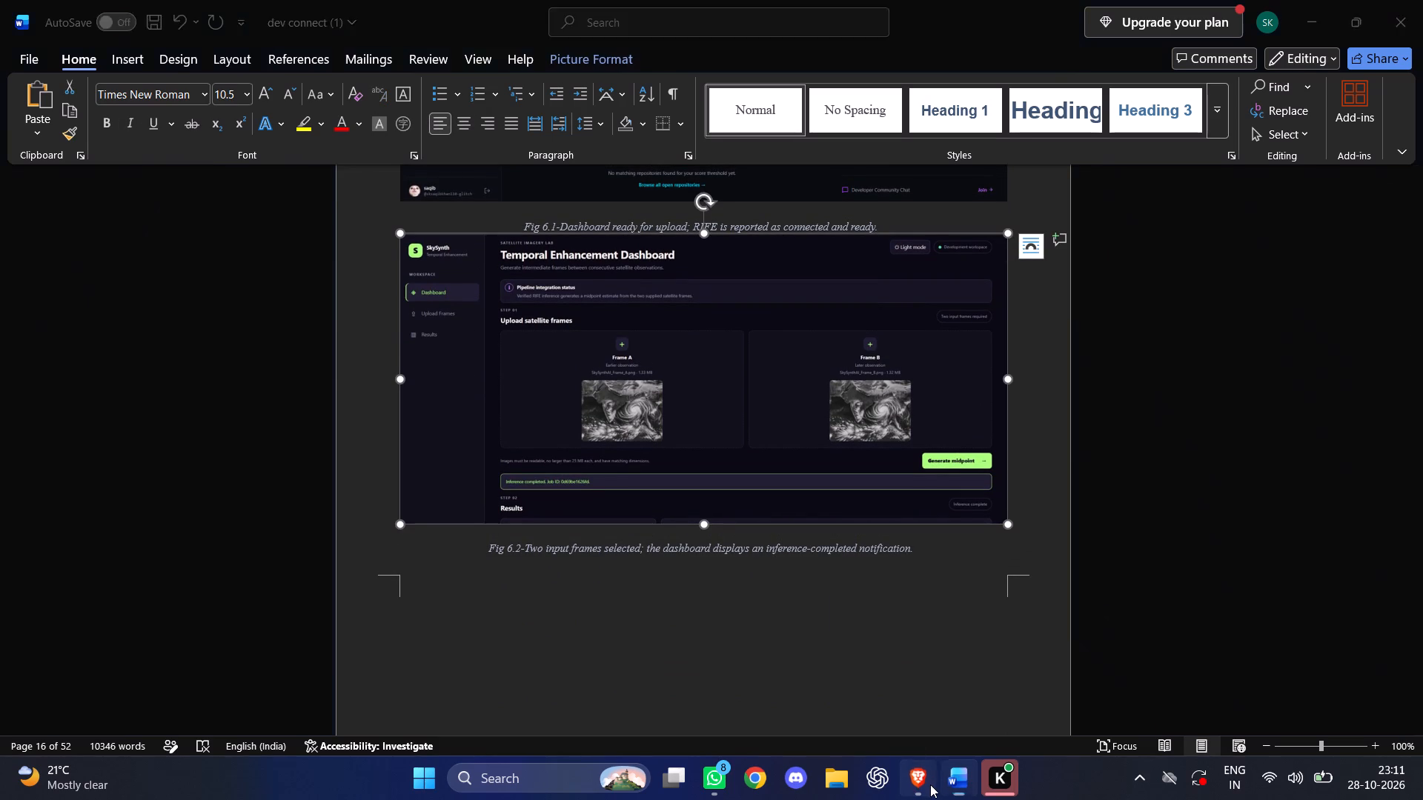
click(105, 247)
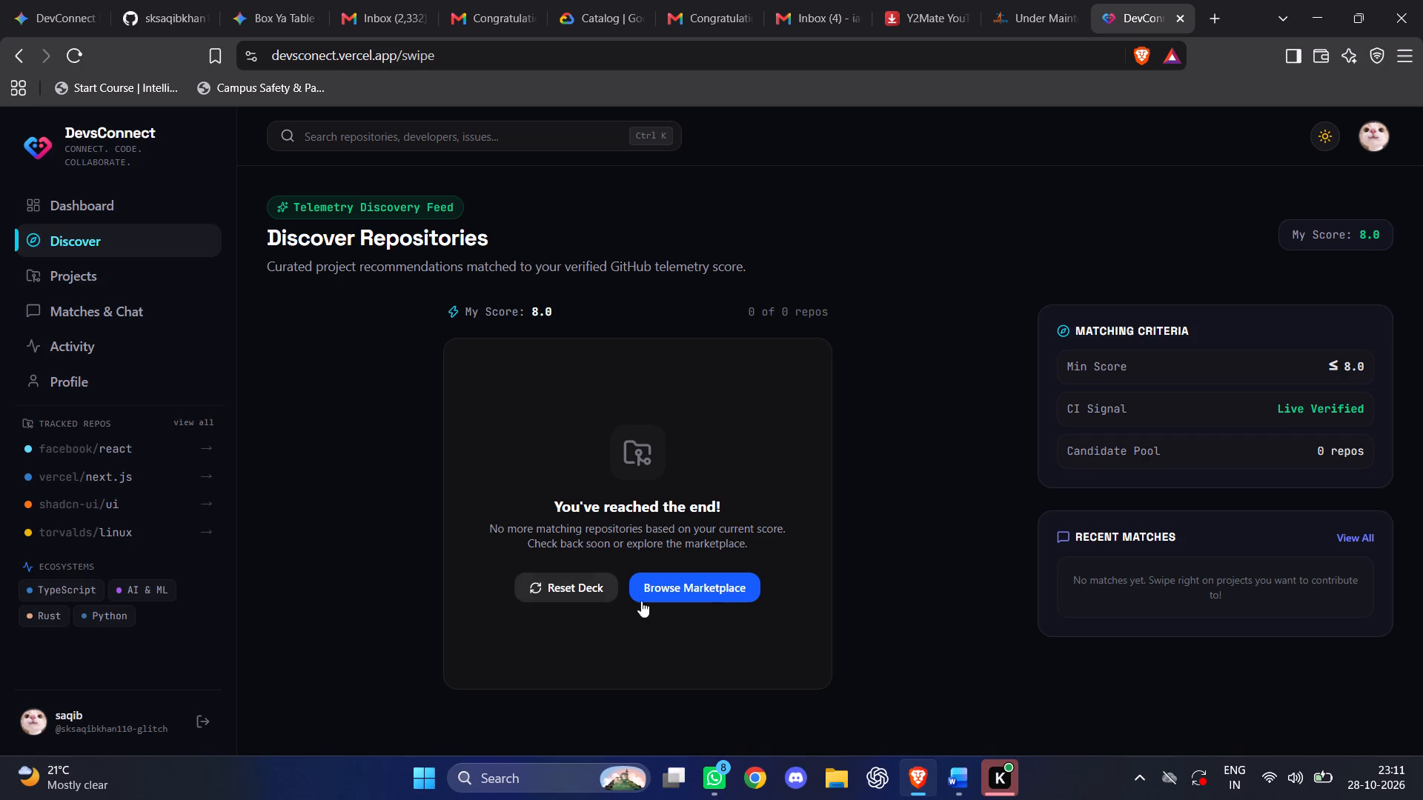
click(590, 588)
scroll(1085, 626, right, 2)
click(565, 579)
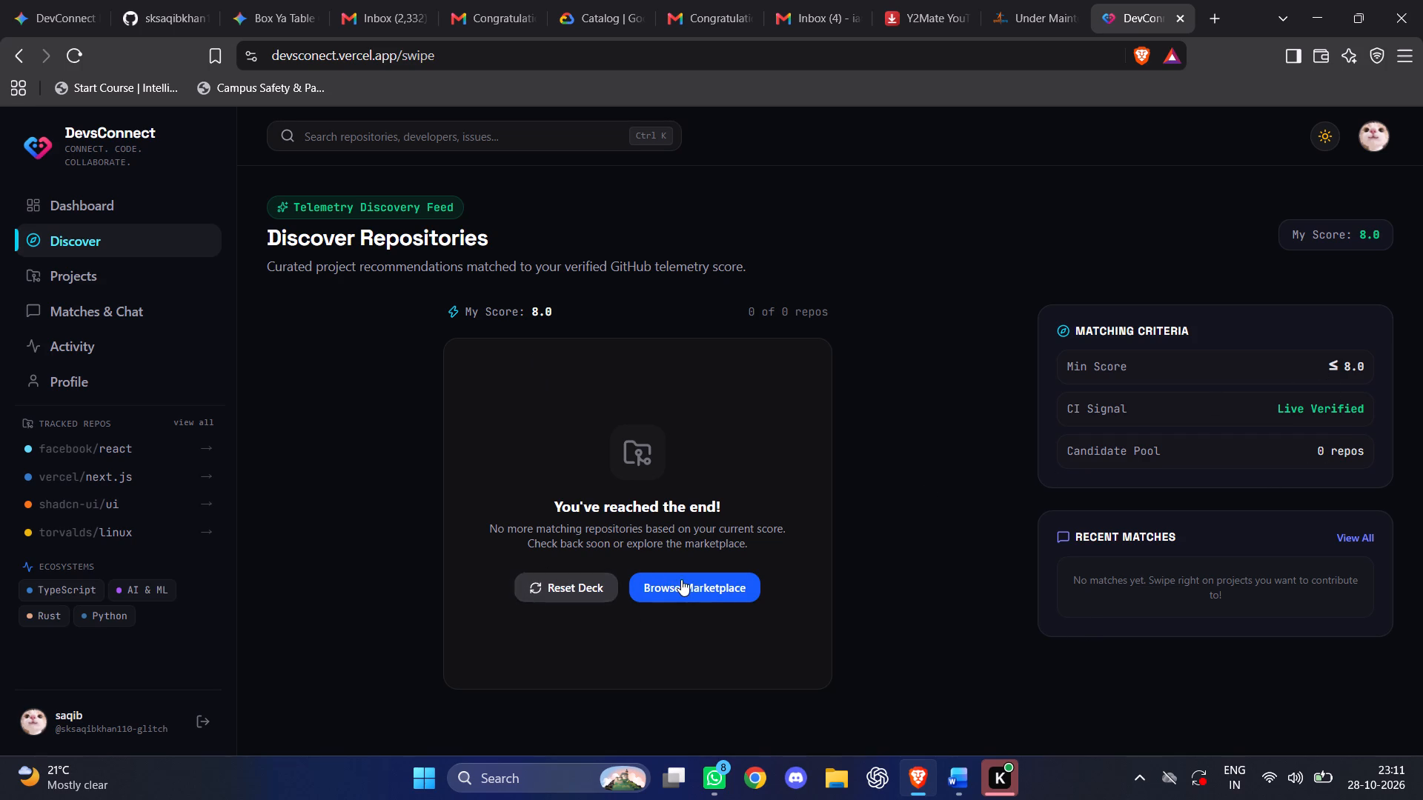
click(683, 579)
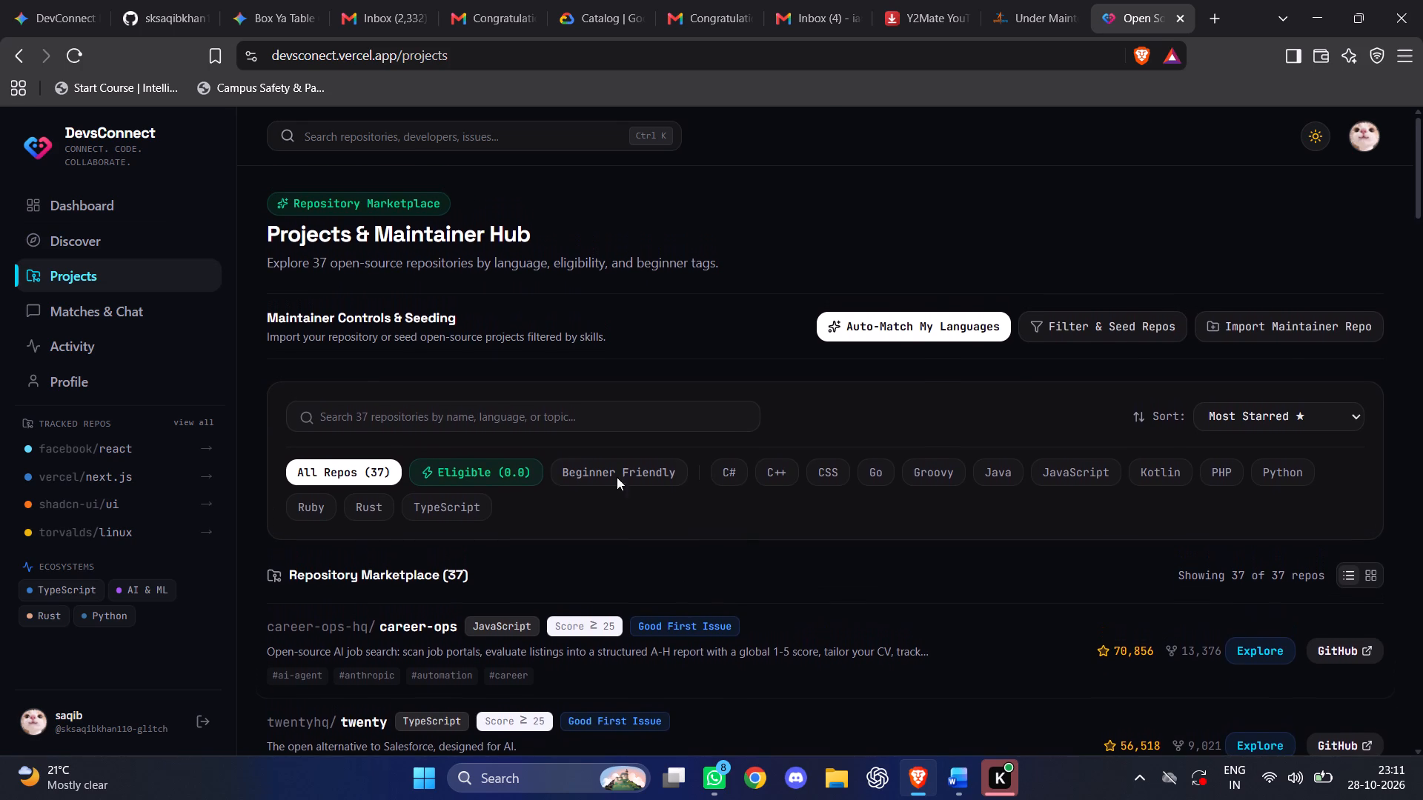
Look over the Projects & Maintainer Hub page and capture a screenshot of its entire page area from the top.
scroll(961, 487, down, 1)
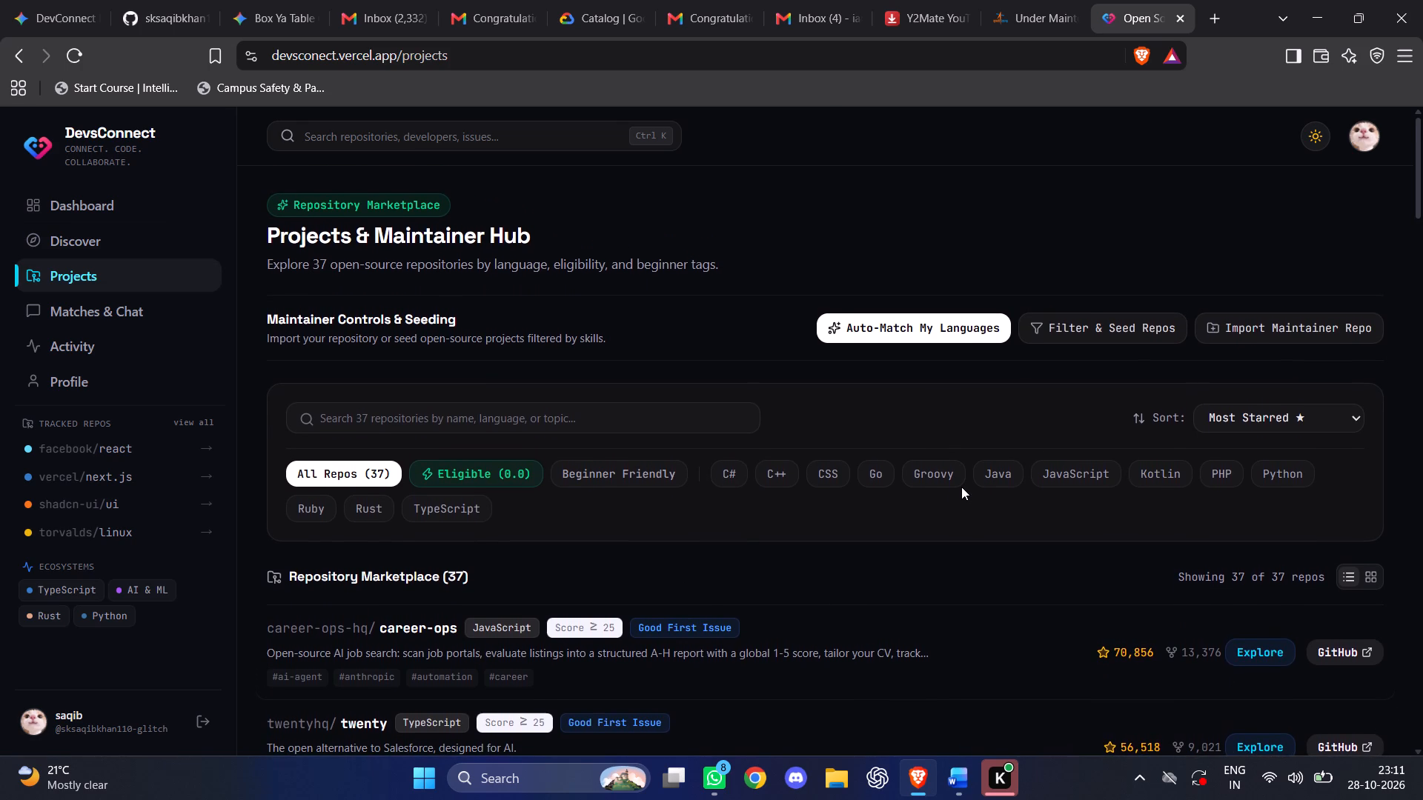
scroll(961, 487, down, 1)
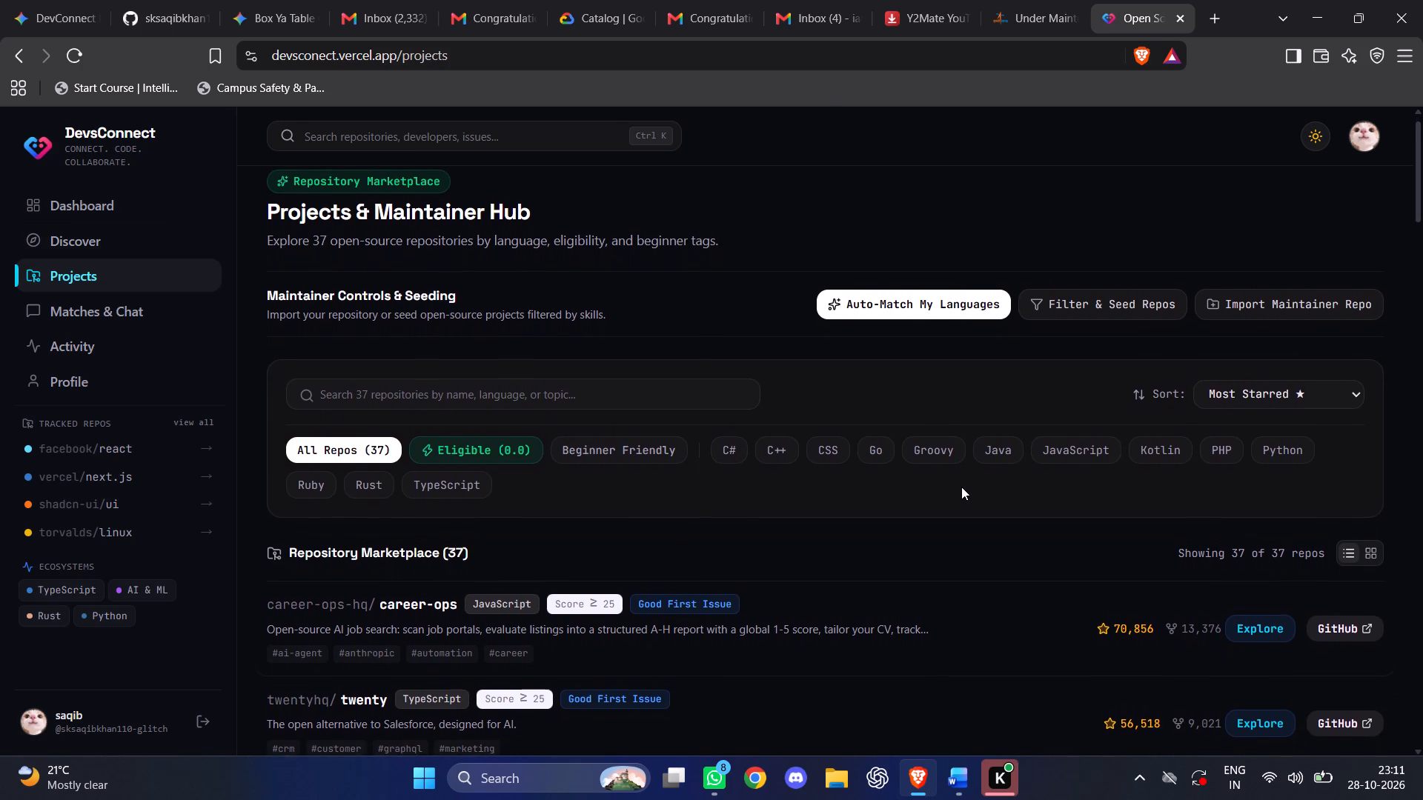
scroll(961, 487, down, 1)
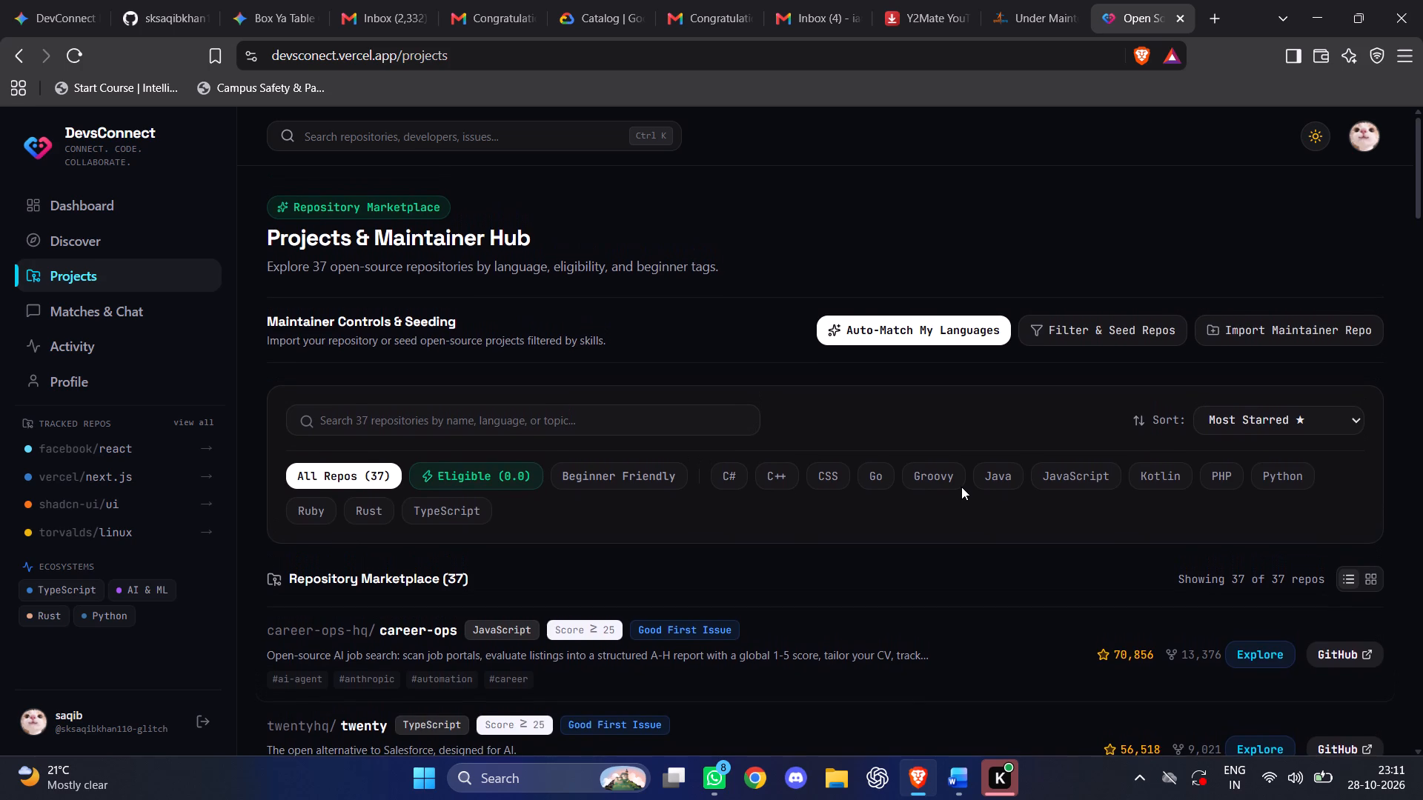
scroll(961, 487, down, 1)
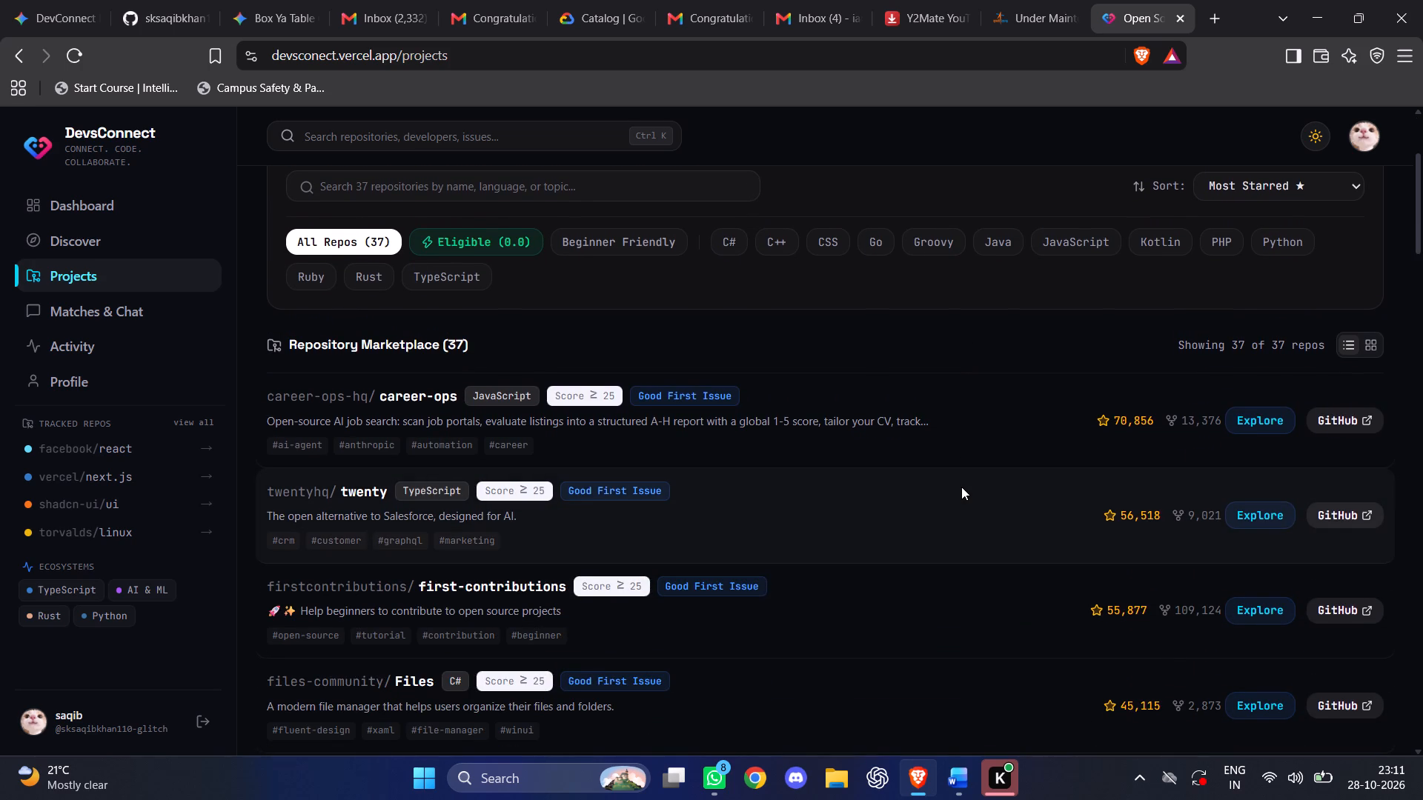
scroll(961, 487, up, 3)
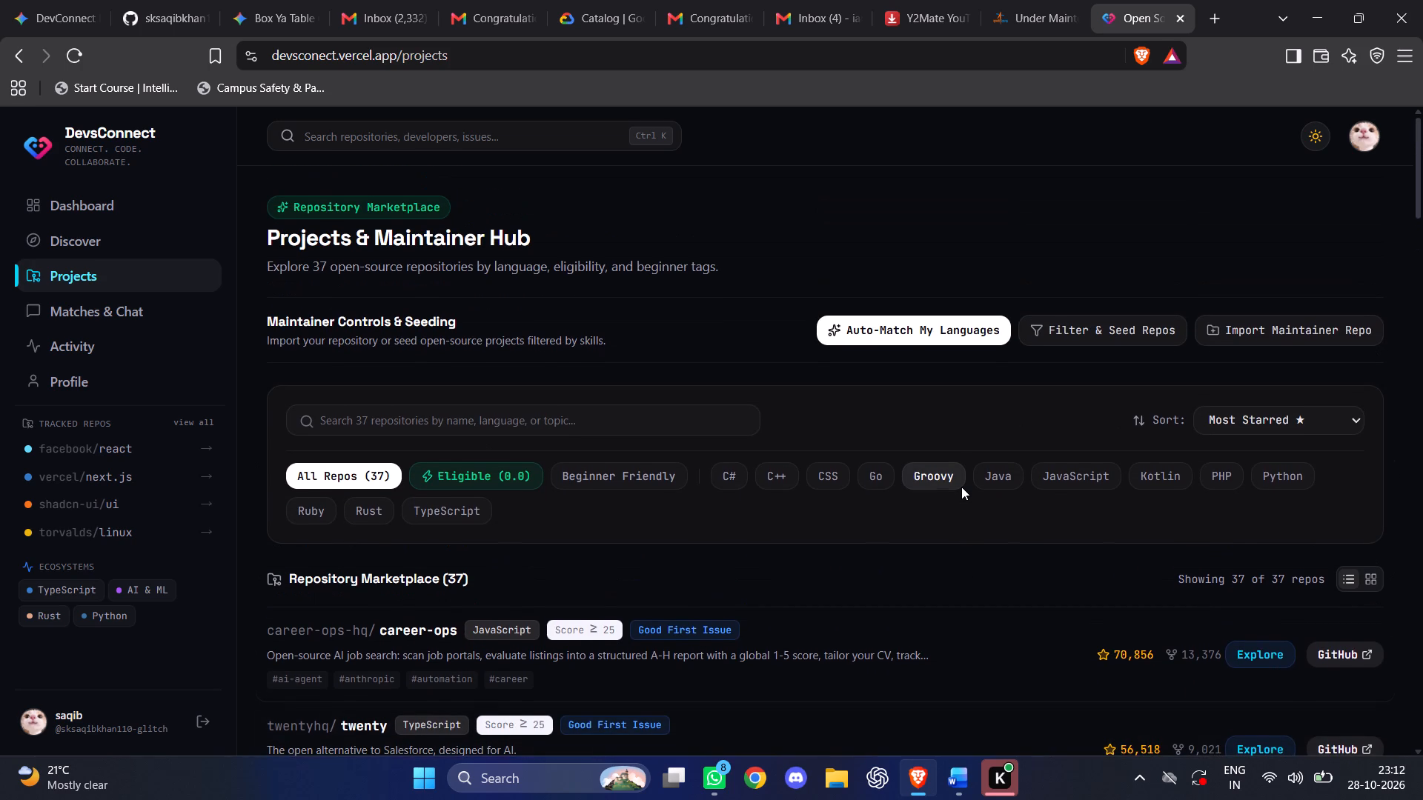
key(shift+super+s)
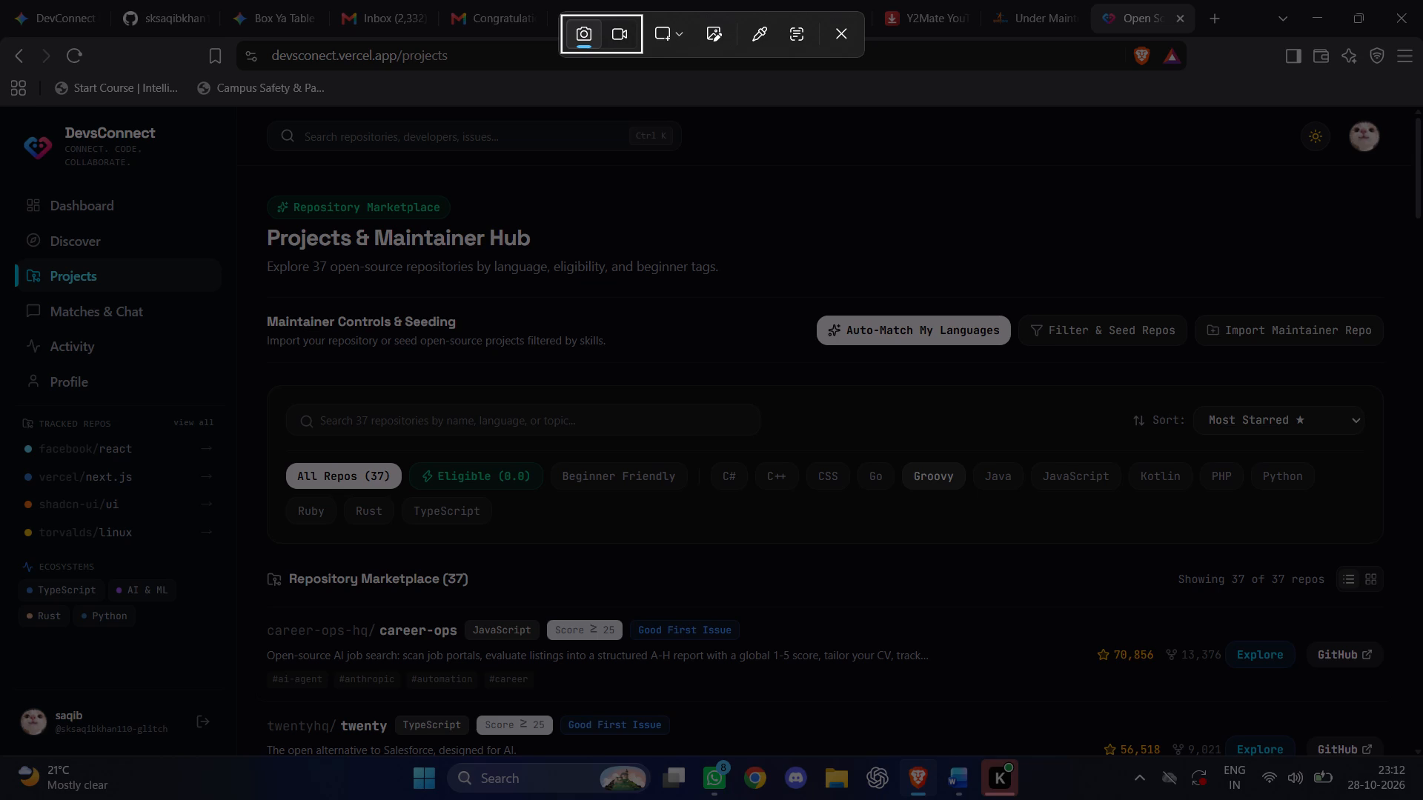
drag(1413, 745, 1, 95)
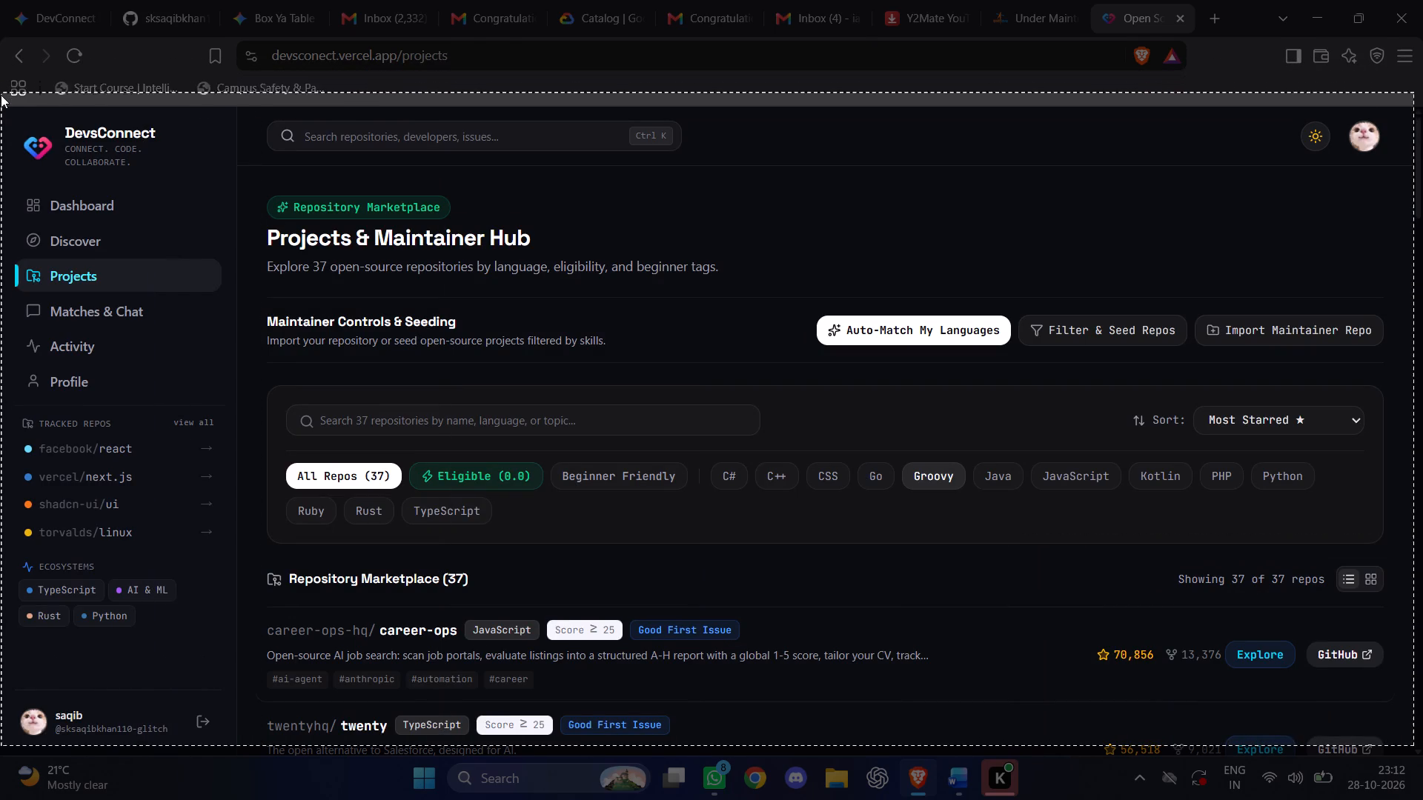
drag(1, 95, 4, 109)
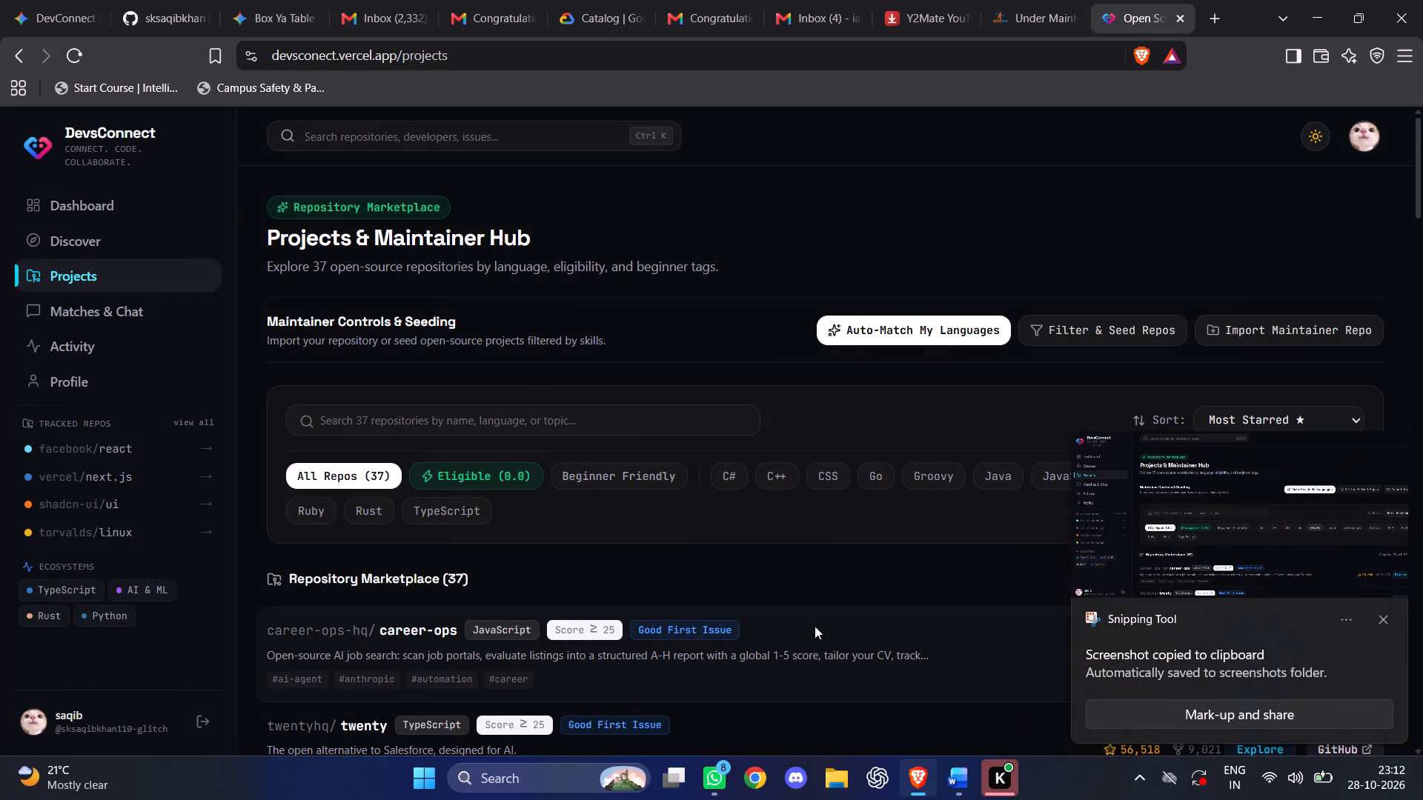
Switch to the Word report and save the captured Projects page screenshot as PNG file p2 in the Screenshots folder.
click(958, 776)
click(1184, 695)
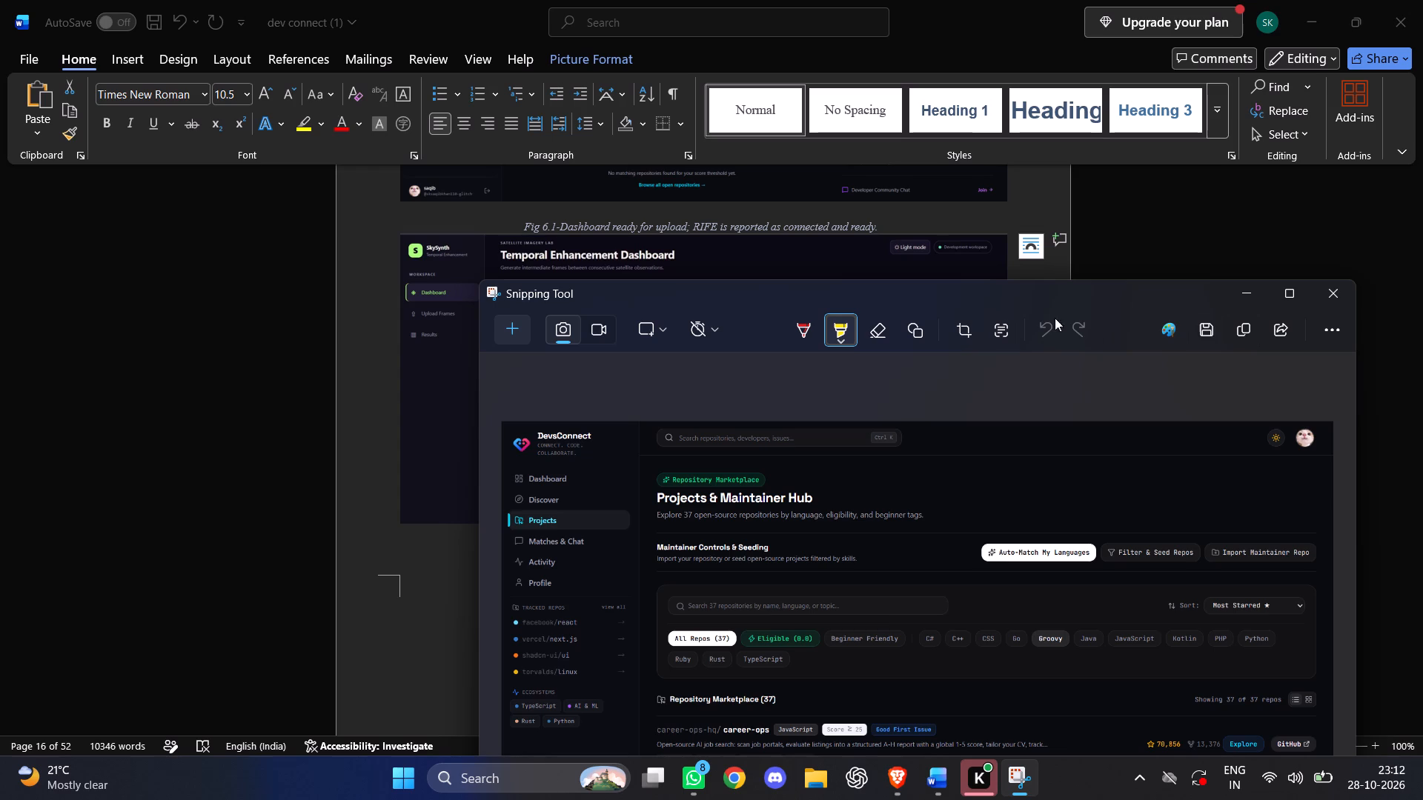
click(1201, 324)
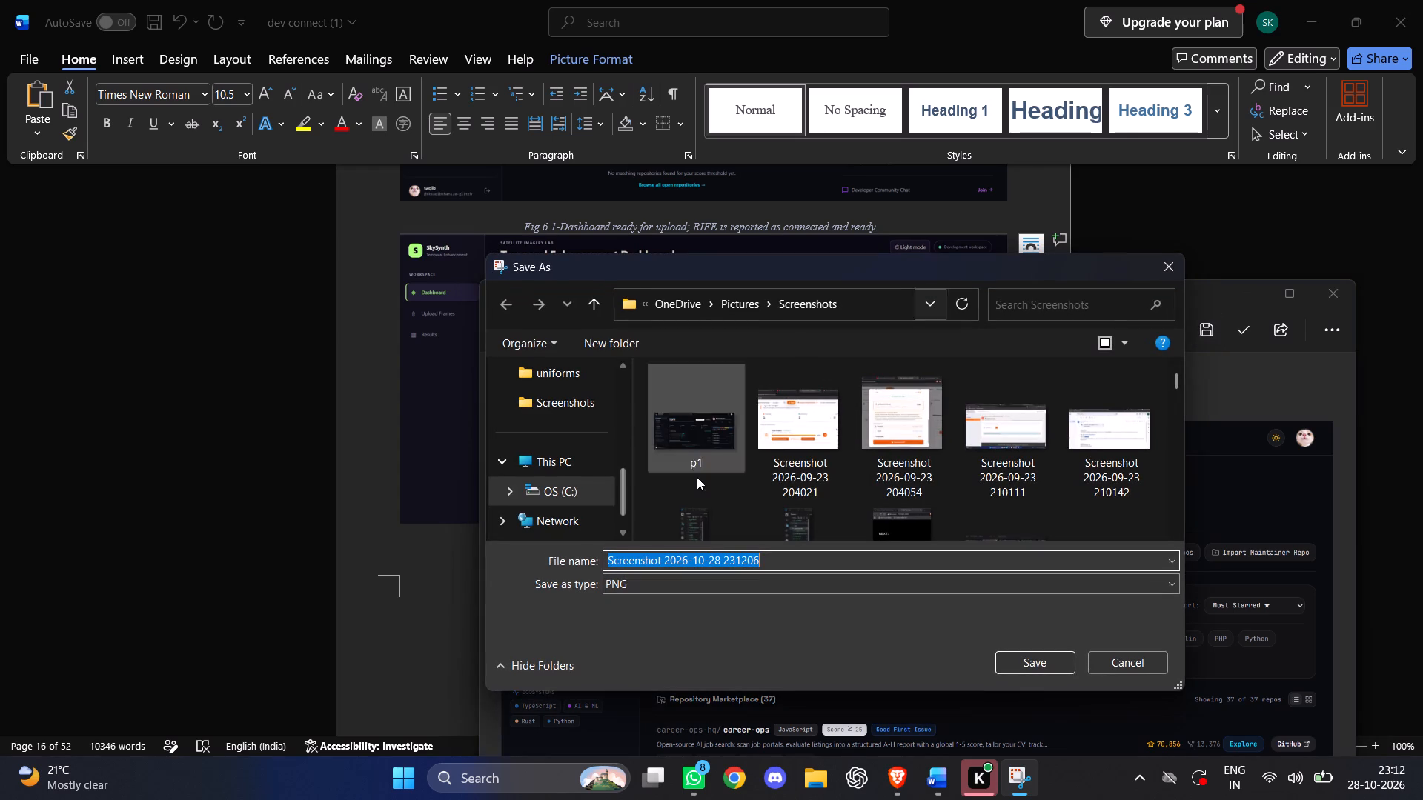
key(BackSpace)
text(p2)
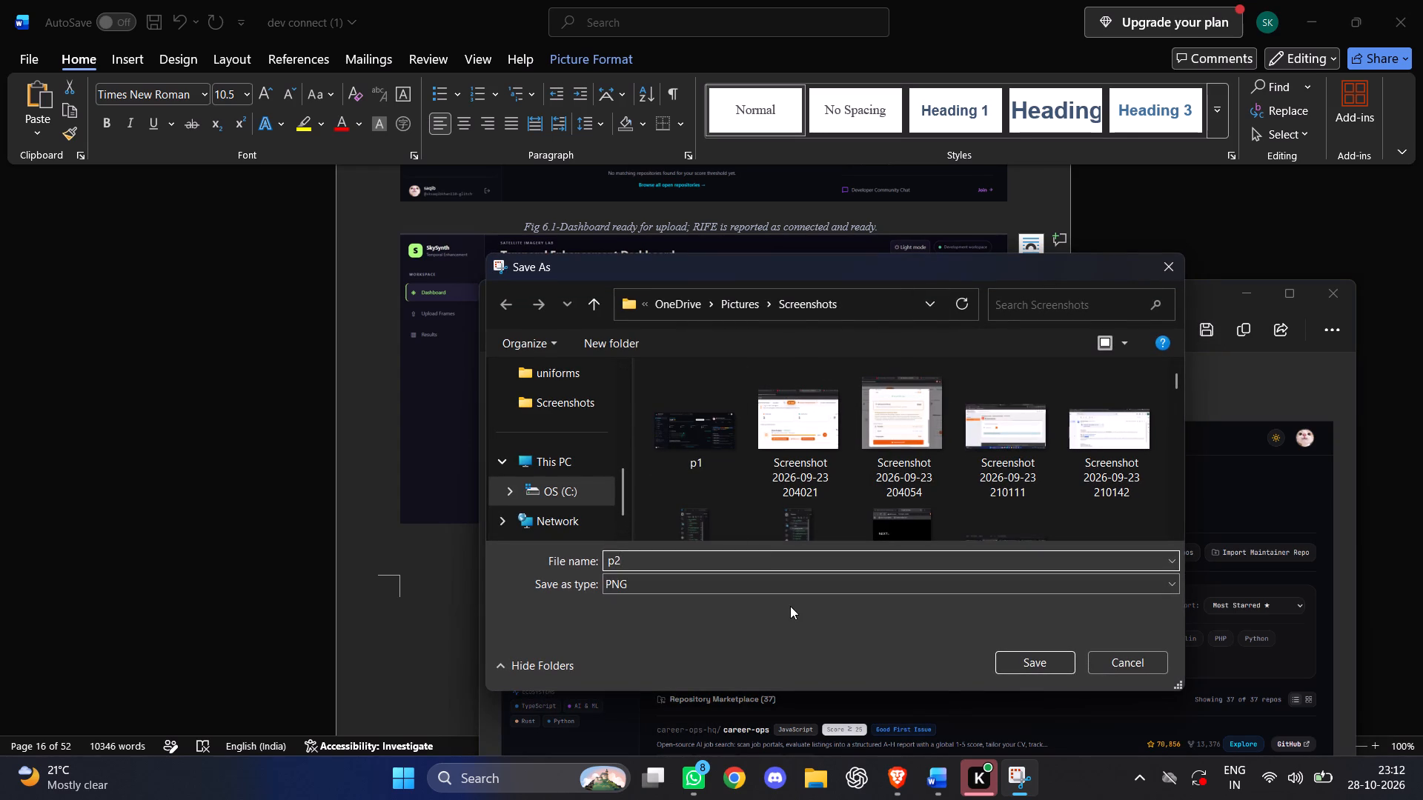
key(Return)
click(1333, 286)
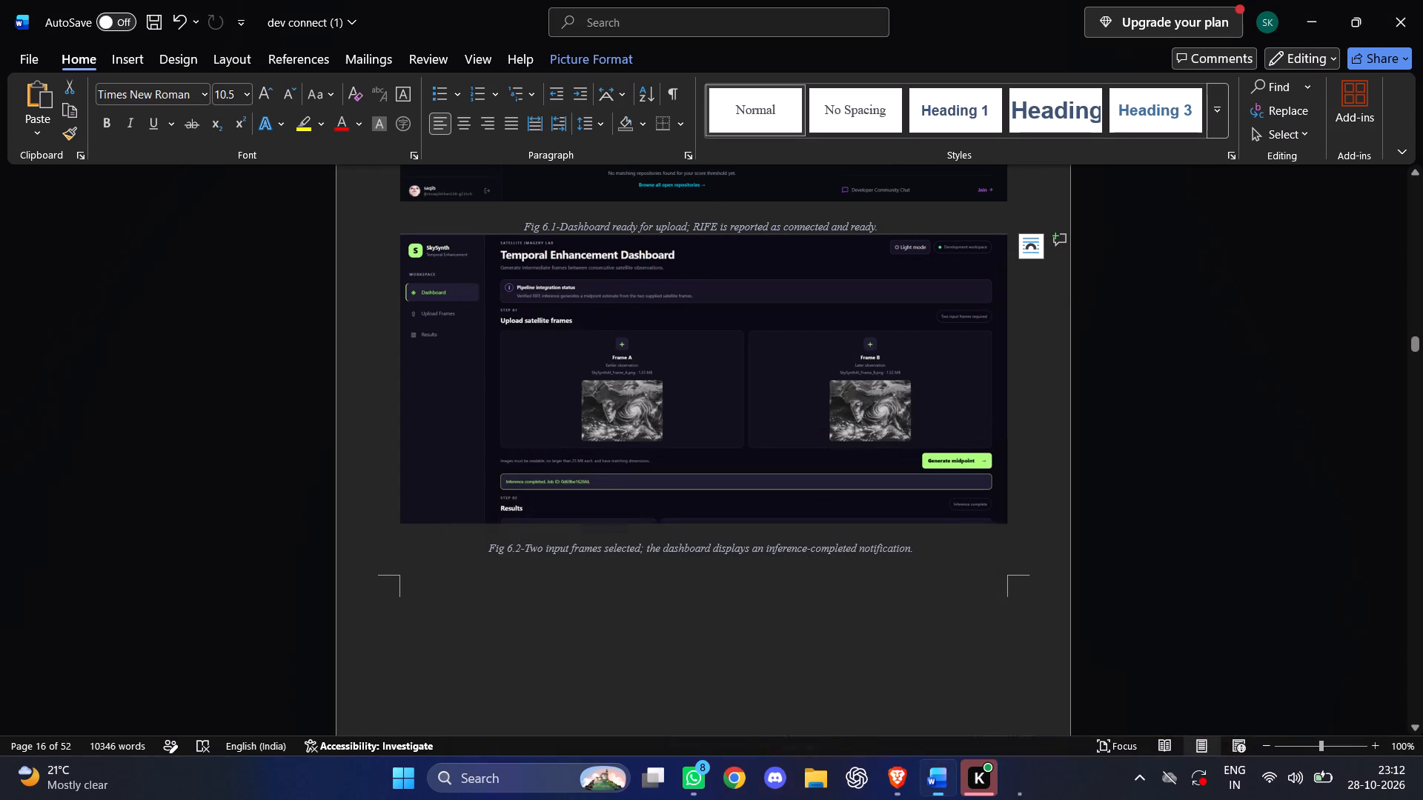
Replace the Fig 6.2 picture under Output Screenshots with the image file p2 from this device.
click(772, 394)
double_click(772, 394)
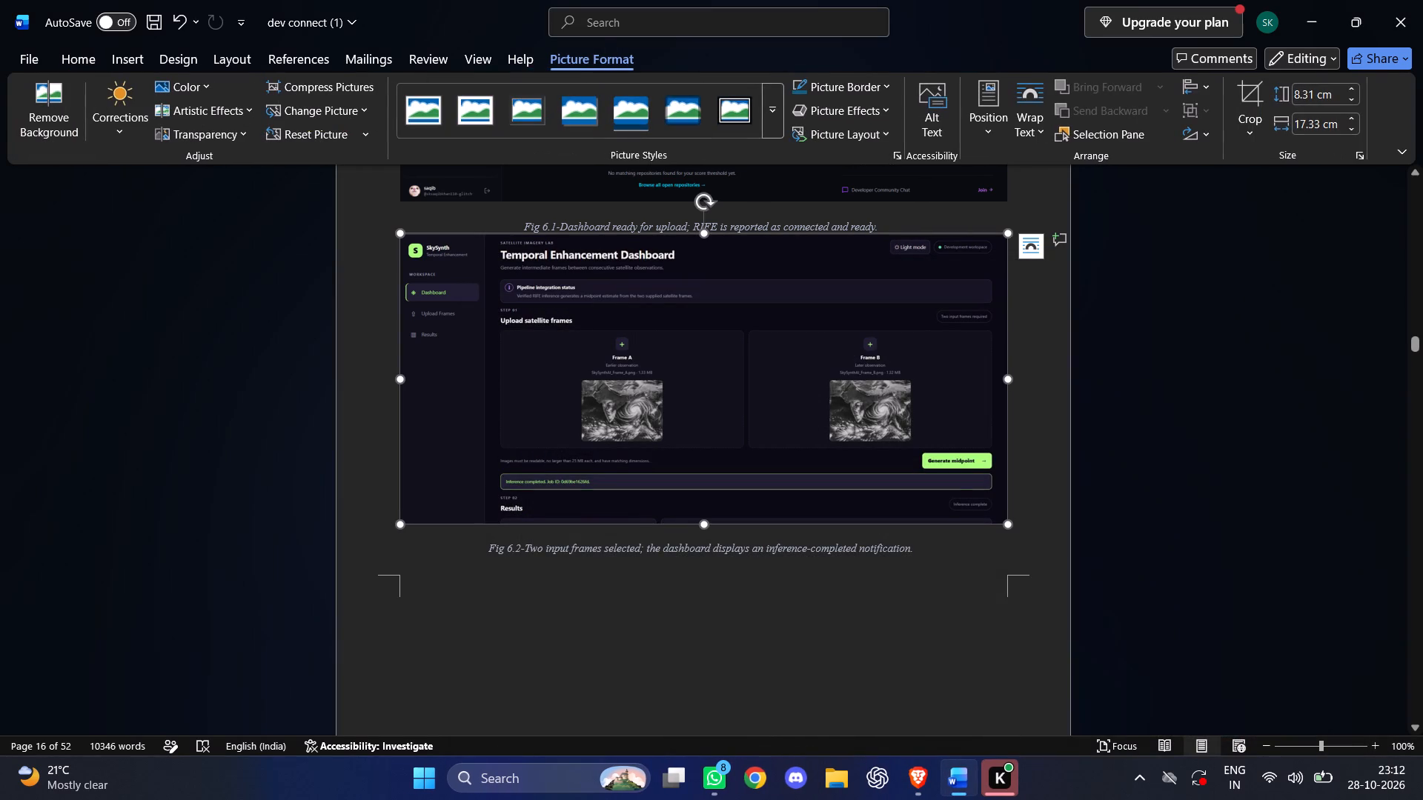
click(311, 114)
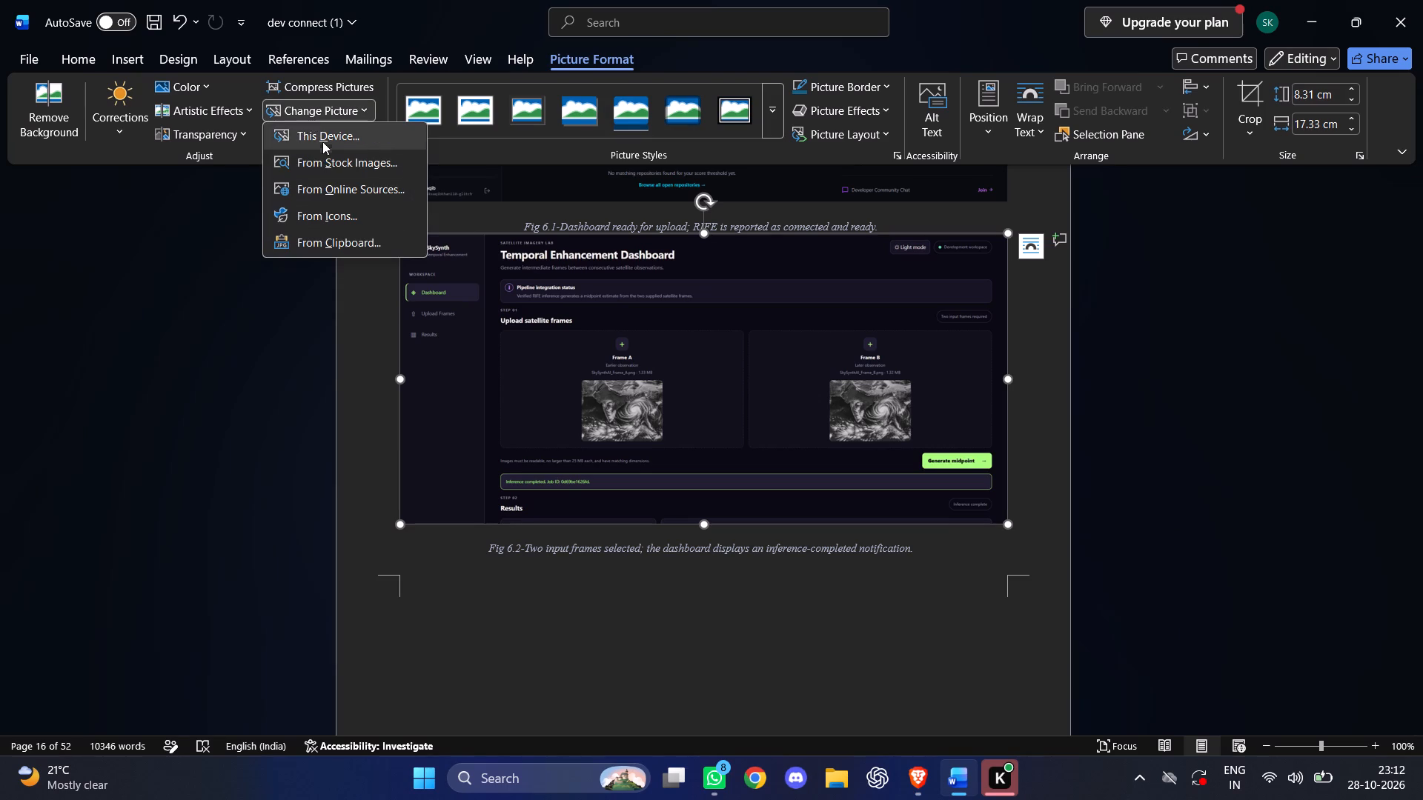
click(325, 139)
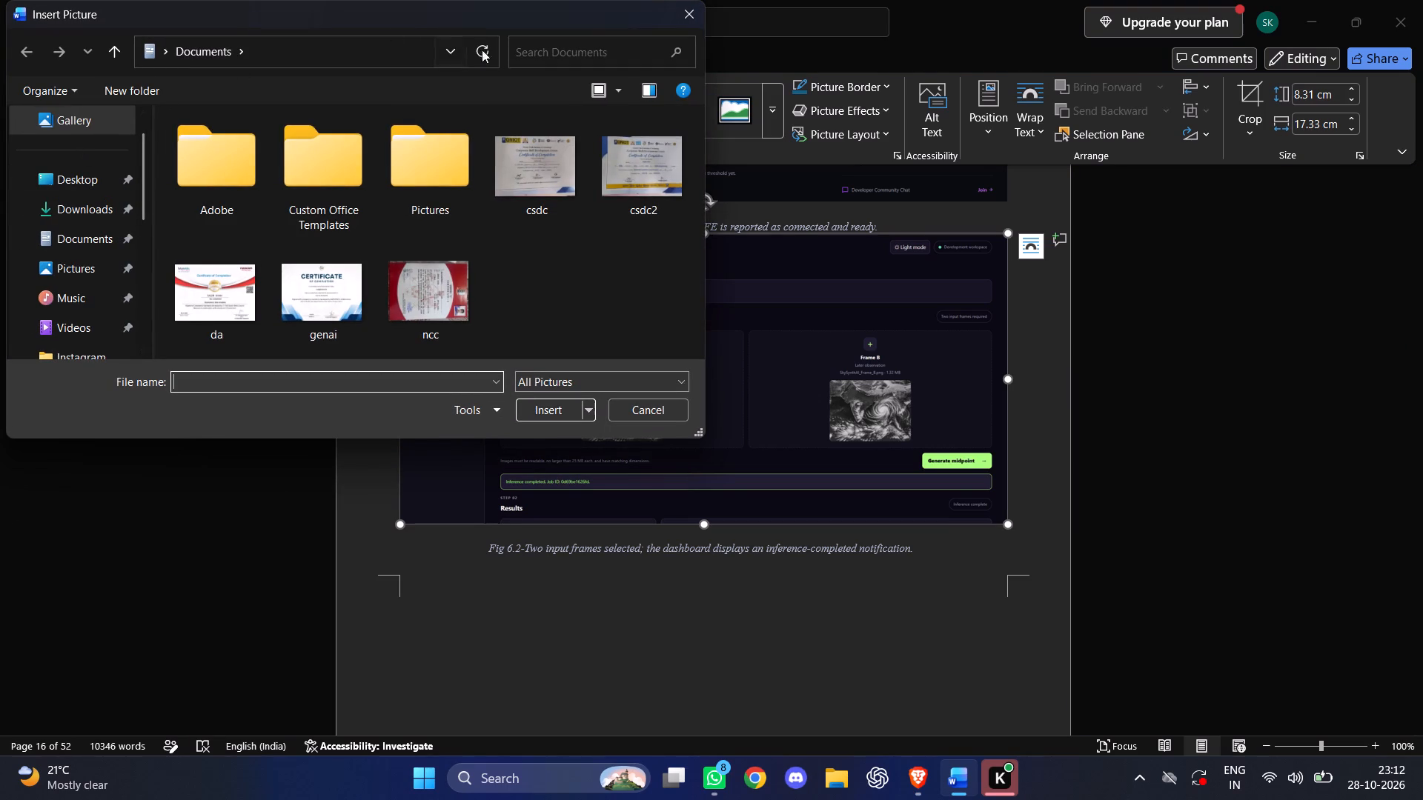
click(523, 57)
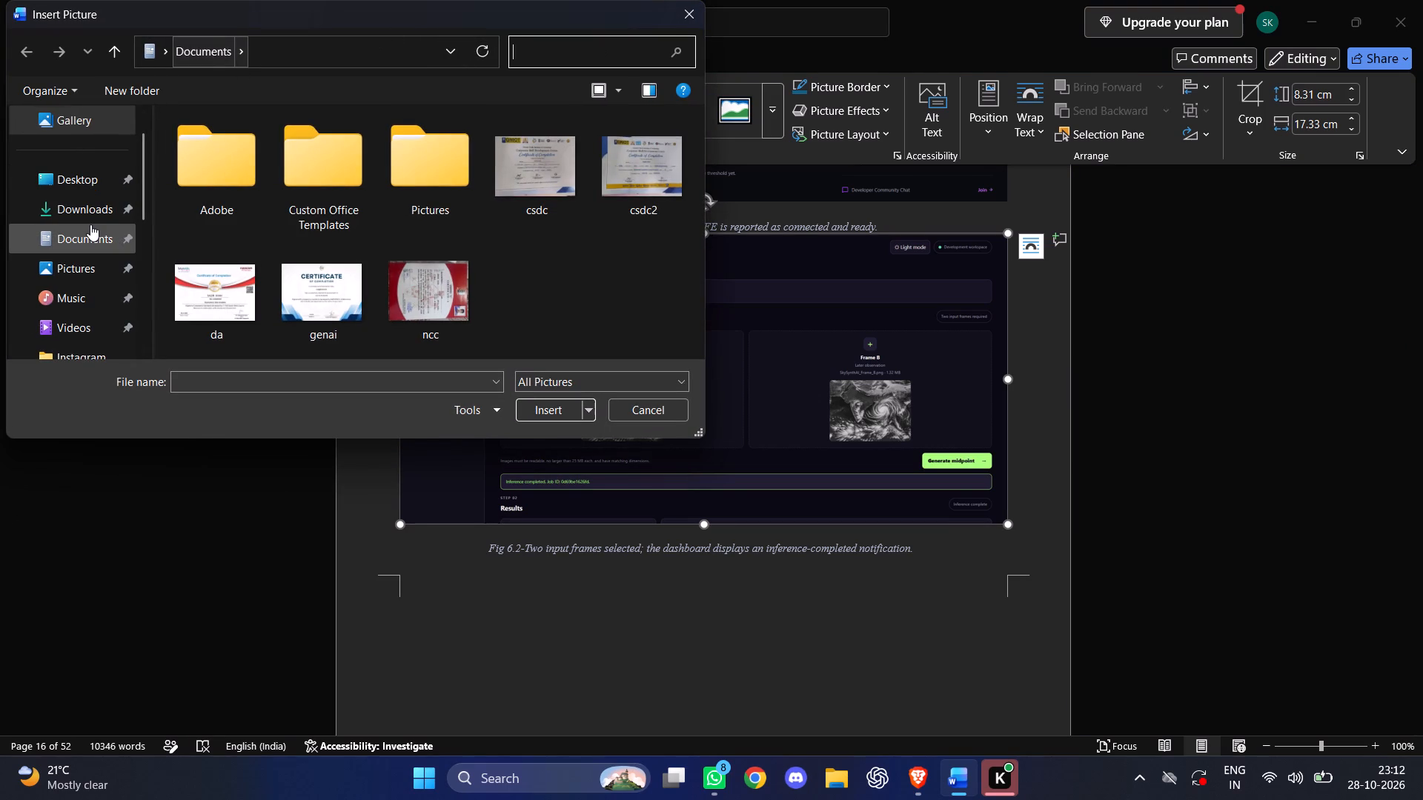
scroll(90, 224, up, 2)
click(95, 139)
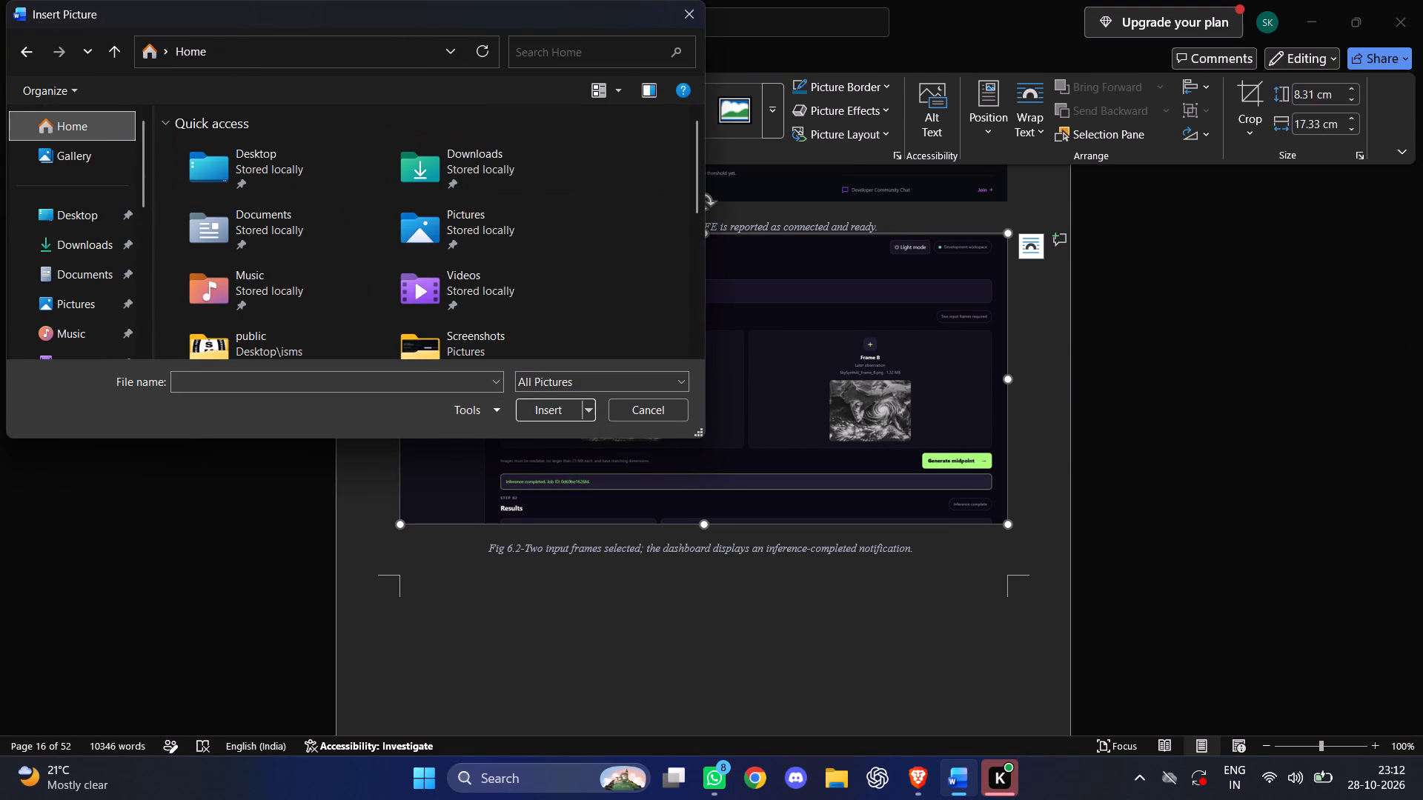
click(572, 48)
text(p2)
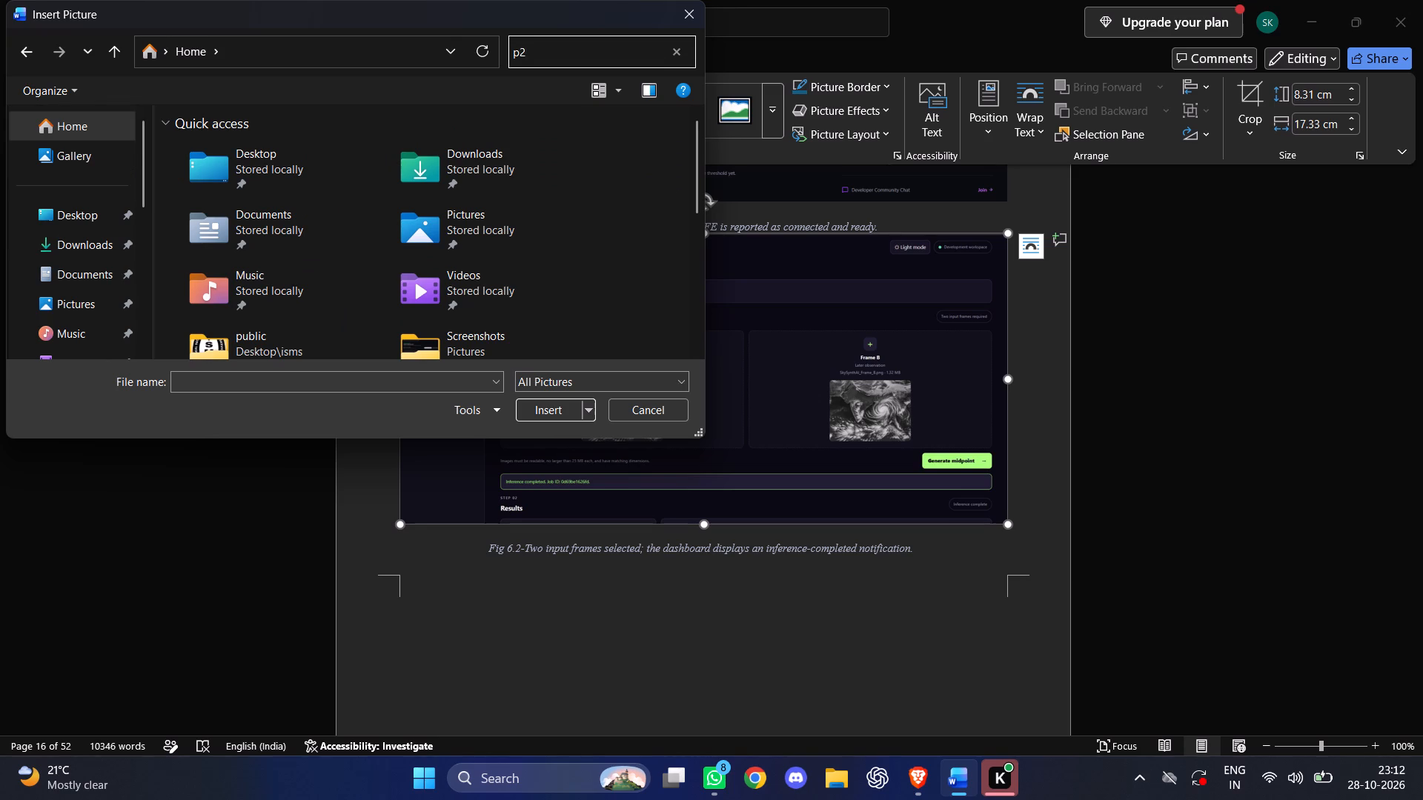
click(419, 153)
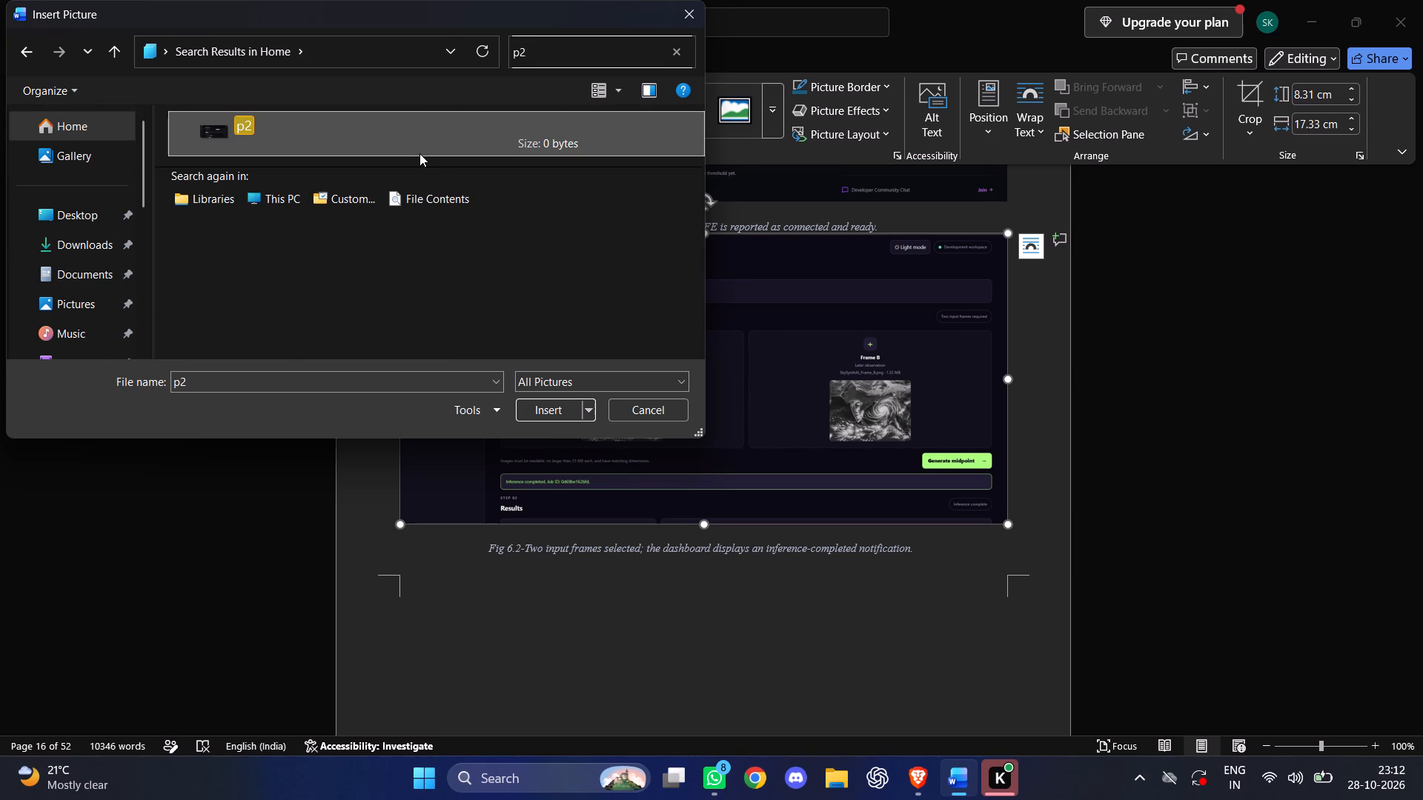
click(528, 402)
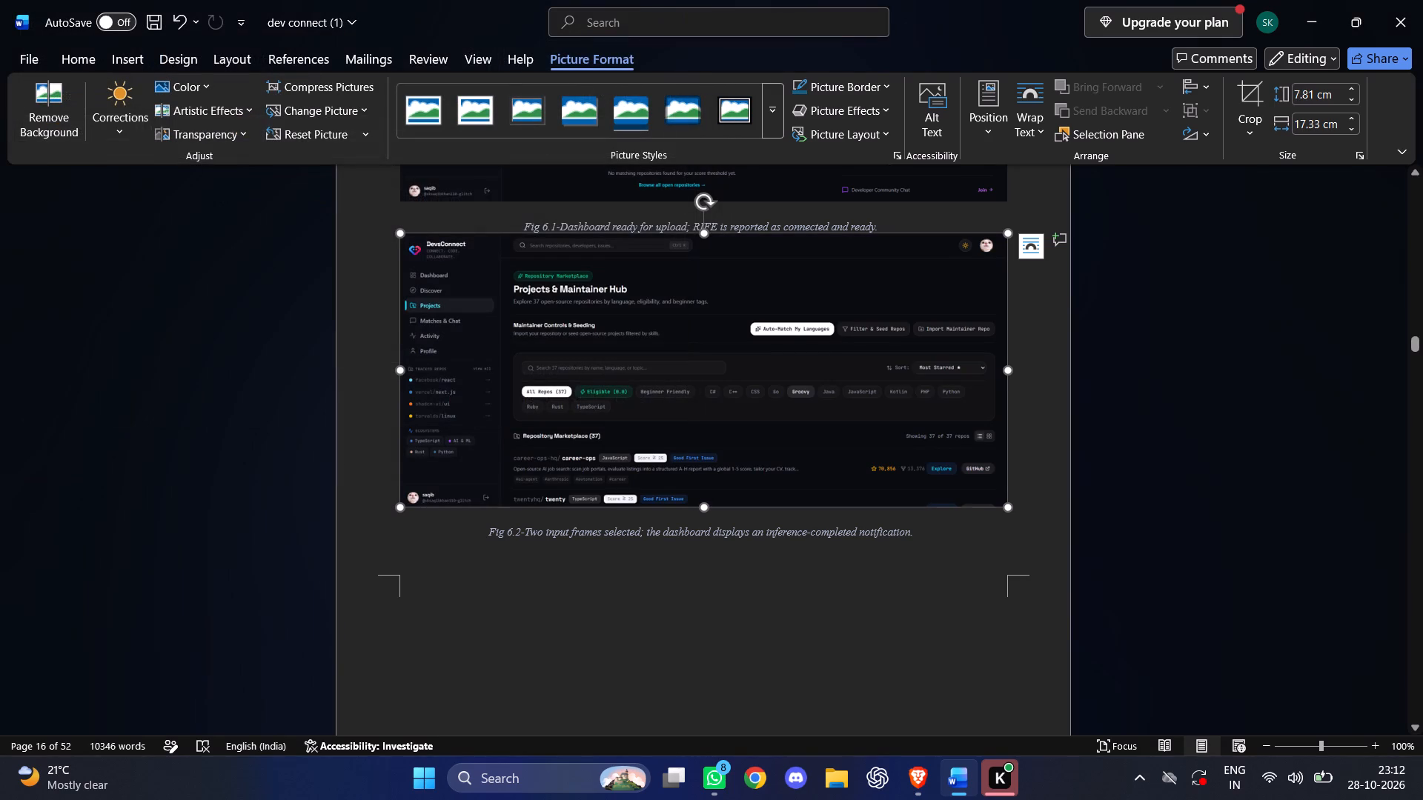
Stretch the Fig 6.2 picture of the Projects page slightly taller, down towards its caption.
scroll(706, 479, down, 1)
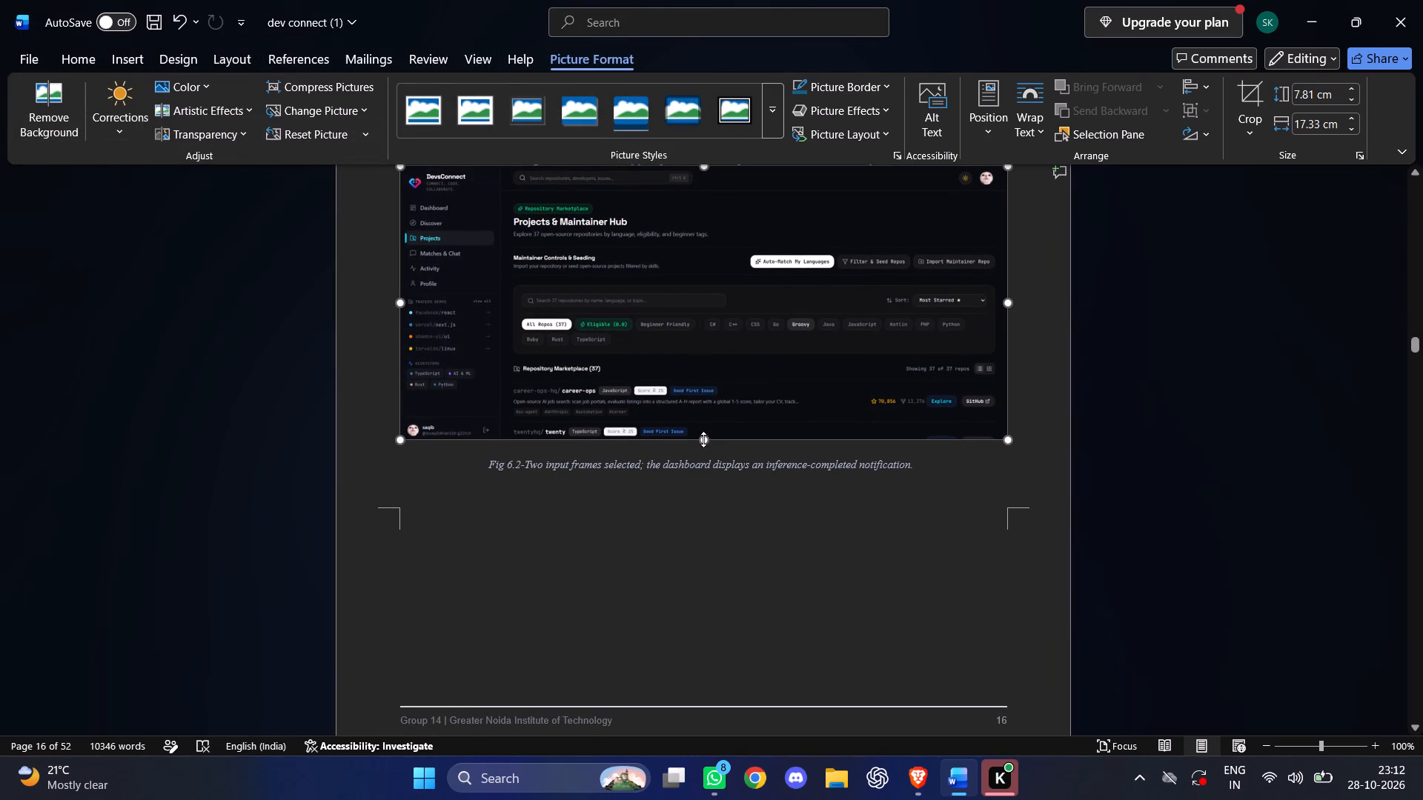
drag(703, 440, 703, 459)
click(741, 551)
Select the Fig 6.3 picture under the heading Output Screenshot: Completed Grayscale Inference.
scroll(741, 551, down, 2)
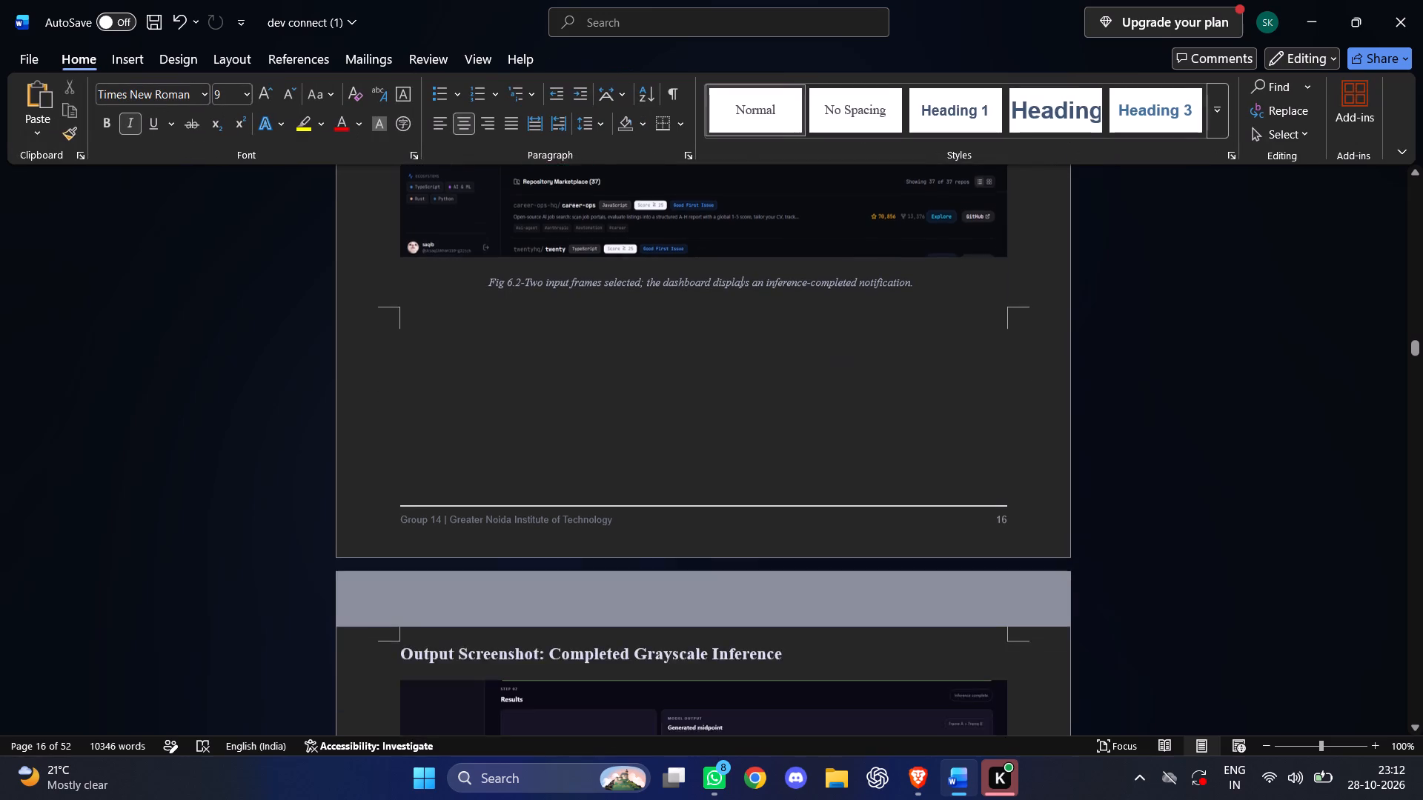
scroll(741, 551, down, 2)
click(763, 513)
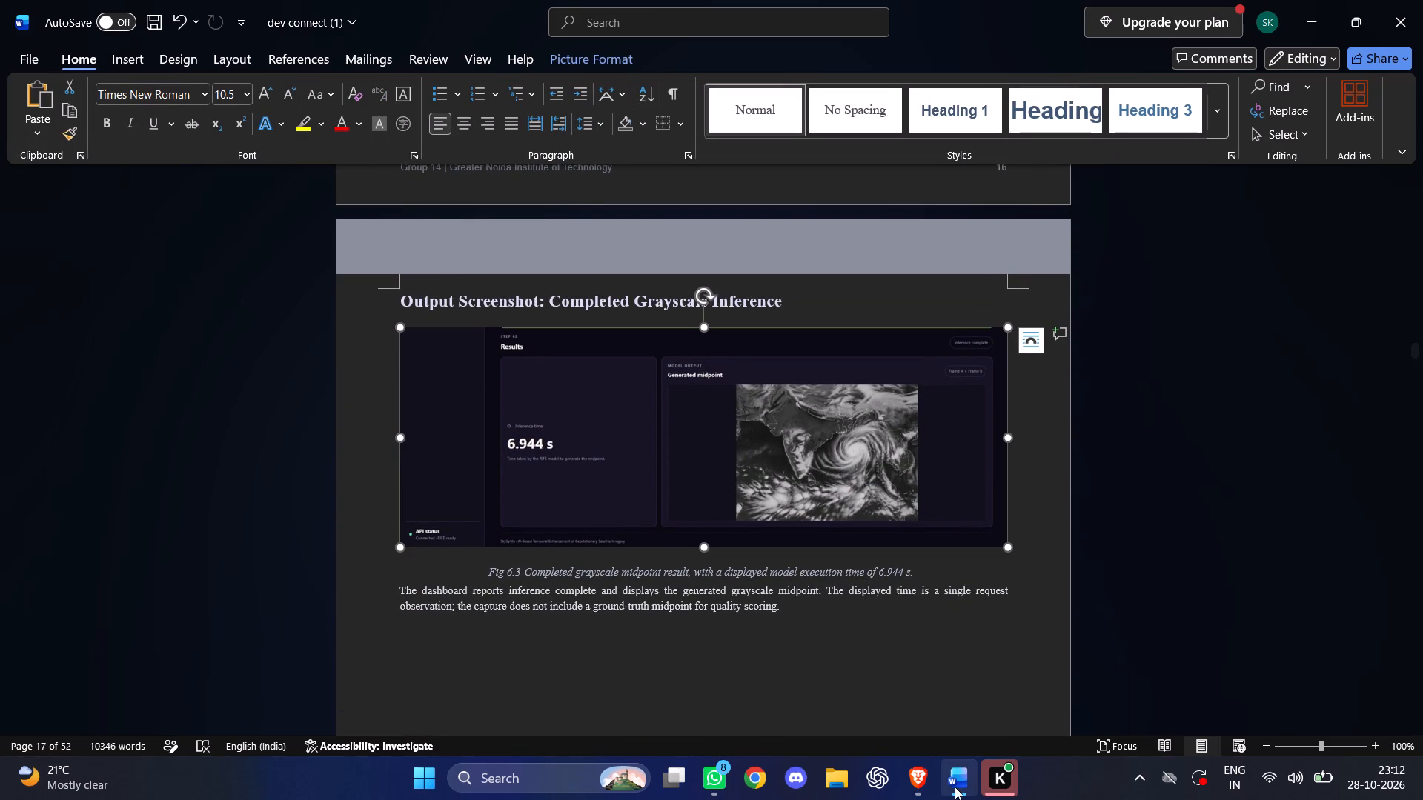
Switch to the DevsConnect site in Brave and look over the Matches & Chat page as a possible figure.
click(920, 785)
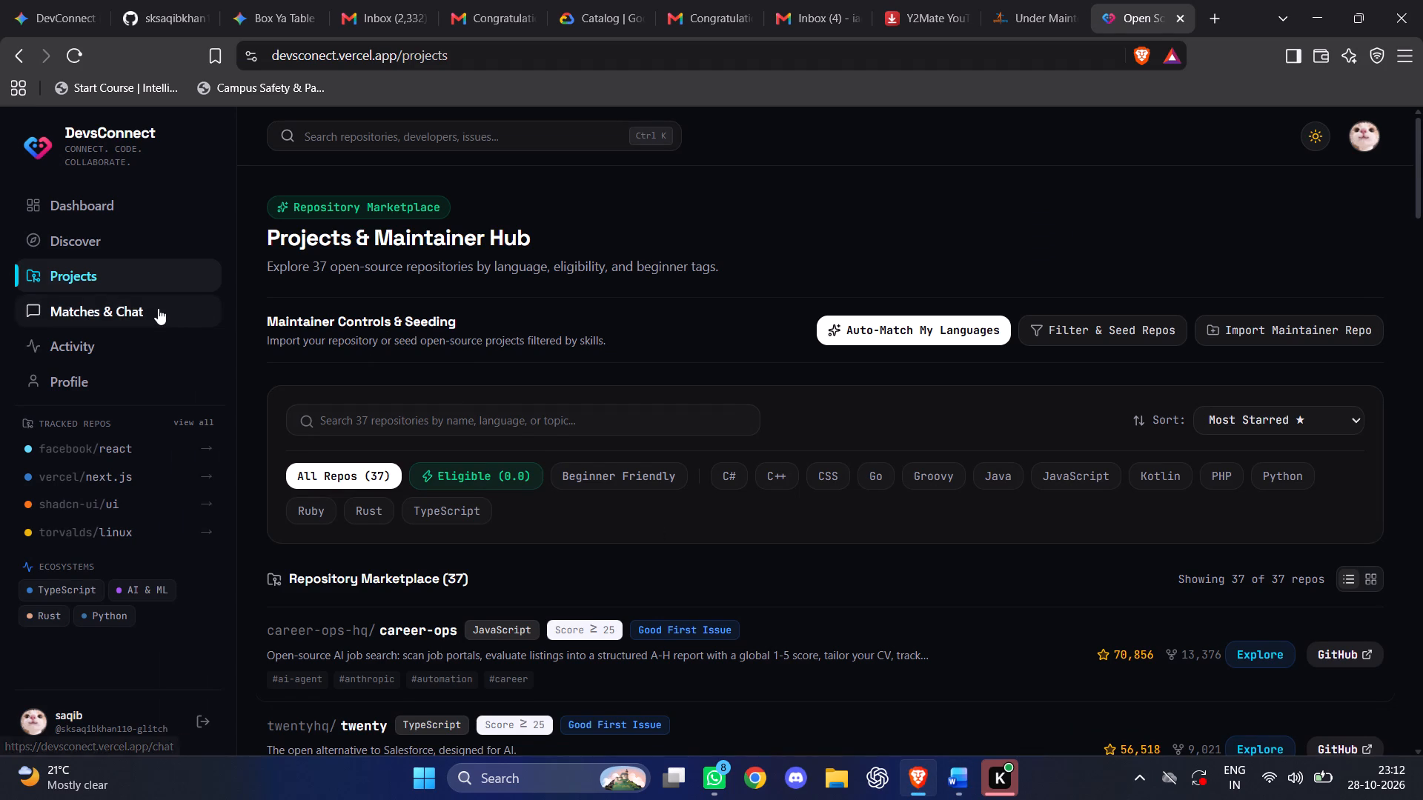
click(158, 308)
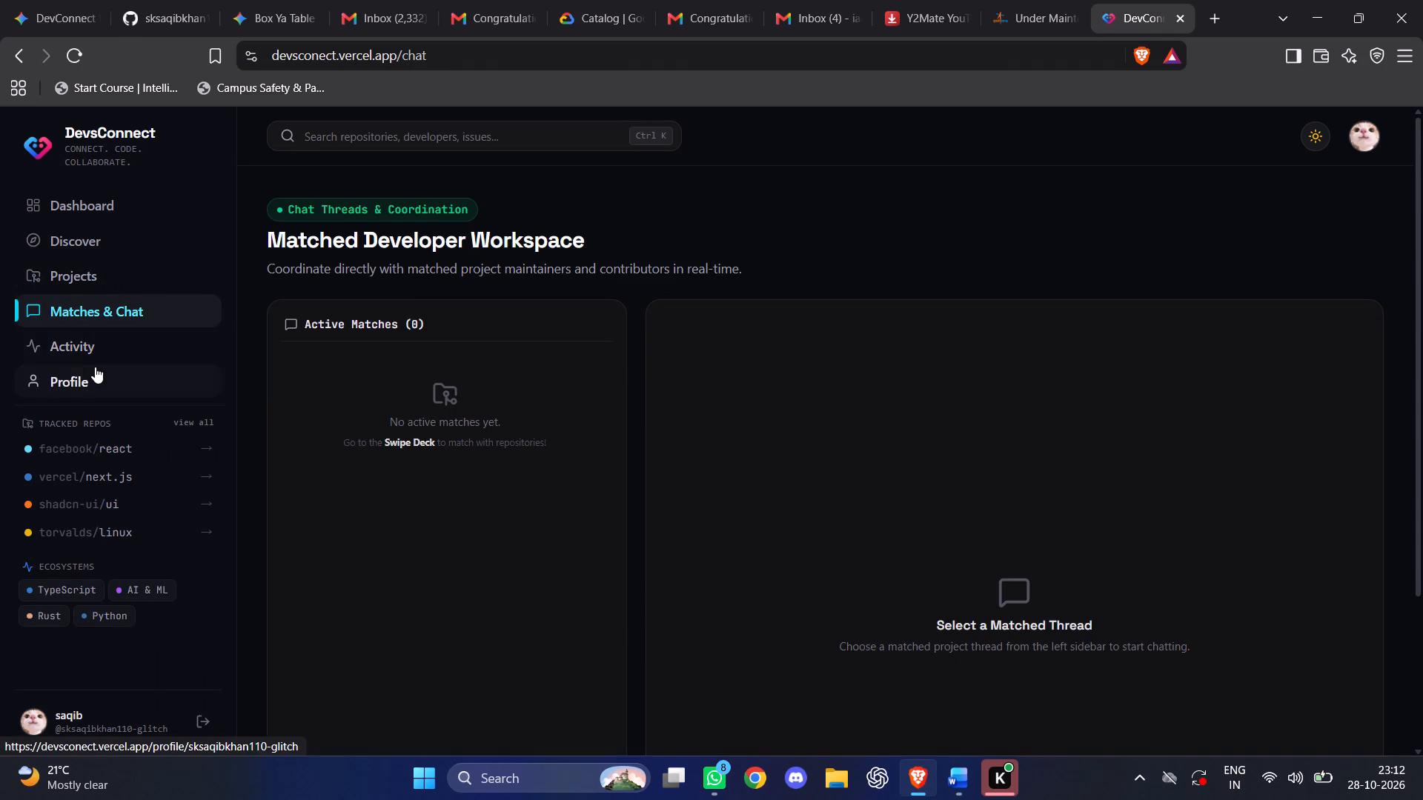
click(108, 332)
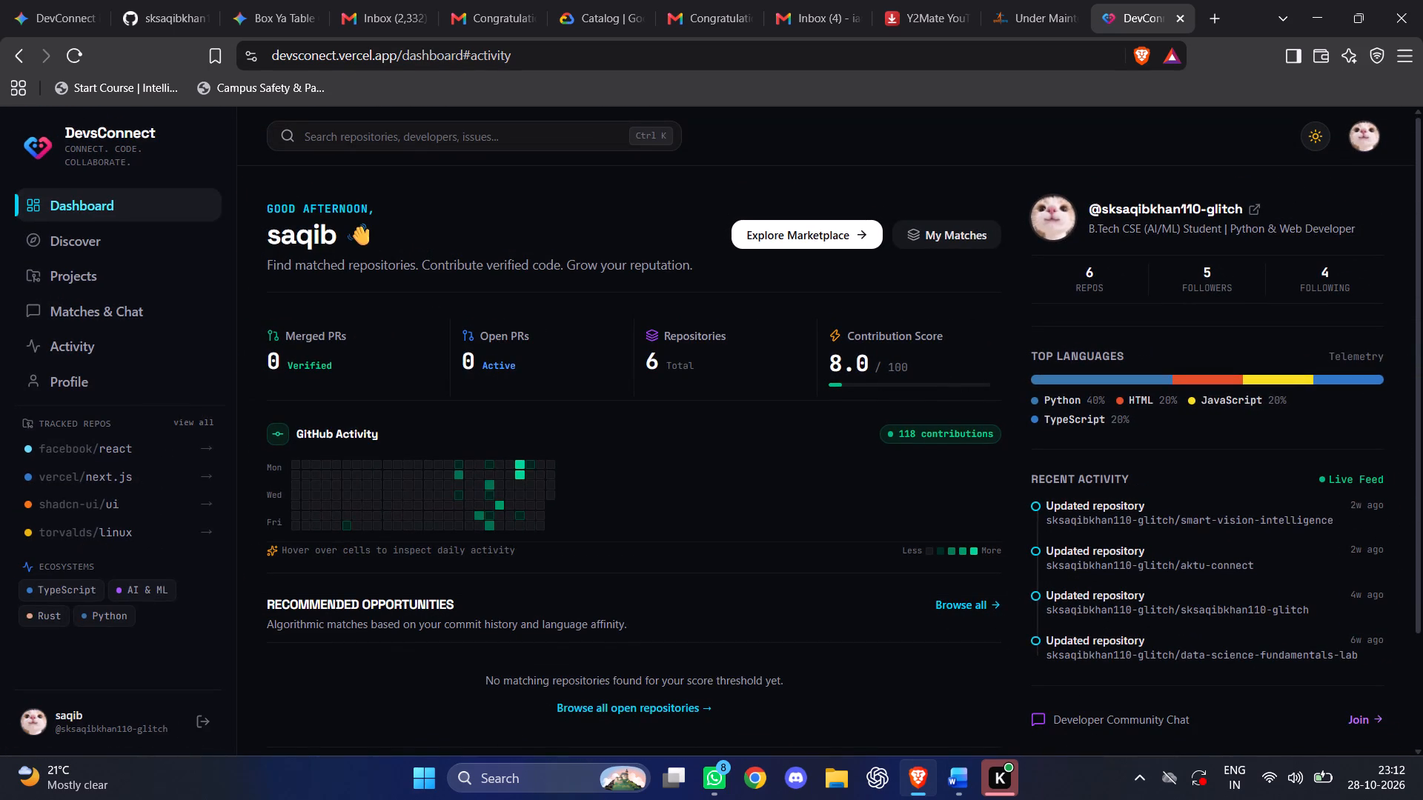
Look over the DevsConnect Dashboard and the Discover Repositories page, resetting the discovery deck, to find a suitable figure.
click(946, 442)
scroll(917, 569, down, 2)
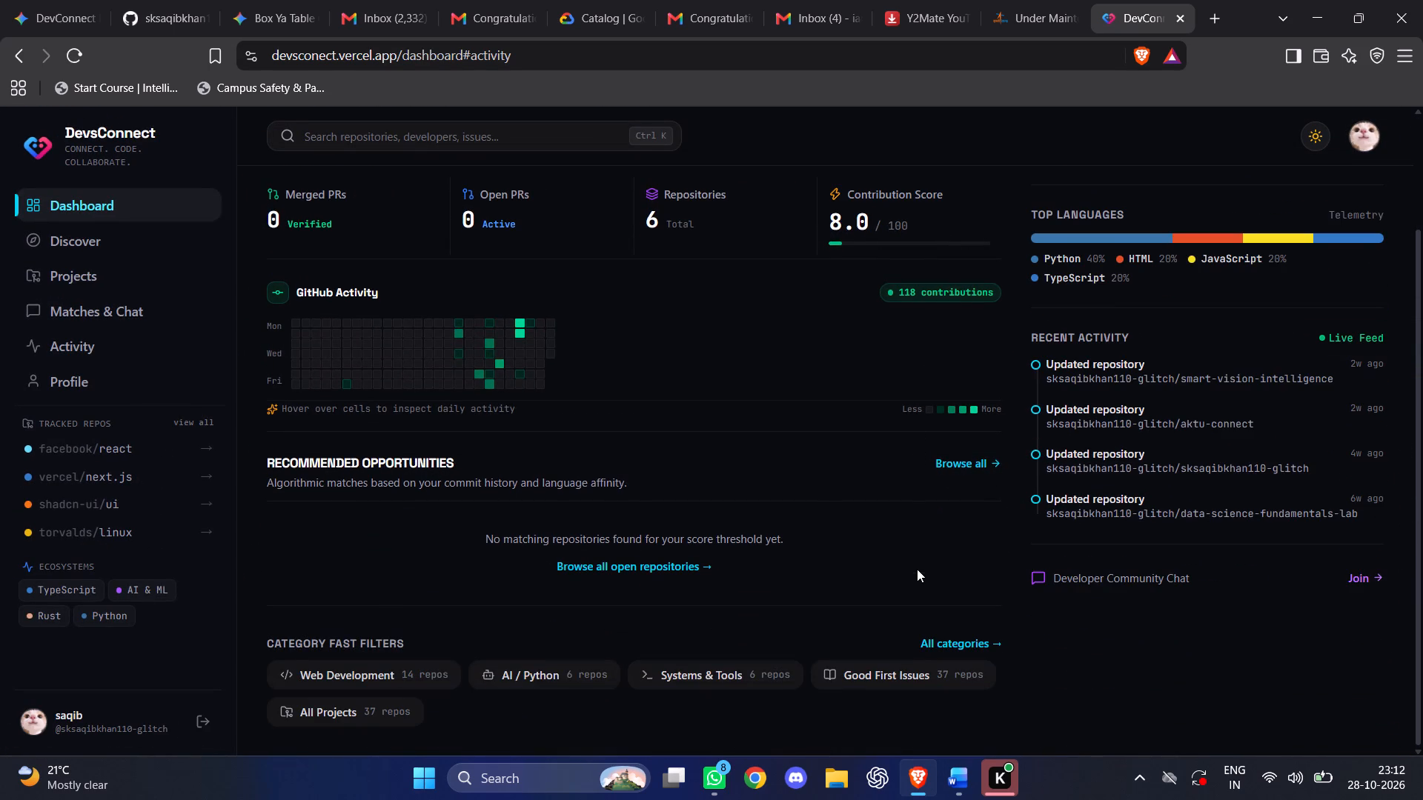
scroll(917, 569, down, 1)
scroll(942, 470, up, 2)
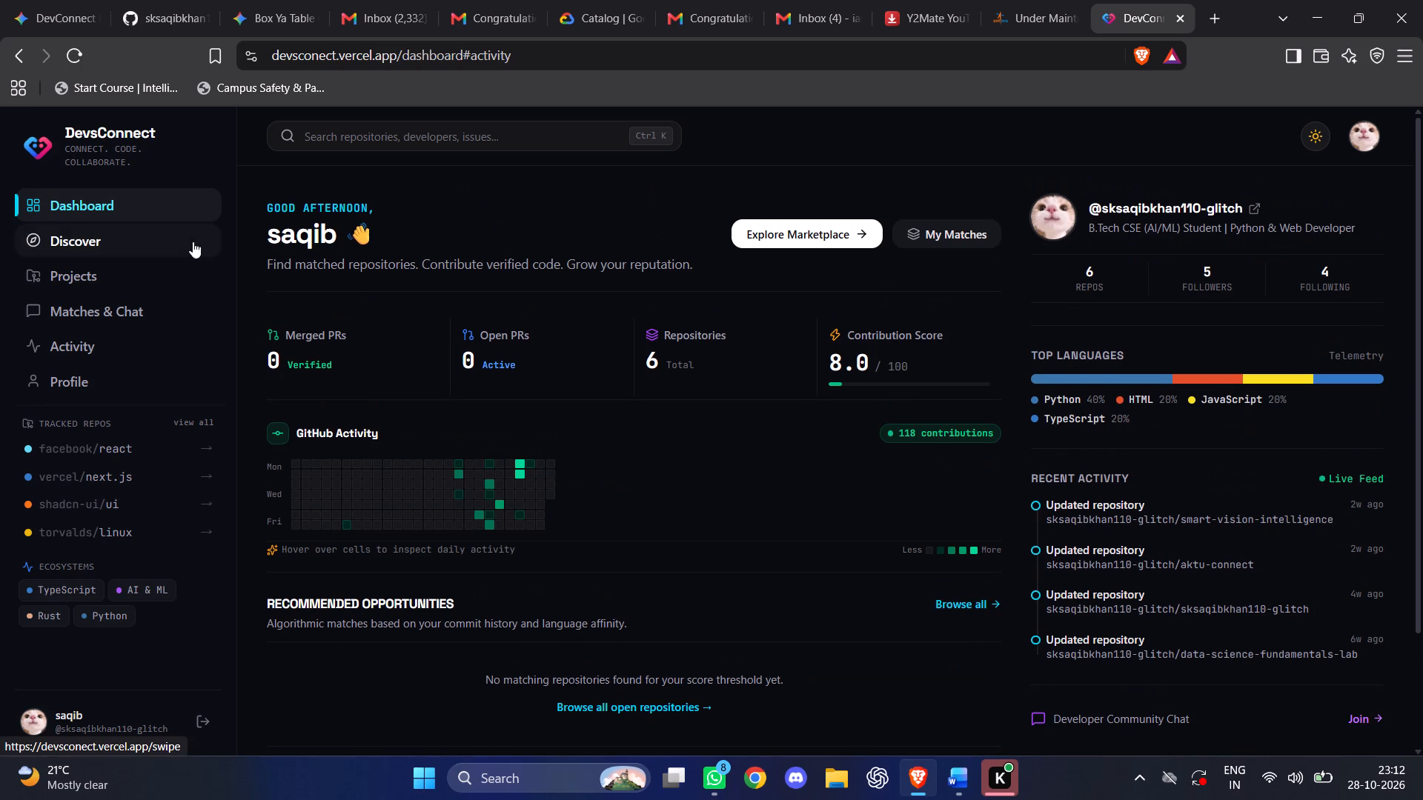
click(135, 243)
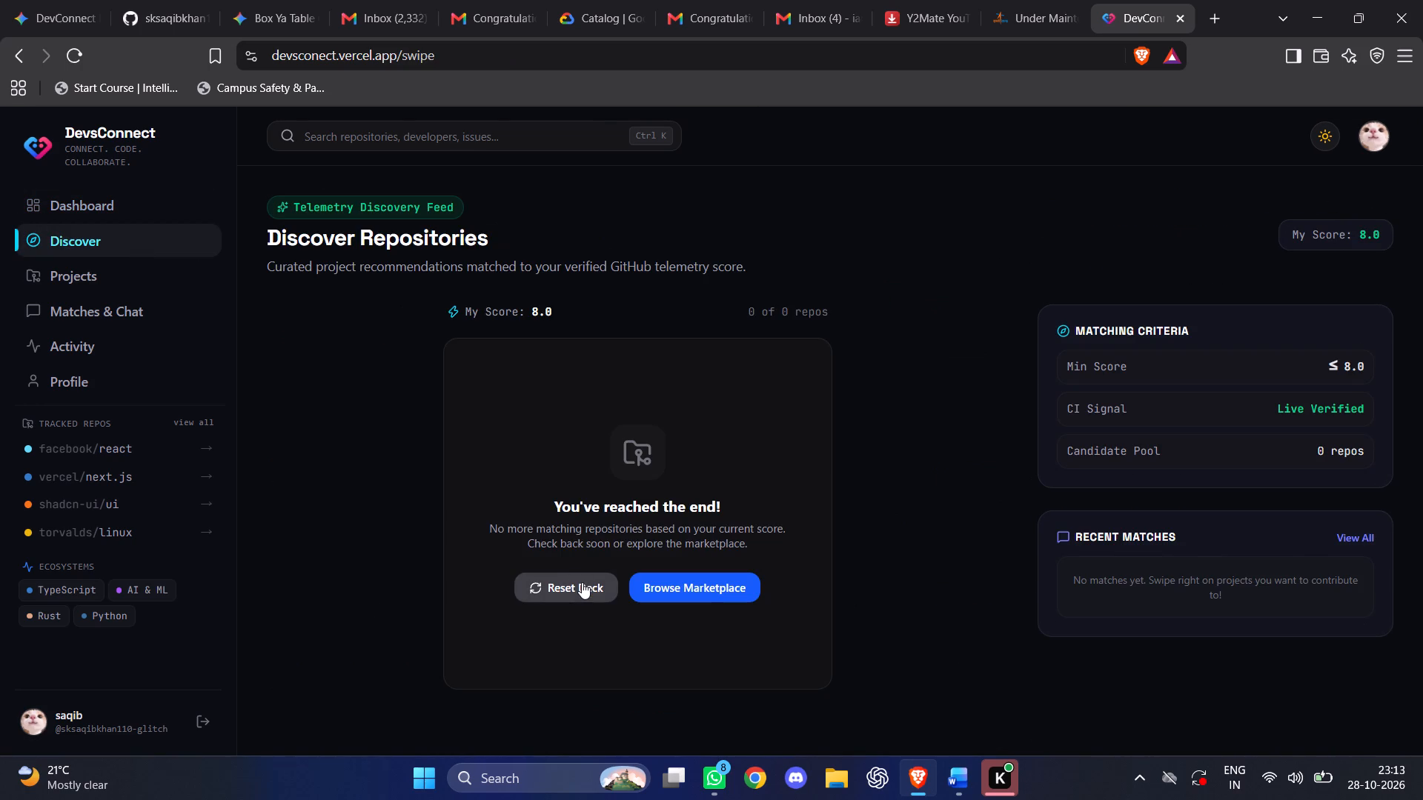
click(582, 582)
Open the repository marketplace from the Discover page and look through its project list for a section to capture.
click(658, 589)
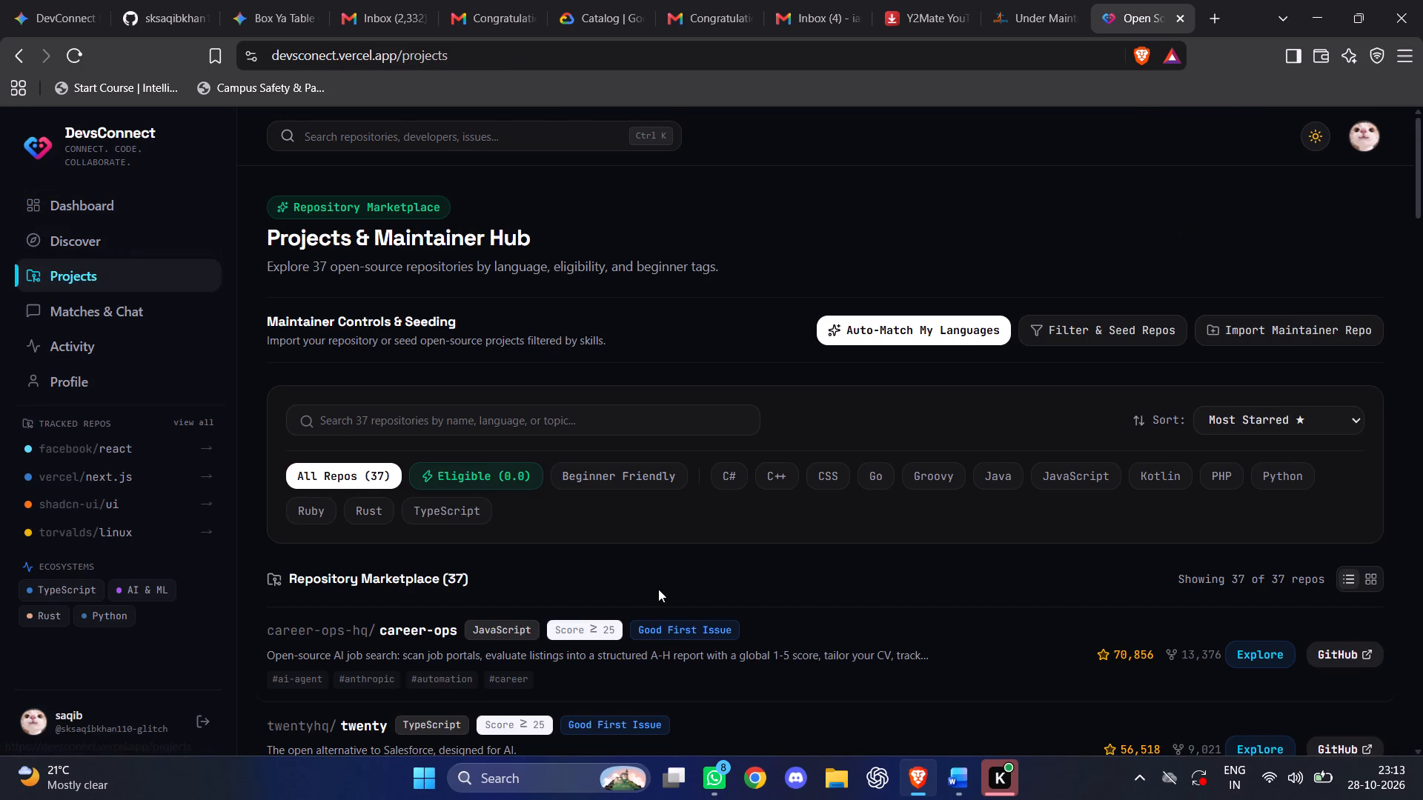
scroll(658, 582, down, 4)
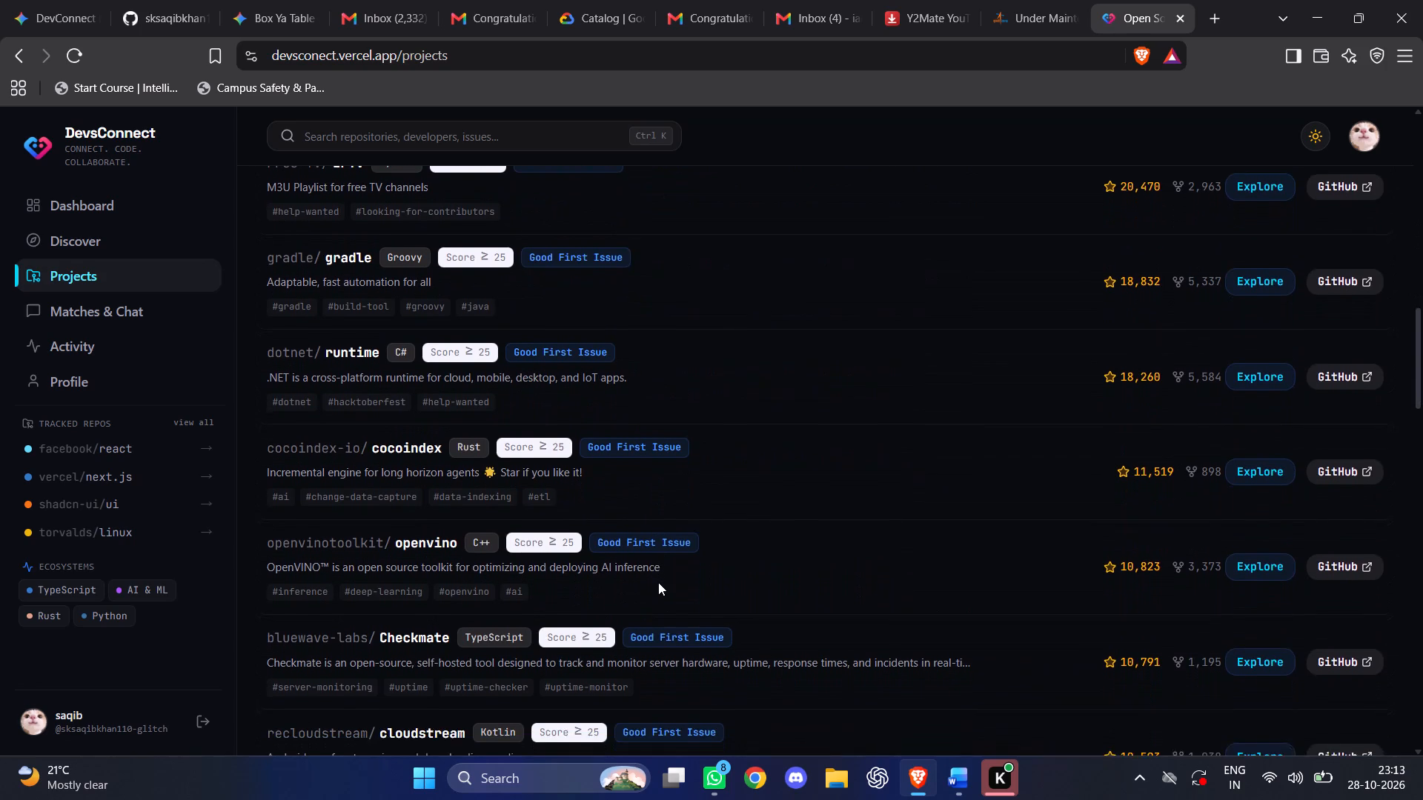
scroll(658, 582, down, 1)
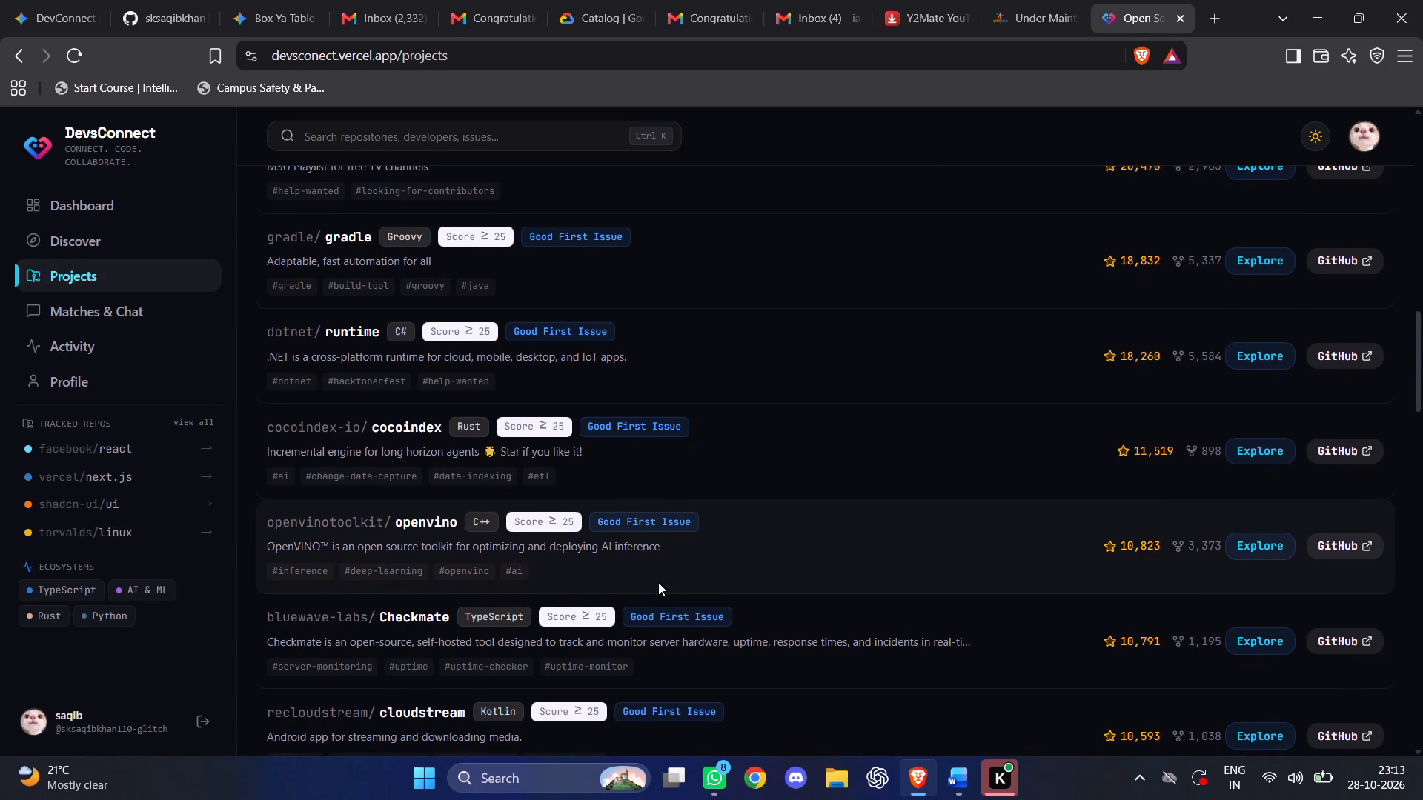
scroll(658, 582, down, 1)
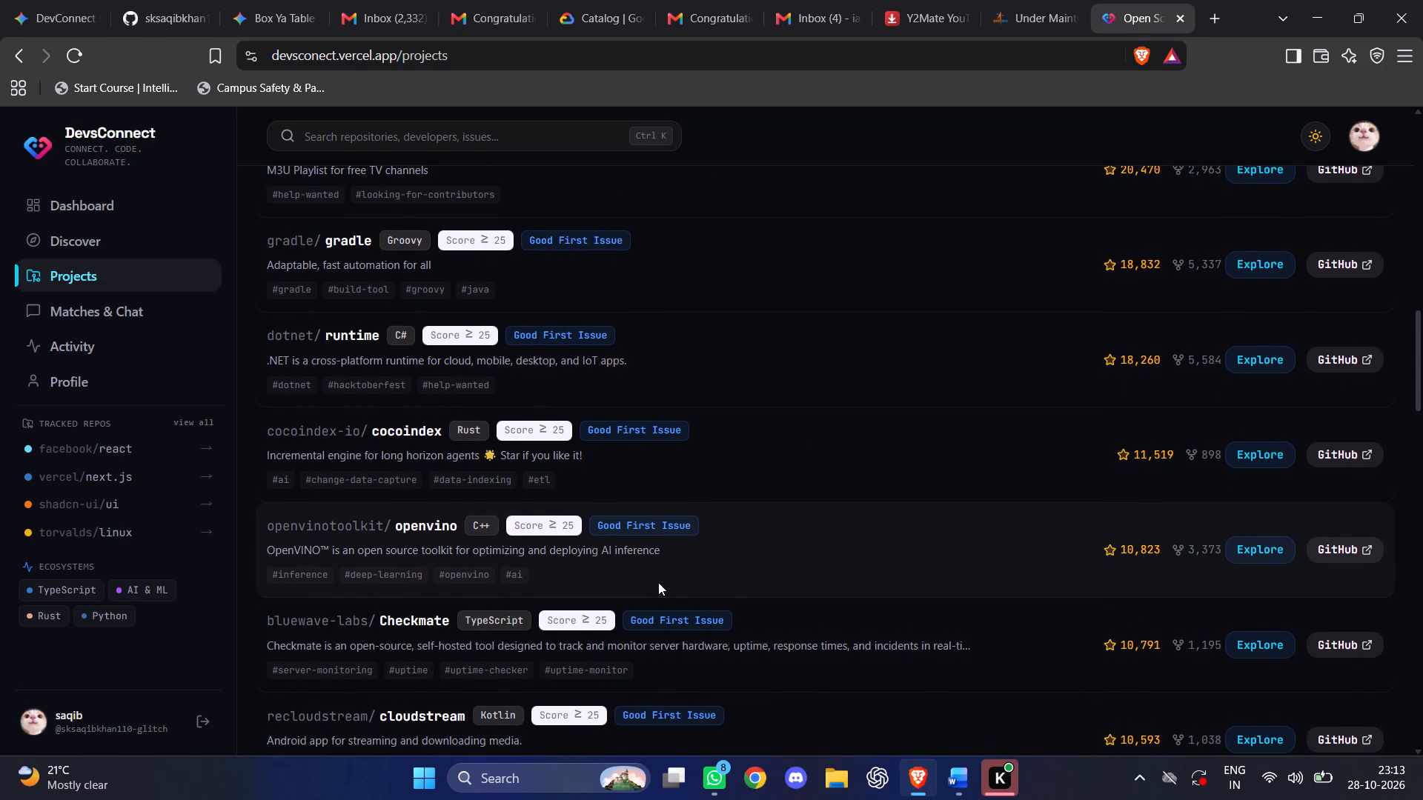
scroll(658, 582, down, 1)
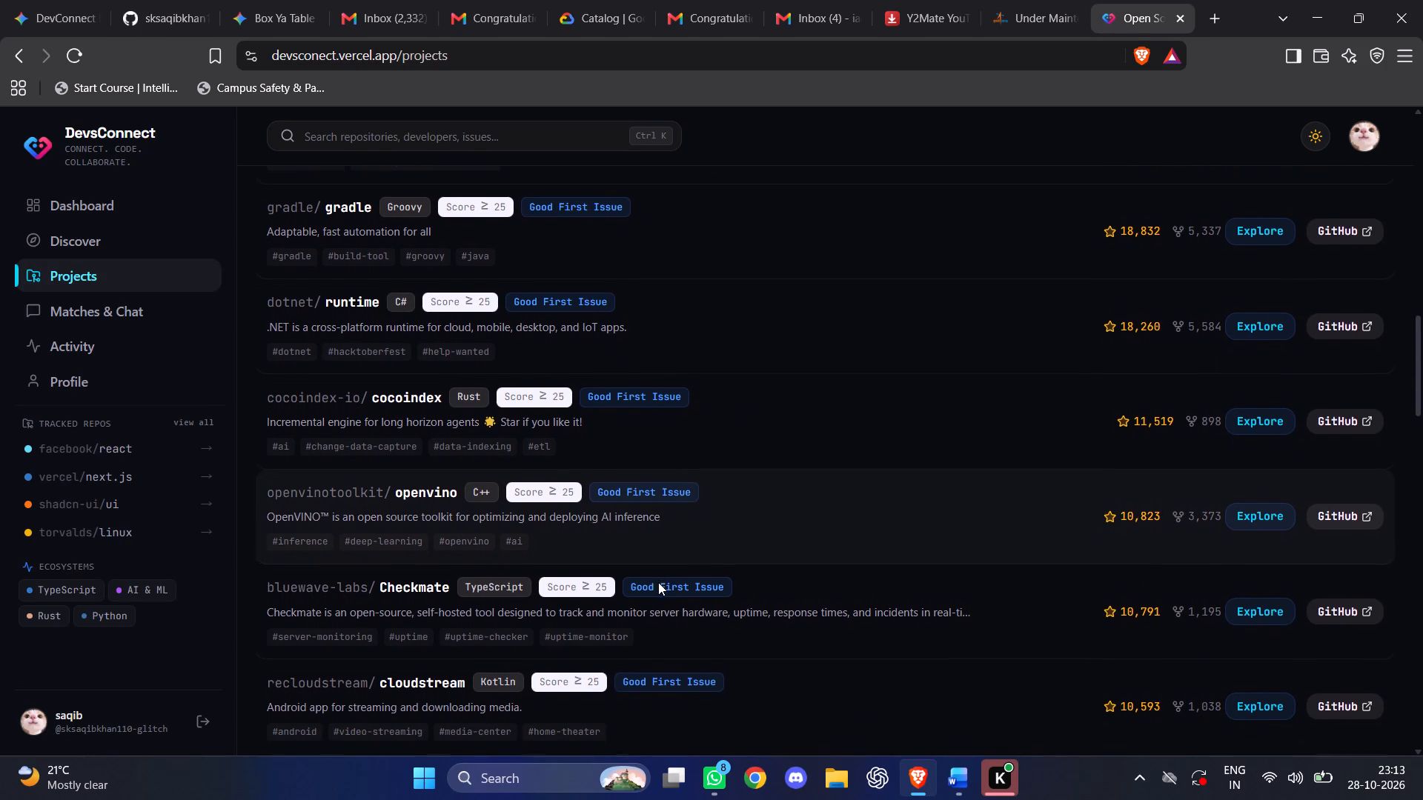
scroll(658, 582, down, 2)
scroll(658, 582, up, 3)
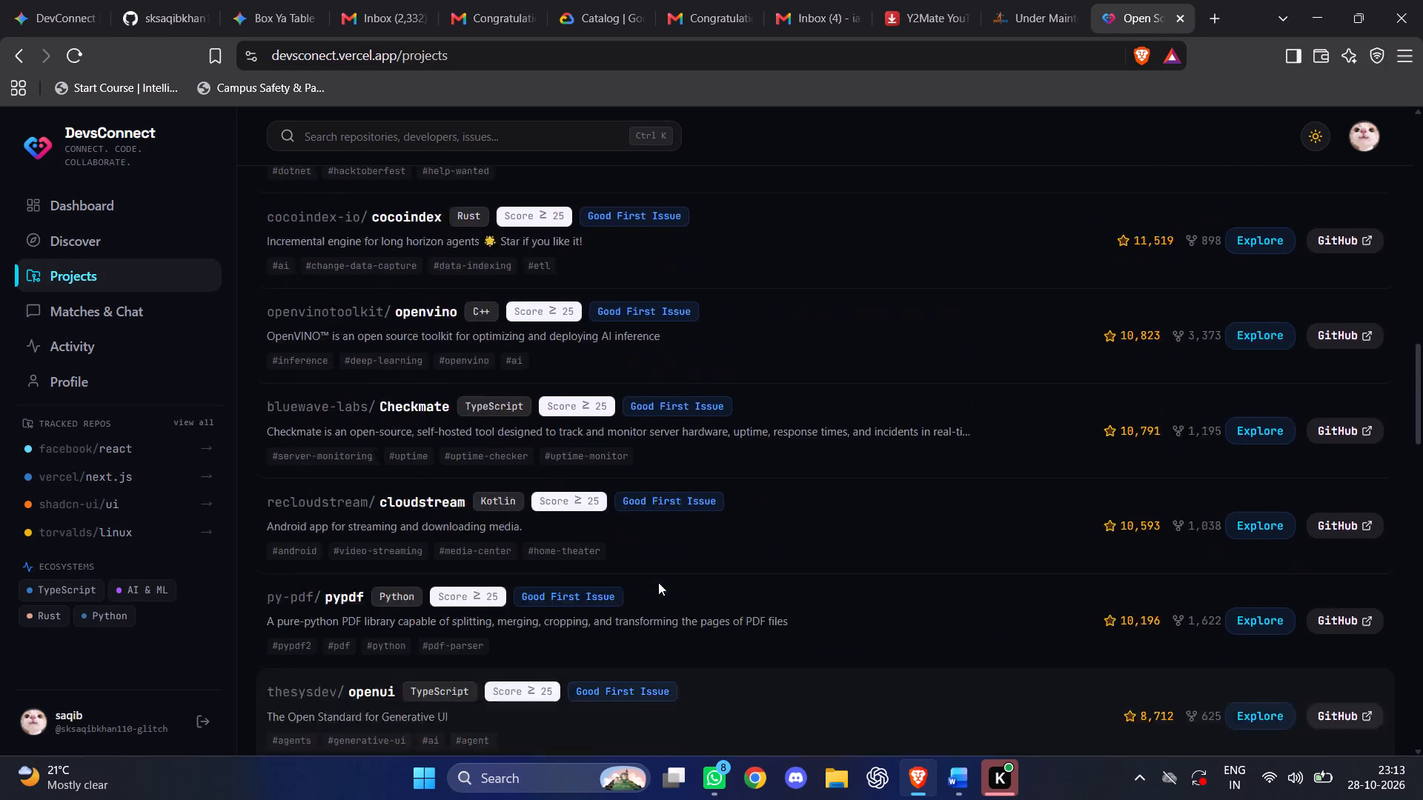
scroll(658, 582, up, 3)
scroll(658, 582, down, 3)
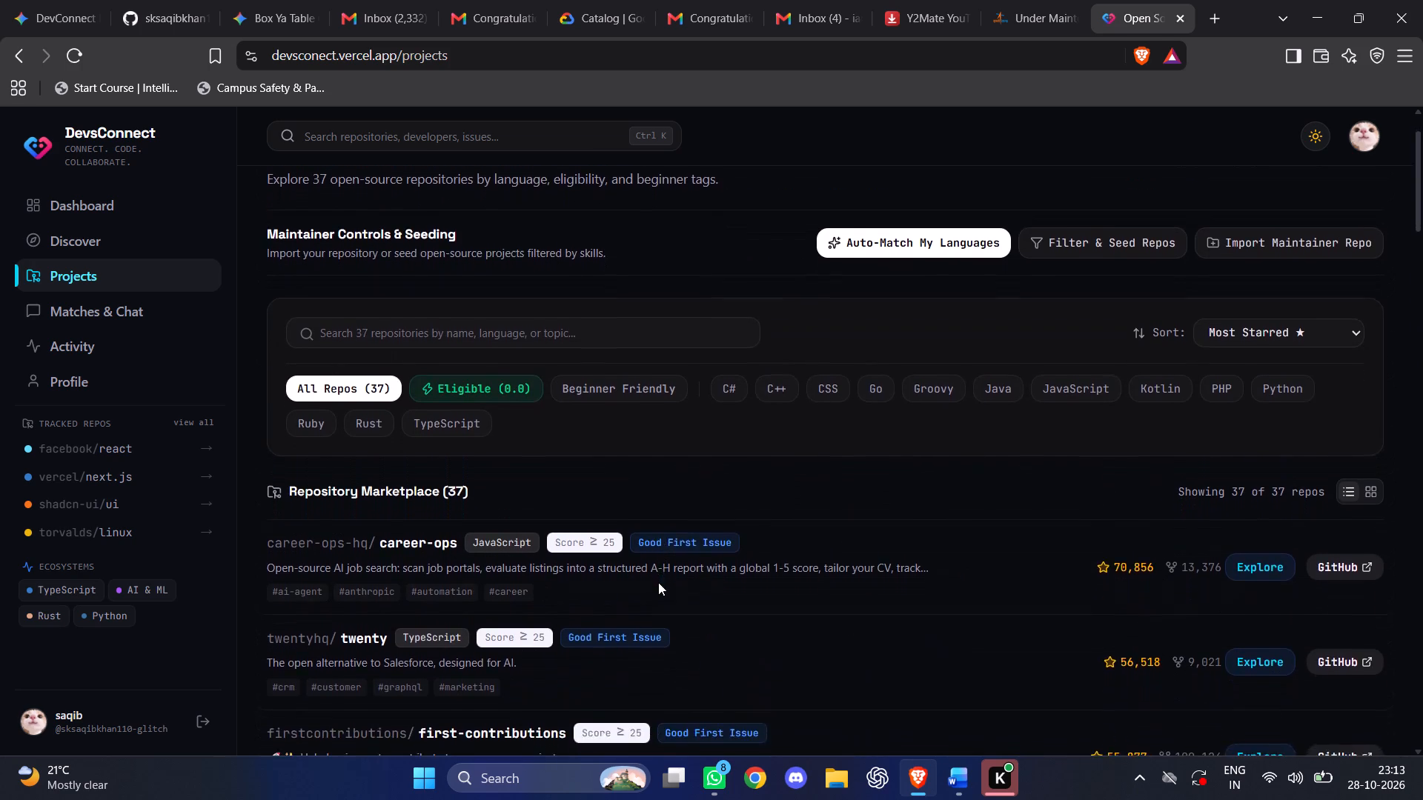
scroll(658, 582, down, 3)
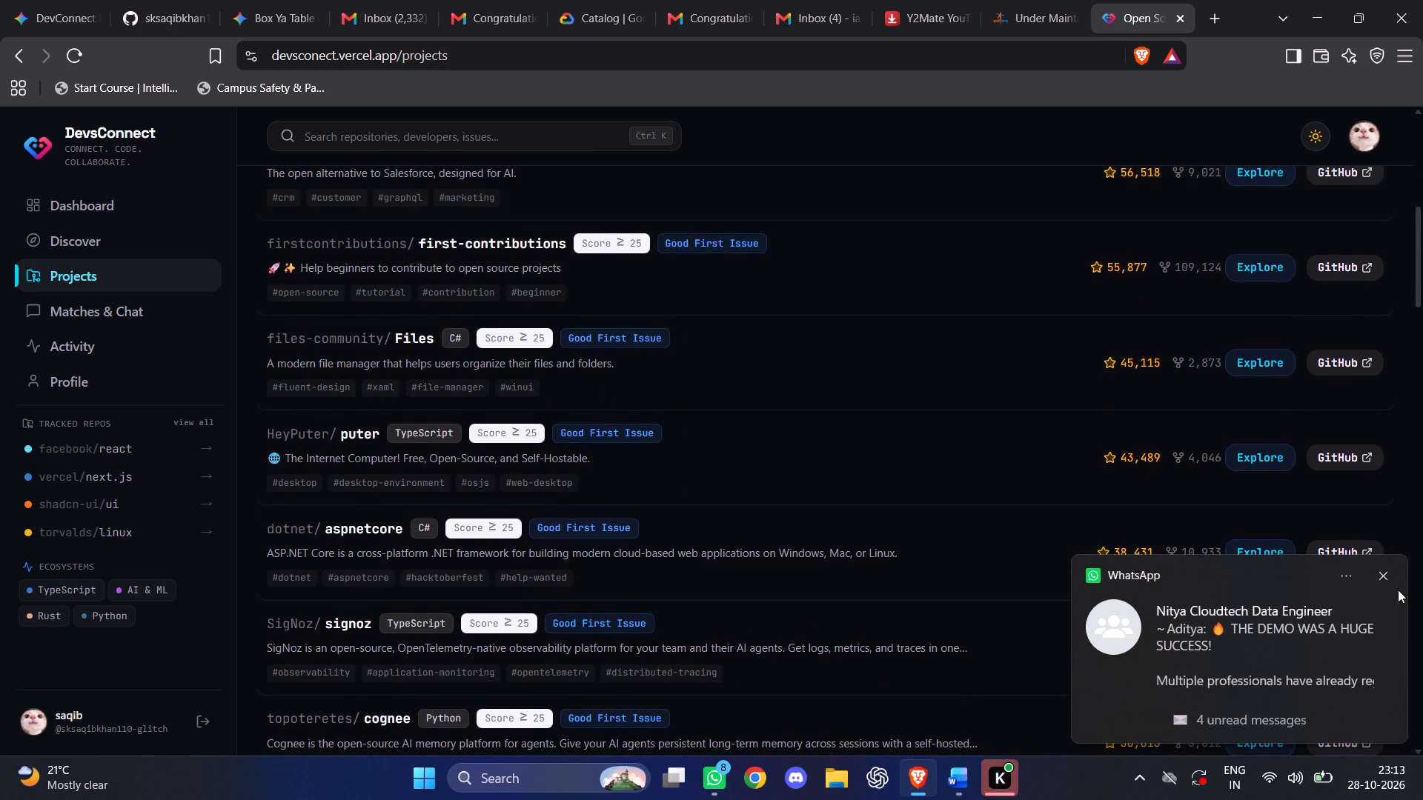
Dismiss the chat notification and snip the whole DevsConnect page area showing the repository list from first-contributions to cognee.
click(1392, 576)
key(shift+super+s)
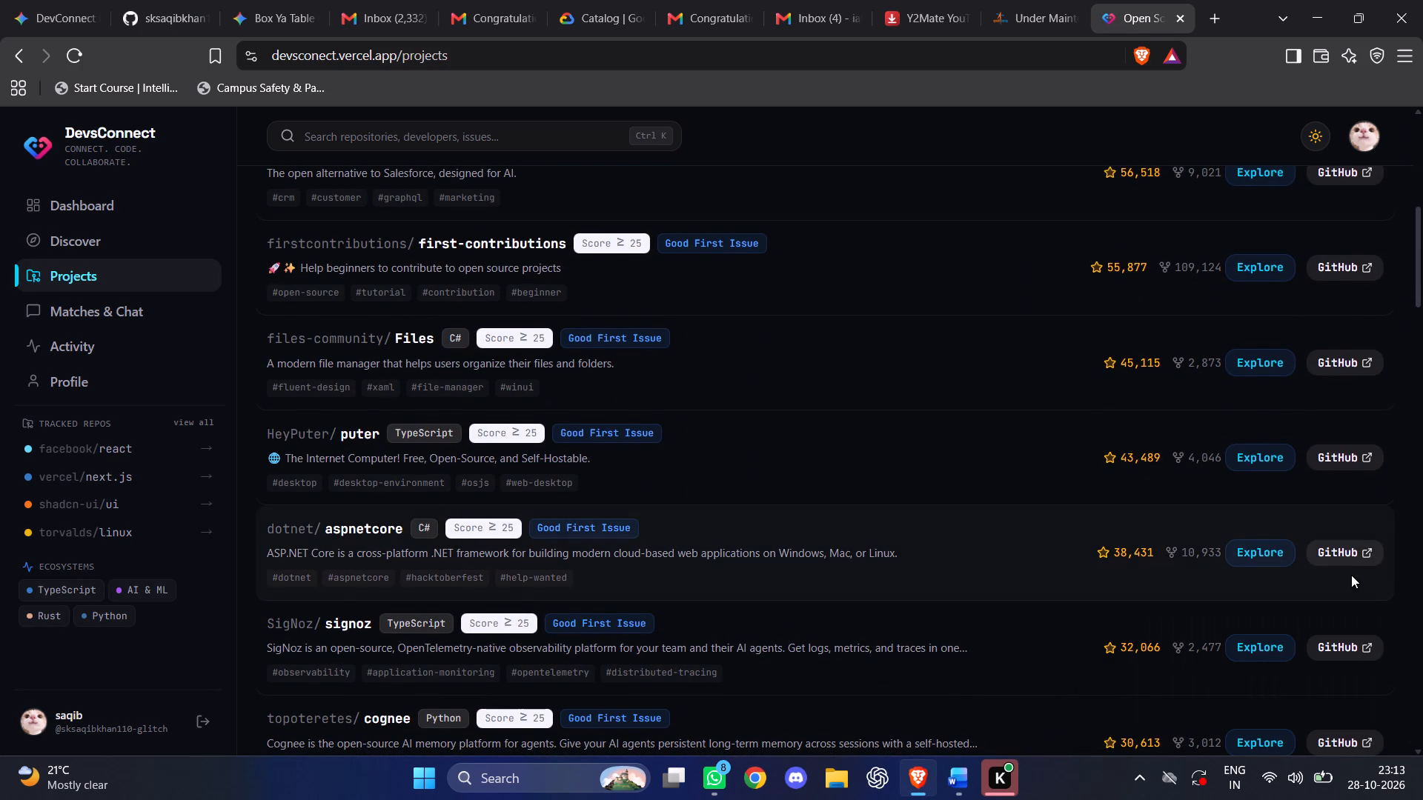
drag(1403, 747, 1121, 544)
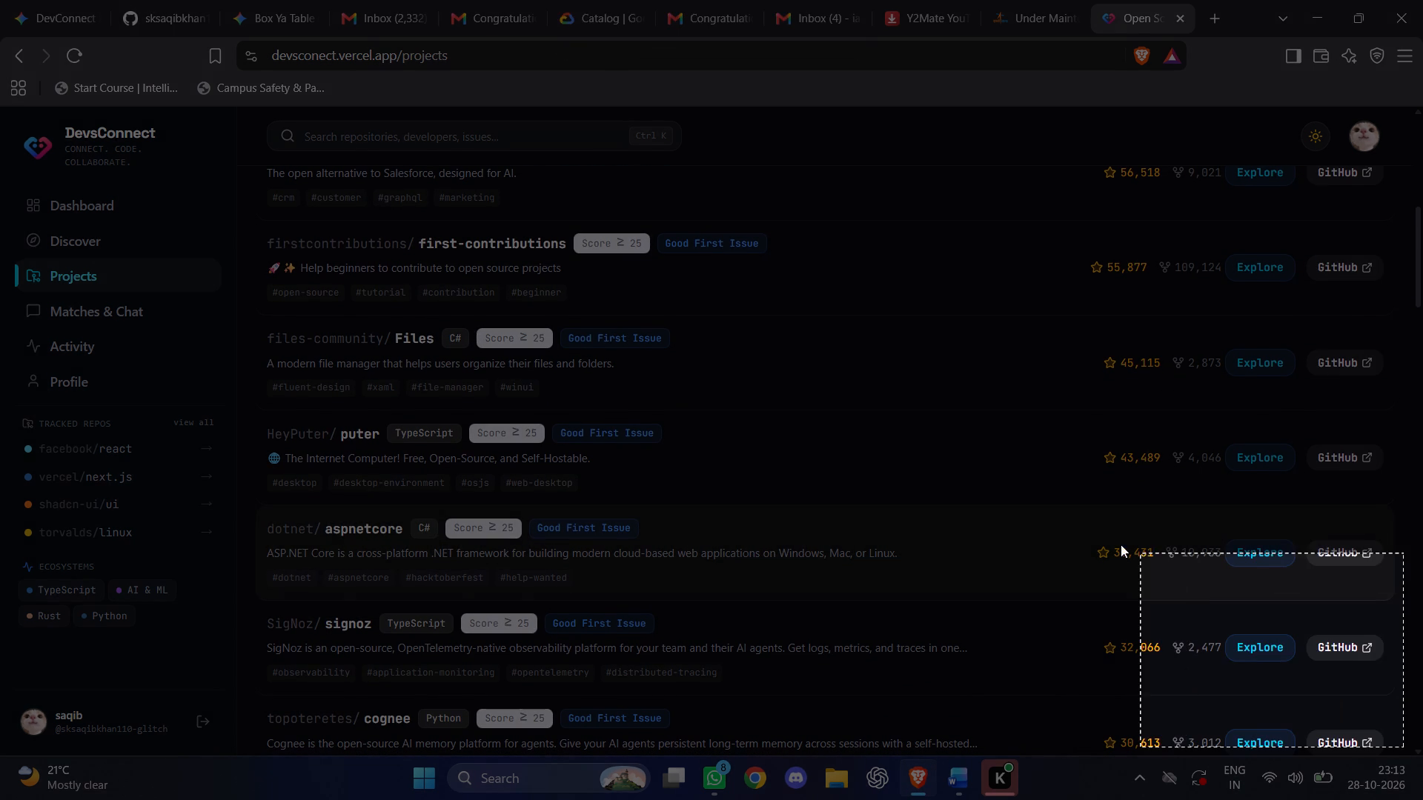
drag(1121, 544, 10, 111)
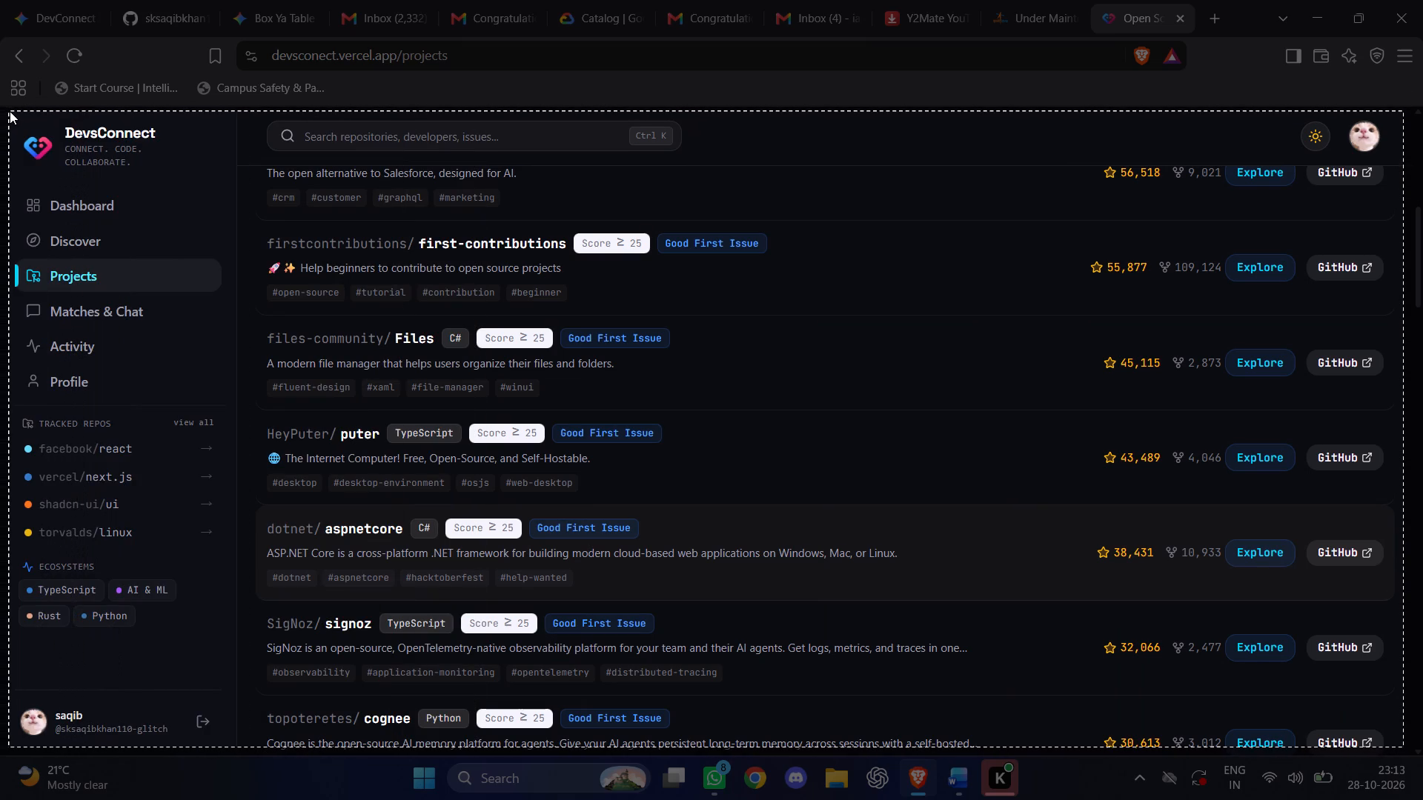
drag(10, 111, 8, 109)
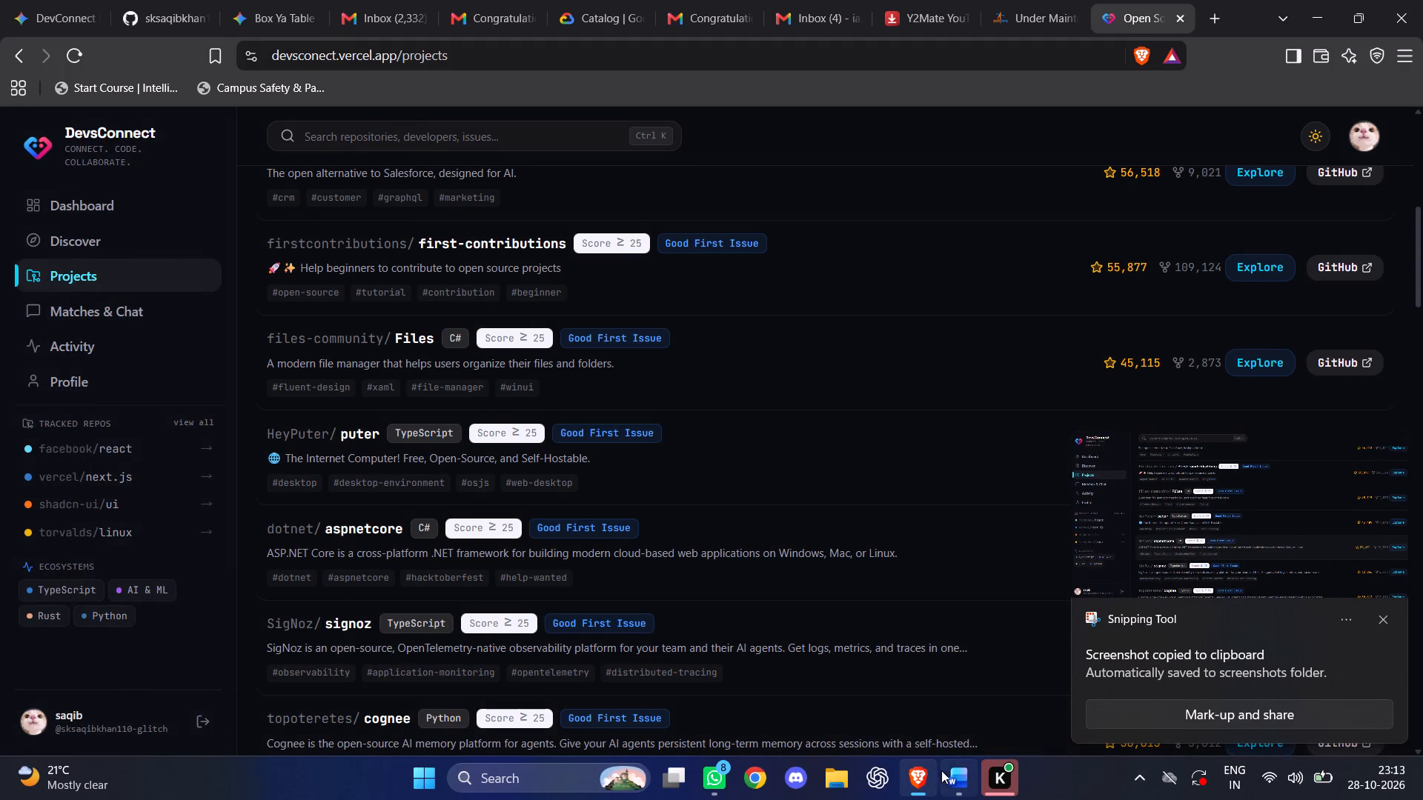
Switch to the Word report and start replacing the Fig 6.3 picture with an image file from this device.
click(949, 777)
double_click(620, 462)
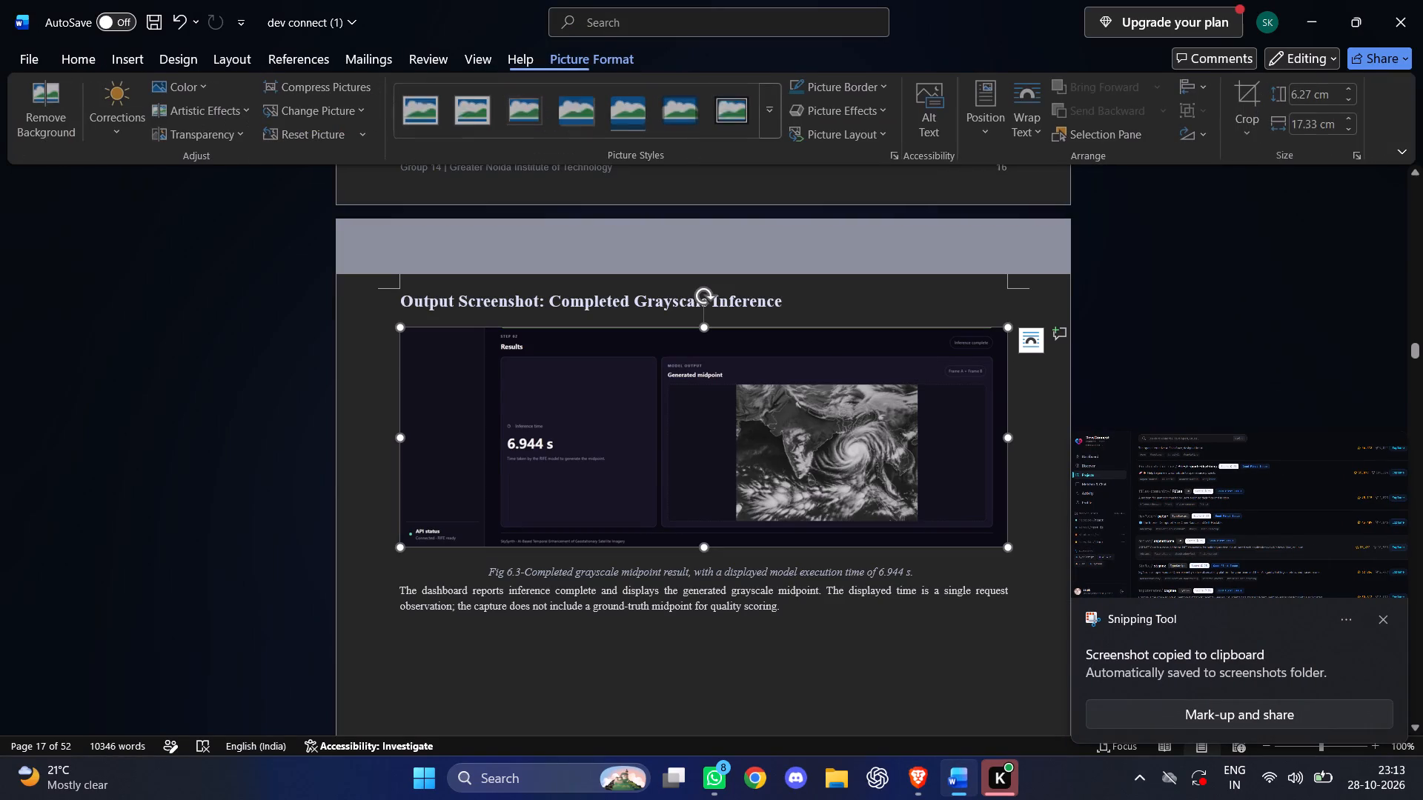
double_click(620, 462)
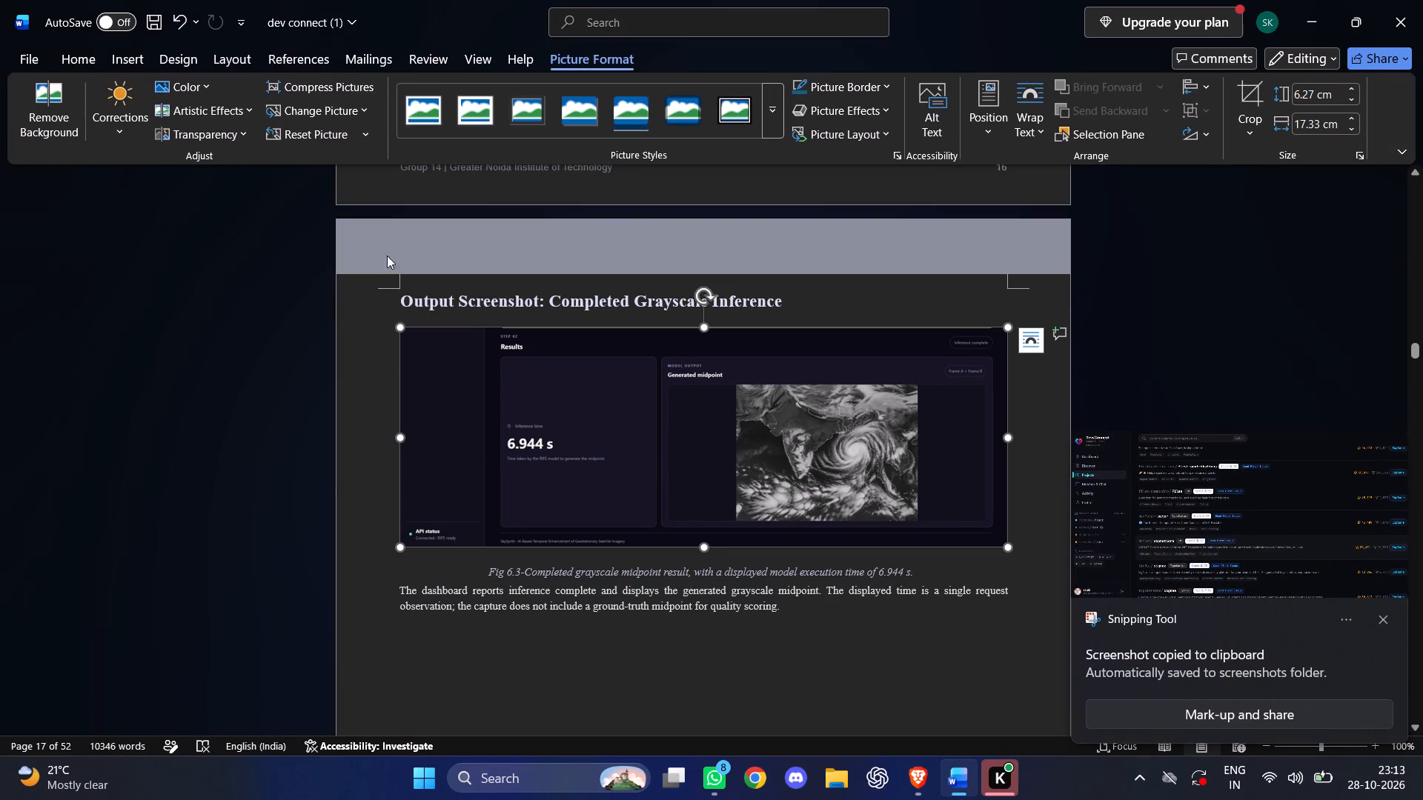
click(296, 113)
click(312, 135)
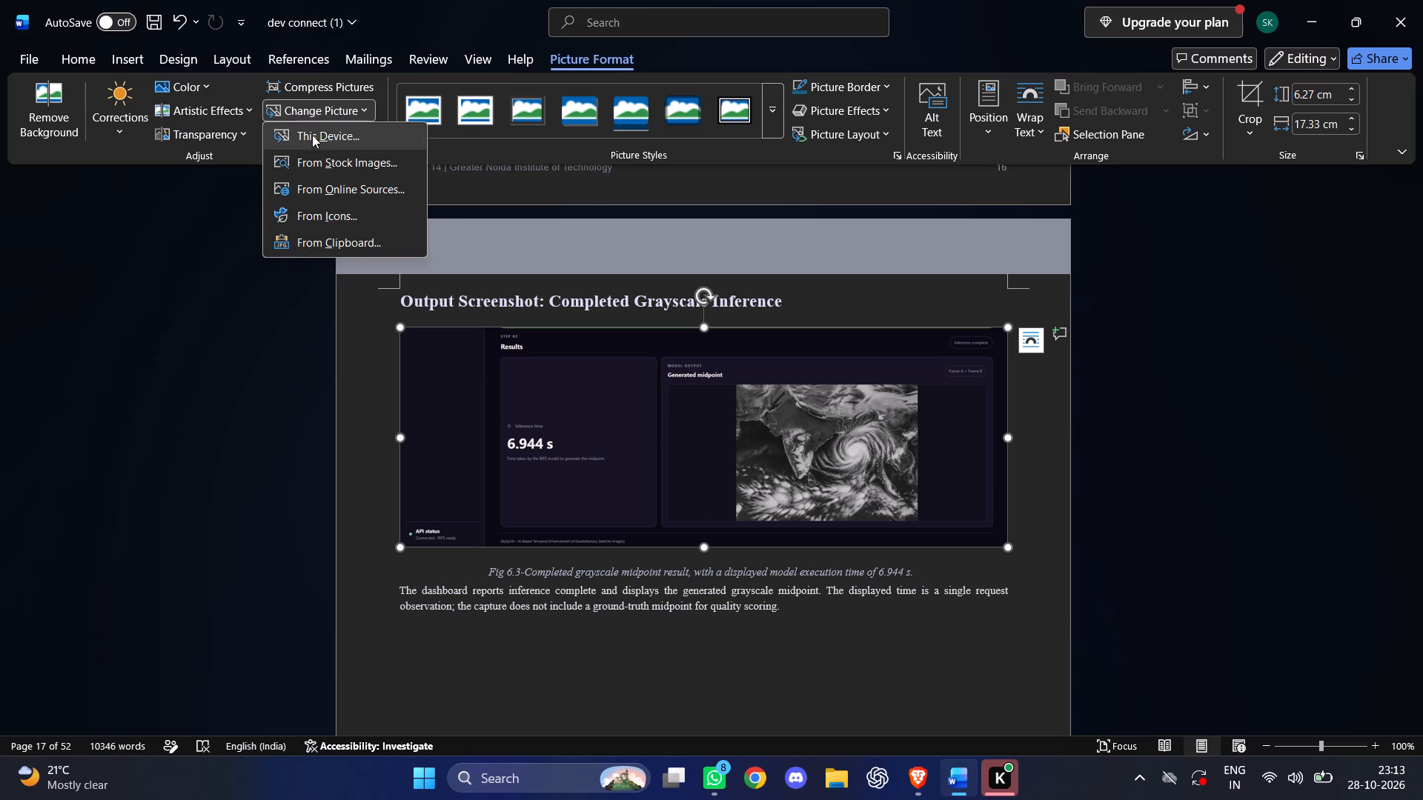
Browse to the Screenshots folder on this device for the image that replaces the Fig 6.3 picture.
scroll(74, 112, up, 2)
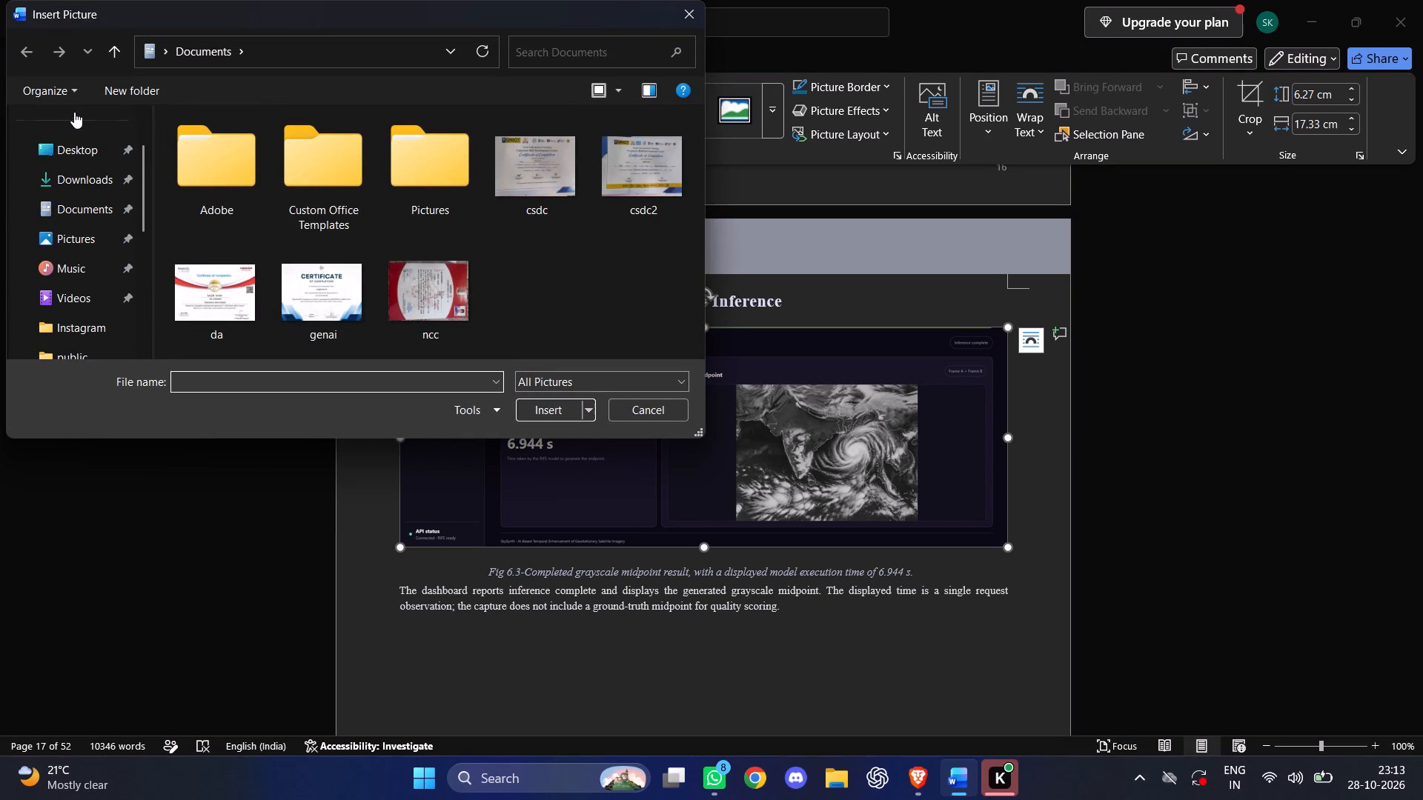
scroll(89, 147, up, 2)
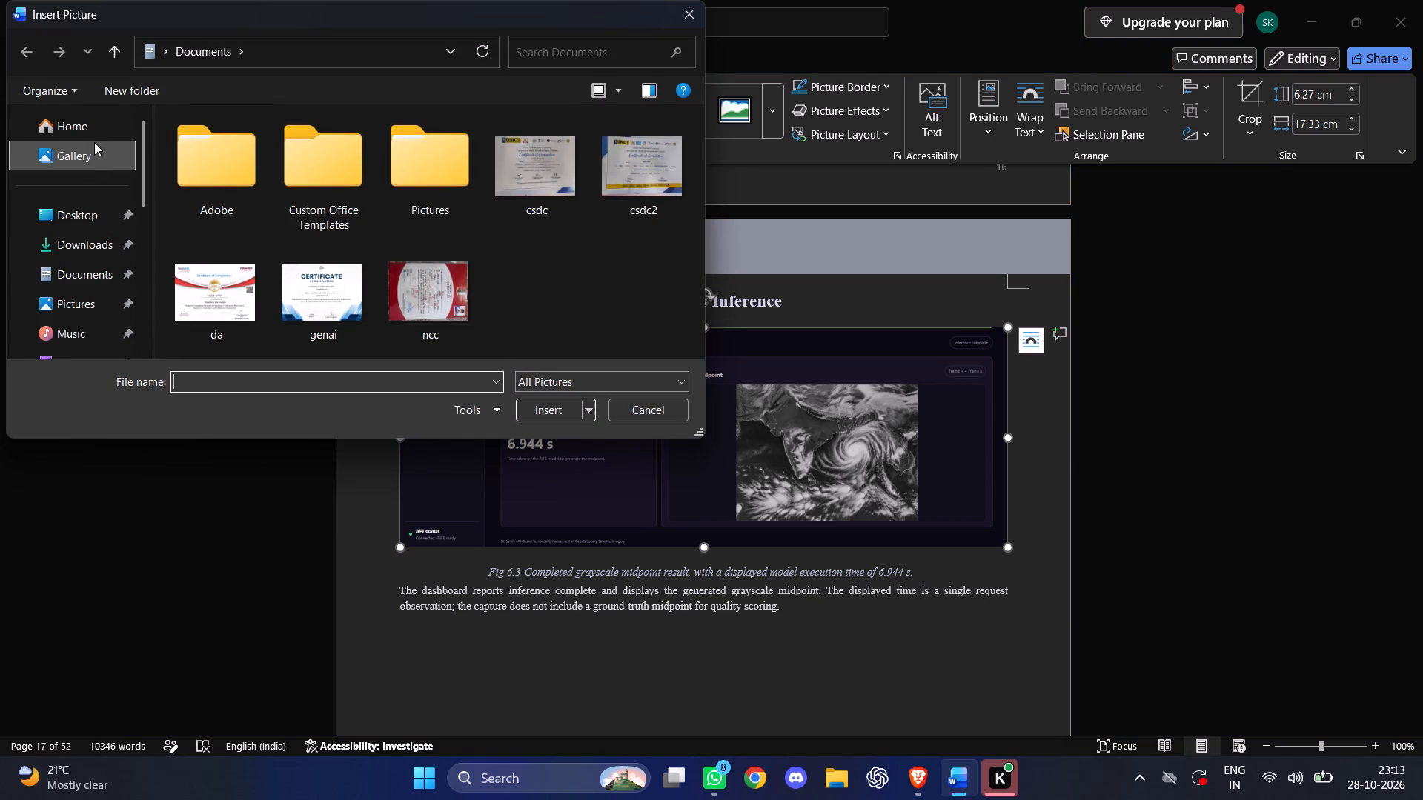
click(99, 130)
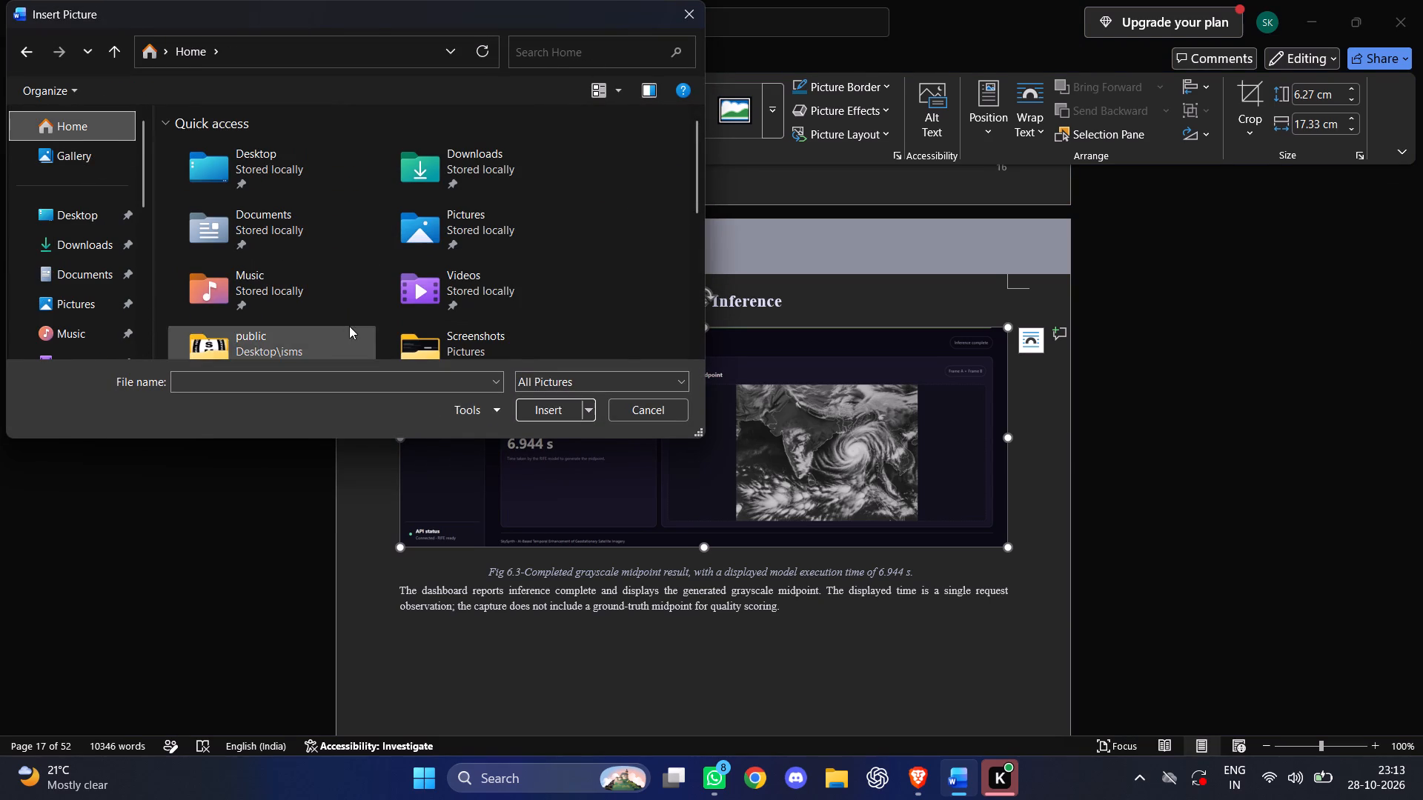
scroll(0, 251, down, 2)
scroll(62, 238, down, 1)
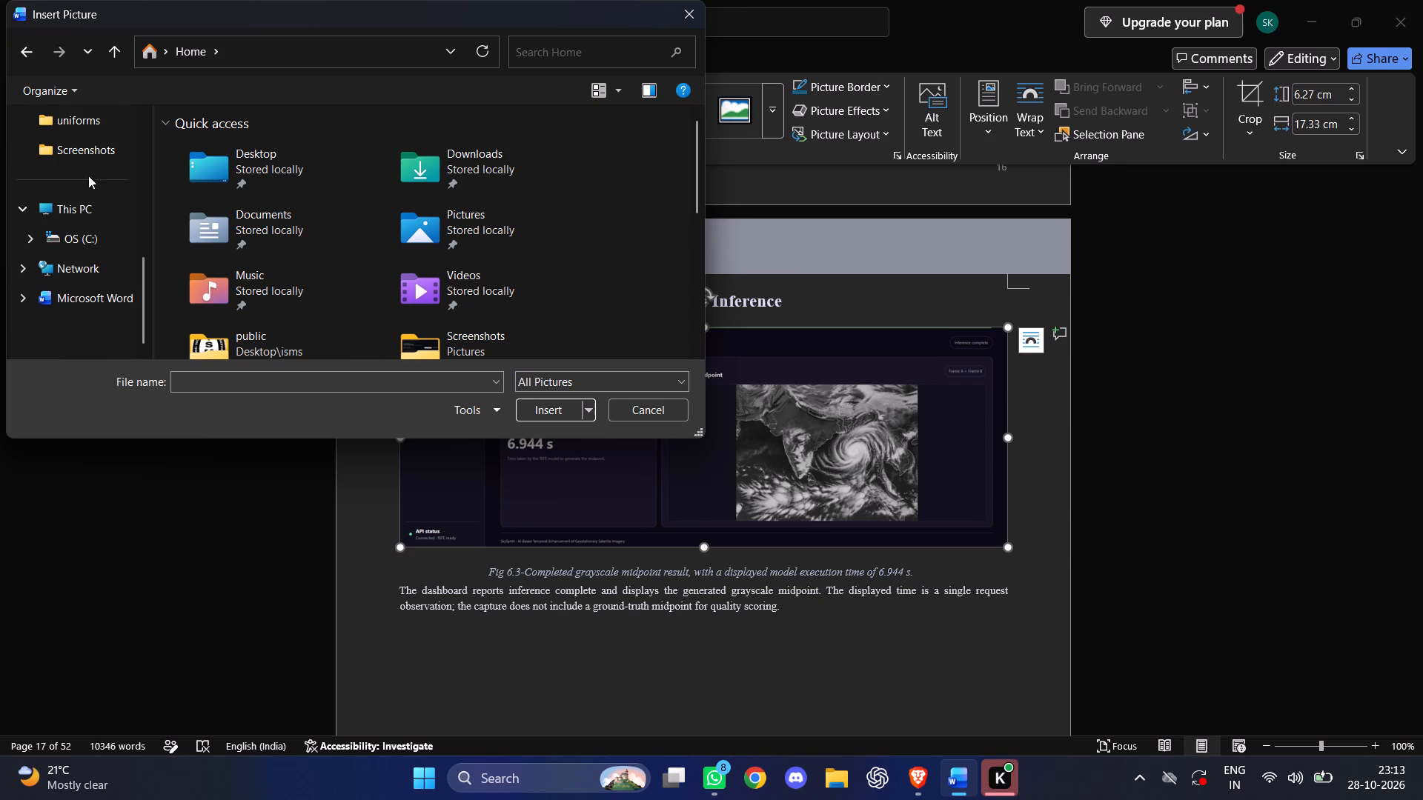
scroll(88, 133, up, 1)
double_click(83, 153)
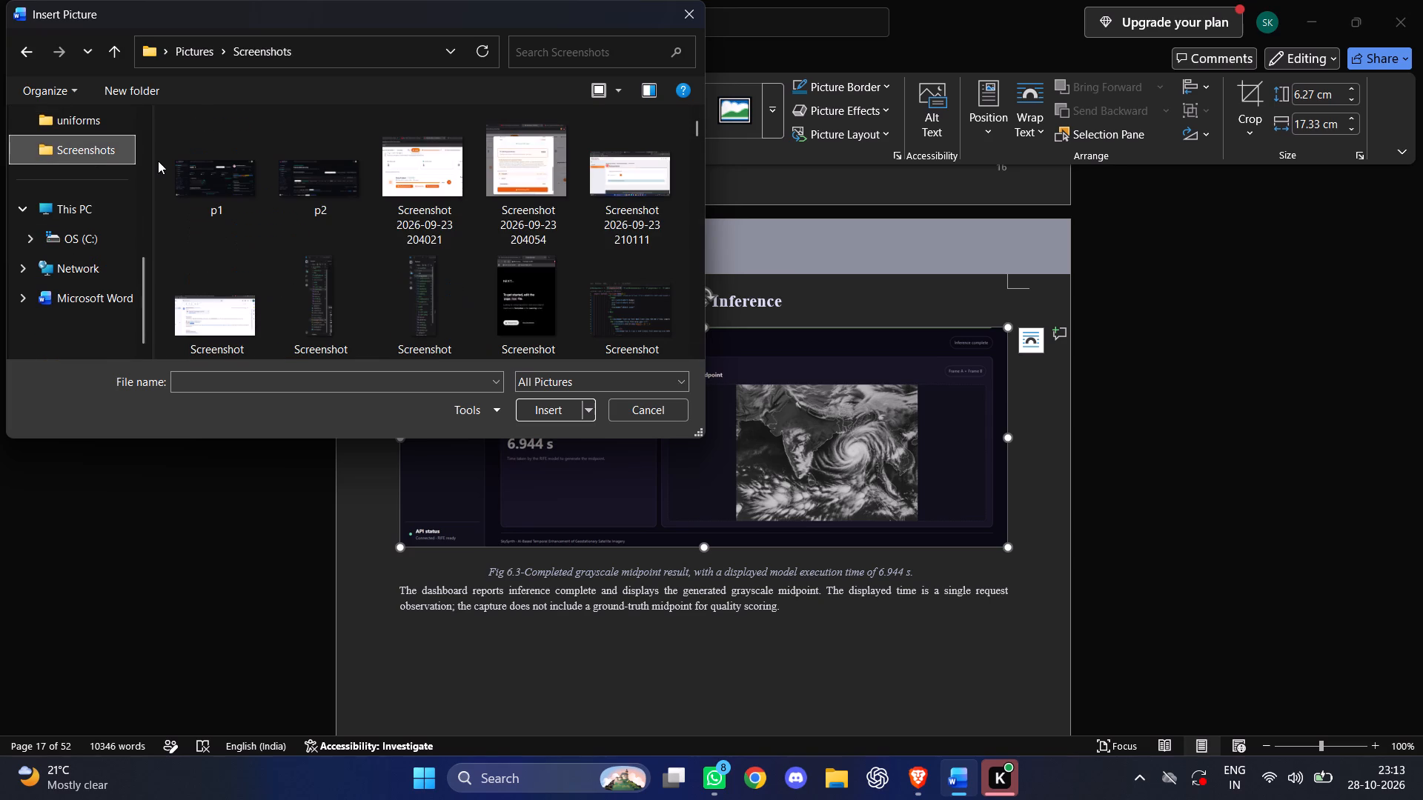
click(158, 161)
scroll(398, 248, up, 1)
scroll(398, 248, down, 1)
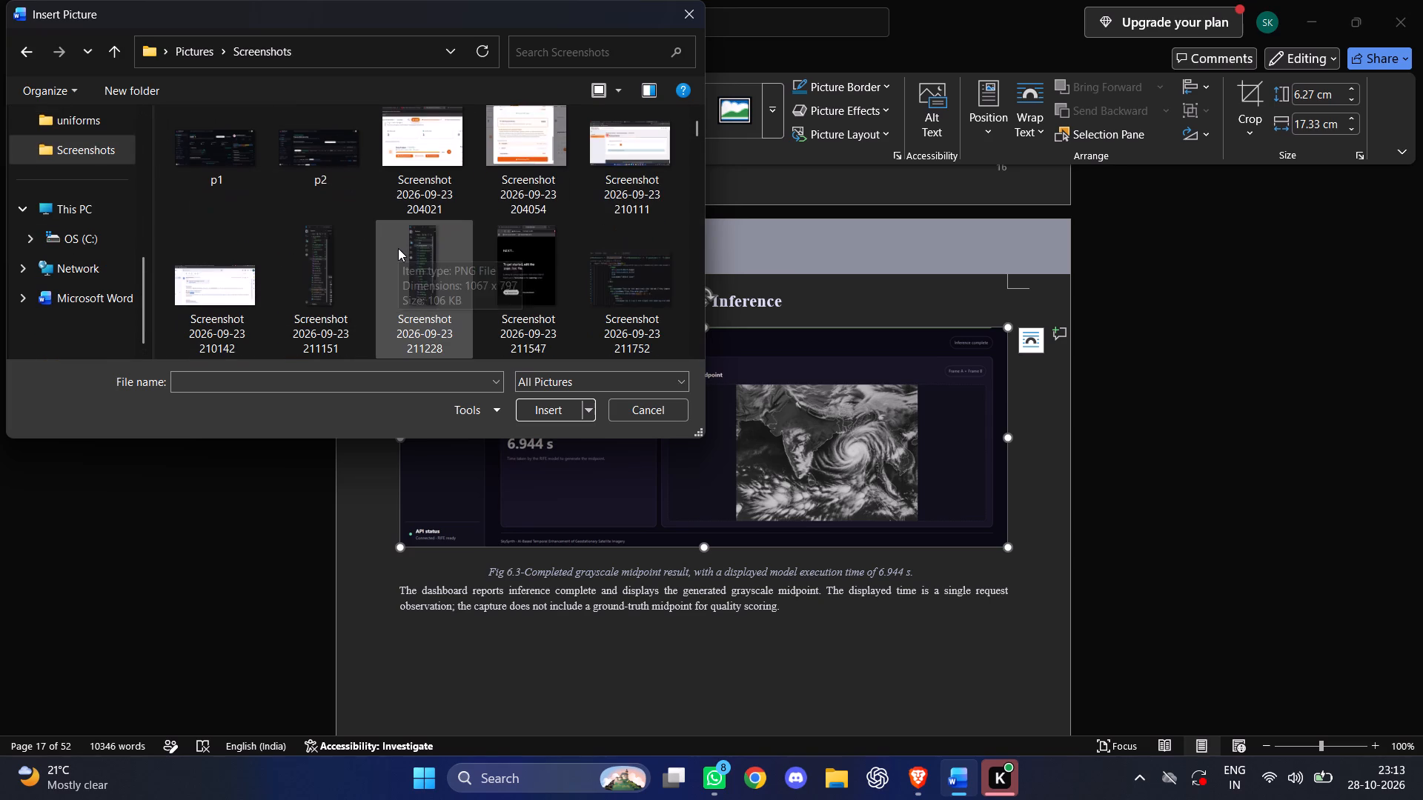
scroll(398, 248, down, 2)
scroll(398, 248, up, 1)
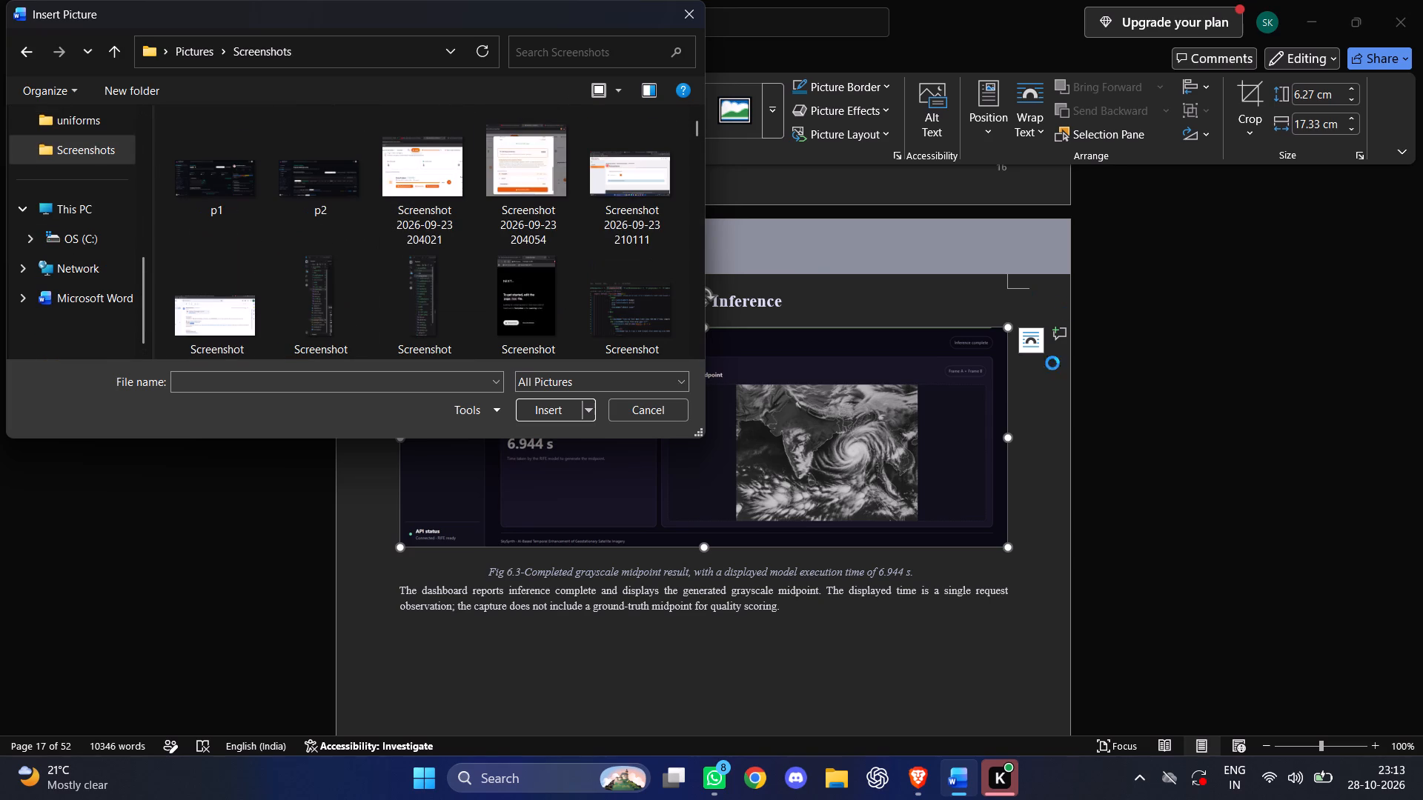
Switch to the DevsConnect Projects page in Brave and capture a screenshot of its page area with the scrolled repository list.
click(931, 779)
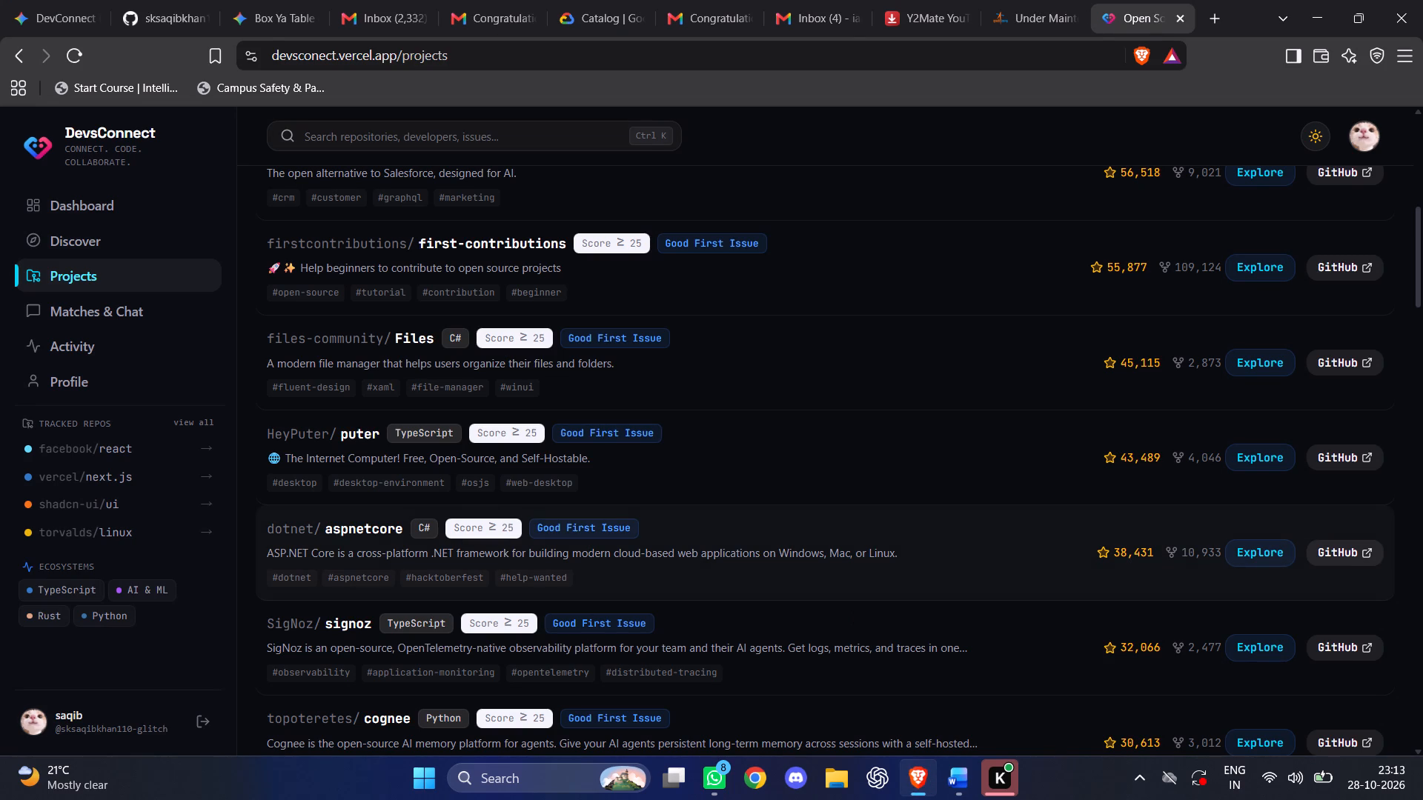
key(shift+super+s)
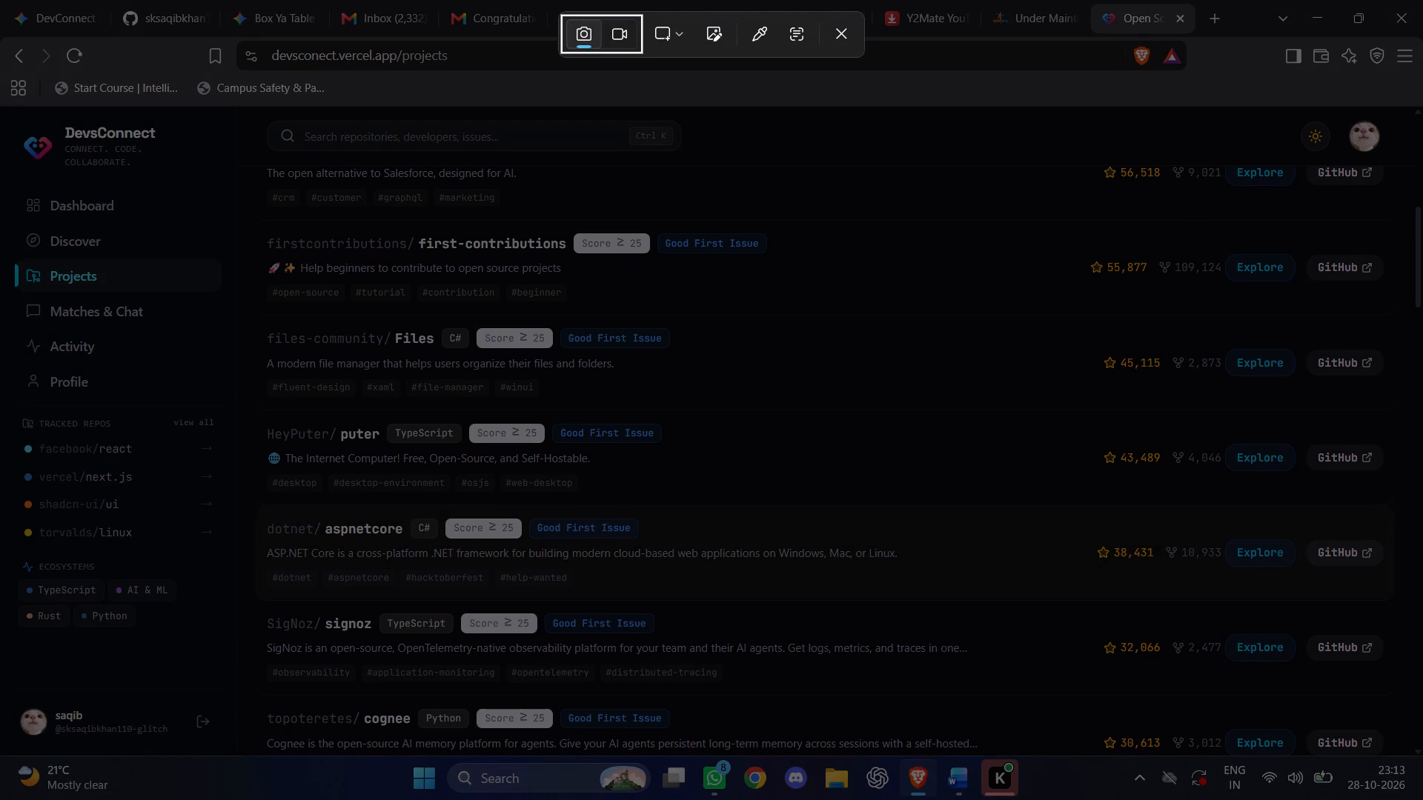
drag(1411, 740, 4, 152)
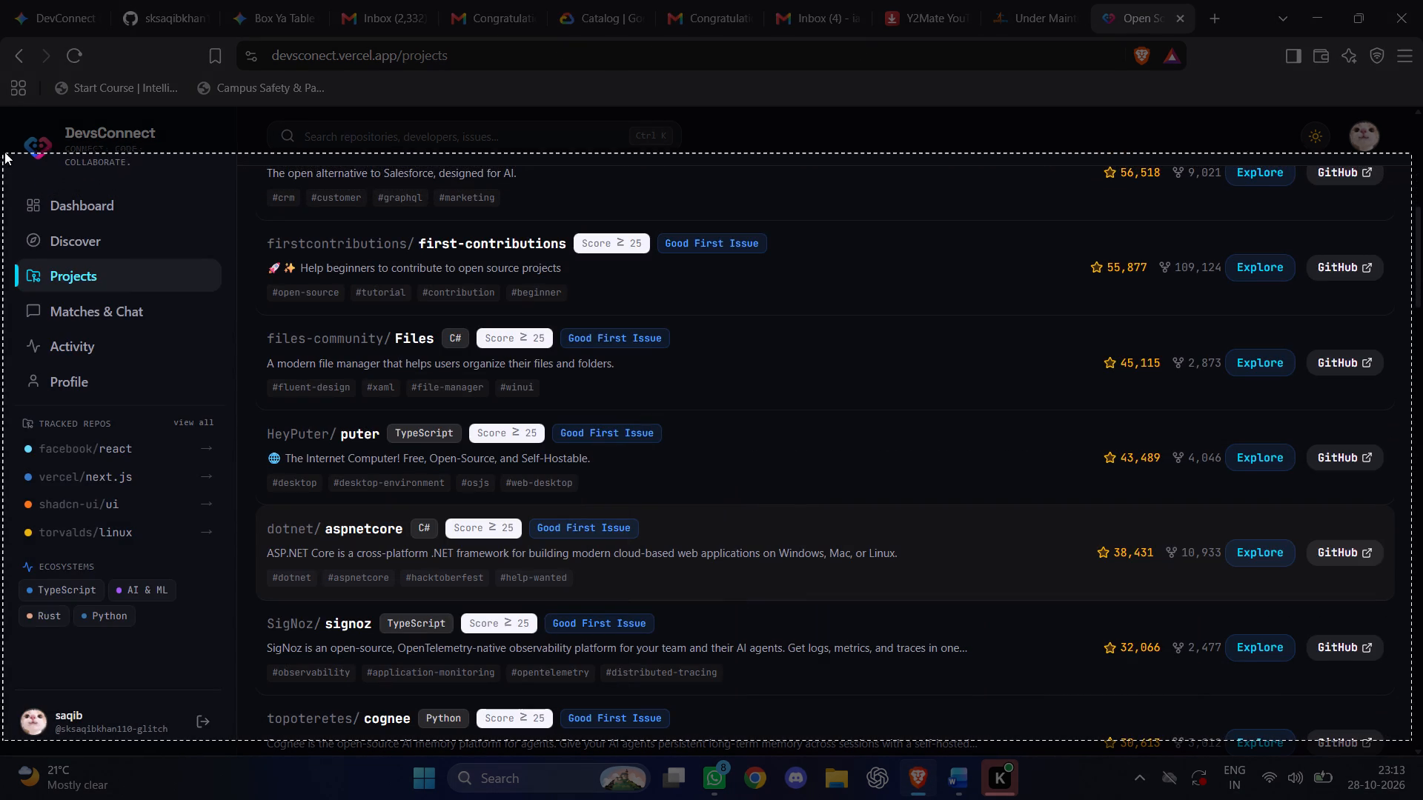
drag(4, 152, 7, 115)
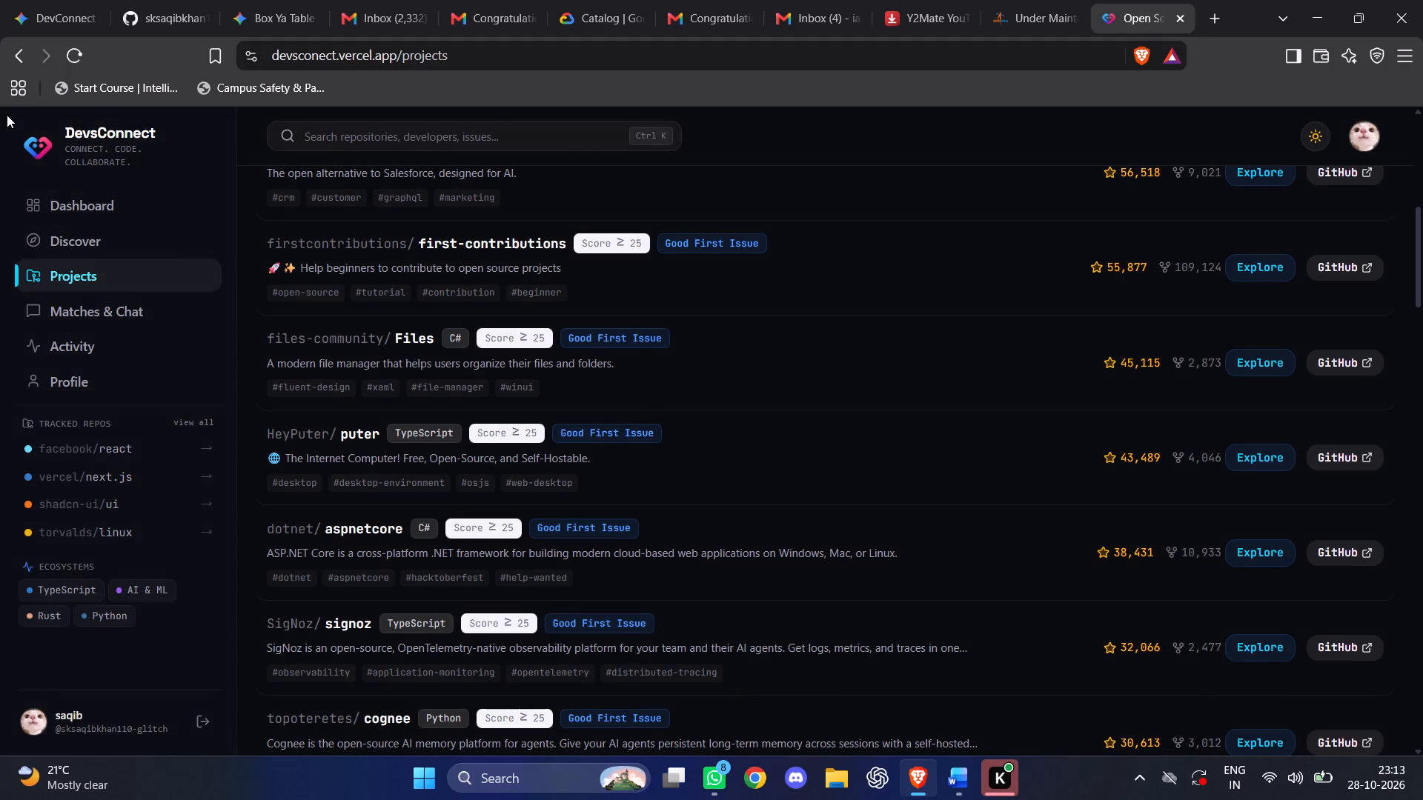
Save the captured repository list screenshot as PNG file p3 in the Screenshots folder and close the capture window.
click(1250, 544)
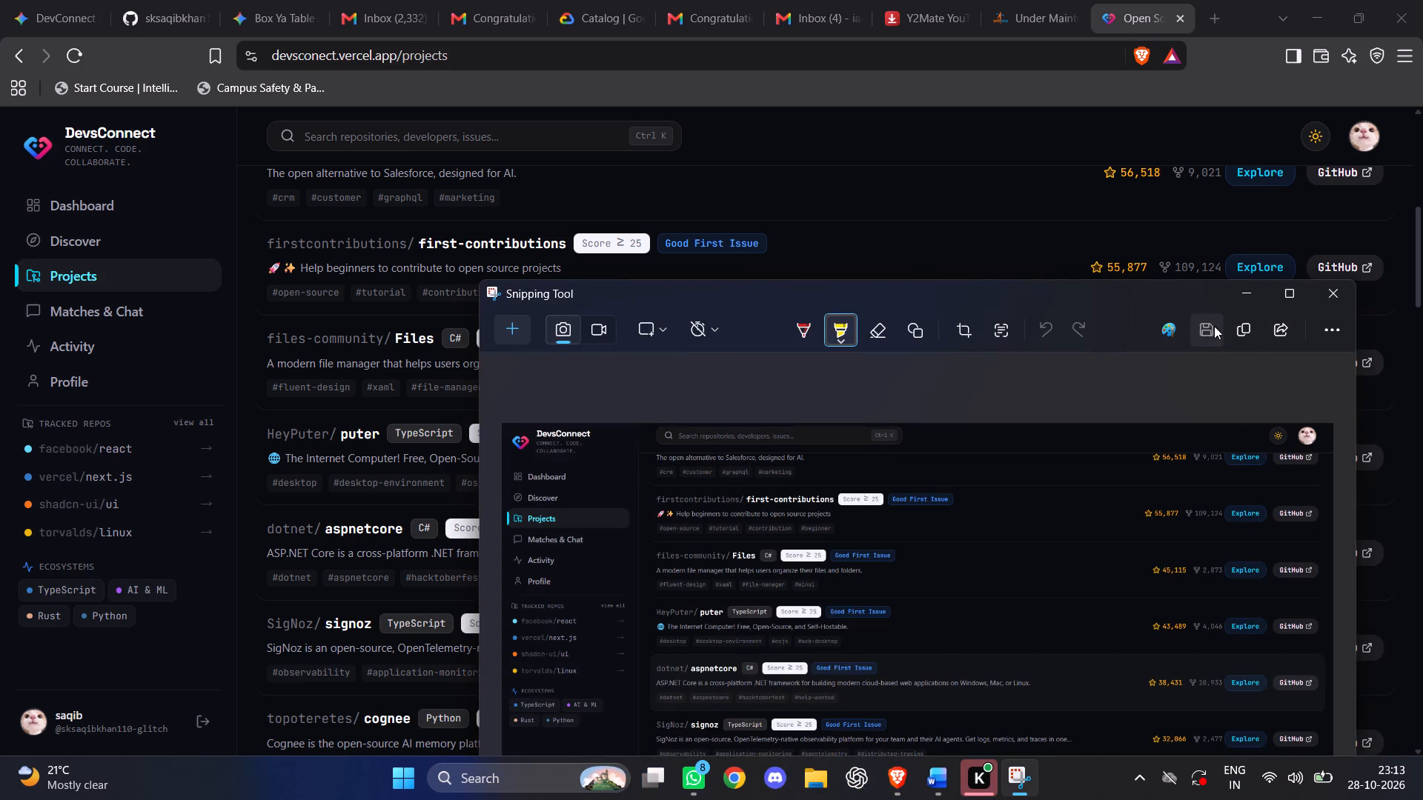
click(1213, 326)
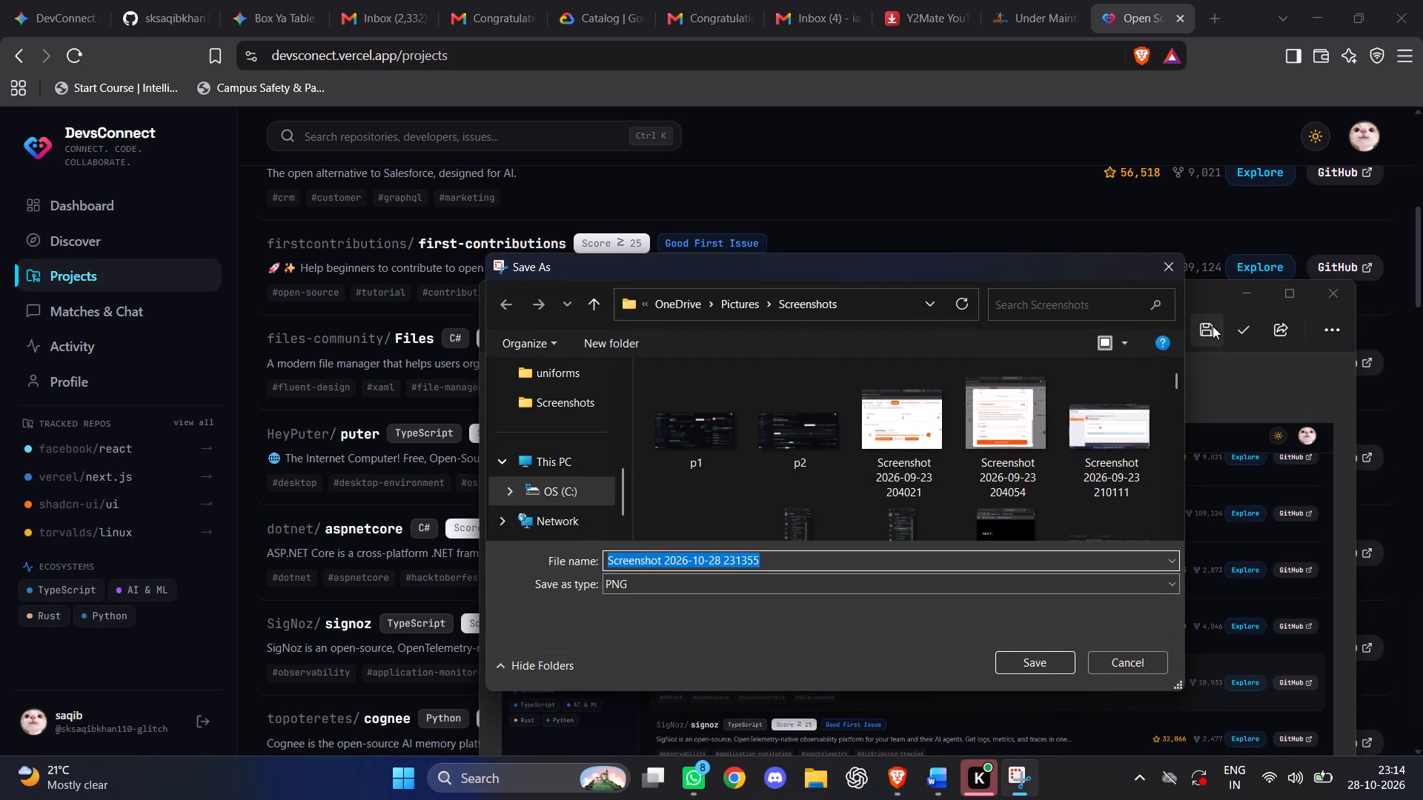
key(BackSpace)
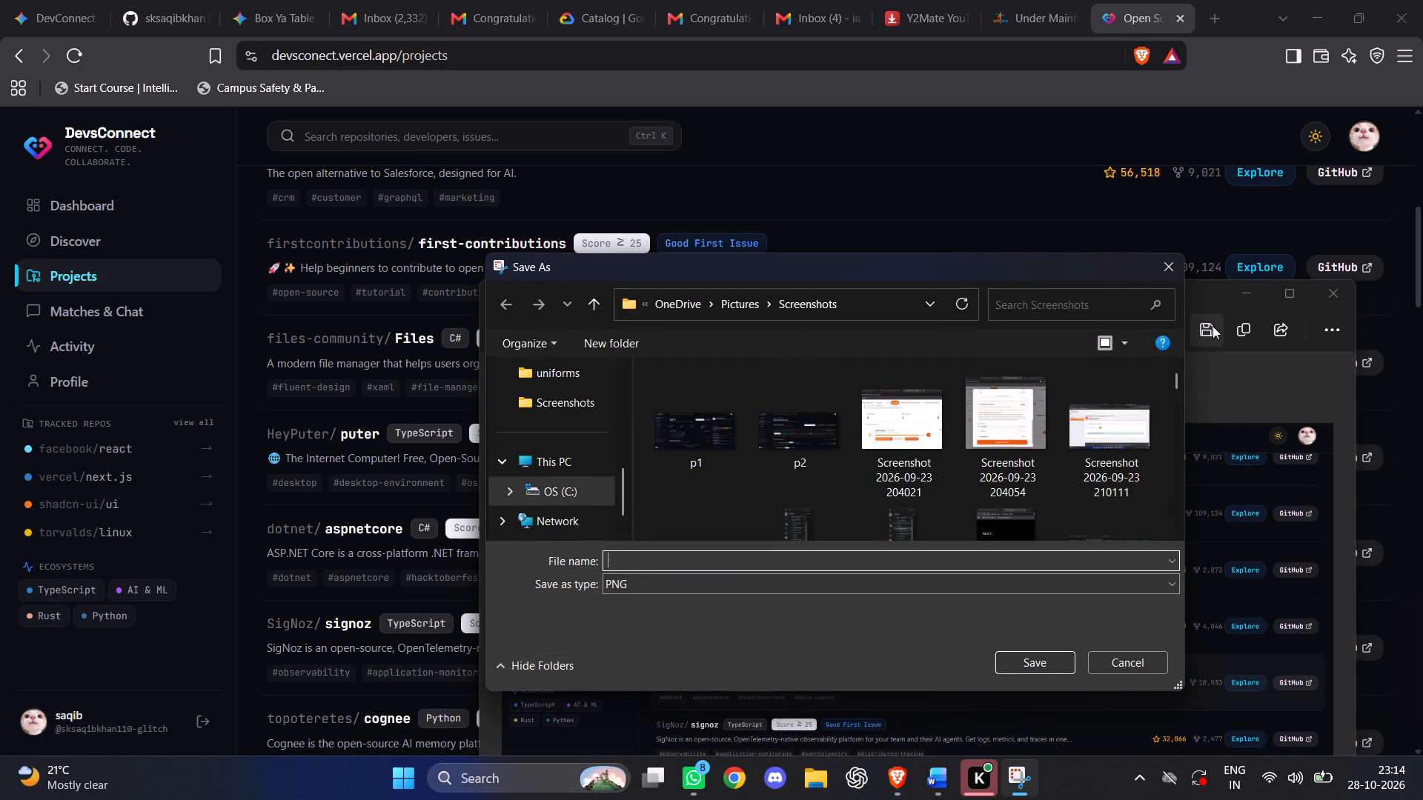
text(p3)
key(Return)
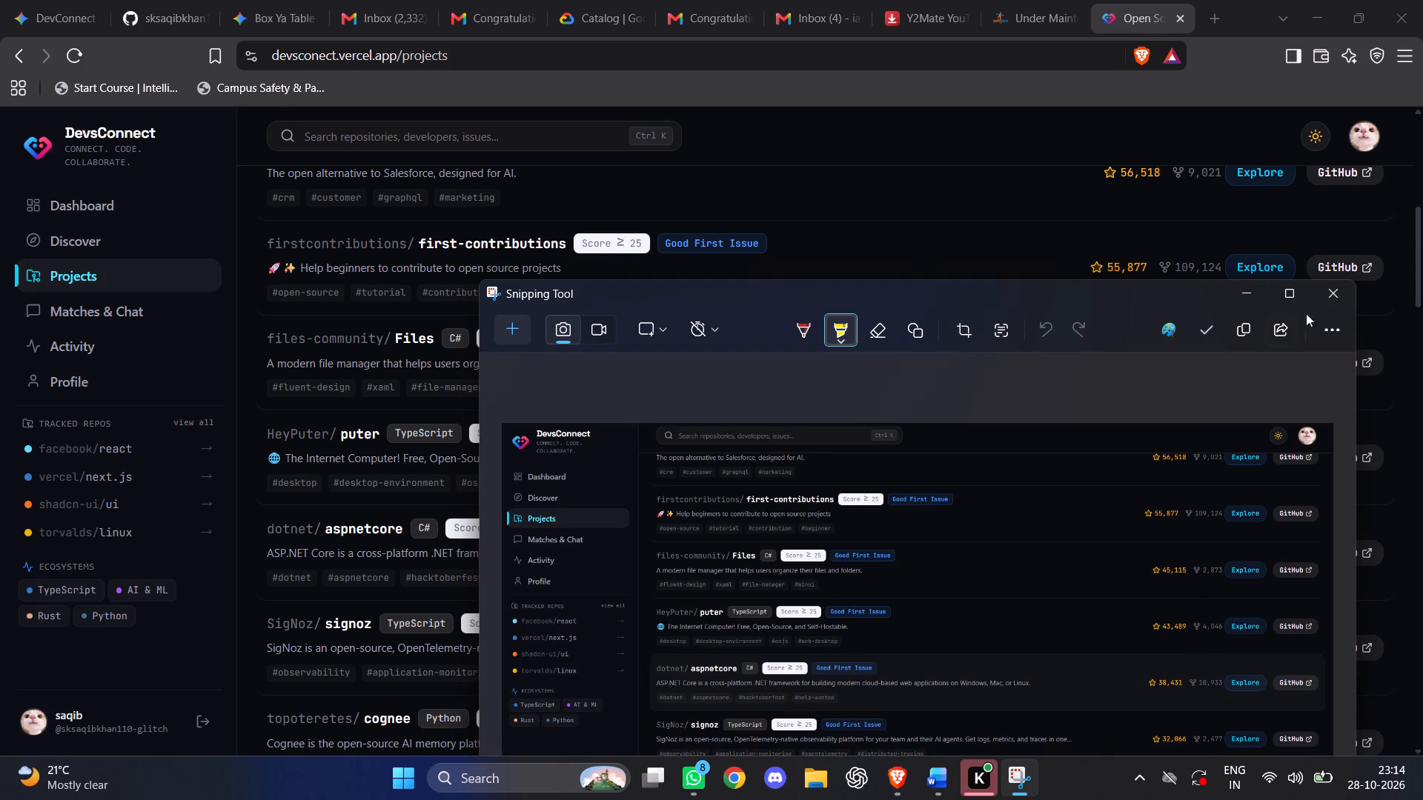
click(1327, 279)
click(1339, 295)
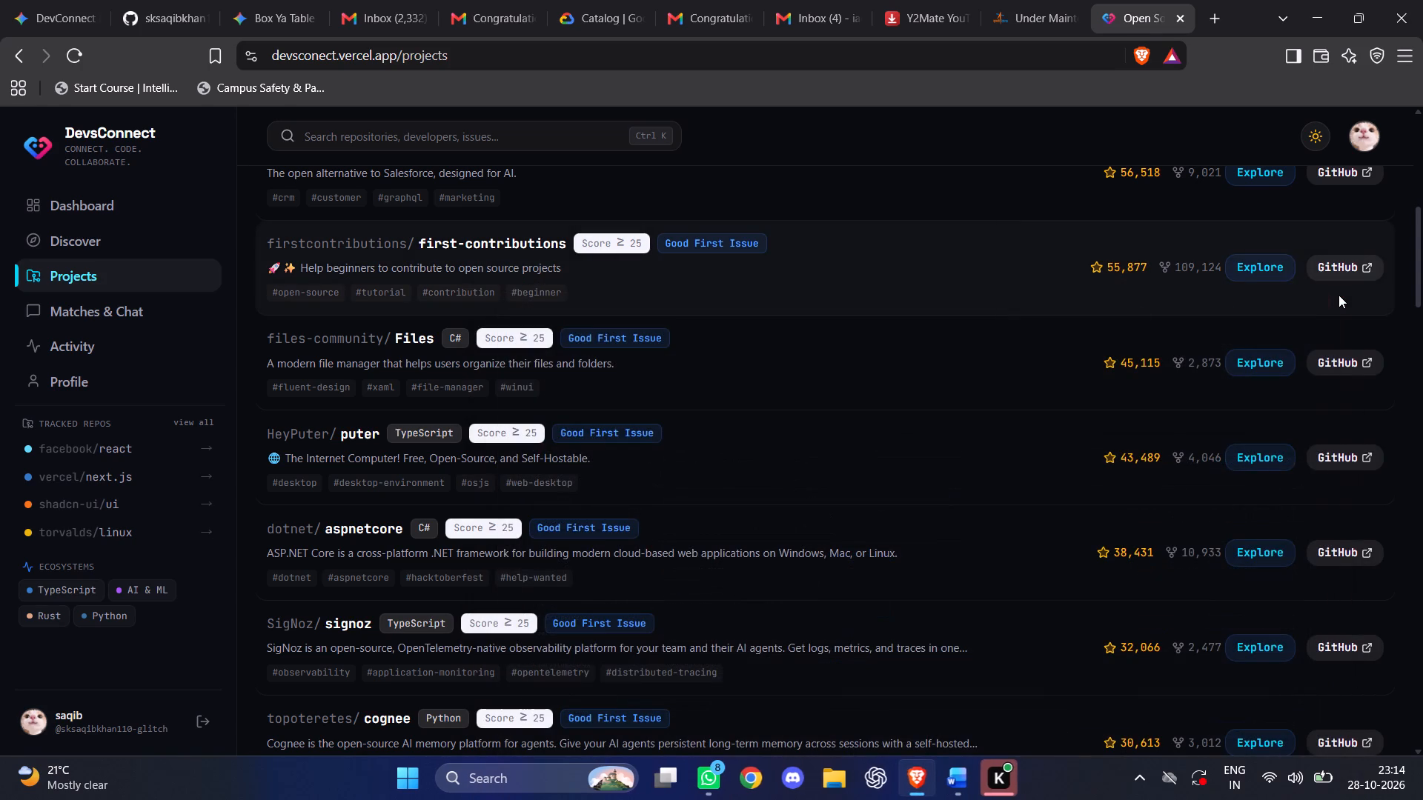
Return to the Word report and replace the Fig 6.3 picture with the image file p3.
click(916, 785)
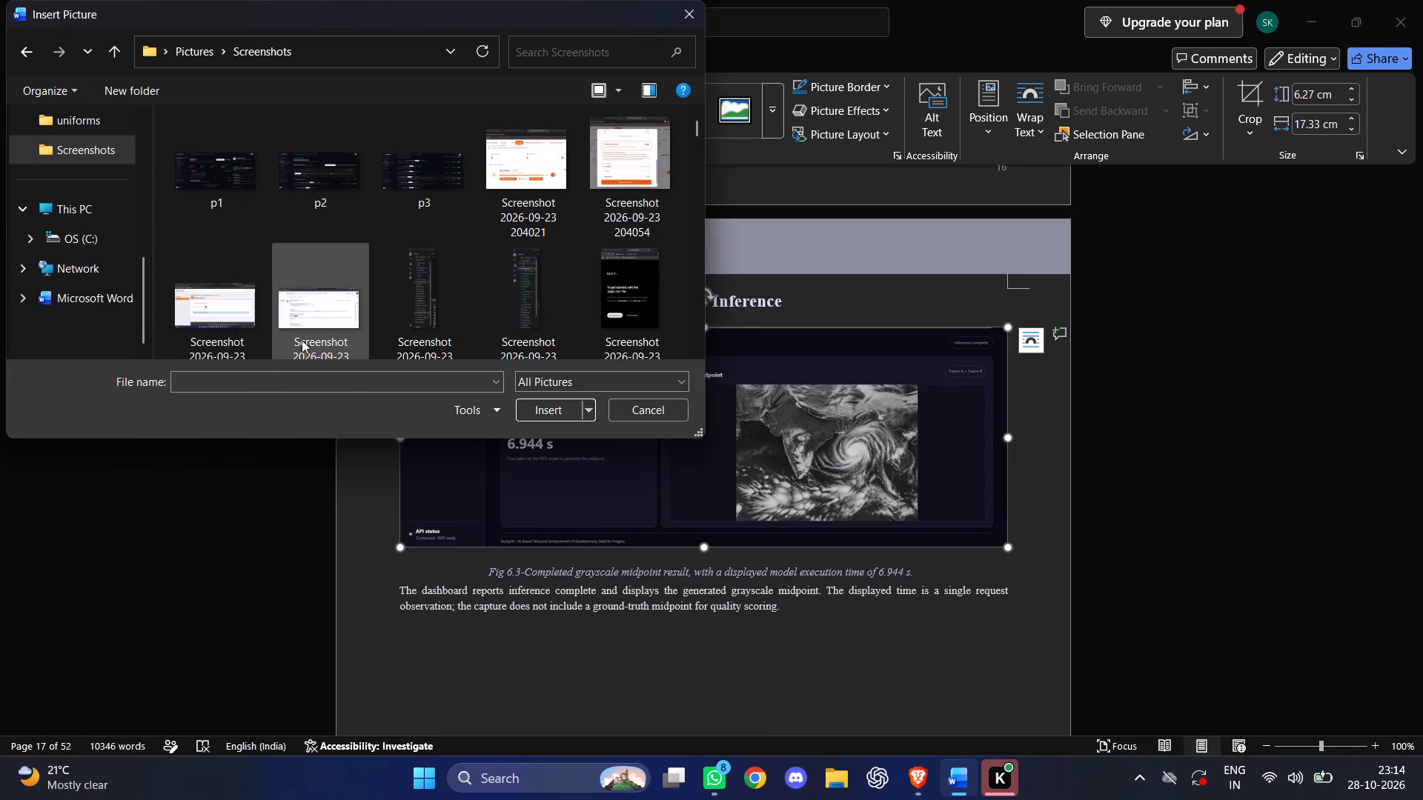
scroll(82, 134, up, 2)
click(424, 153)
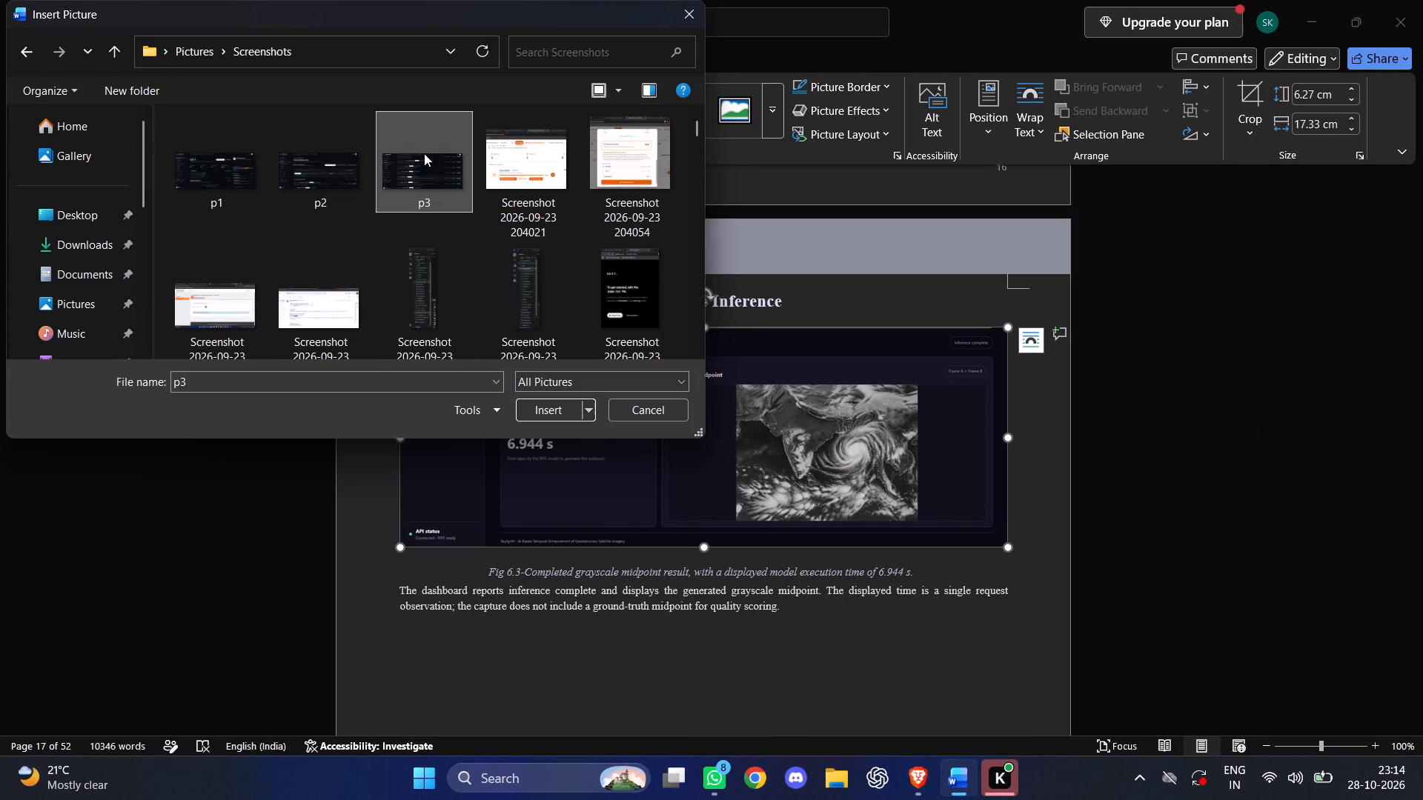
click(548, 413)
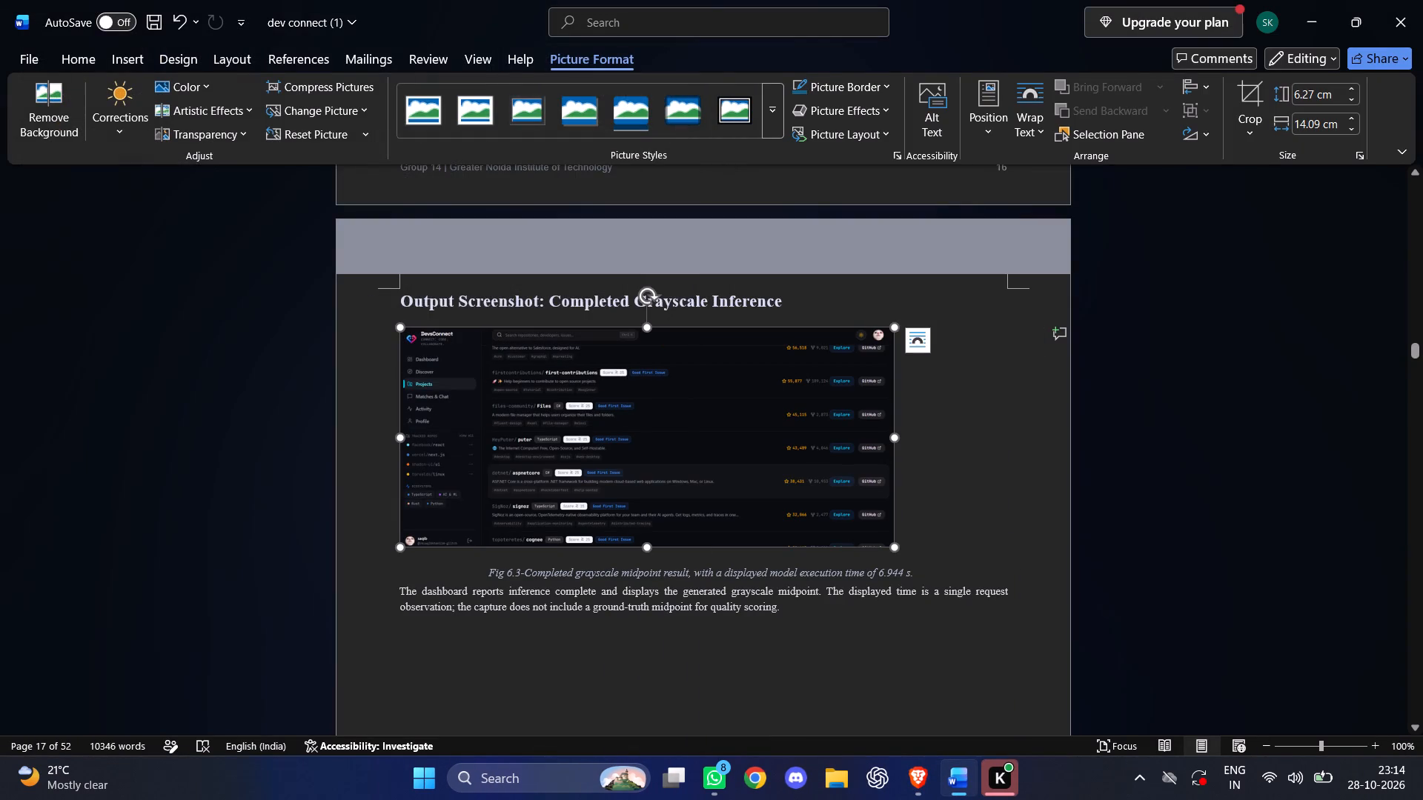
Stretch the Fig 6.3 picture to about 17.29 cm wide and 7.35 cm tall.
drag(895, 438, 1006, 467)
click(702, 546)
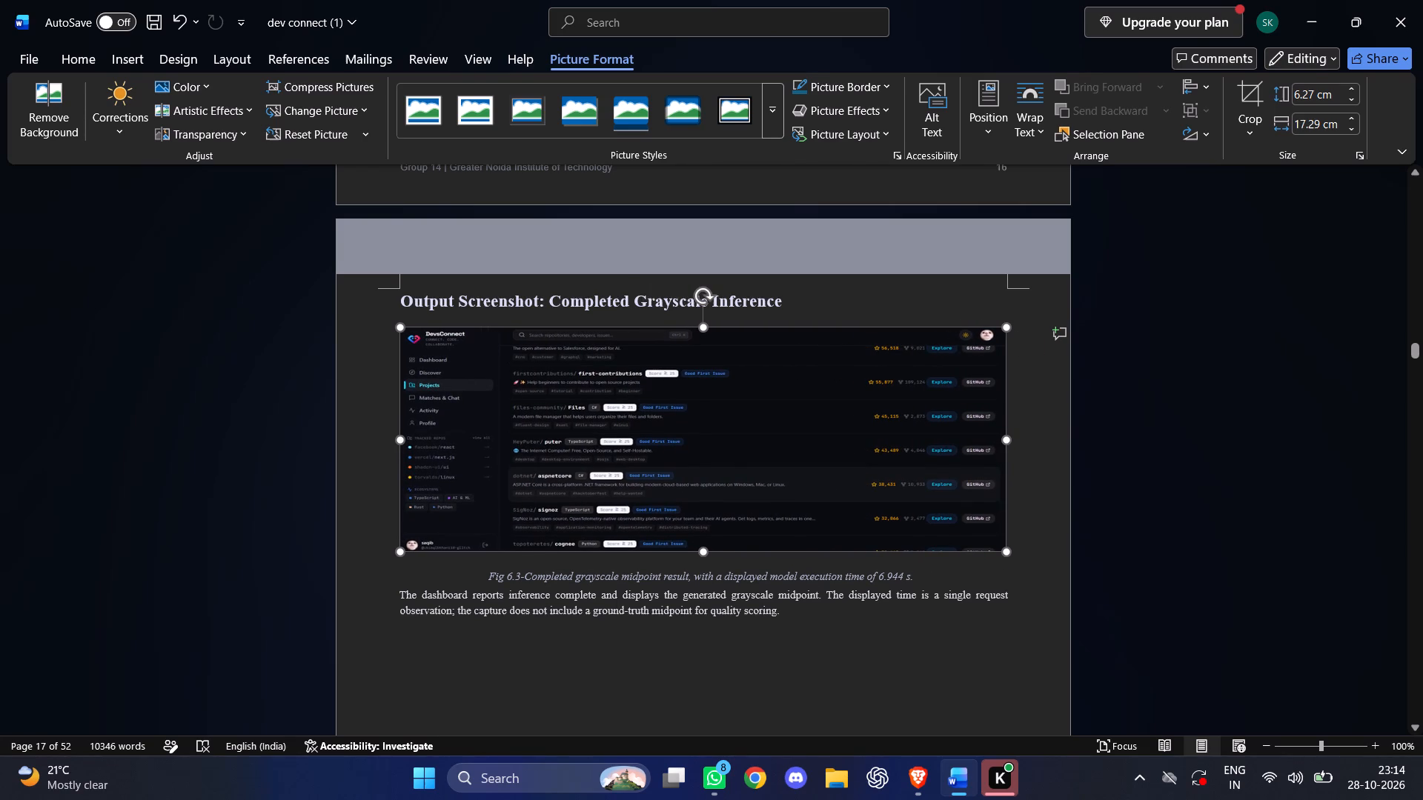
drag(702, 551, 702, 570)
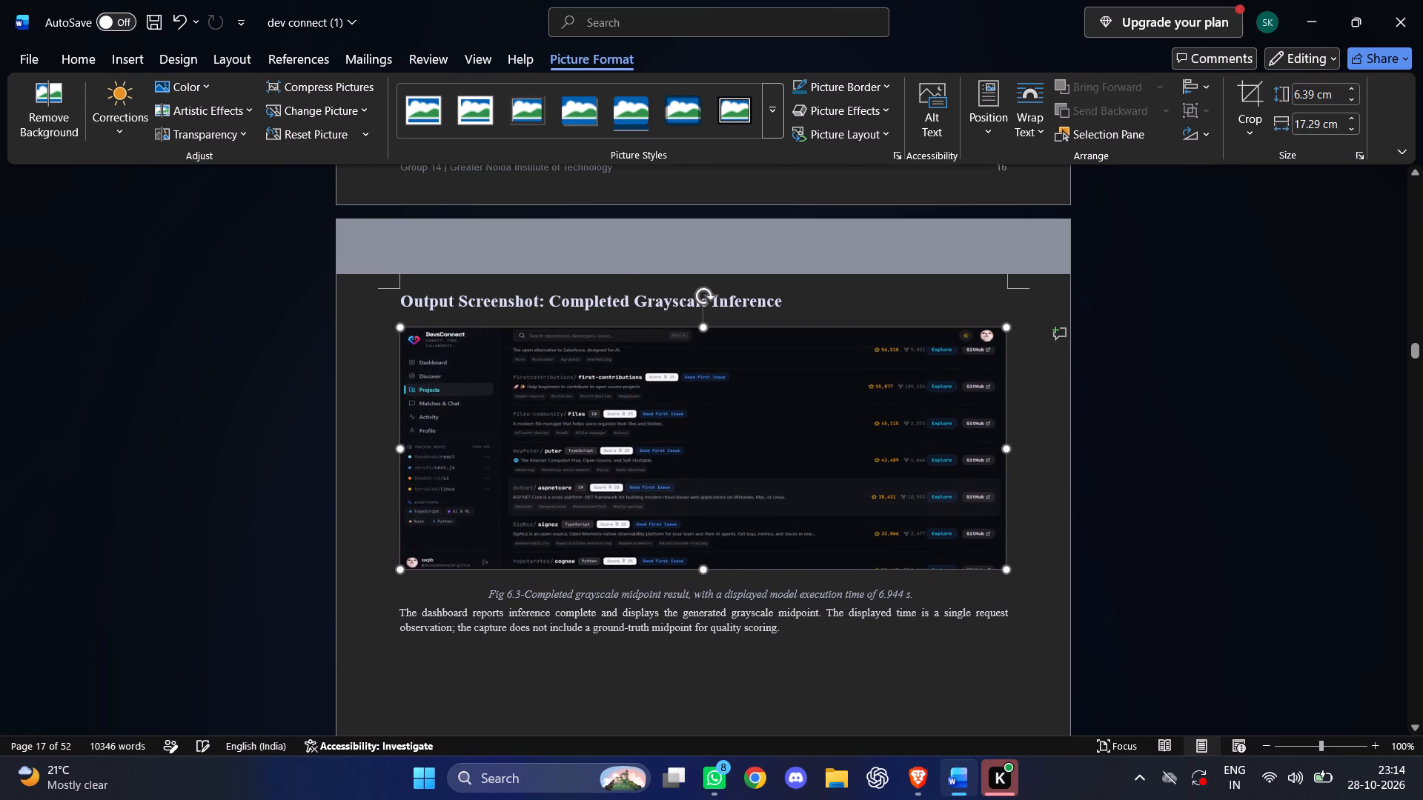
drag(702, 570, 701, 584)
click(822, 481)
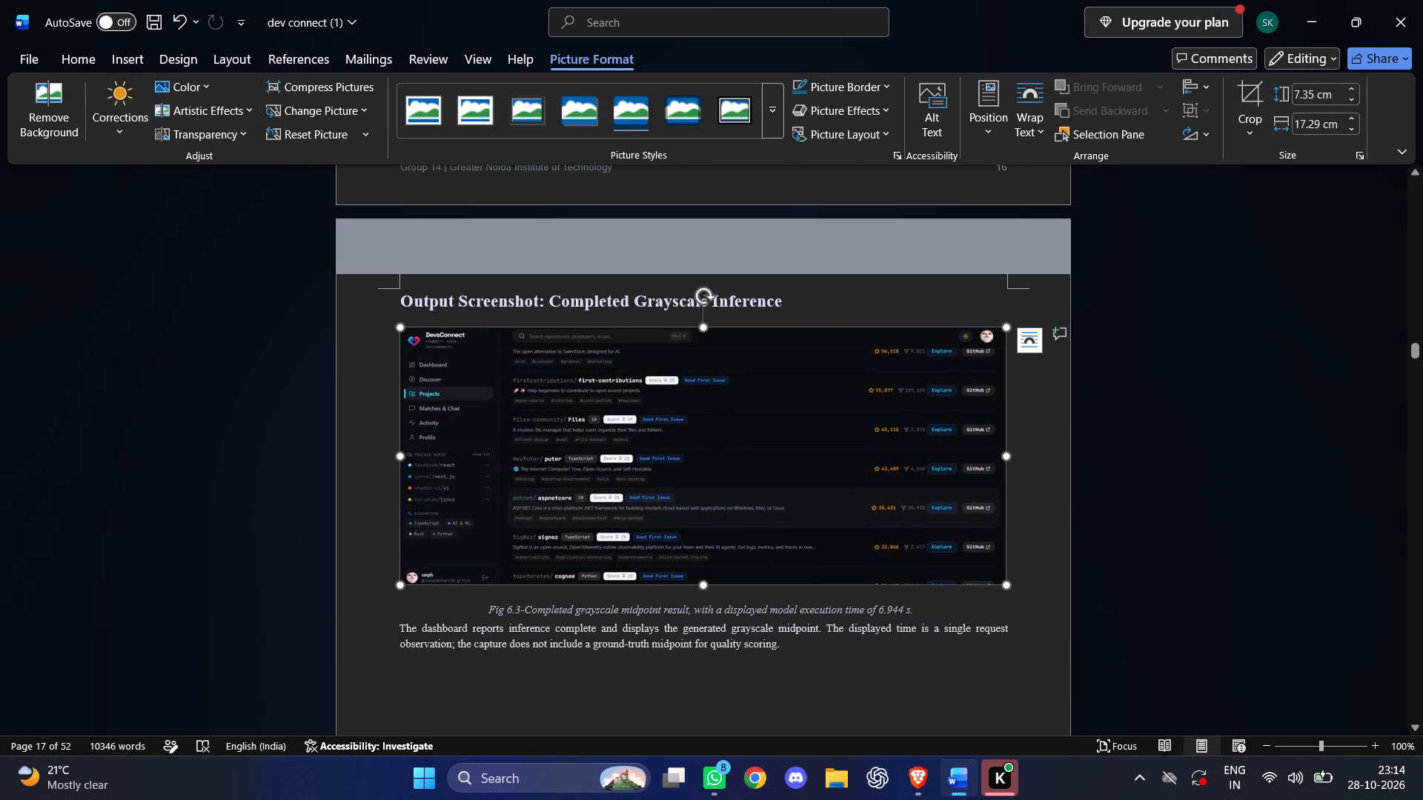
click(1202, 510)
Select the Fig 6.4 picture under the heading Output Screenshot: Inference in Progress.
scroll(1202, 510, down, 4)
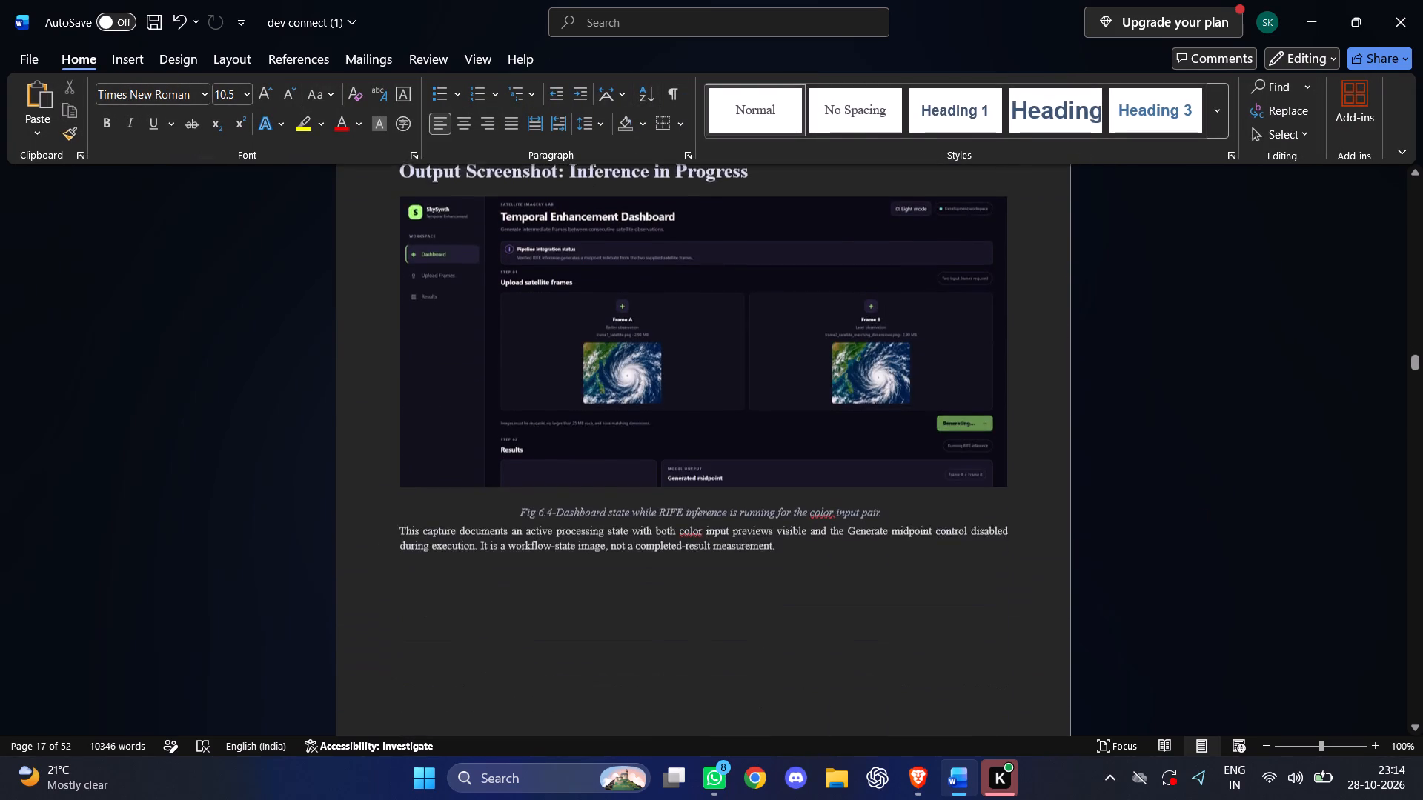
scroll(1116, 565, up, 1)
click(816, 501)
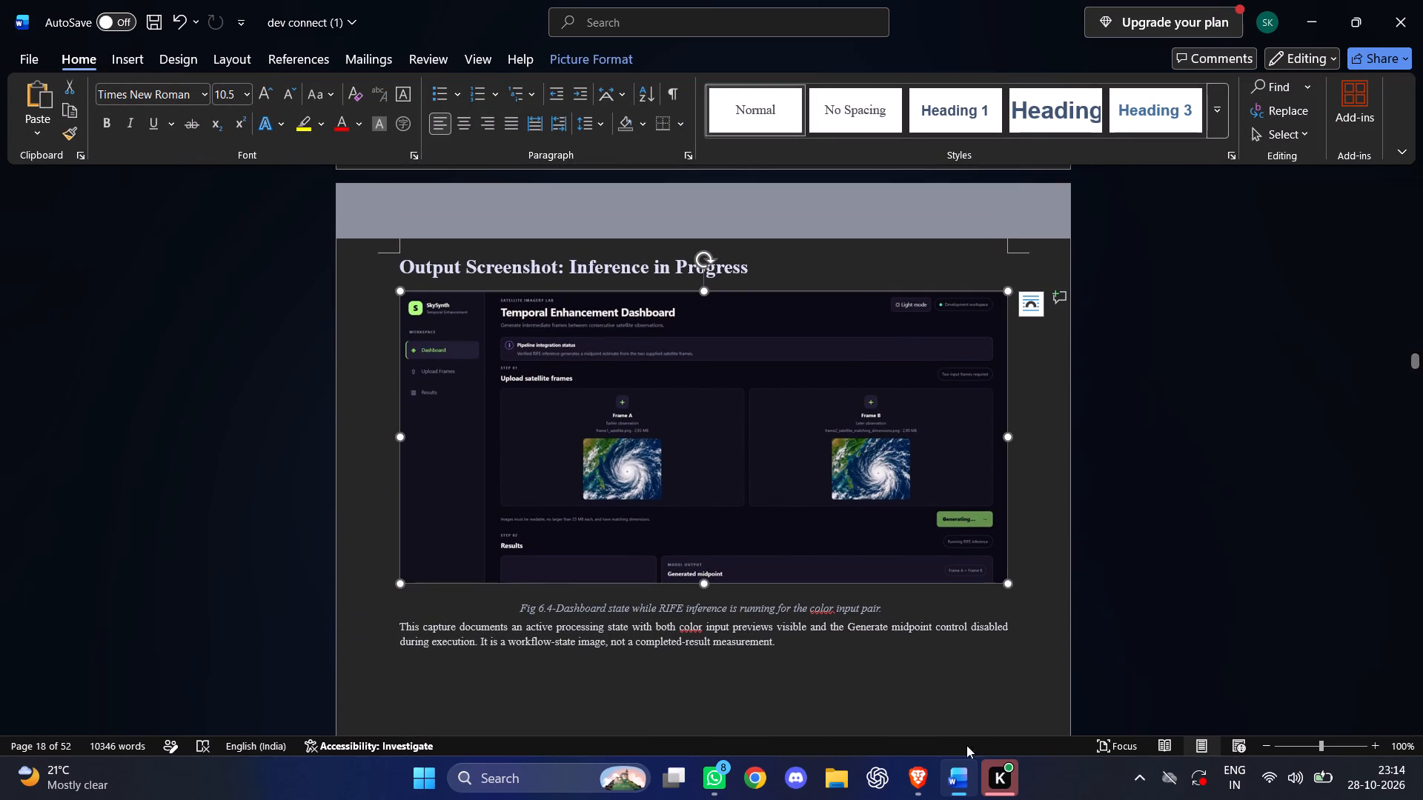
Switch to the browser, open the DevsConnect Profile page and capture the site area showing the profile, statistics and GitHub activity.
click(912, 775)
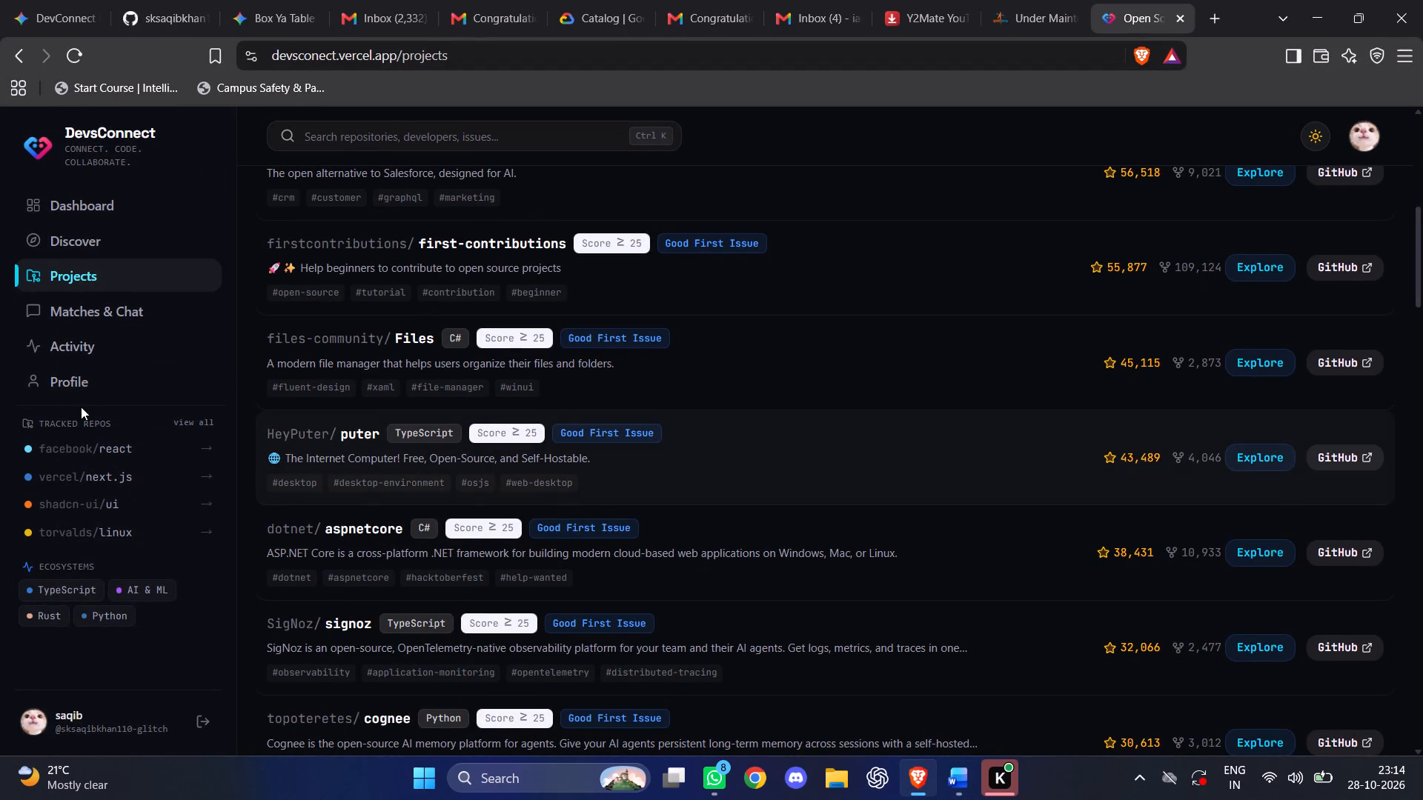
click(61, 379)
scroll(548, 465, down, 1)
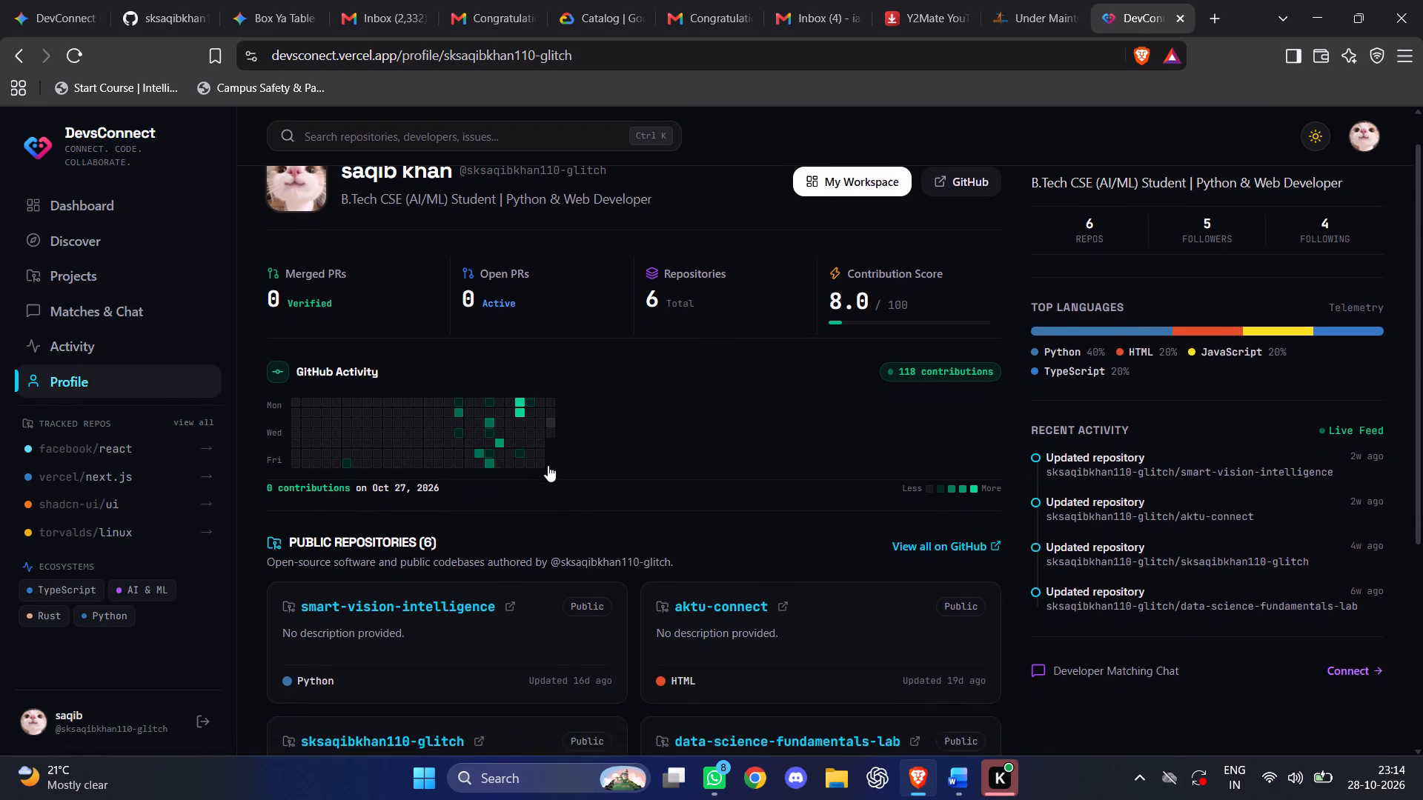
scroll(548, 465, down, 1)
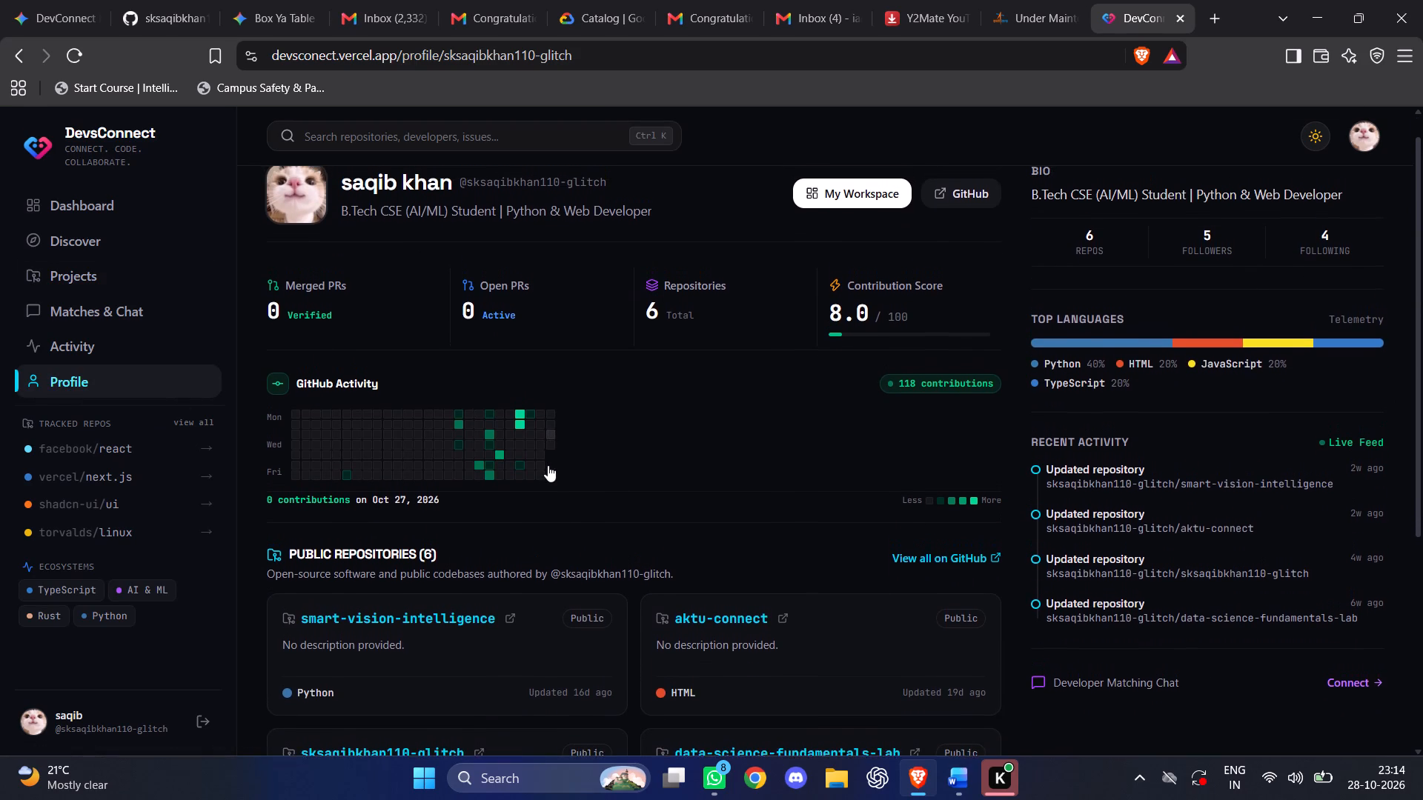
scroll(548, 465, down, 1)
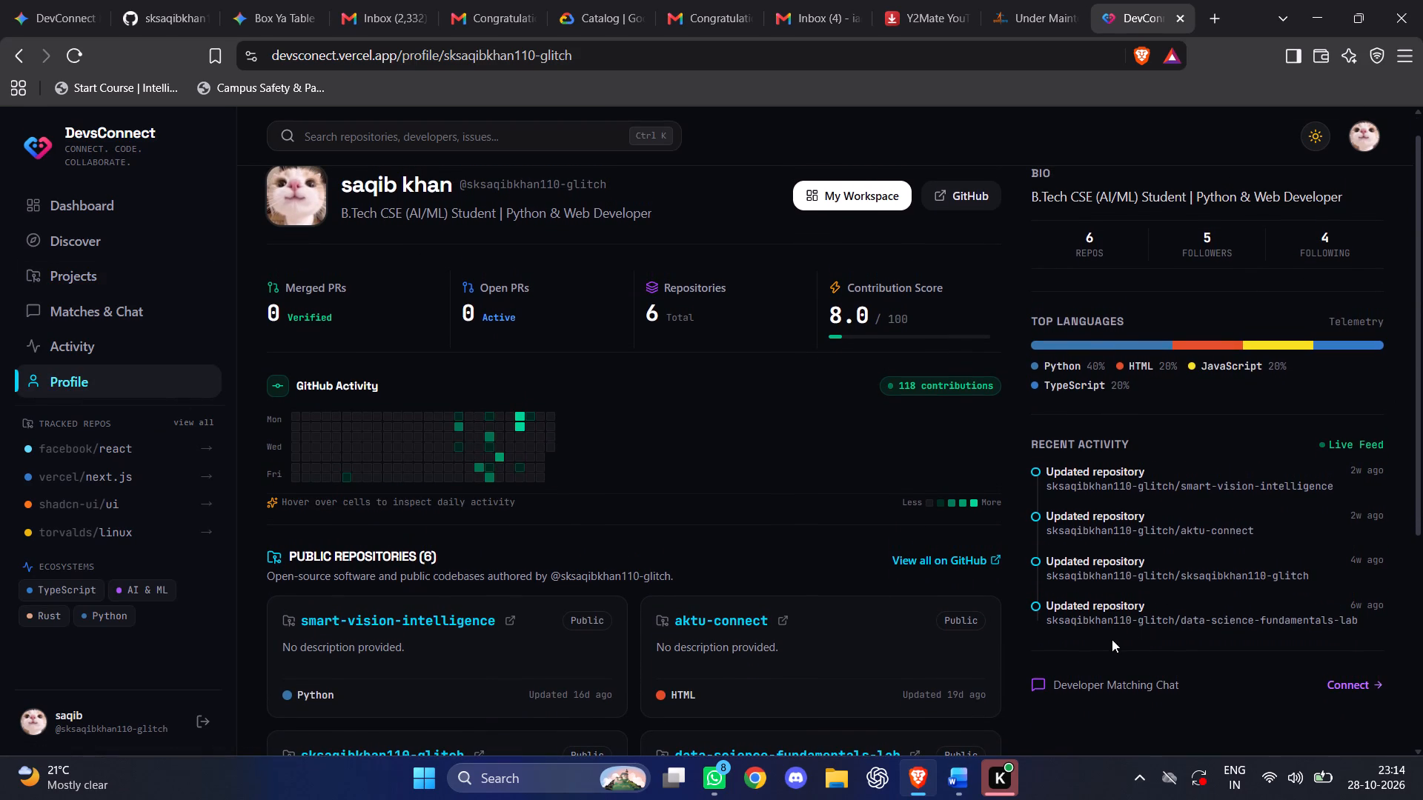
key(shift+super+s)
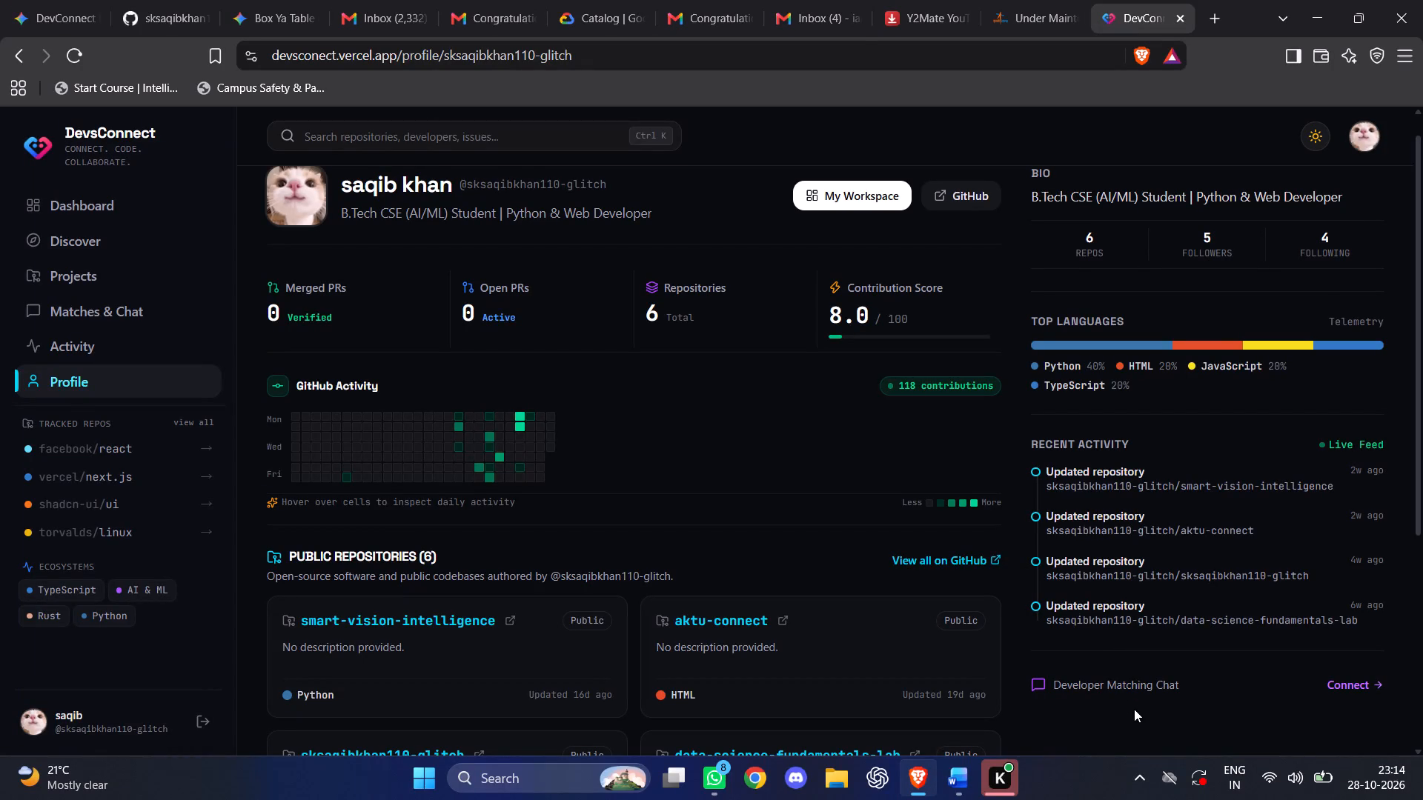
drag(1401, 747, 635, 357)
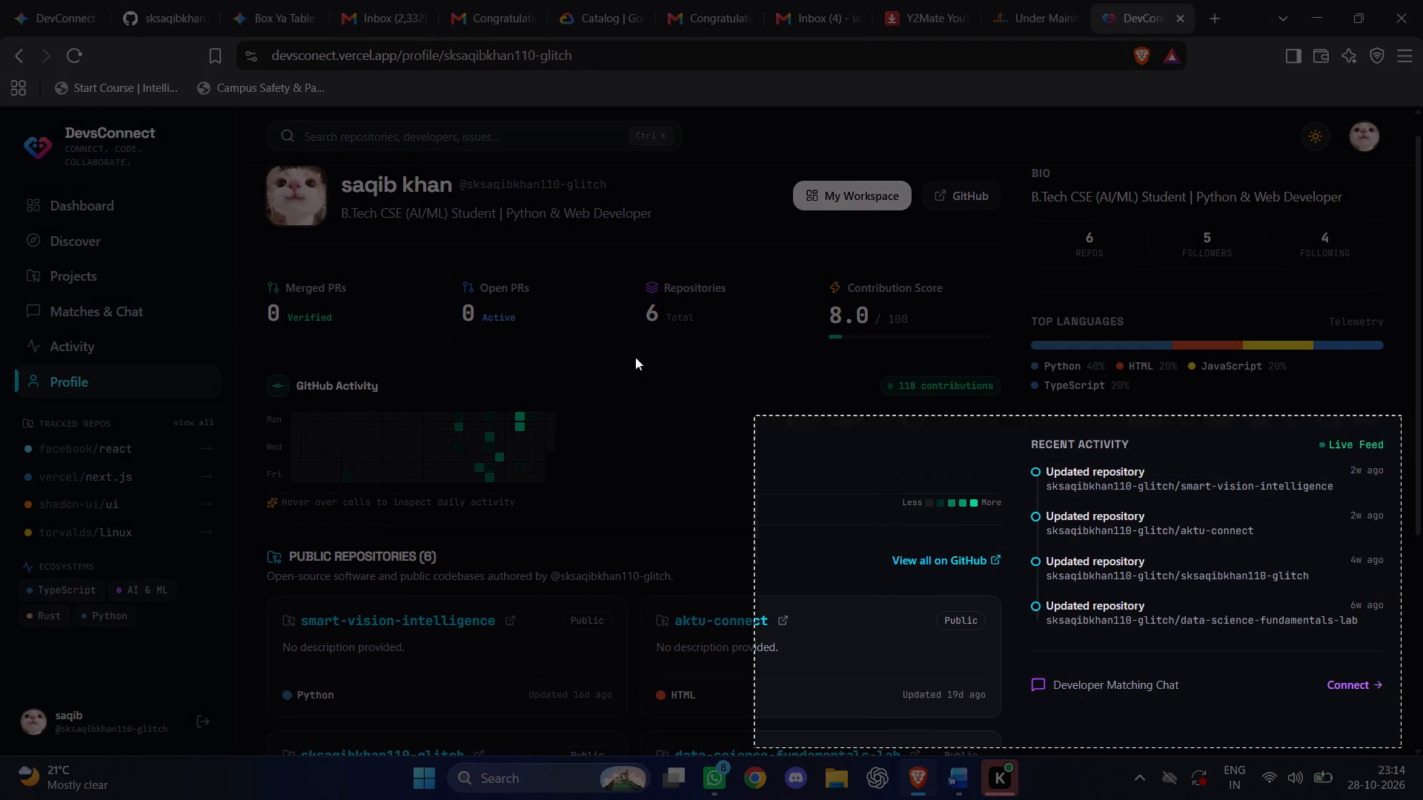
drag(635, 357, 16, 114)
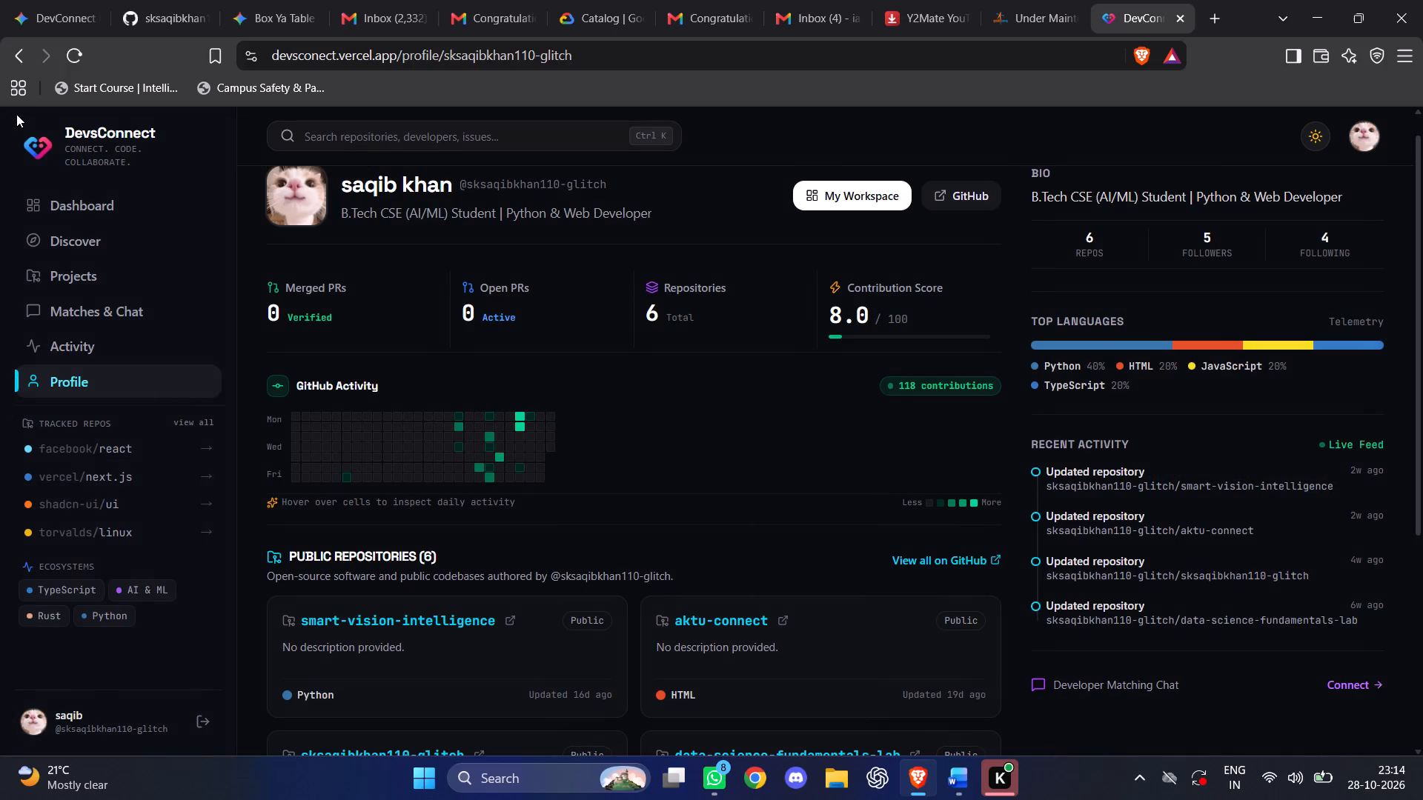
Return to the Word report and open the formatting options of the Fig 6.4 picture.
click(958, 781)
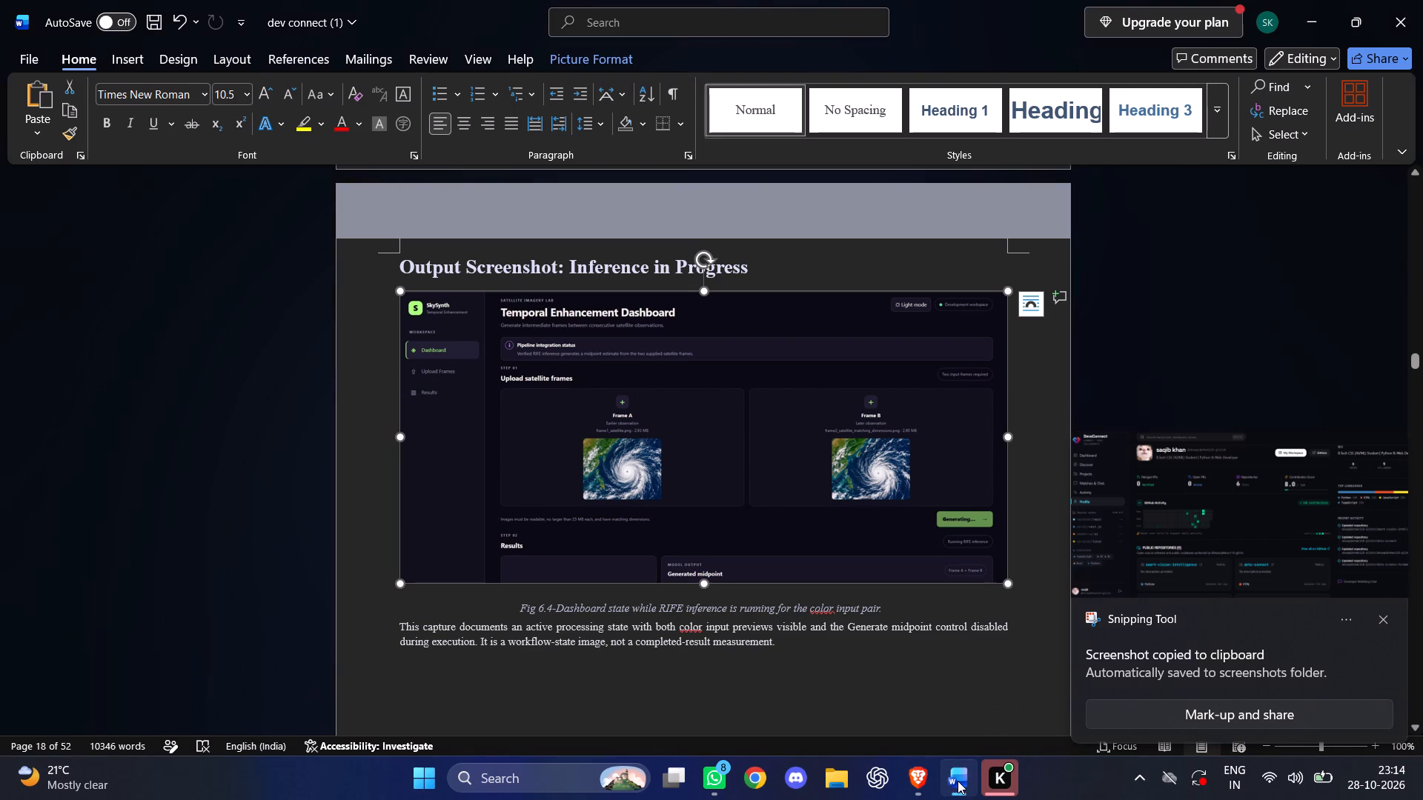
double_click(794, 504)
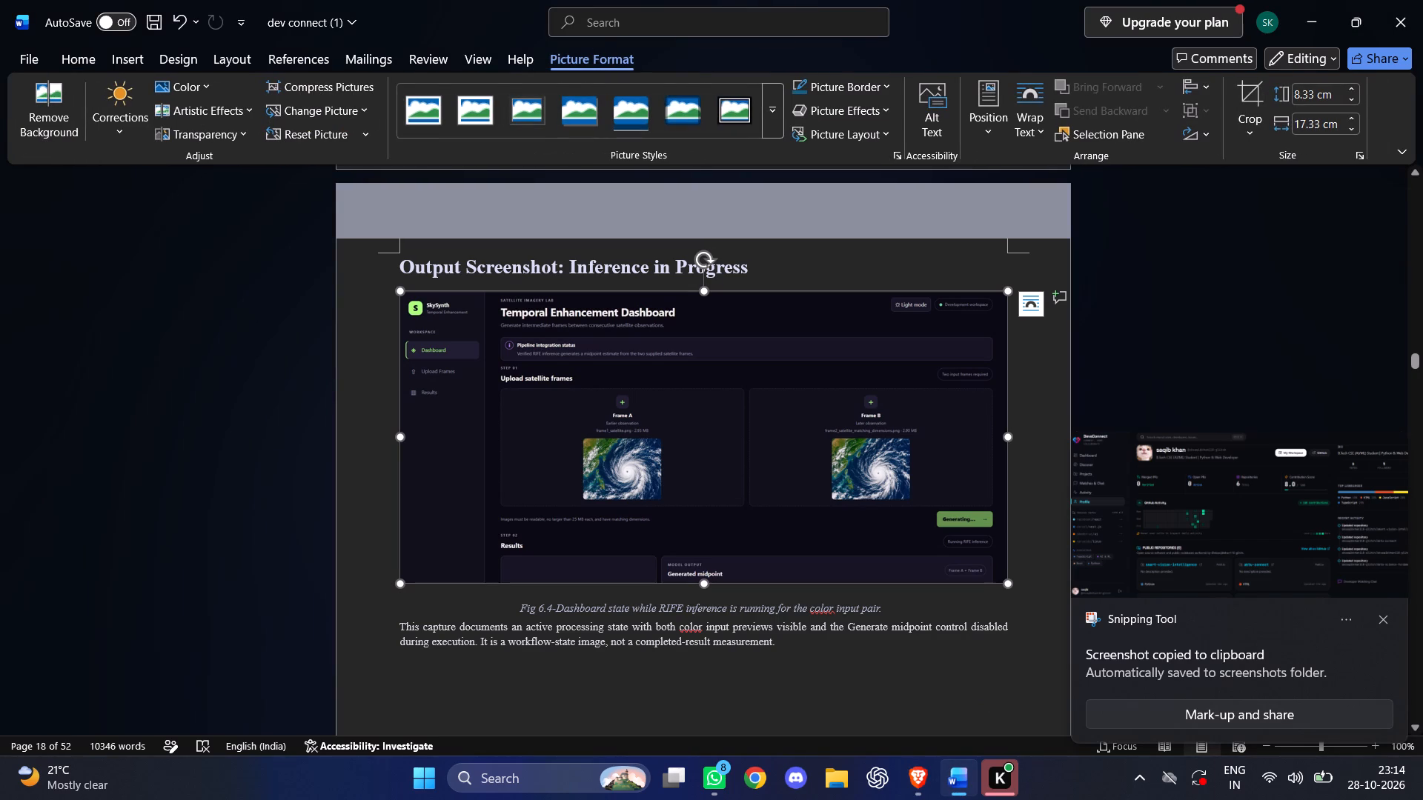
Return to the browser and look through DevsConnect's Matches & Chat, Projects, Activity and Discover pages for a suitable figure.
click(916, 788)
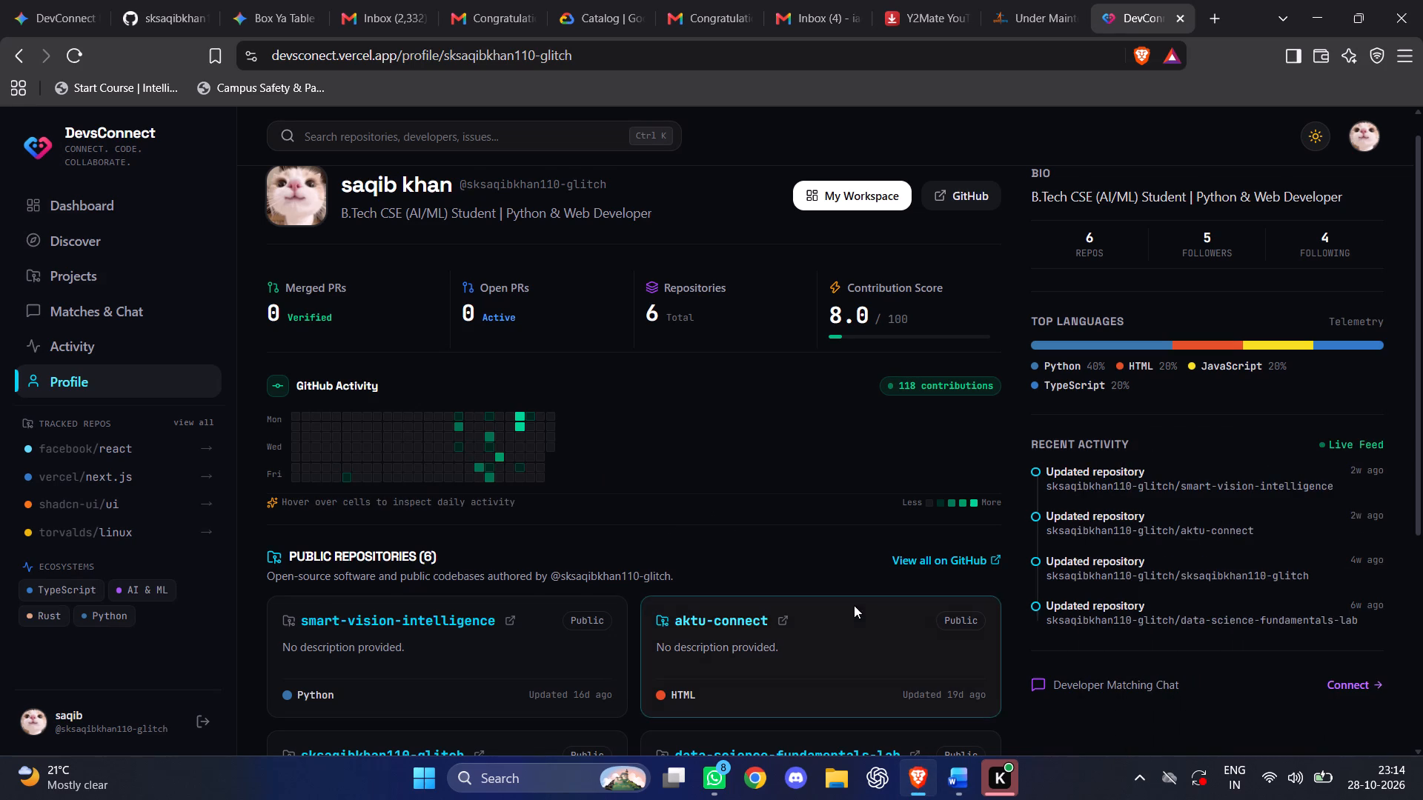
click(1361, 686)
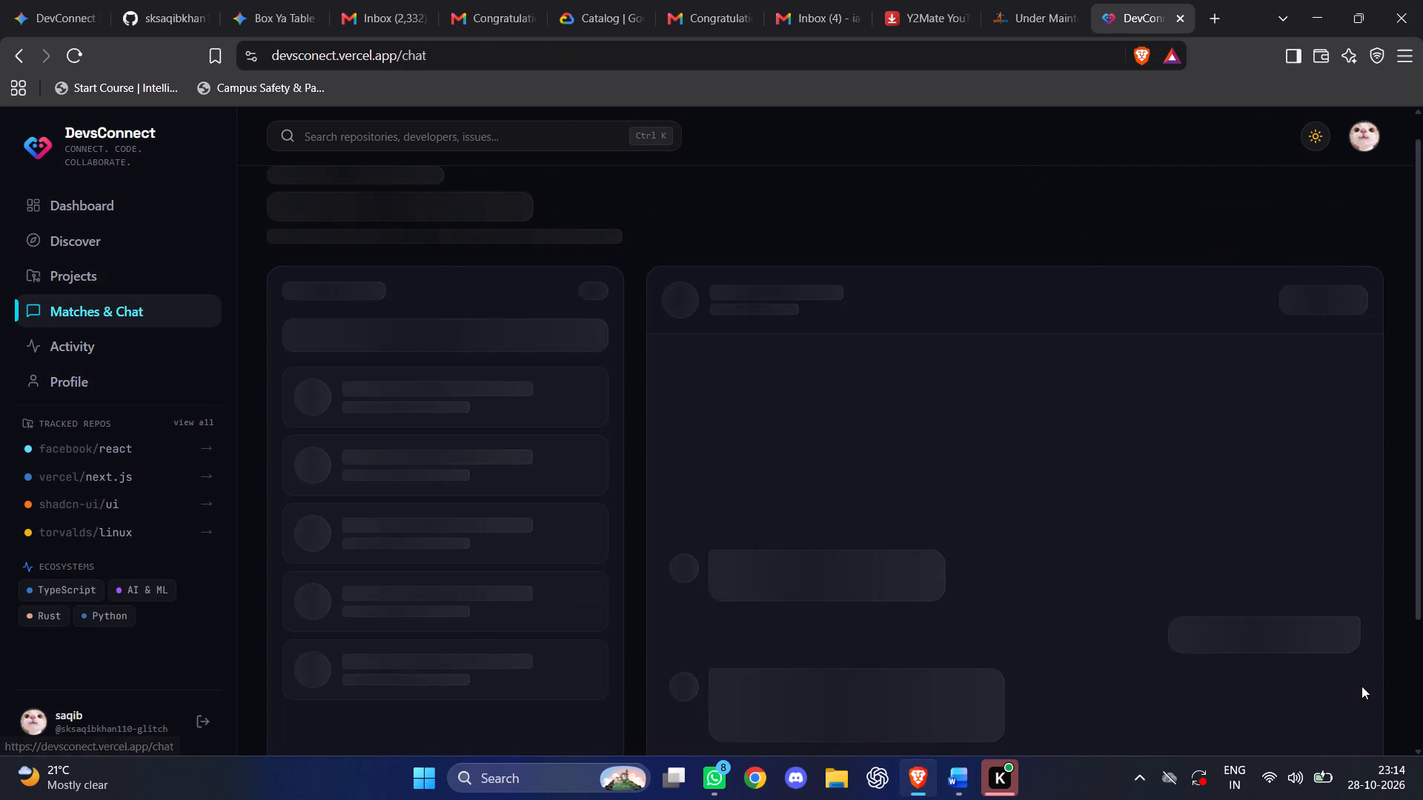
scroll(485, 472, up, 1)
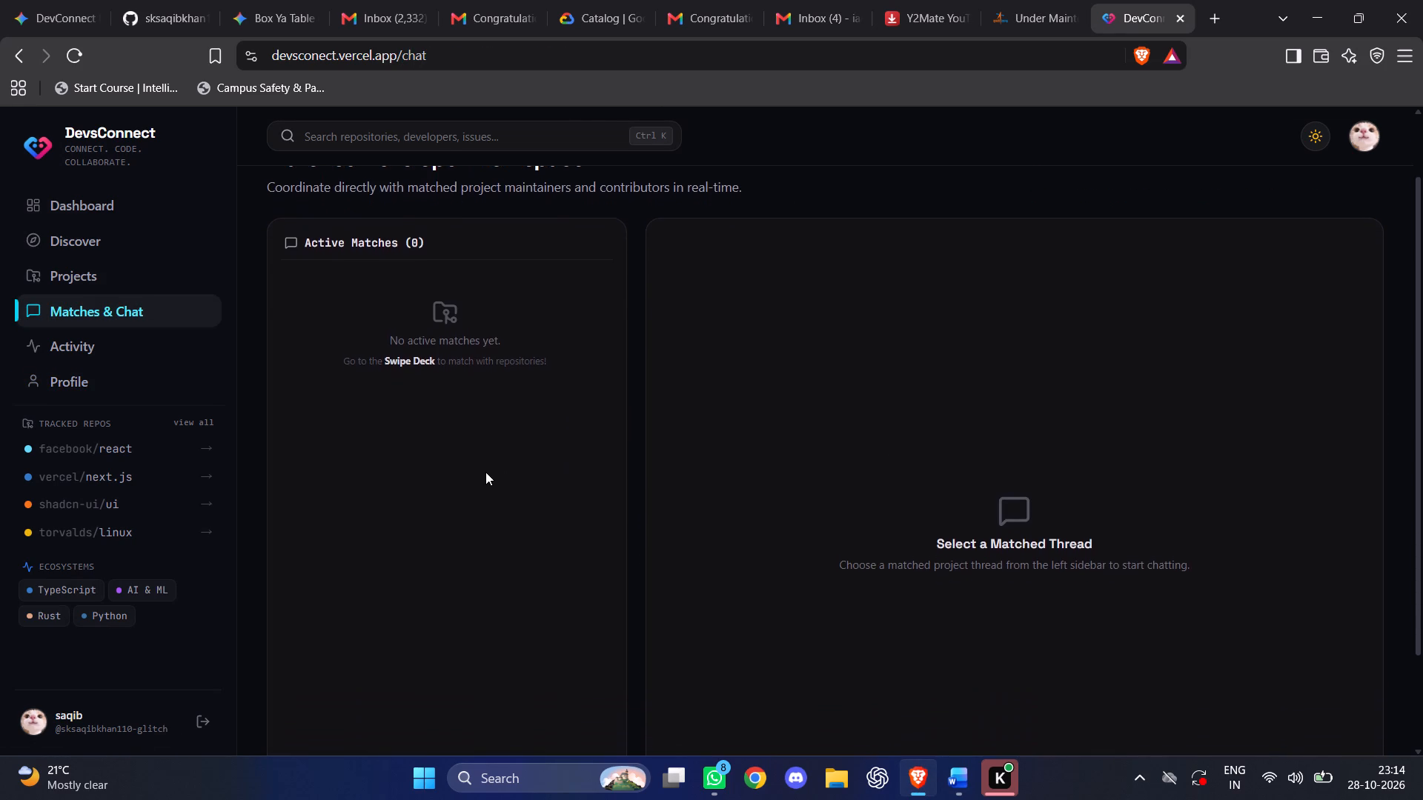
scroll(485, 472, up, 1)
click(85, 271)
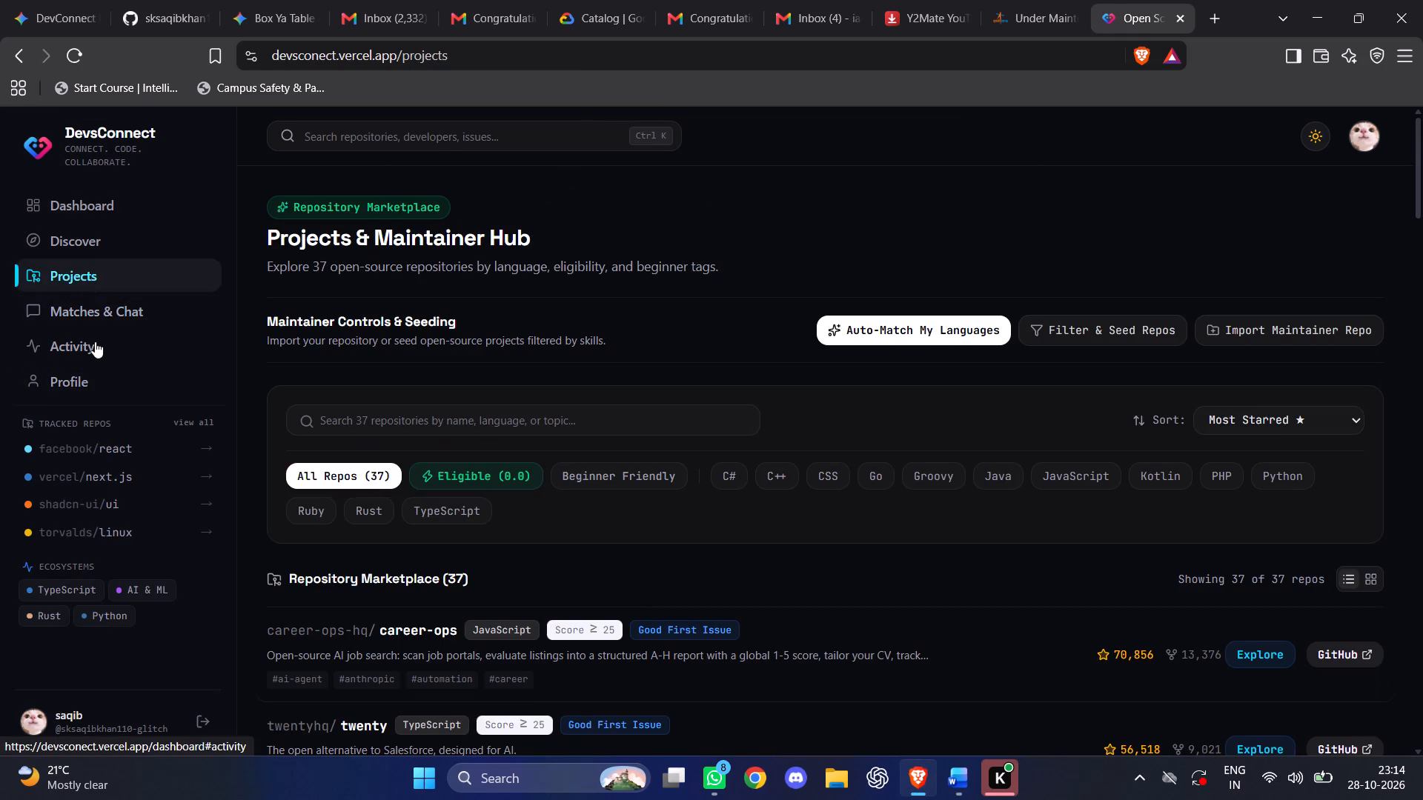
click(95, 341)
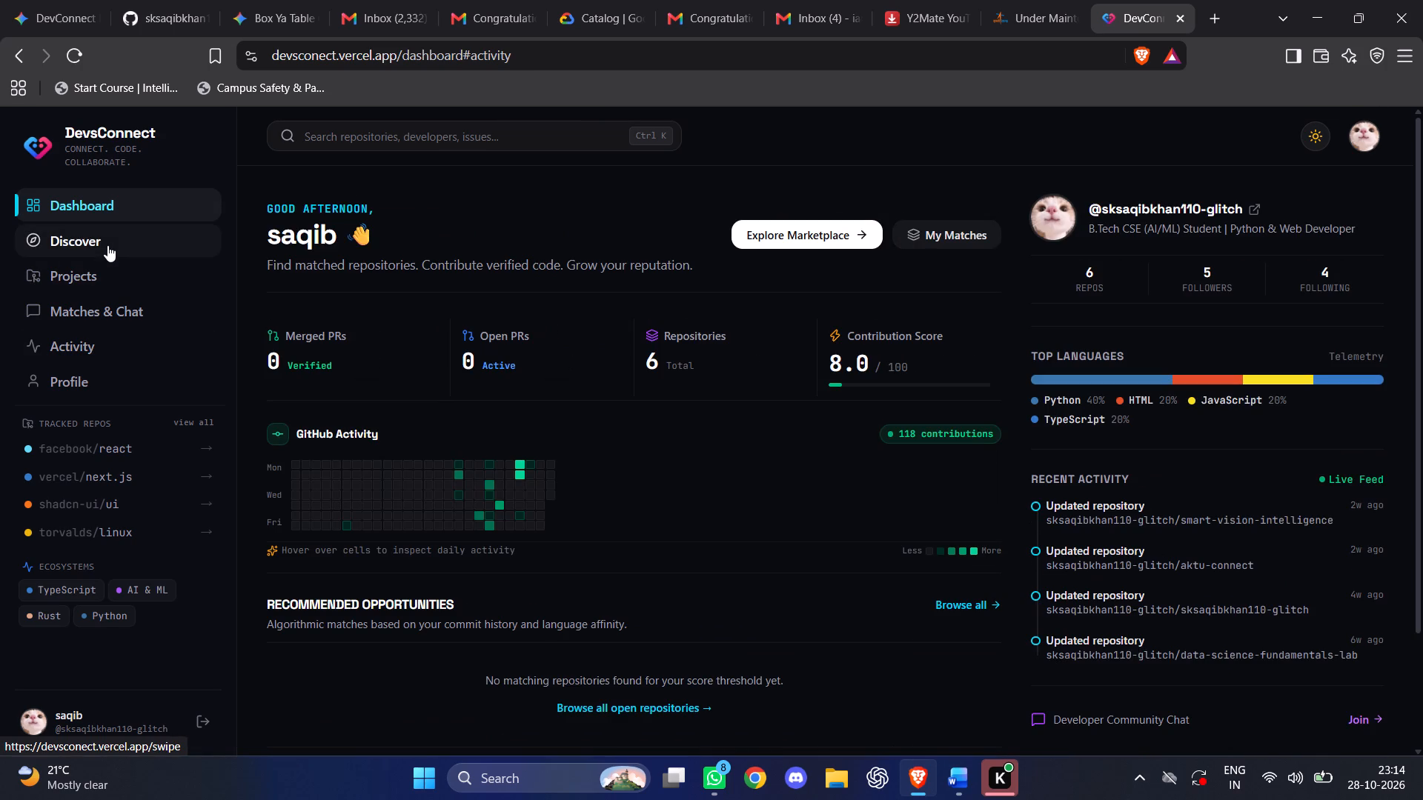
click(117, 251)
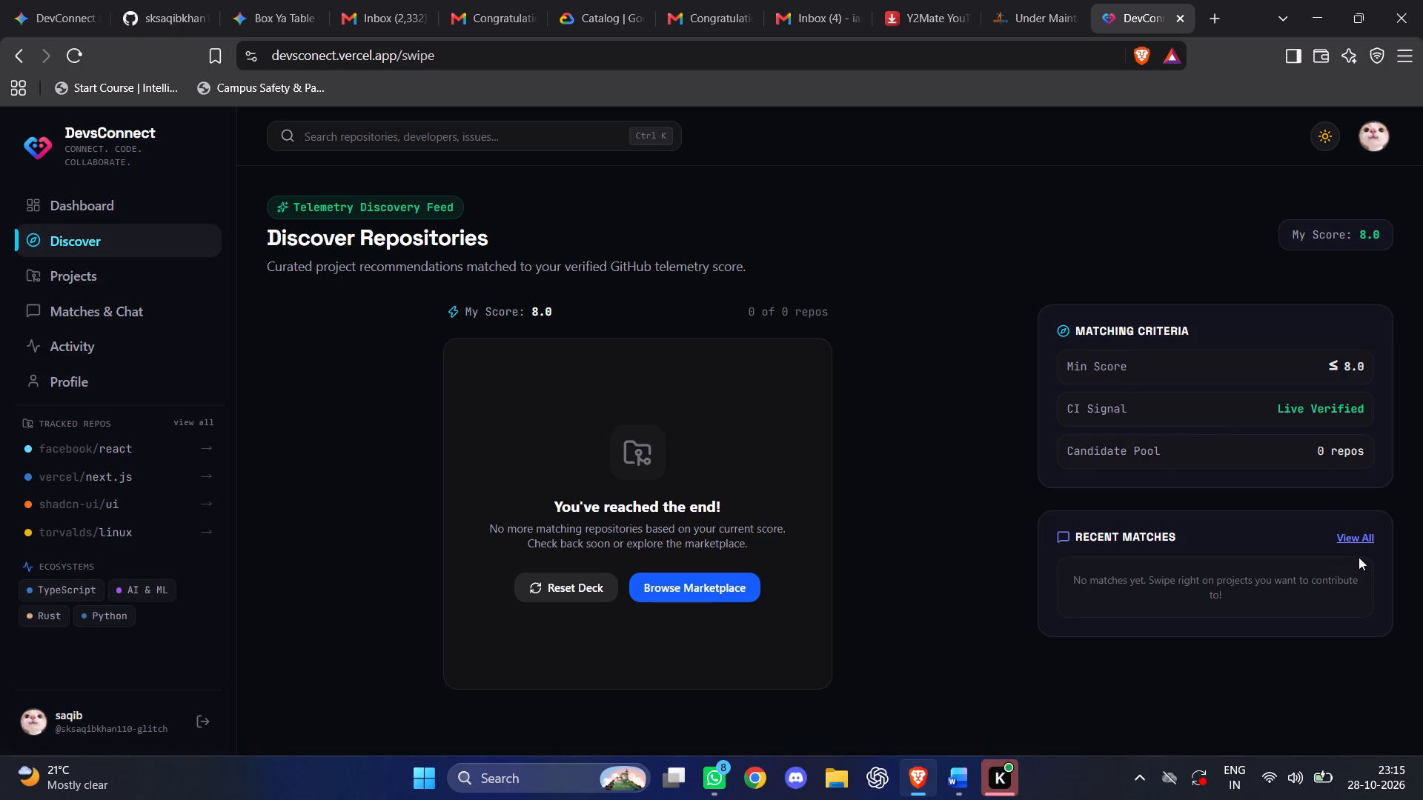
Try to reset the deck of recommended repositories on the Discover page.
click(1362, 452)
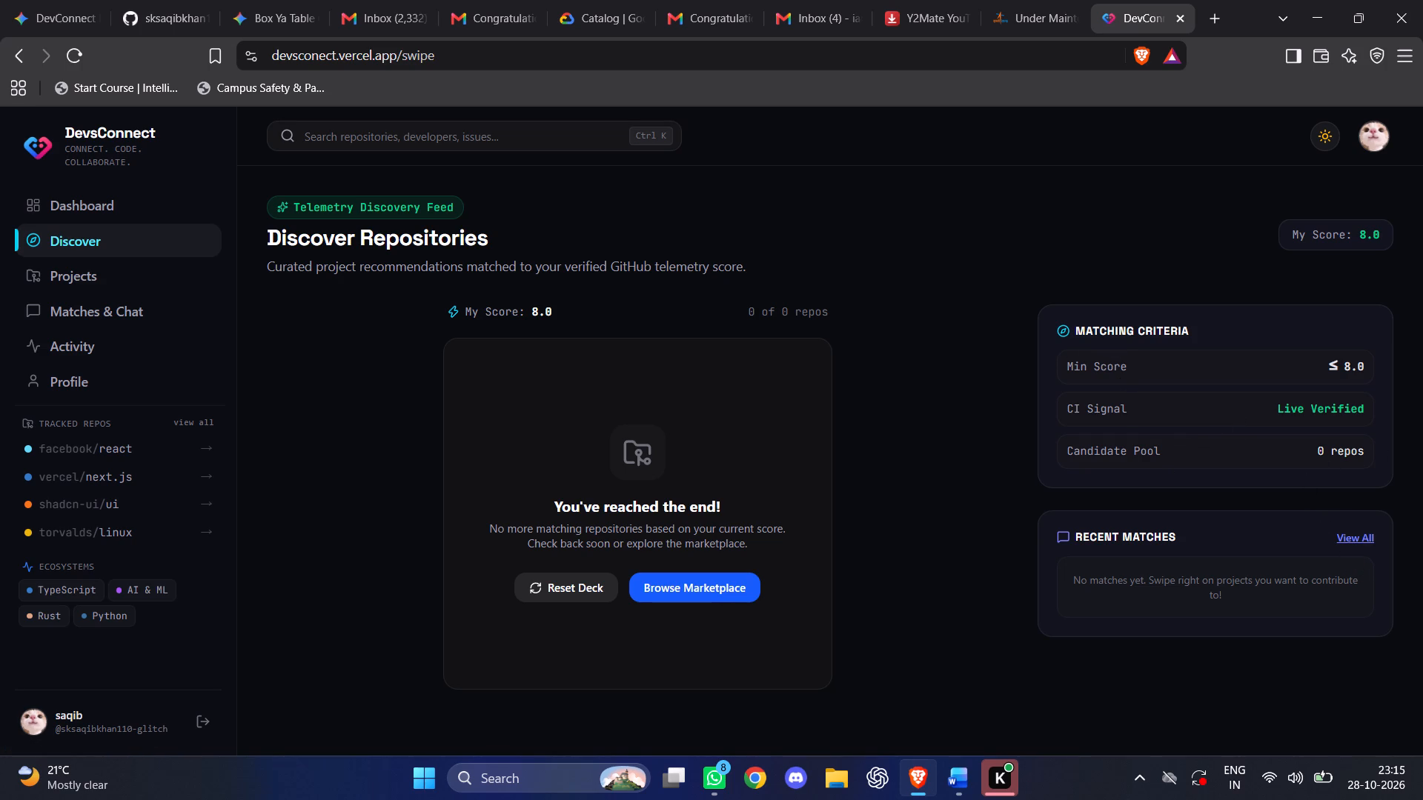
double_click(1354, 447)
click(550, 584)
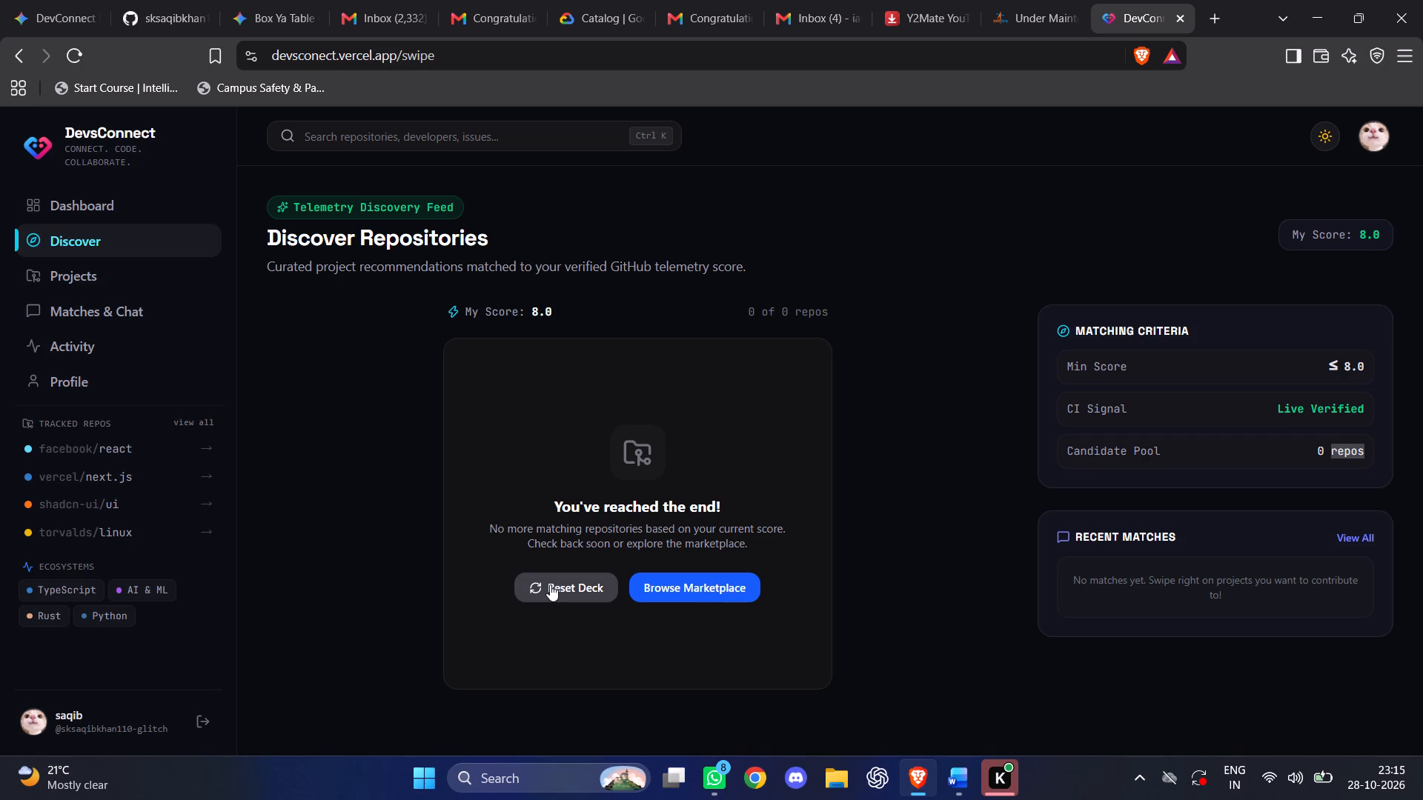
Go to the repository marketplace from the Discover page and start auto-matching repositories to the profile's languages.
click(691, 591)
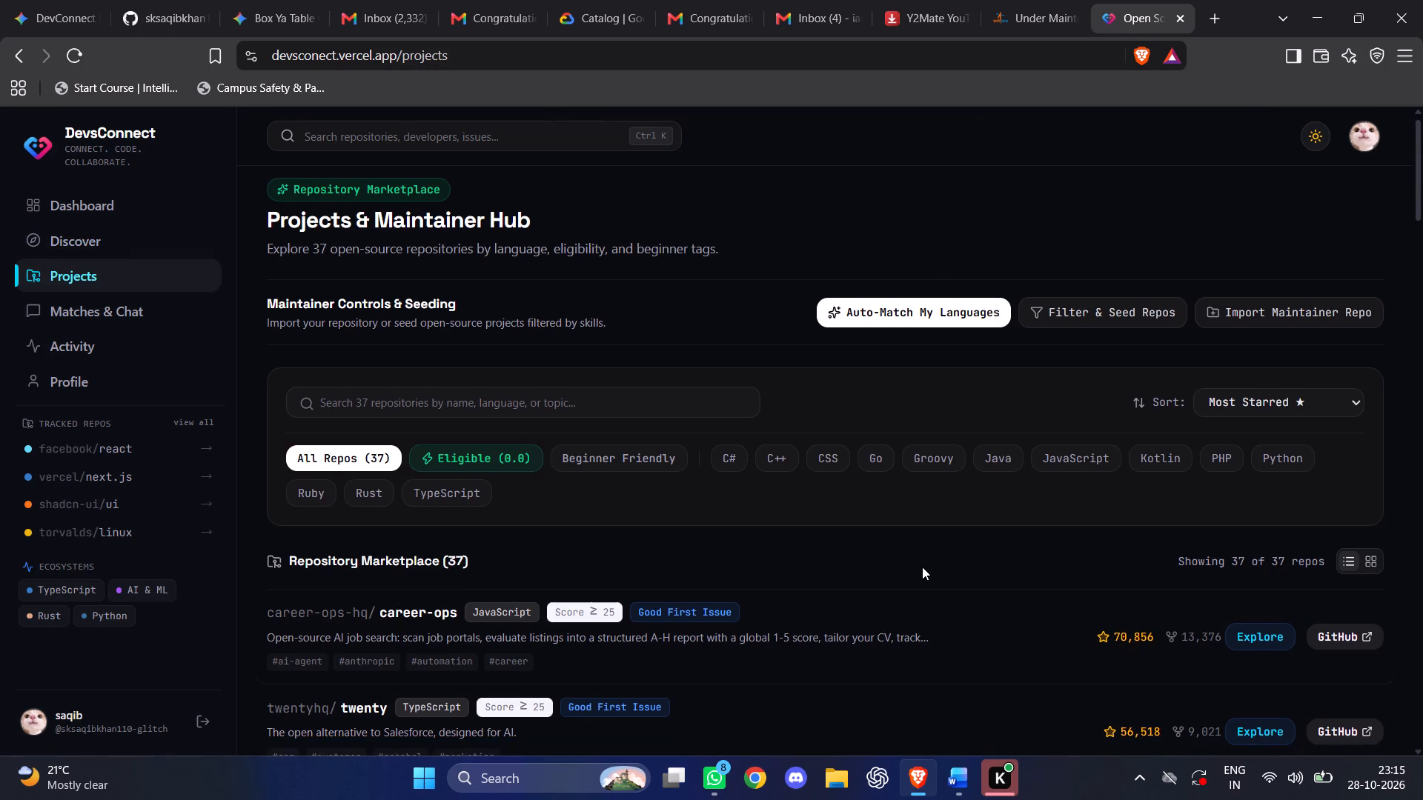
click(943, 325)
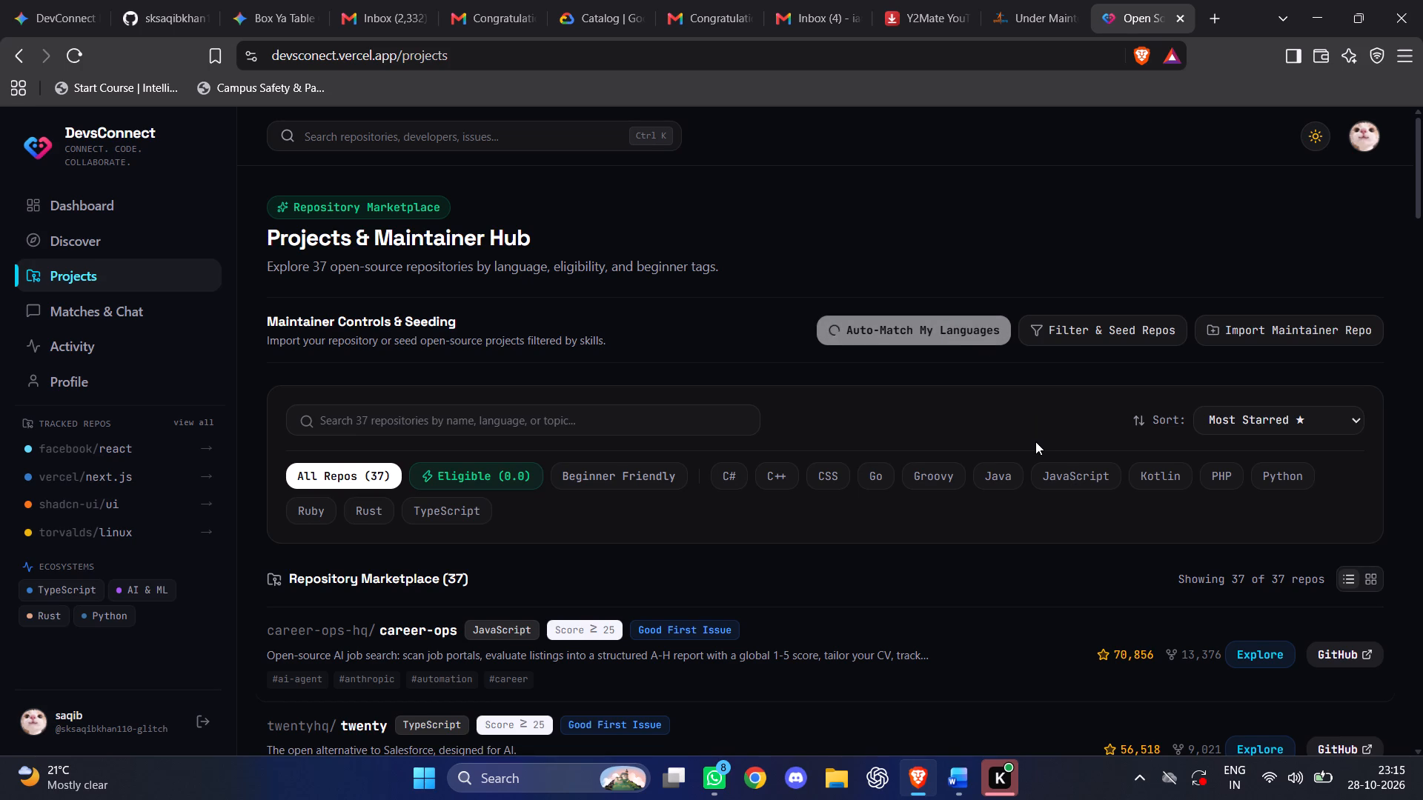
Filter the repository marketplace to Beginner Friendly and open the go-feature-flag project's page.
scroll(1035, 441, down, 2)
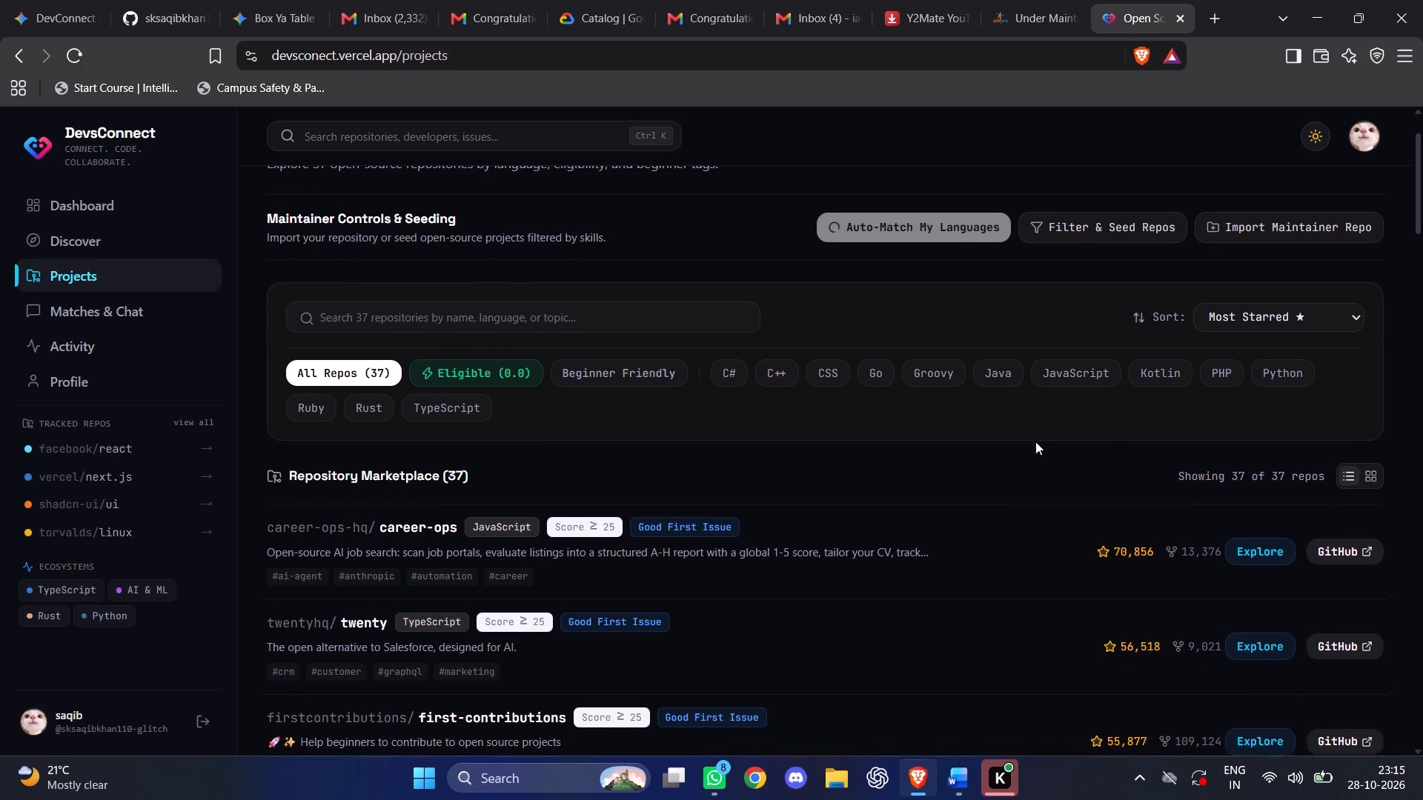
scroll(1035, 441, down, 1)
click(610, 301)
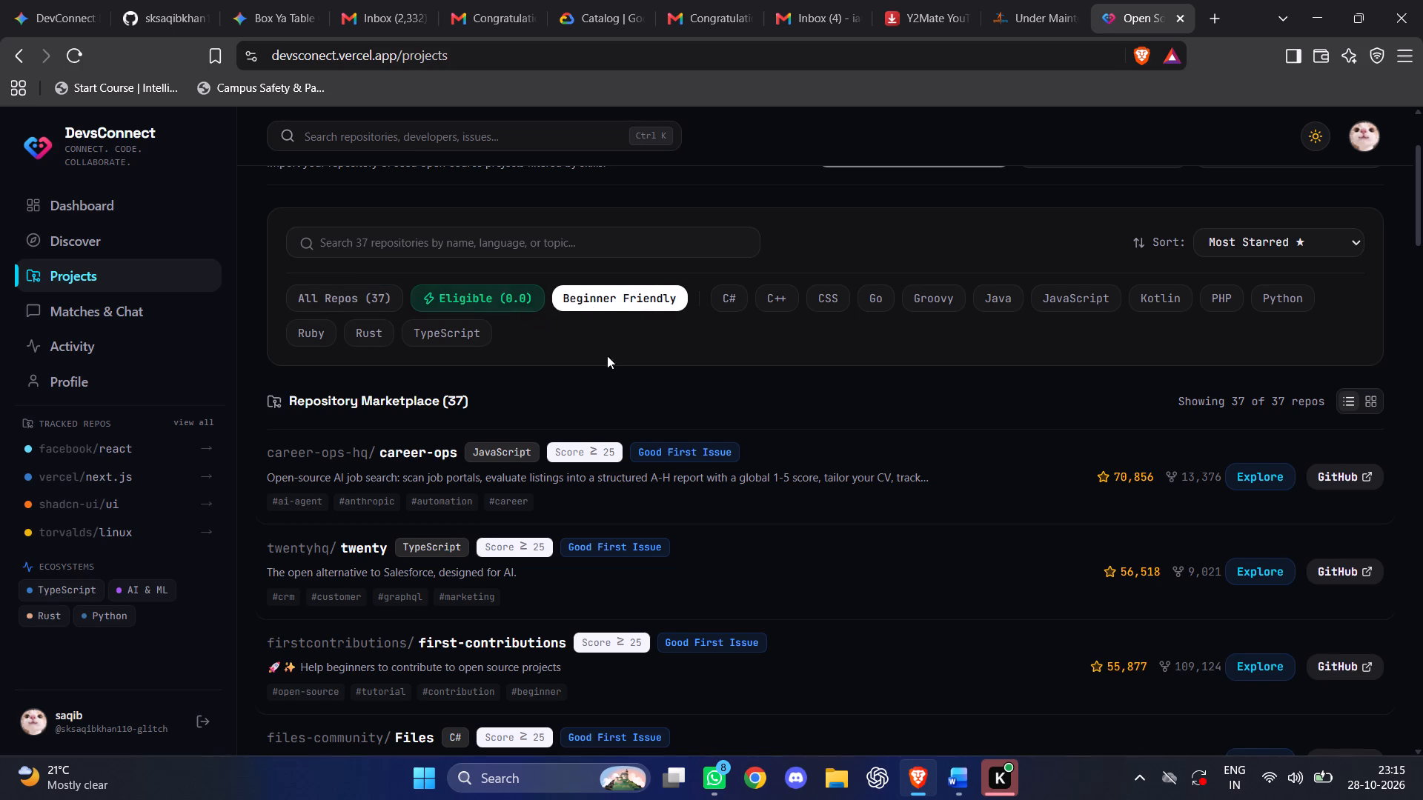
scroll(722, 521, down, 6)
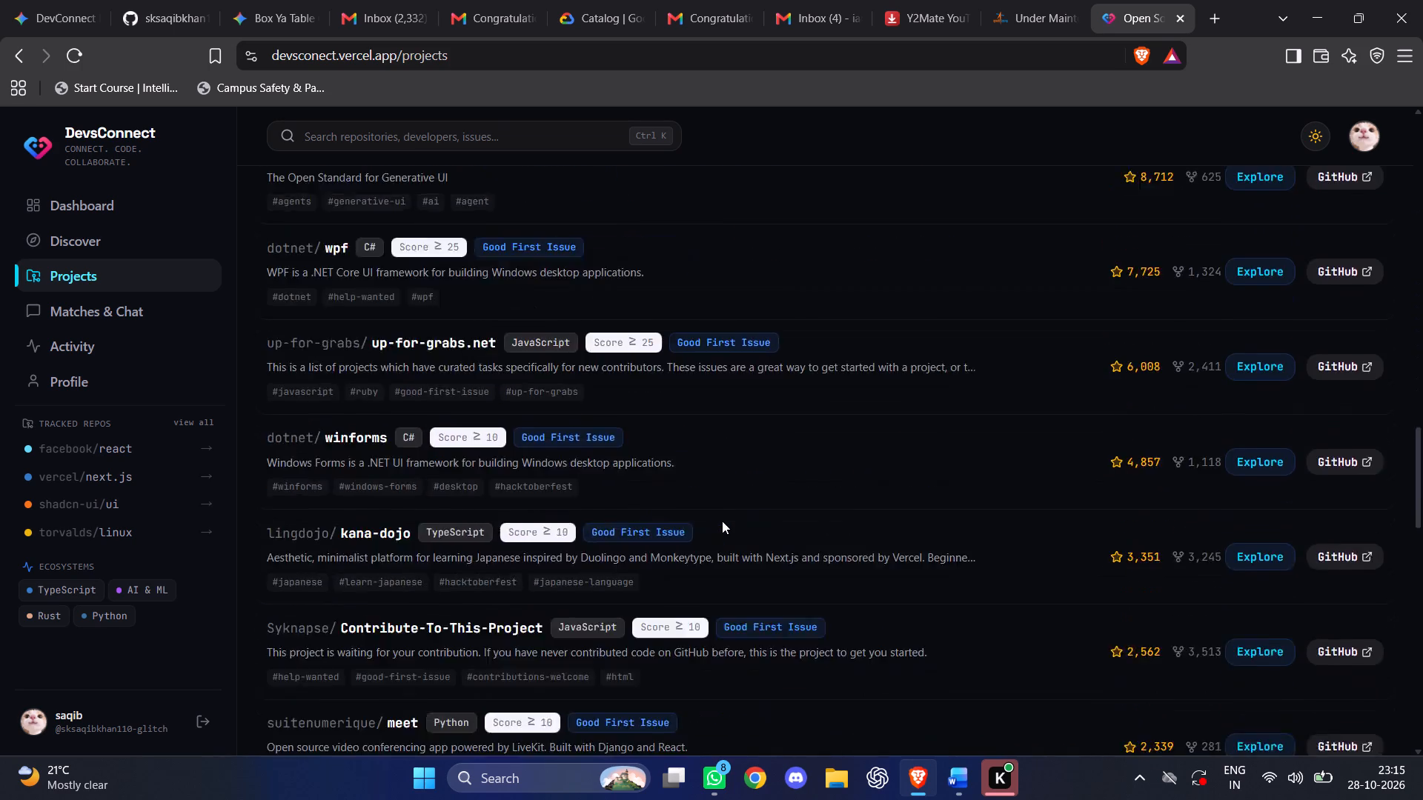
click(487, 367)
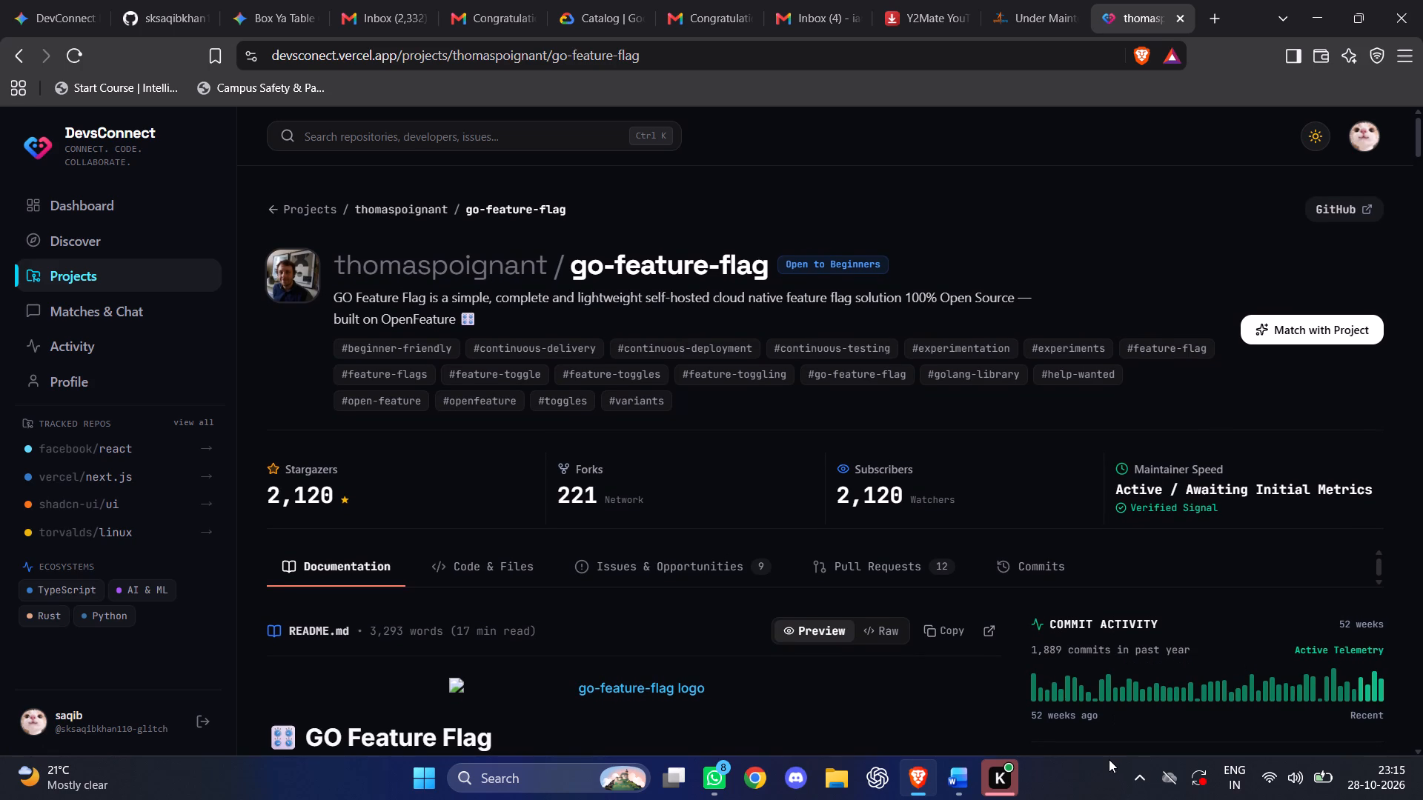
Capture the go-feature-flag project page as a screenshot covering the whole DevsConnect site area.
key(shift+super+s)
drag(1393, 753, 992, 475)
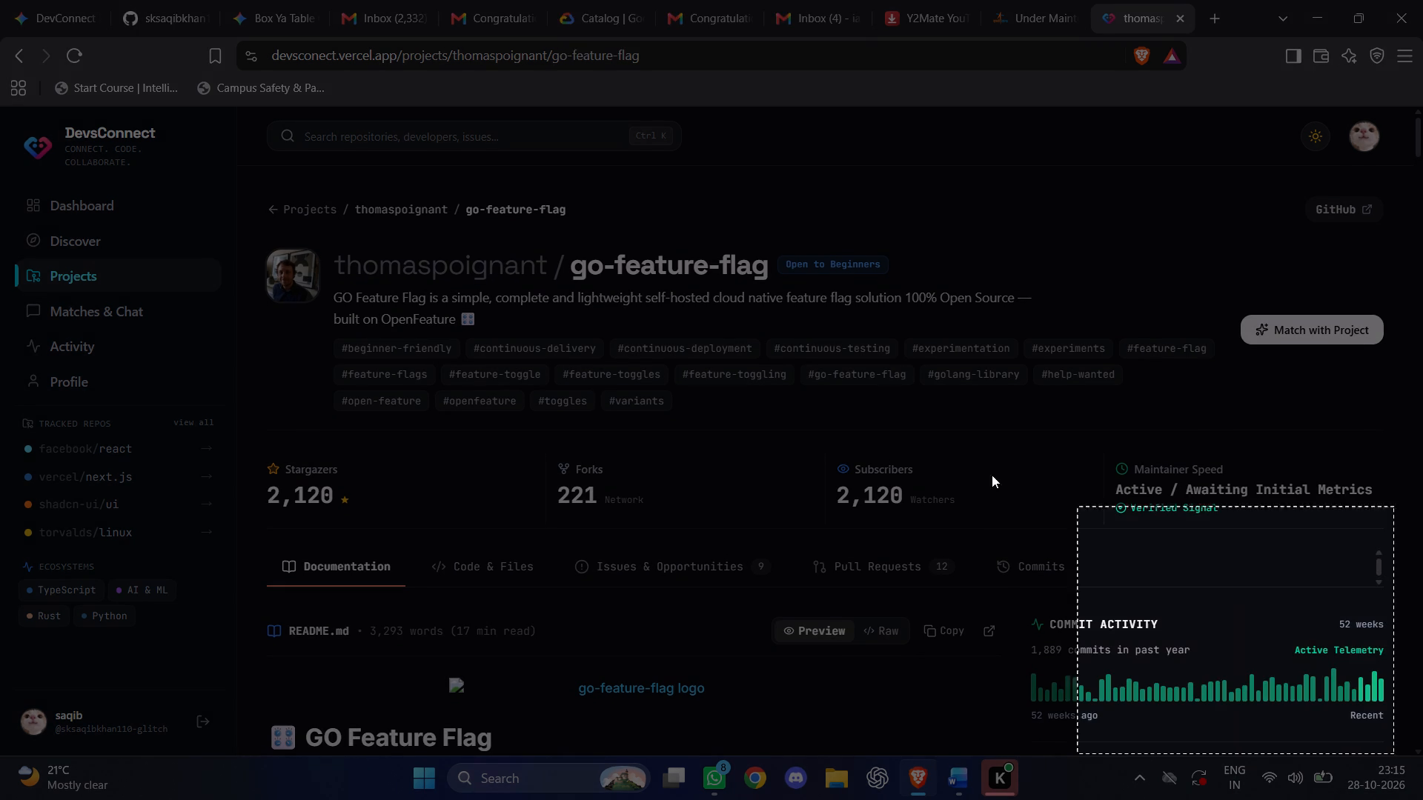
drag(992, 475, 1, 118)
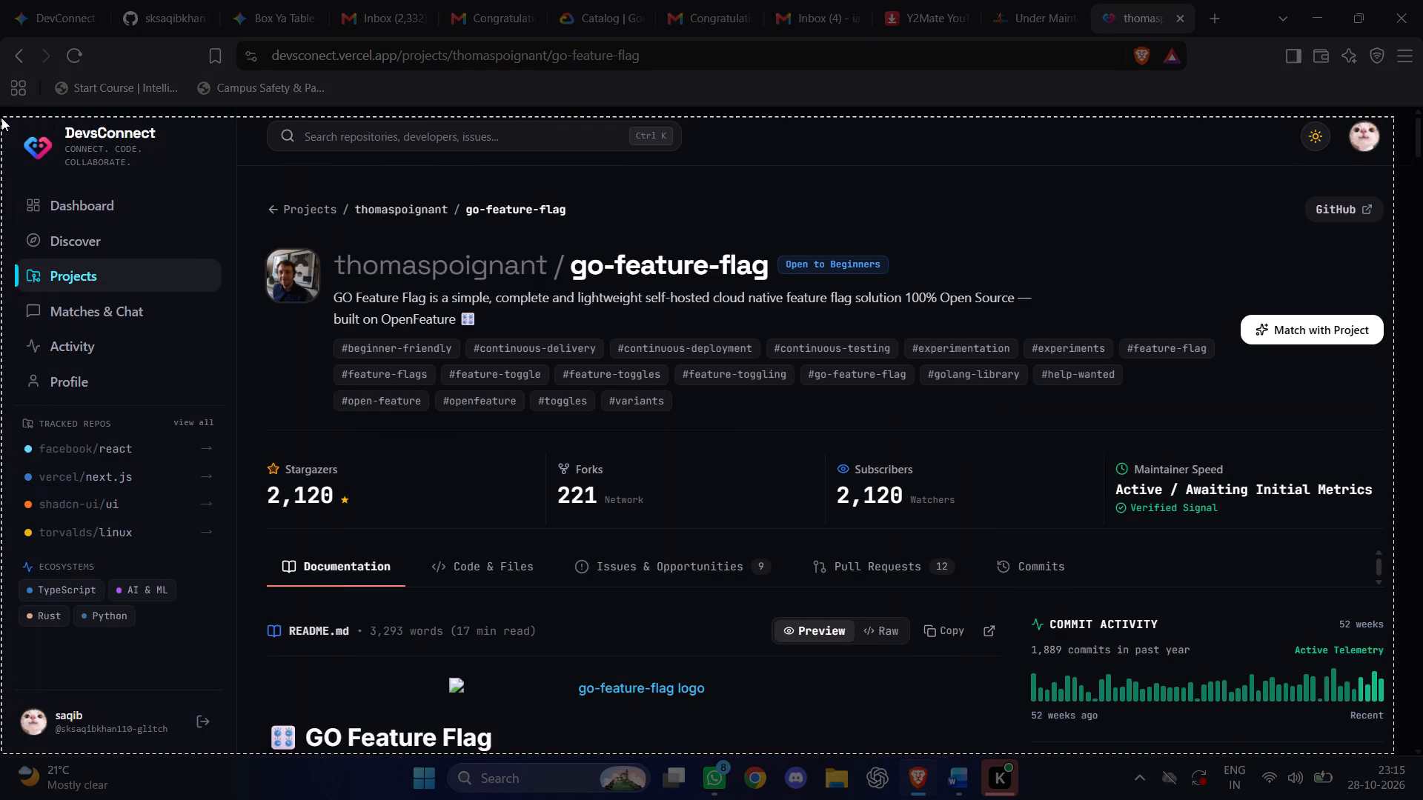
Finish the screen capture of the go-feature-flag project page with the whole DevsConnect site area selected.
drag(1, 118, 2, 114)
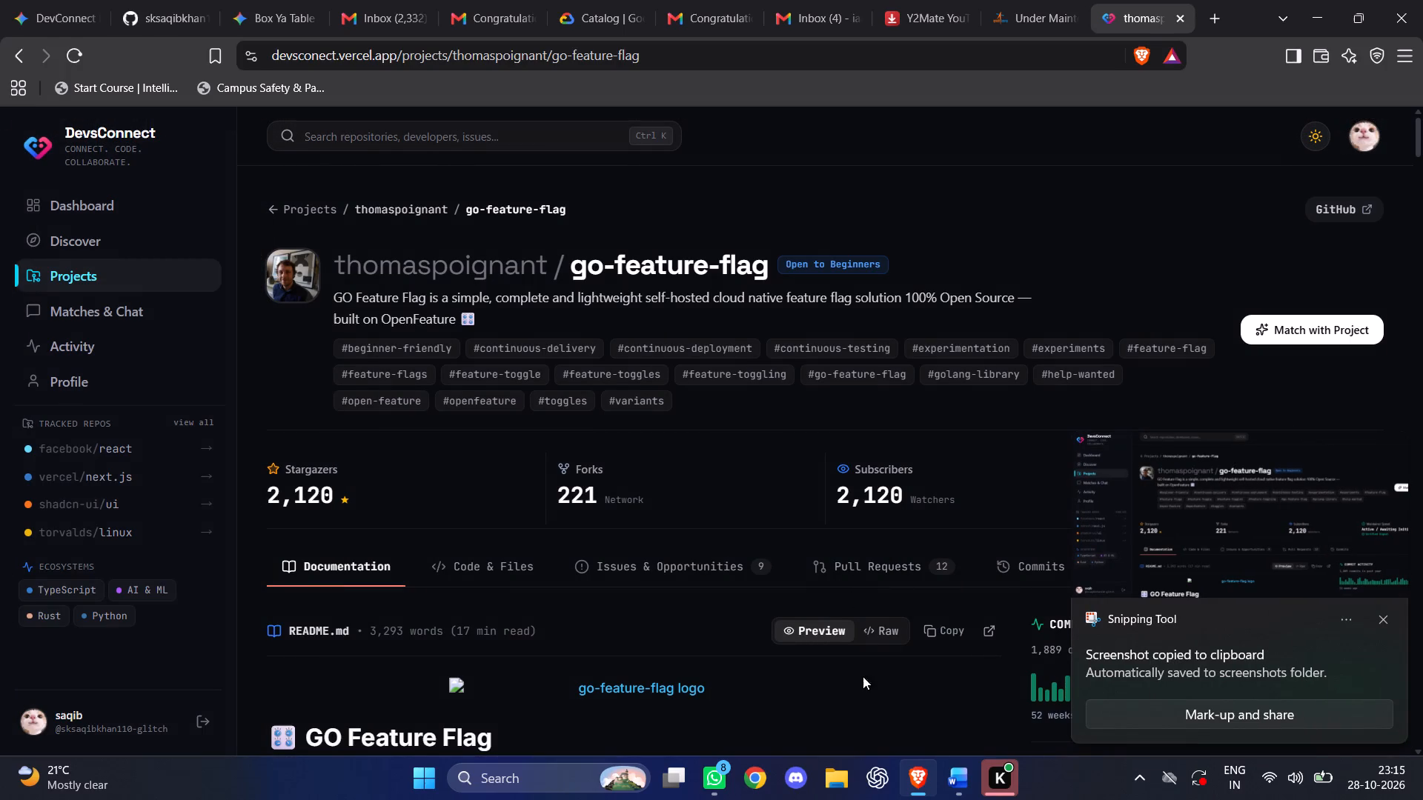
Switch to the Word project report, at the selected picture under "Output Screenshot: Inference in Progress".
click(927, 776)
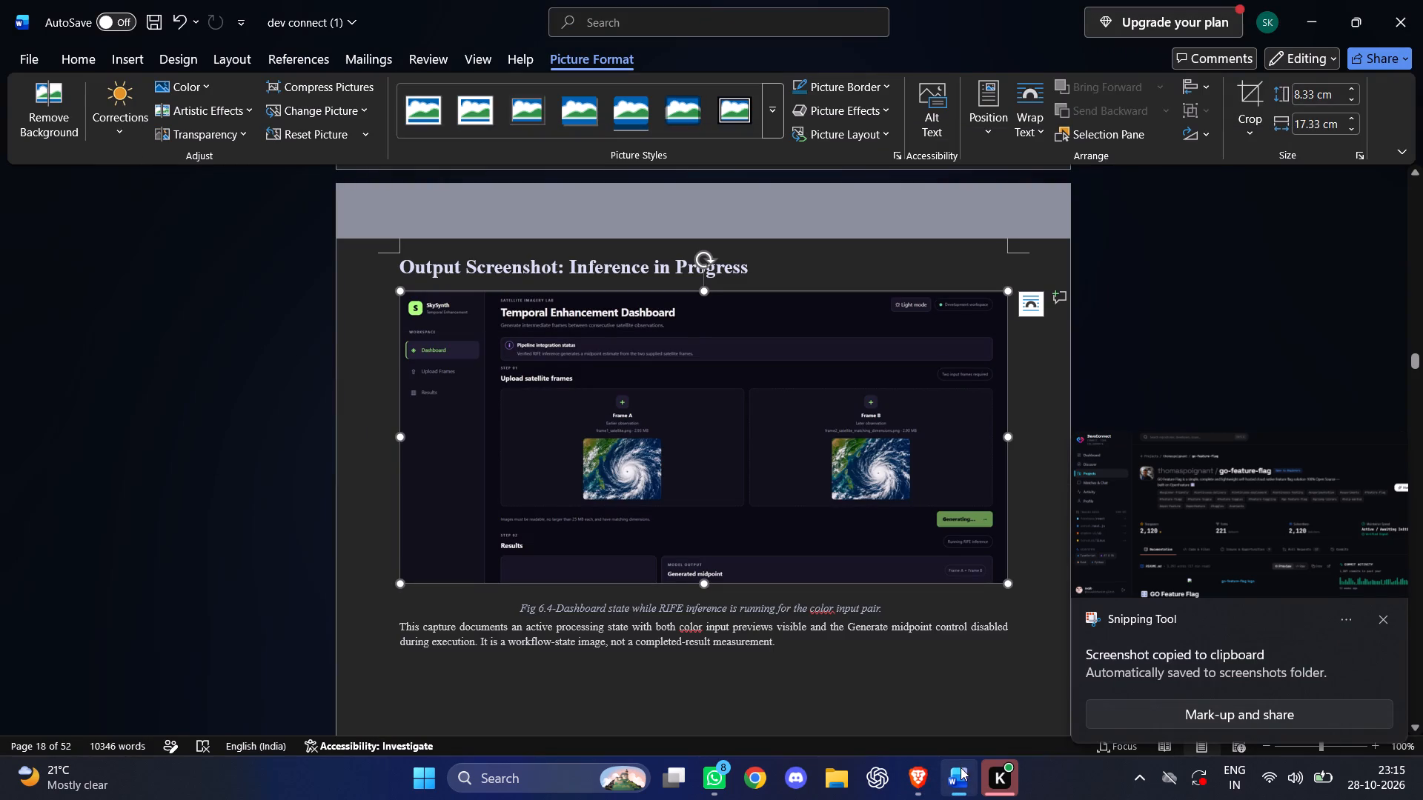
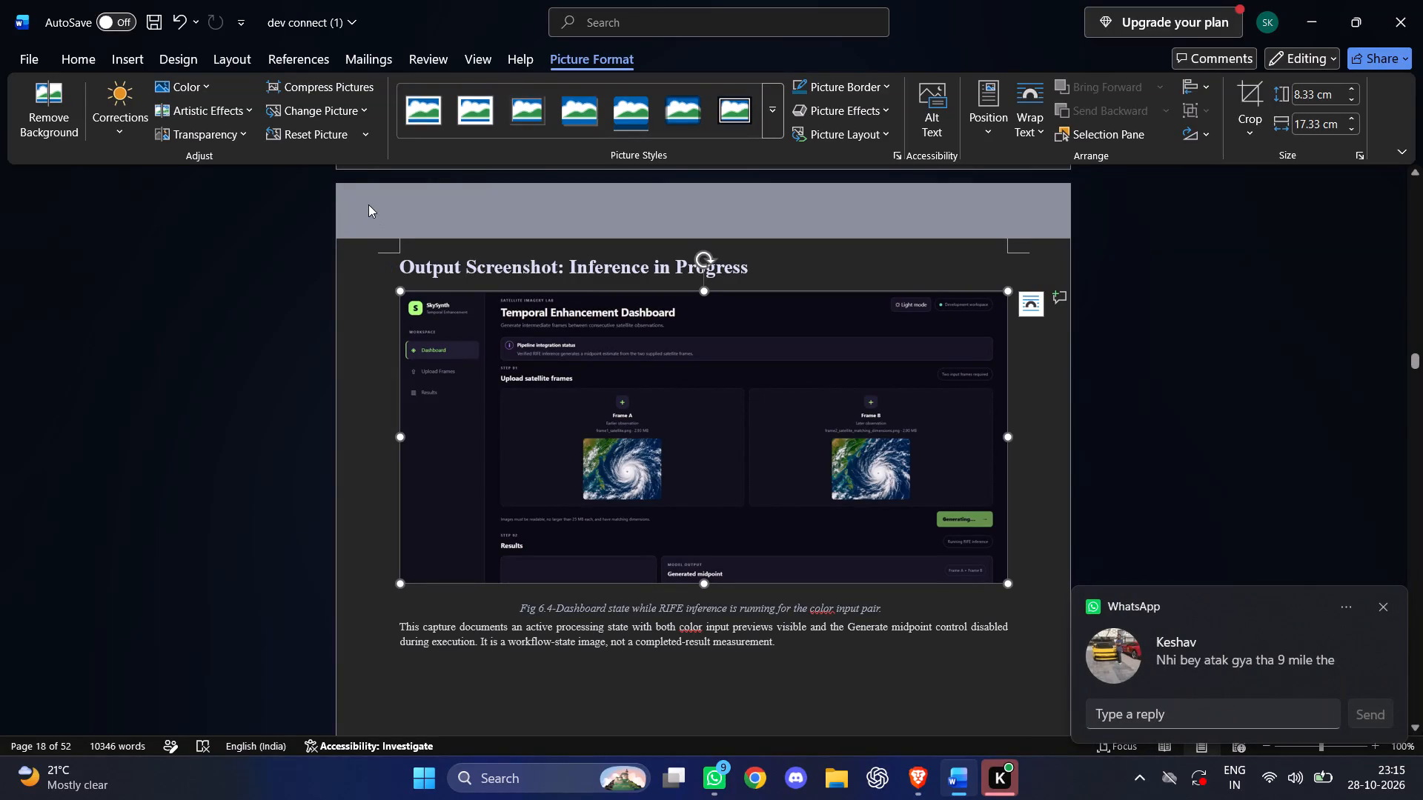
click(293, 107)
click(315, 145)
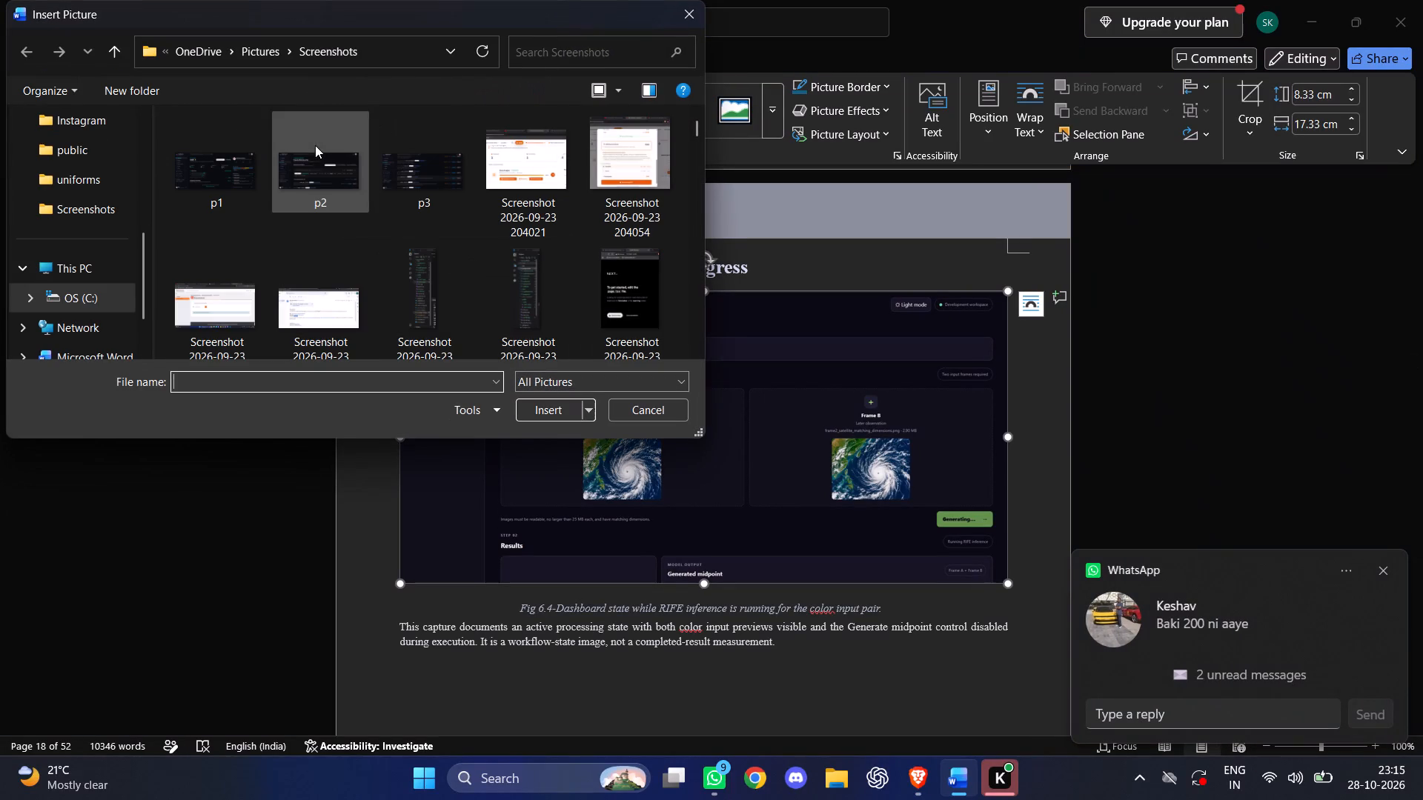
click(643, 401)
Send the reply "me btata hu kaise ya kal krwa dunga yuaad dila dena" to the incoming WhatsApp message from its notification.
click(1158, 706)
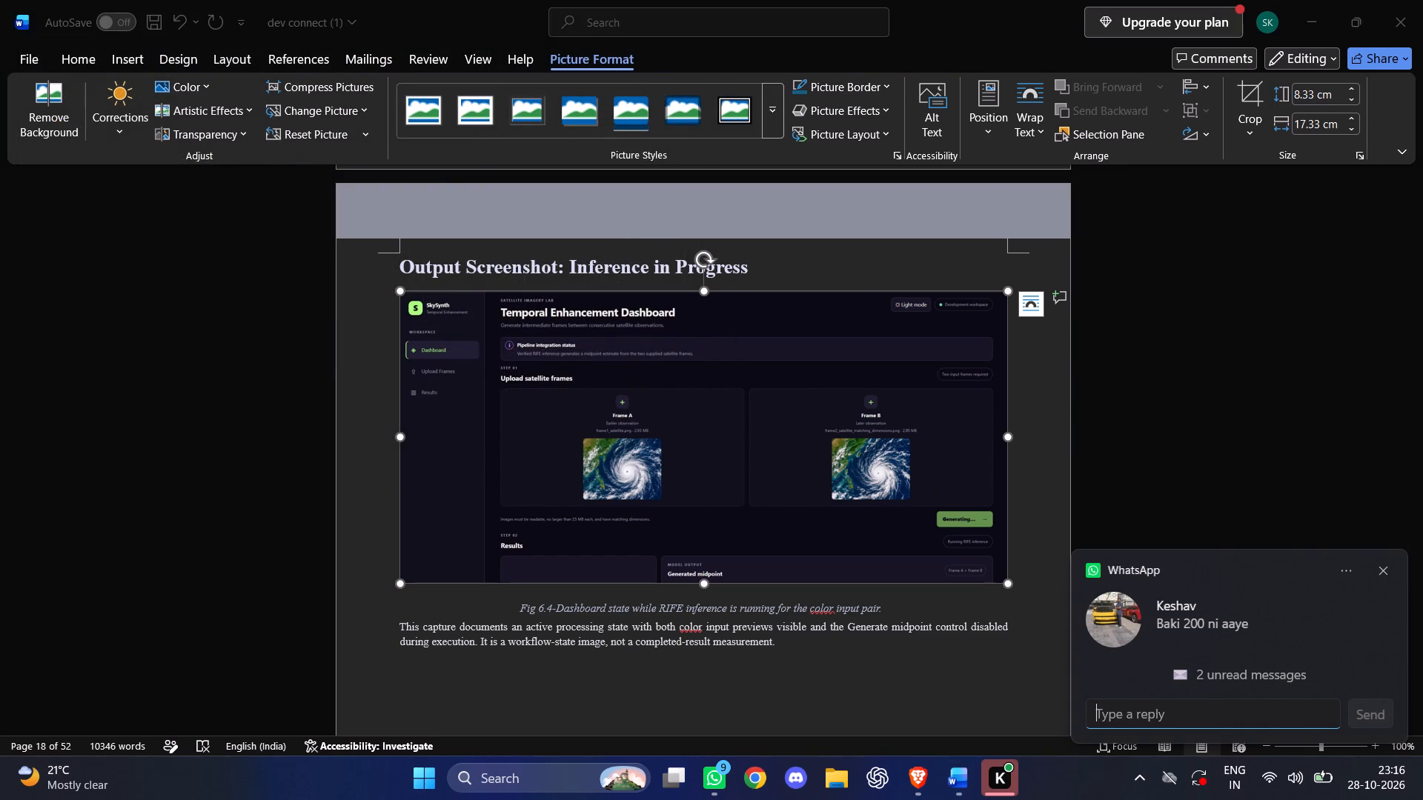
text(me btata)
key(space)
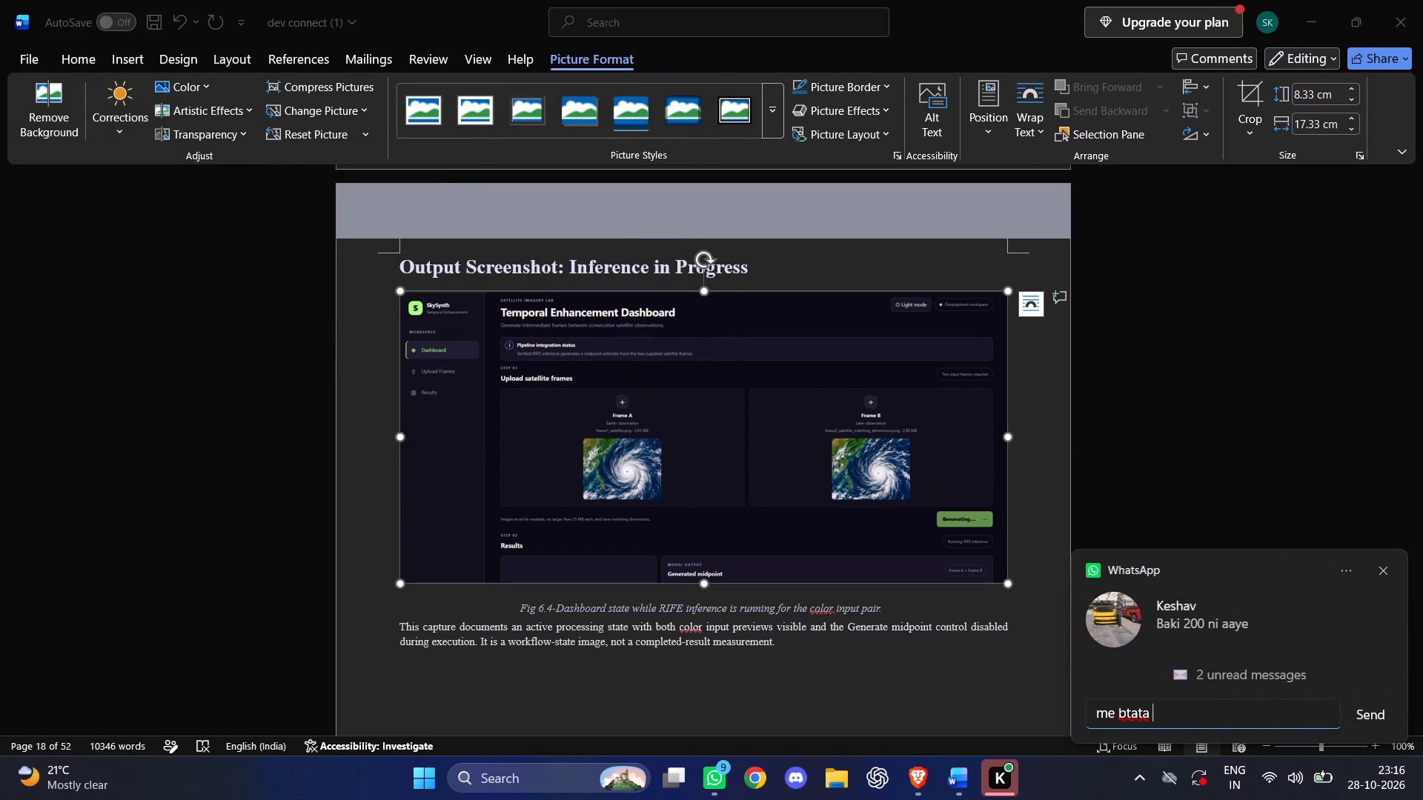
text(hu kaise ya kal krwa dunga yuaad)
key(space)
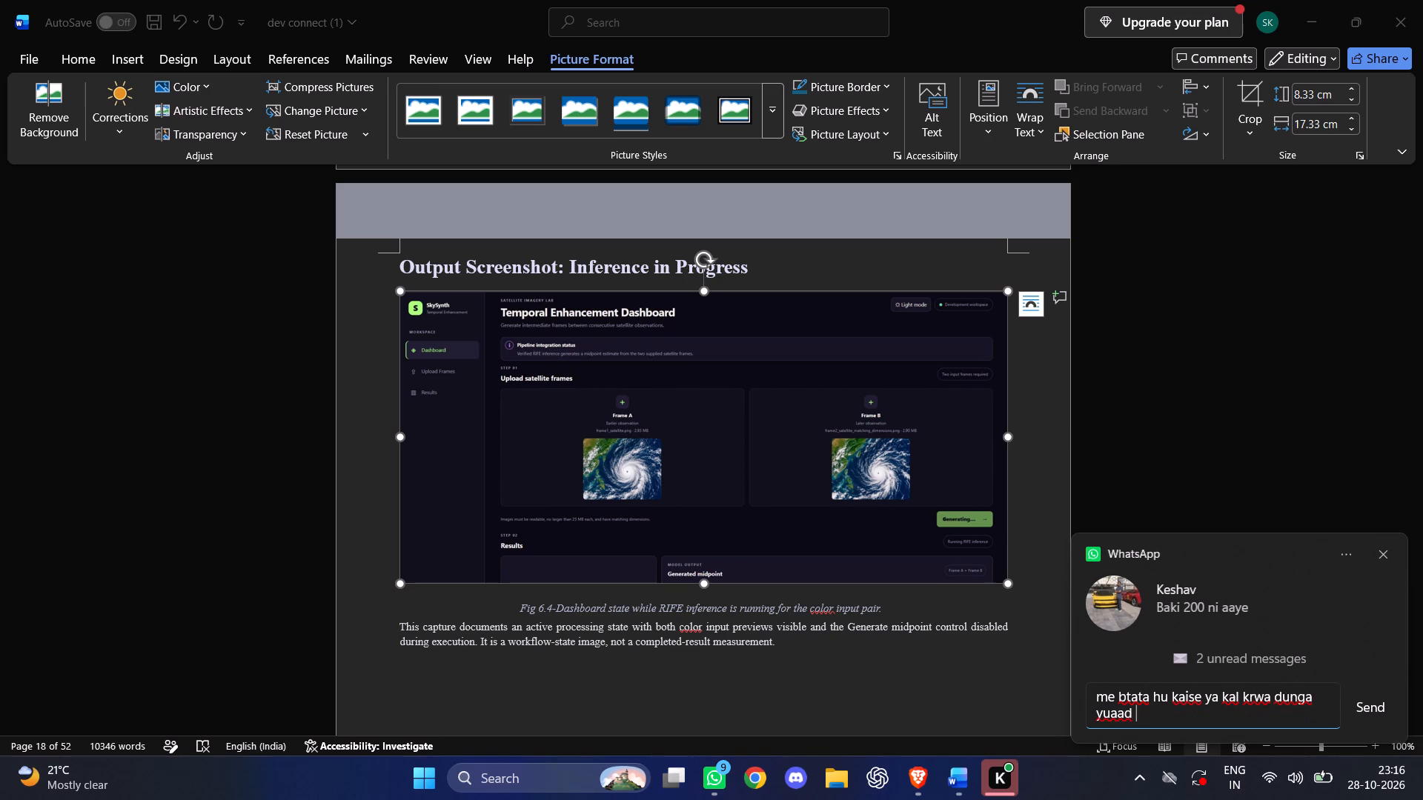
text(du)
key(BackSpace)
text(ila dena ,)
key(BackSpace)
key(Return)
click(1361, 699)
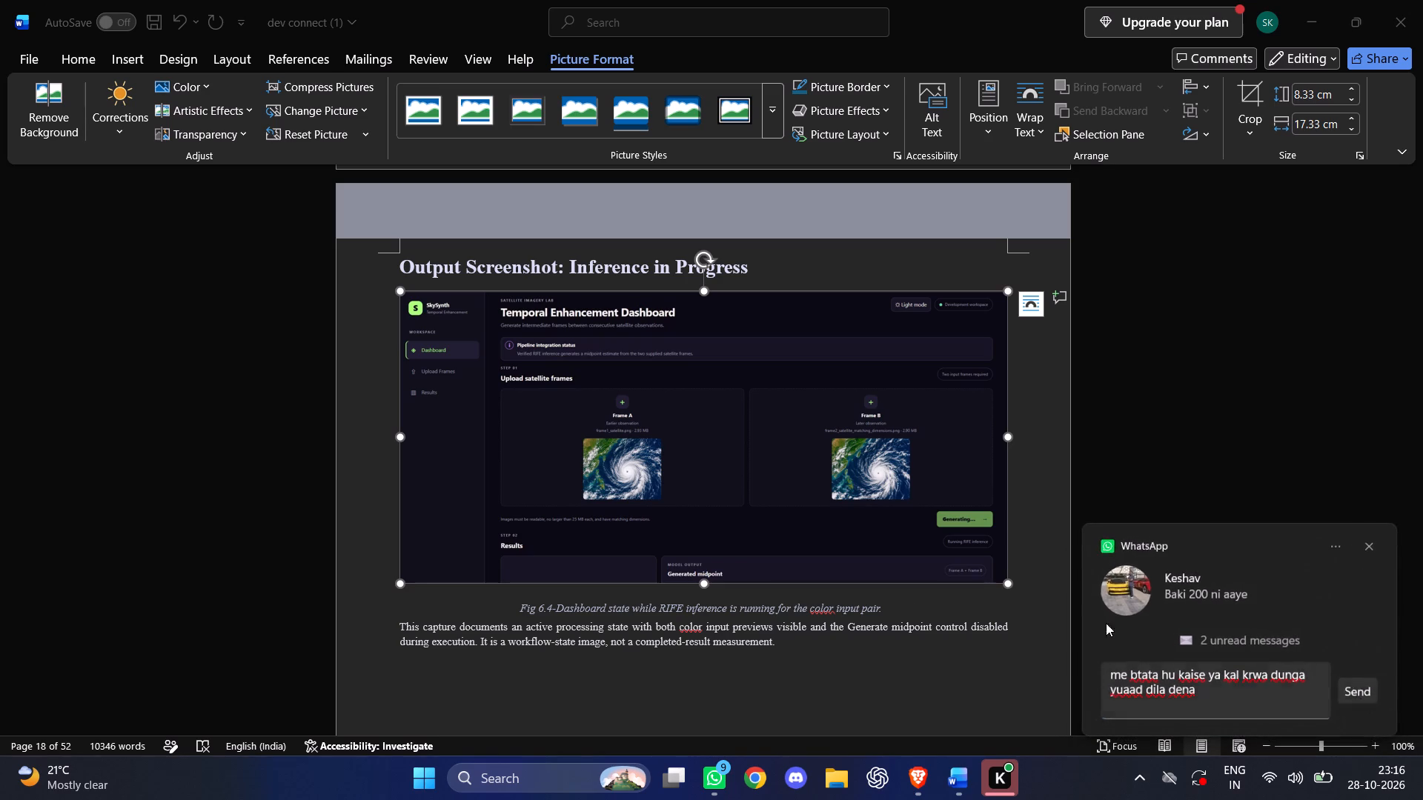
Switch to Brave and start a new screen capture of the go-feature-flag project page on DevsConnect.
click(925, 778)
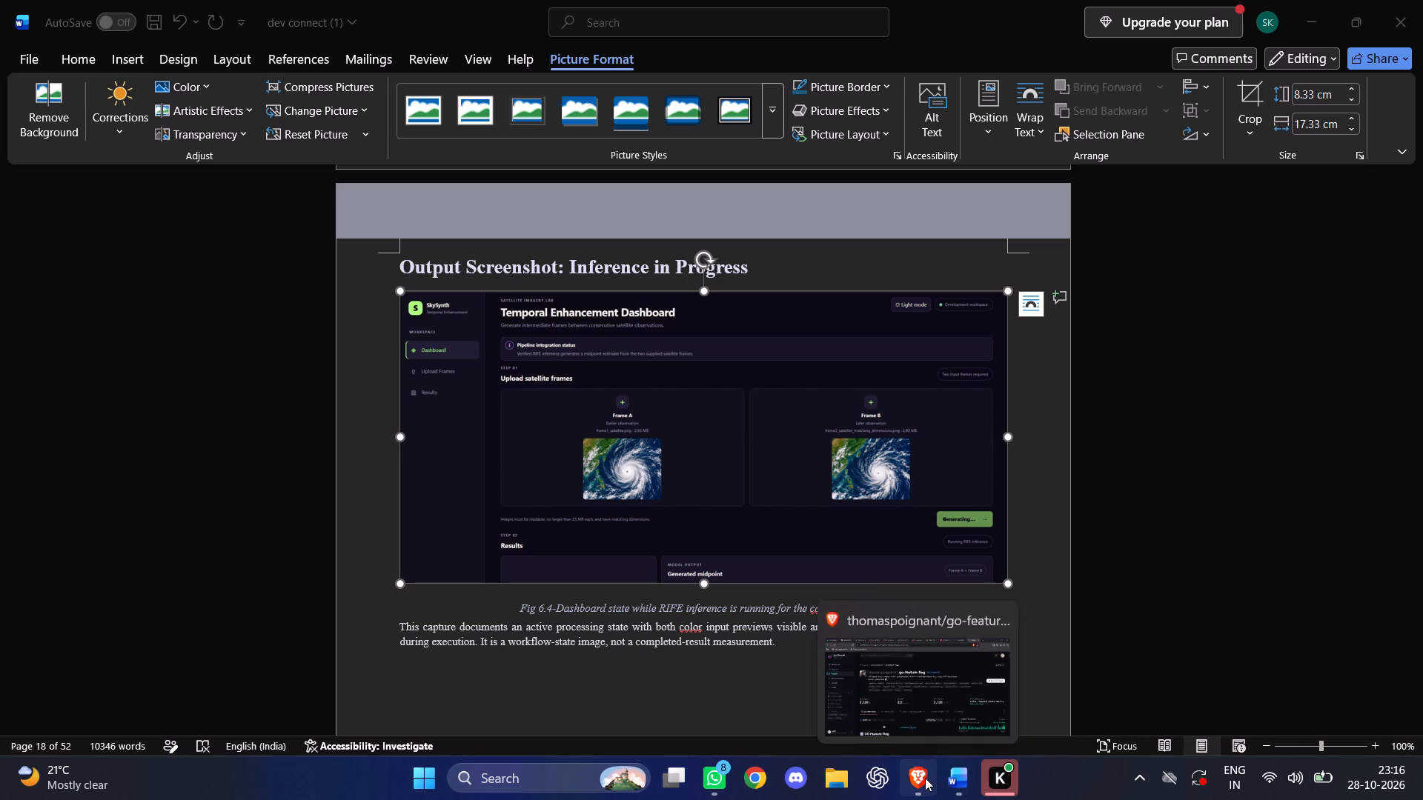
key(shift+super+s)
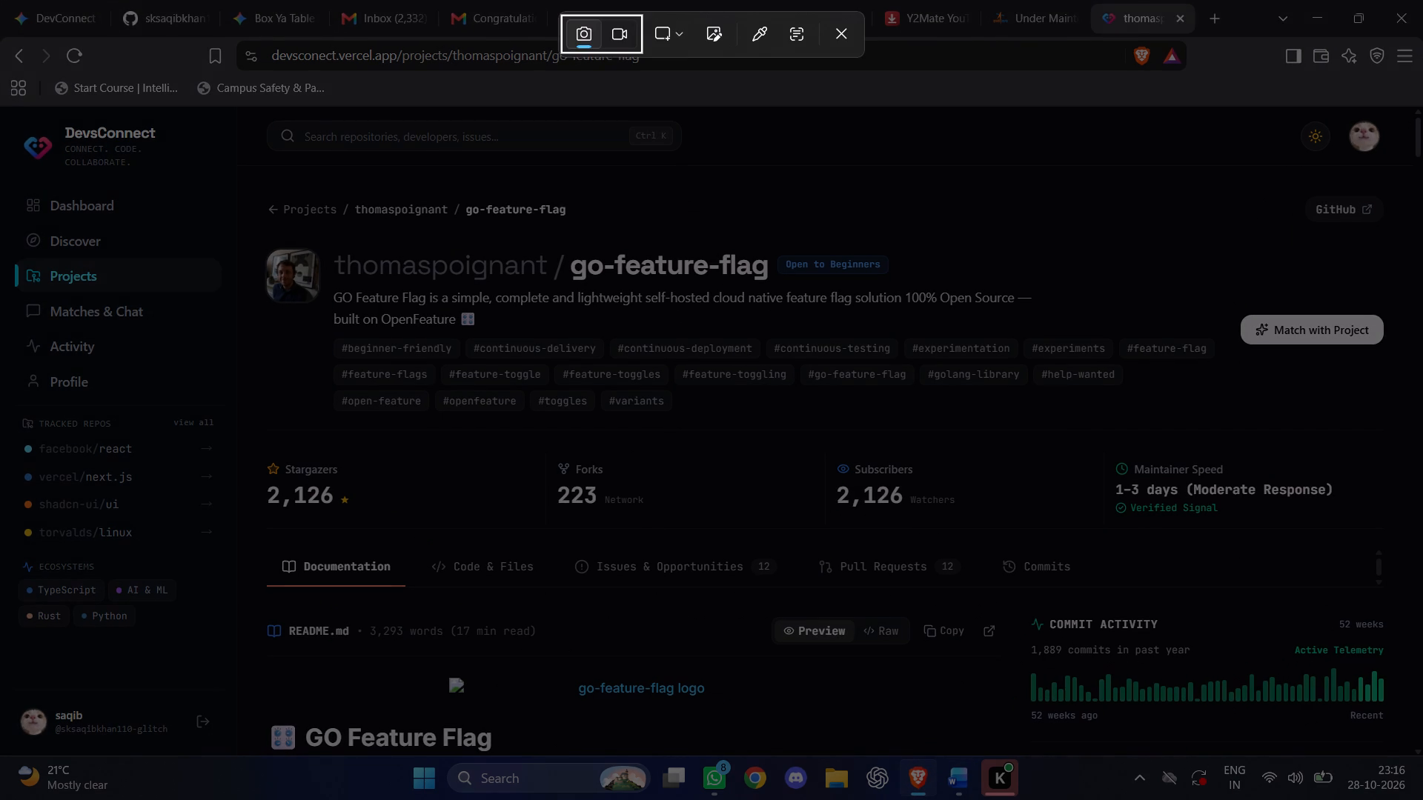
Capture the go-feature-flag project page as a screenshot covering the DevsConnect site area.
drag(1410, 739, 45, 99)
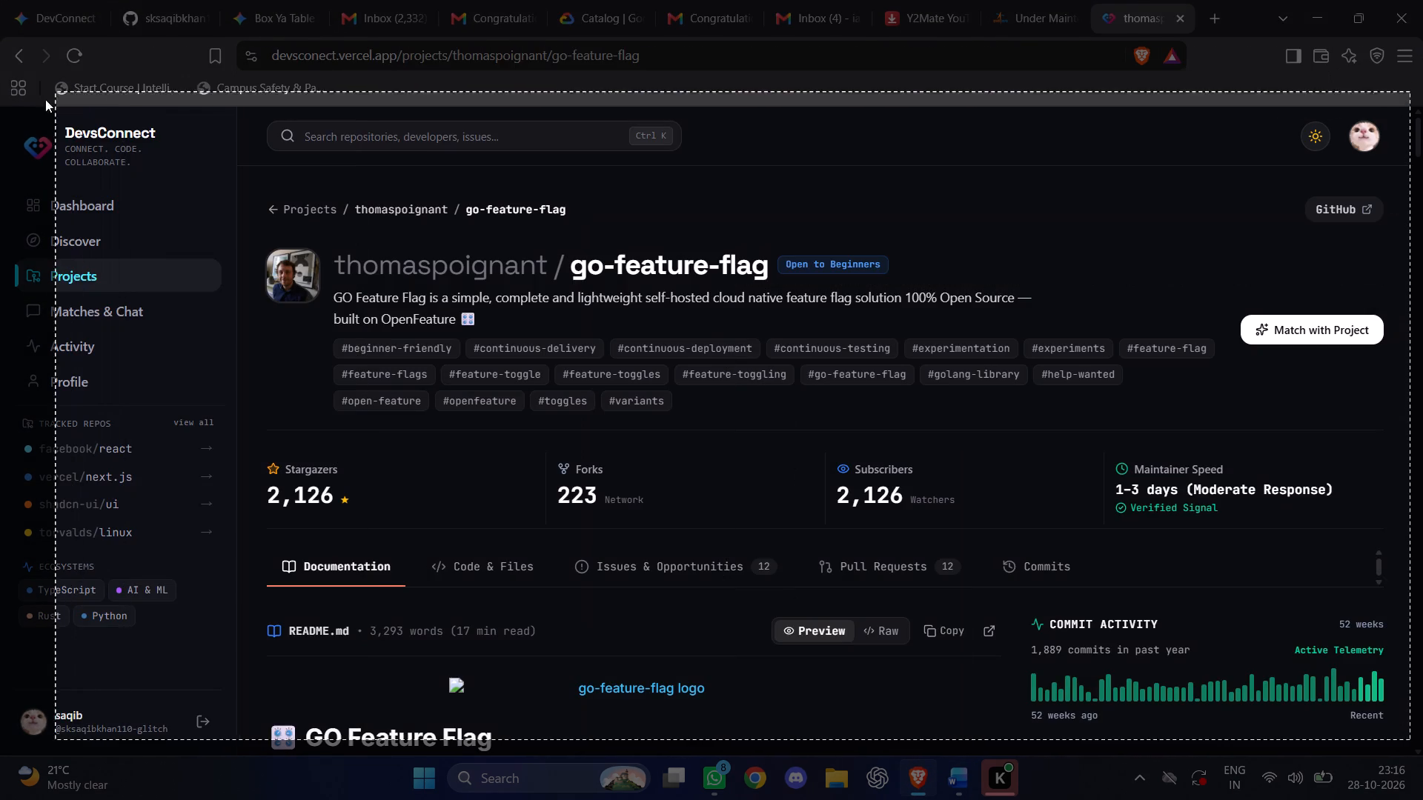
drag(45, 99, 19, 109)
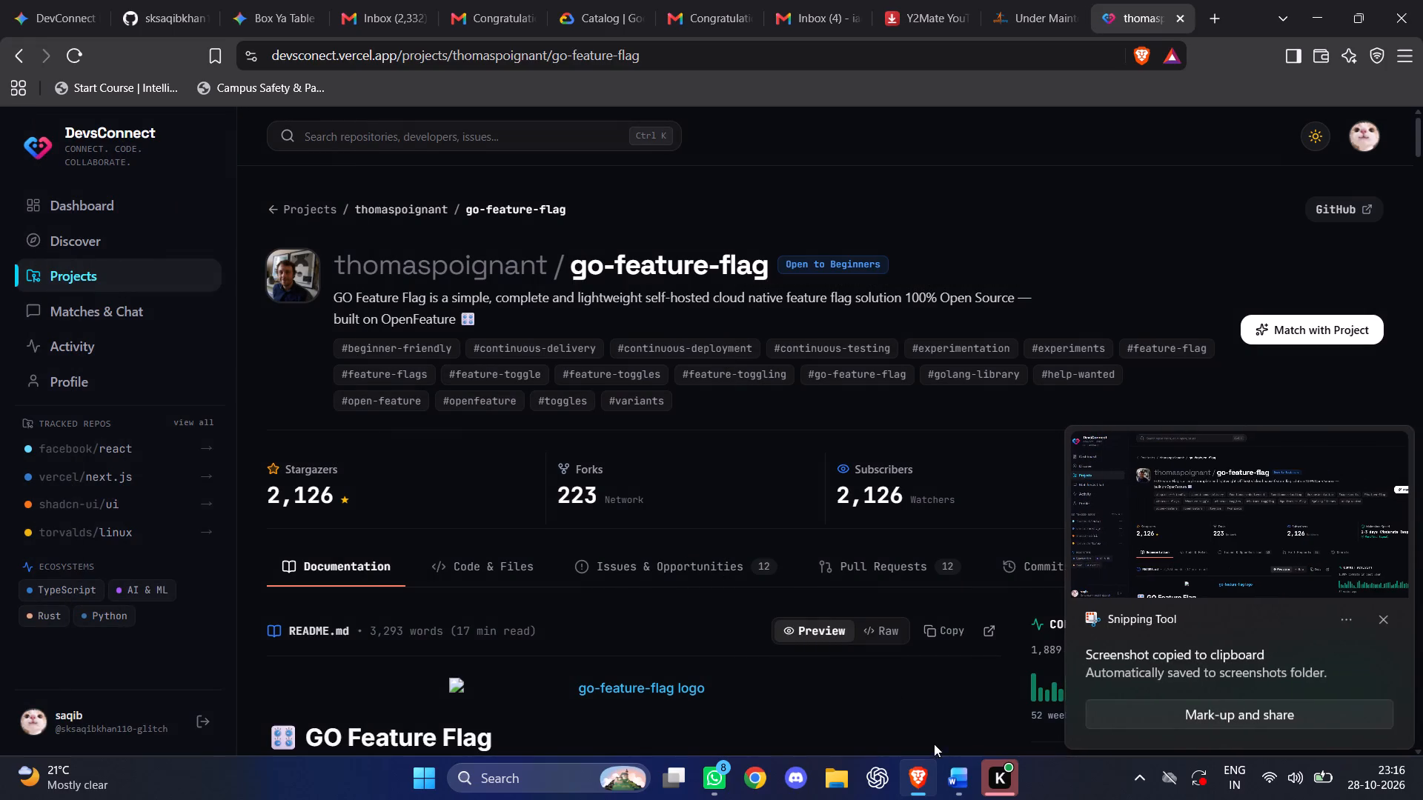
Save the new go-feature-flag capture as p4 in the Screenshots folder and close the capture and image editor windows.
click(960, 770)
double_click(1247, 621)
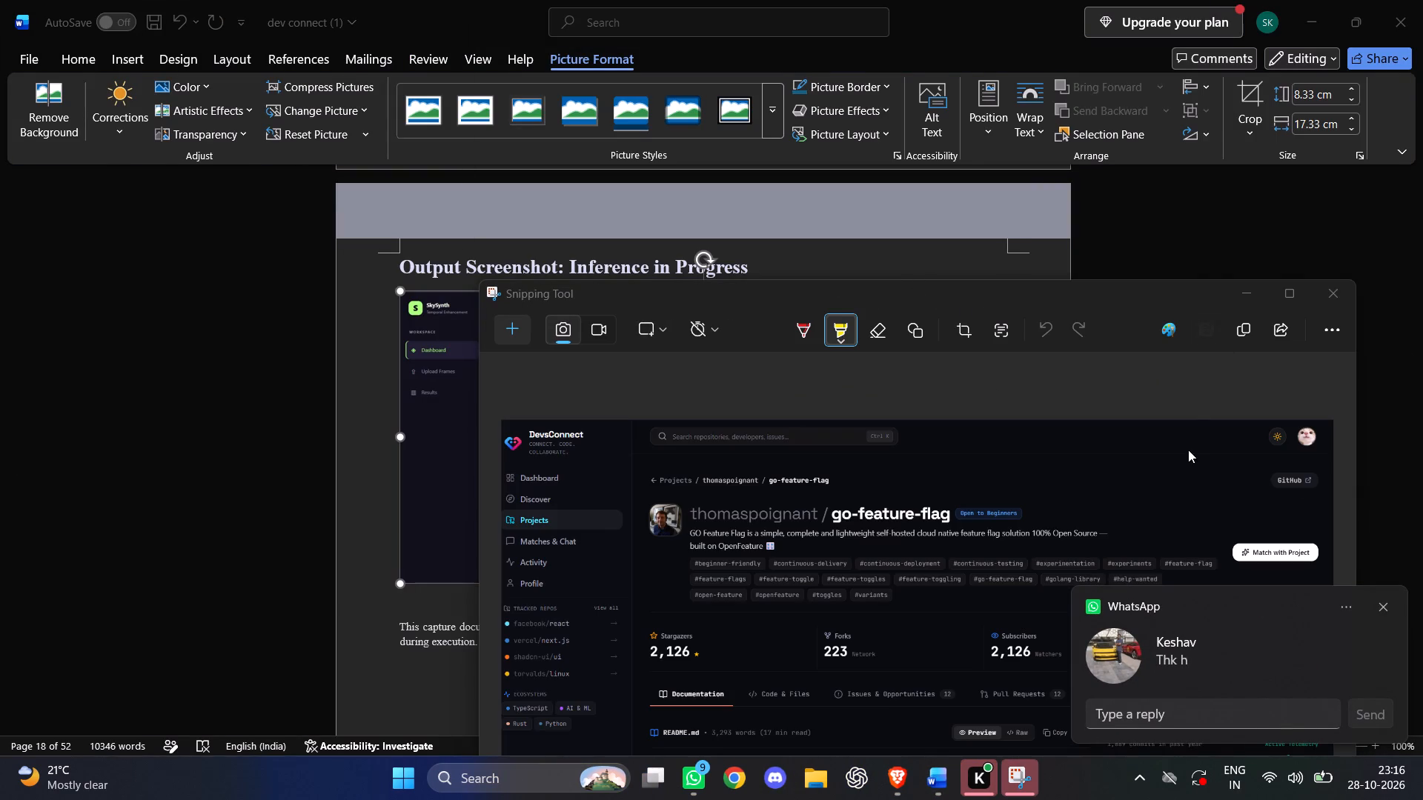
click(1184, 326)
click(1206, 330)
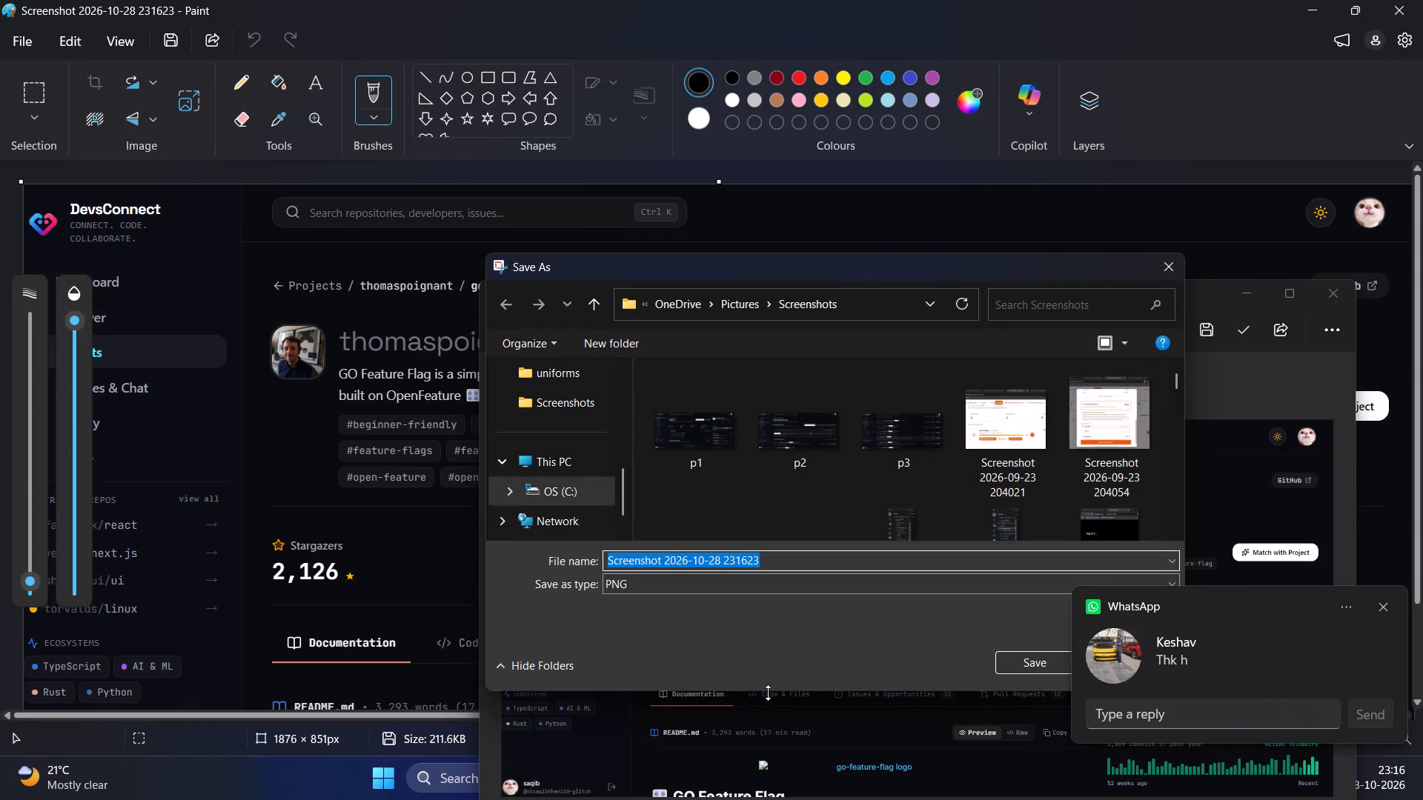
key(BackSpace)
text(p4)
key(Return)
click(1334, 303)
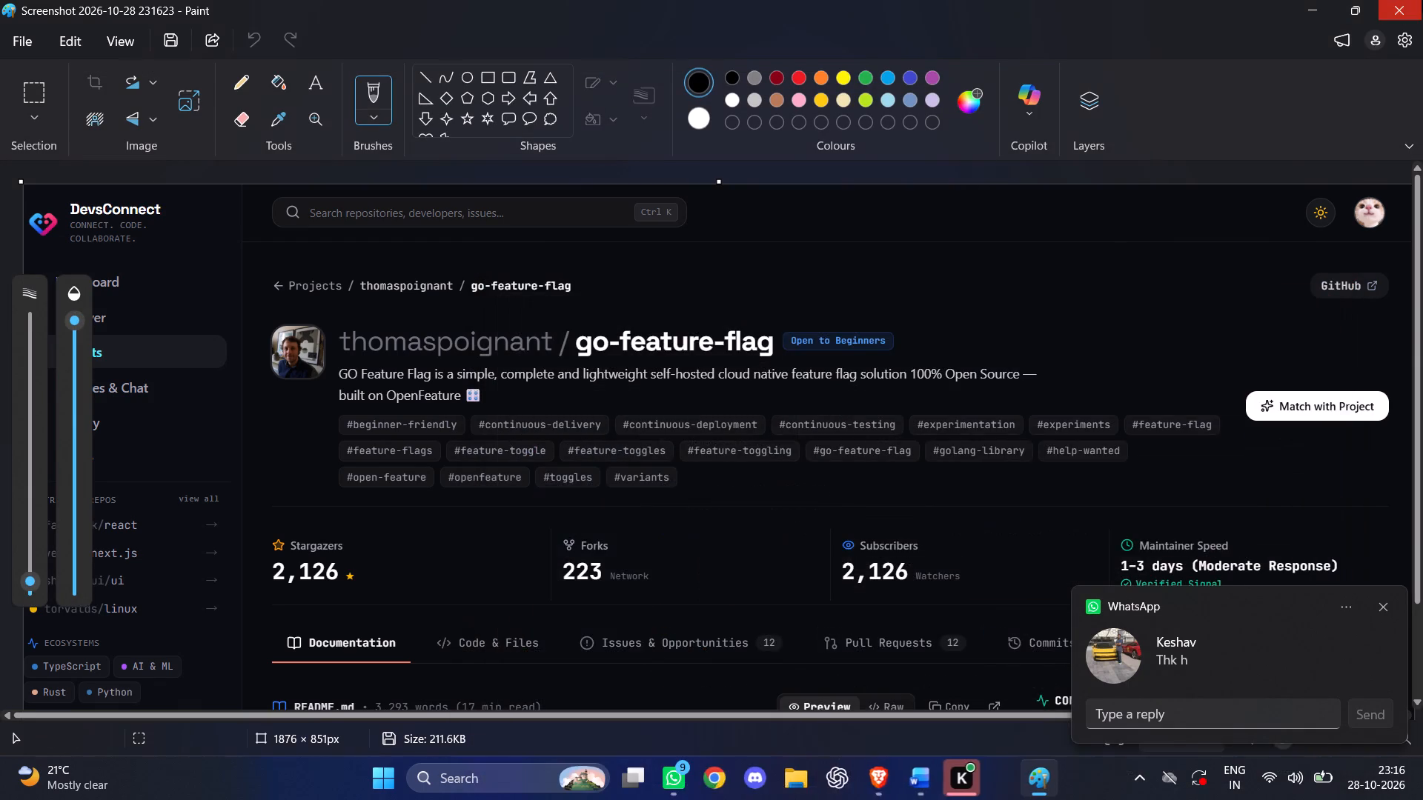
click(1422, 0)
Replace the Fig 6.4 picture under "Output Screenshot: Inference in Progress" in the Word report with the p4 image.
double_click(674, 401)
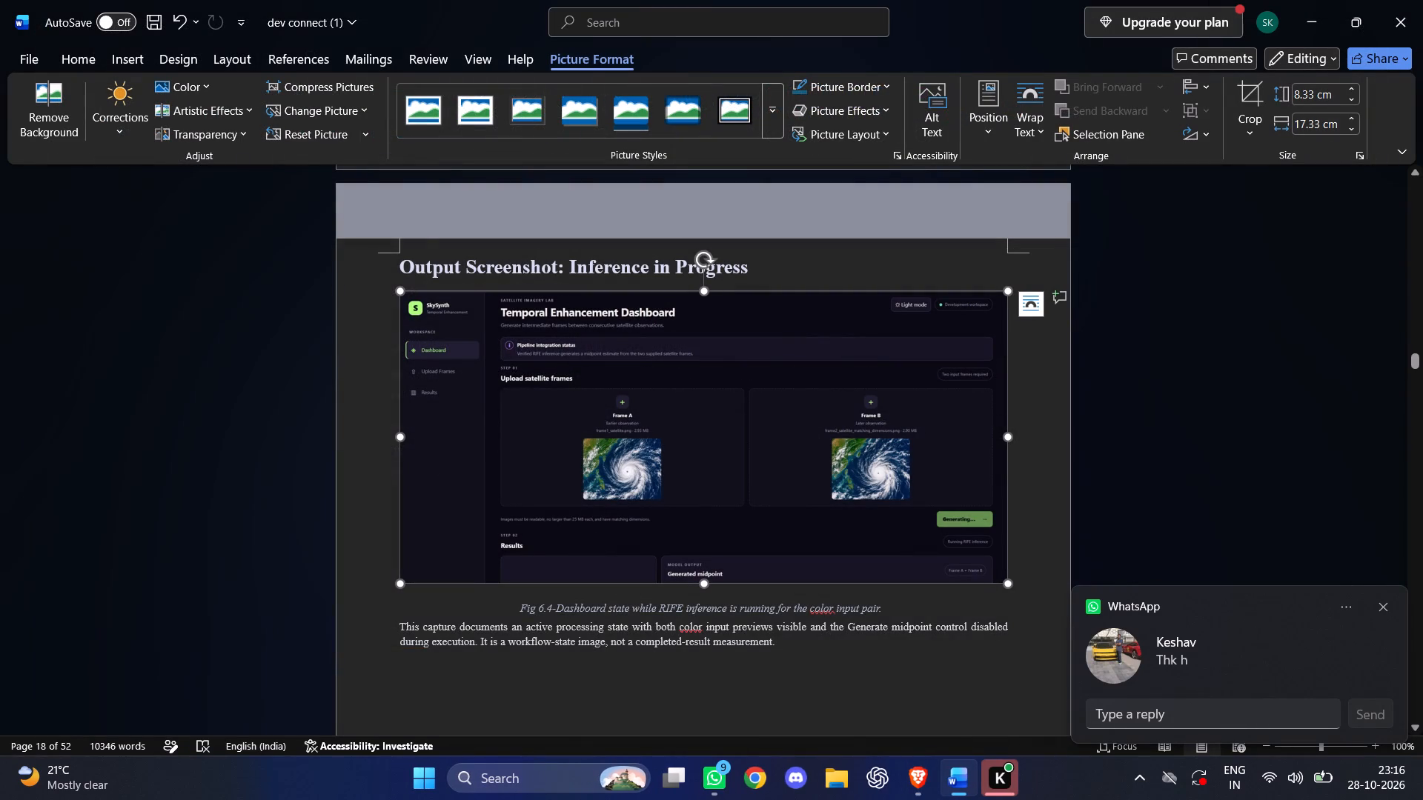
click(304, 102)
click(310, 124)
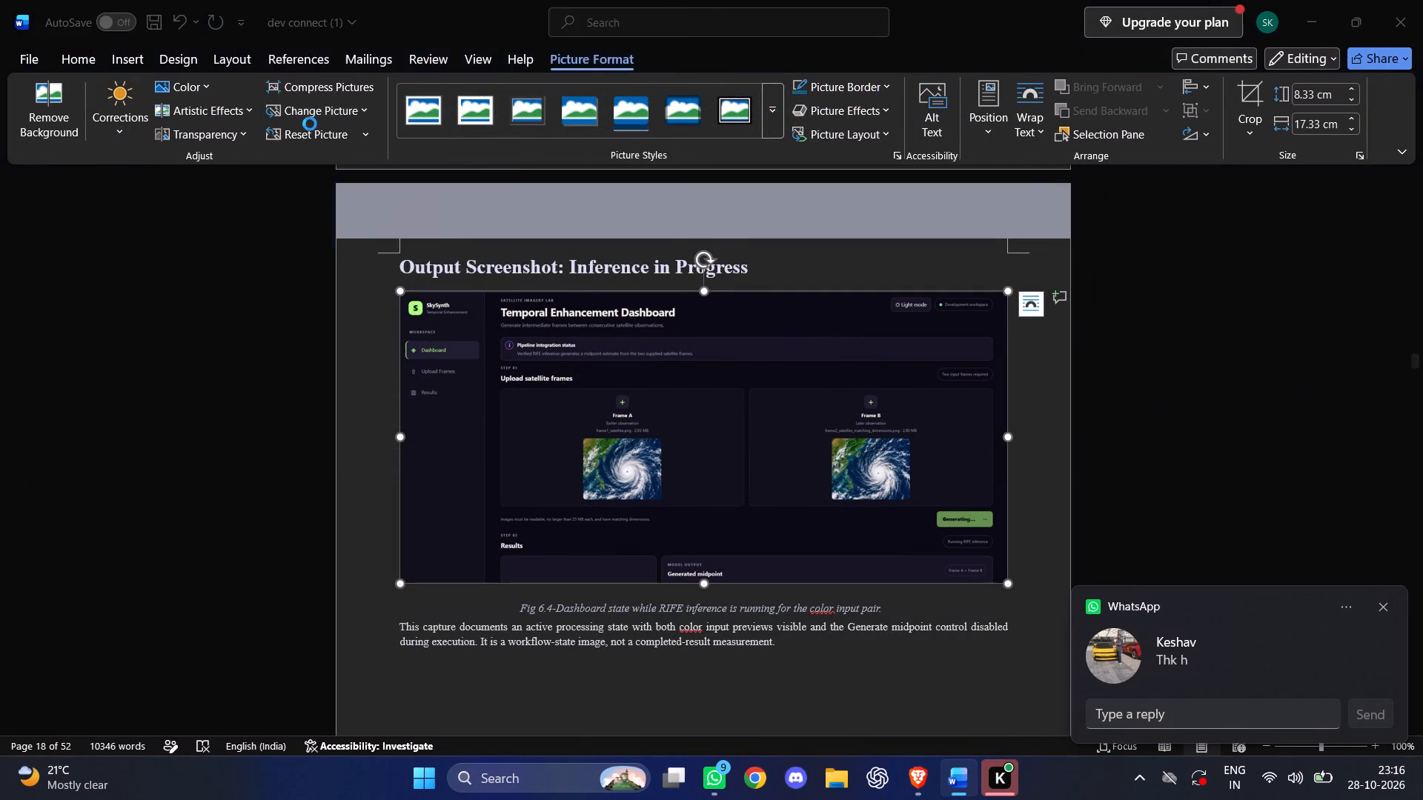
click(533, 181)
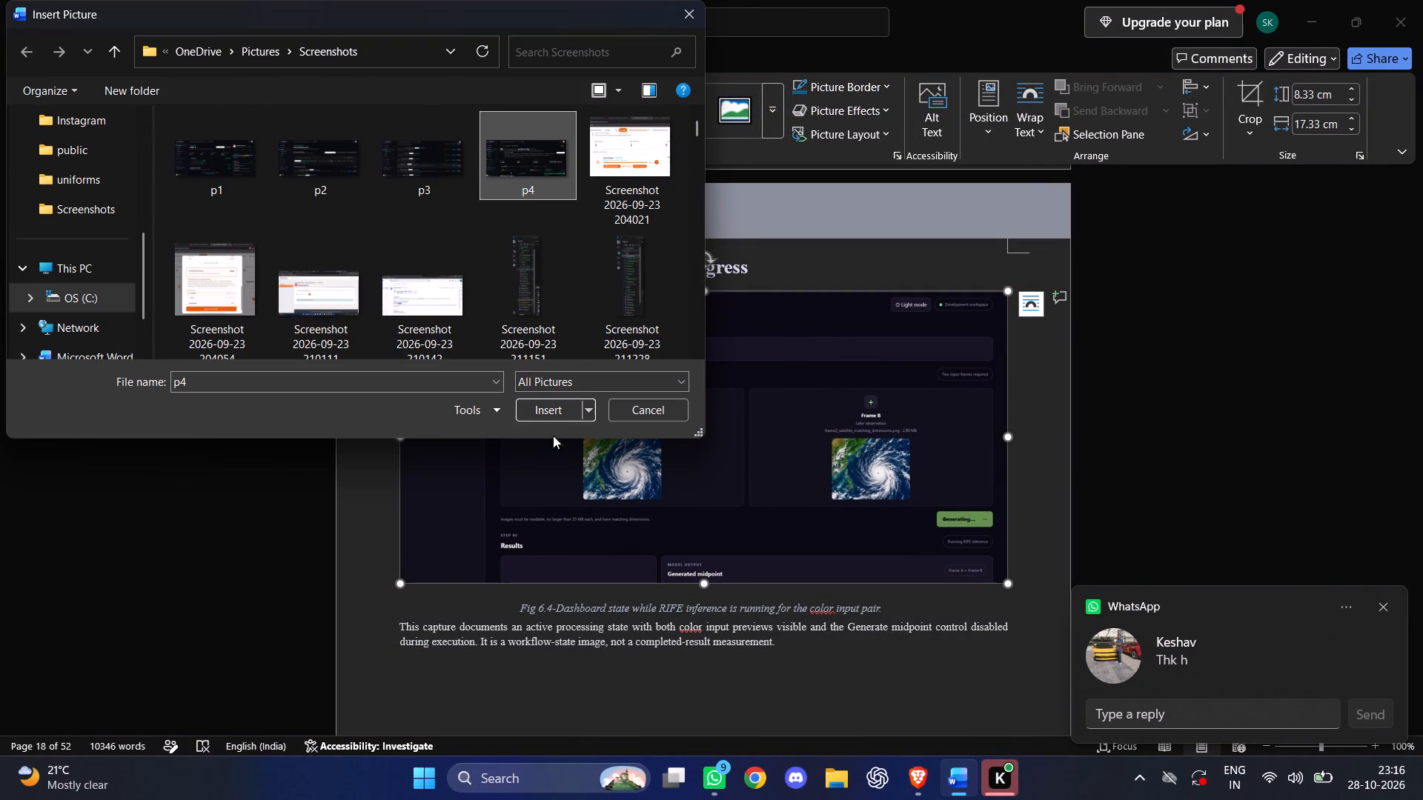
click(554, 420)
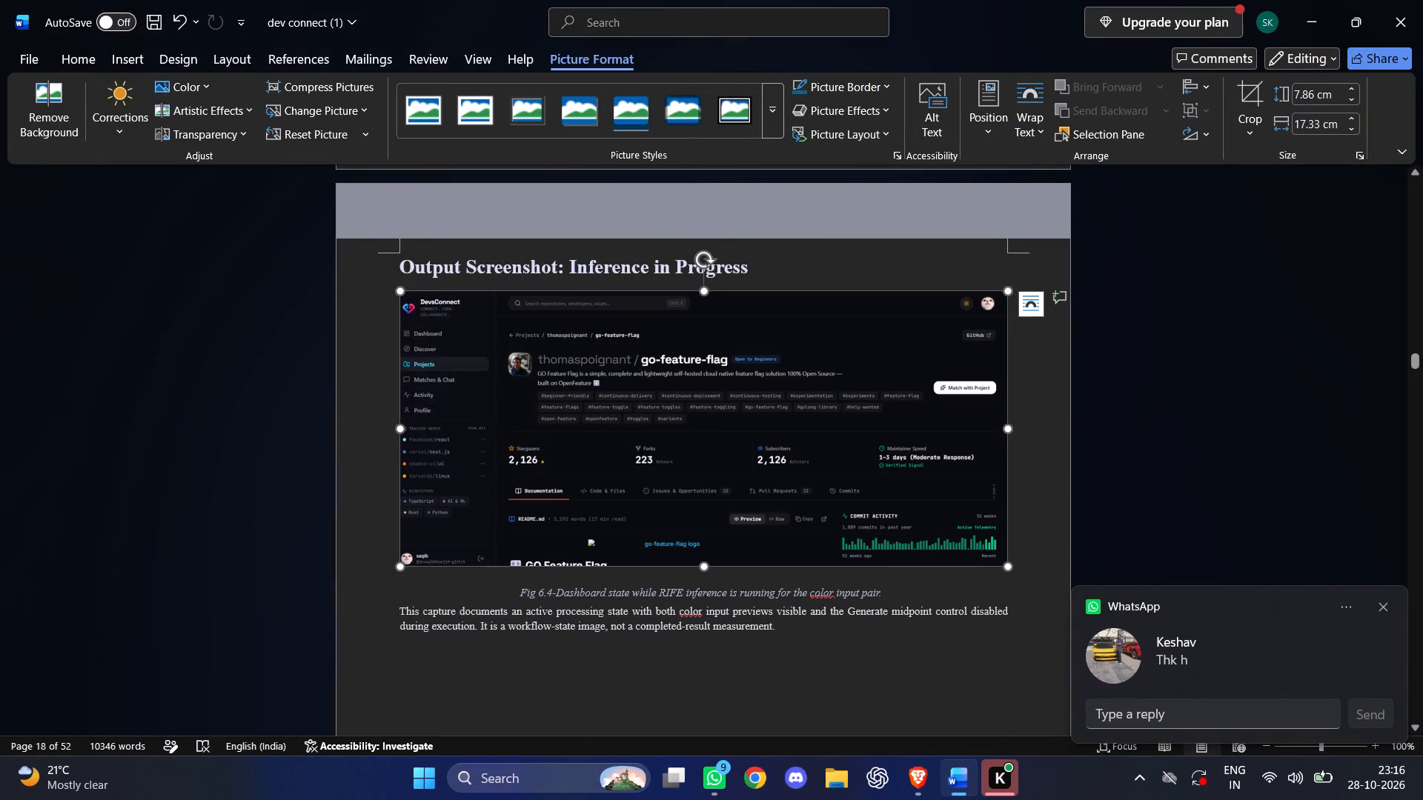
Resize the new Fig 6.4 picture to about 18.05 cm wide and 8.17 cm high.
drag(1007, 431, 1032, 443)
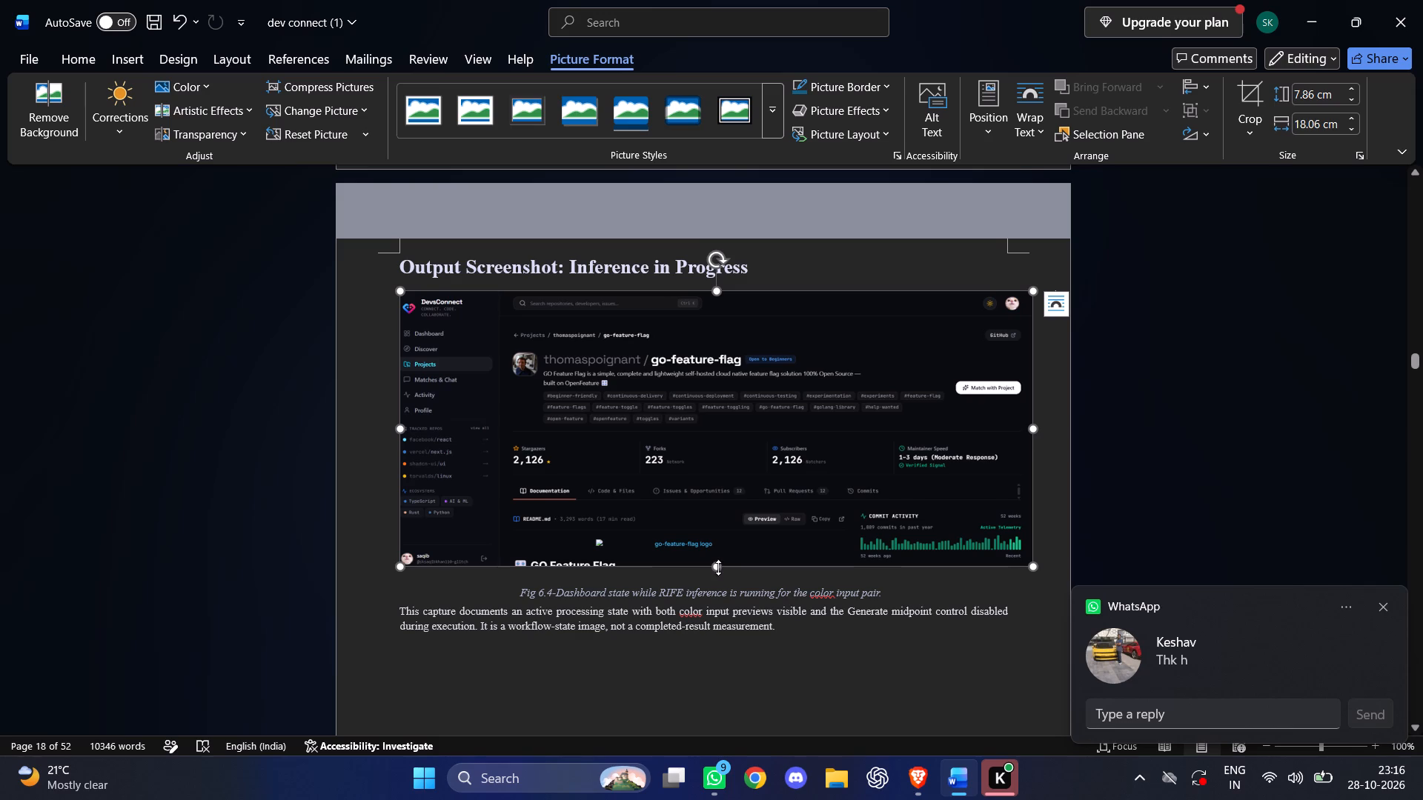
drag(718, 568, 717, 578)
click(769, 500)
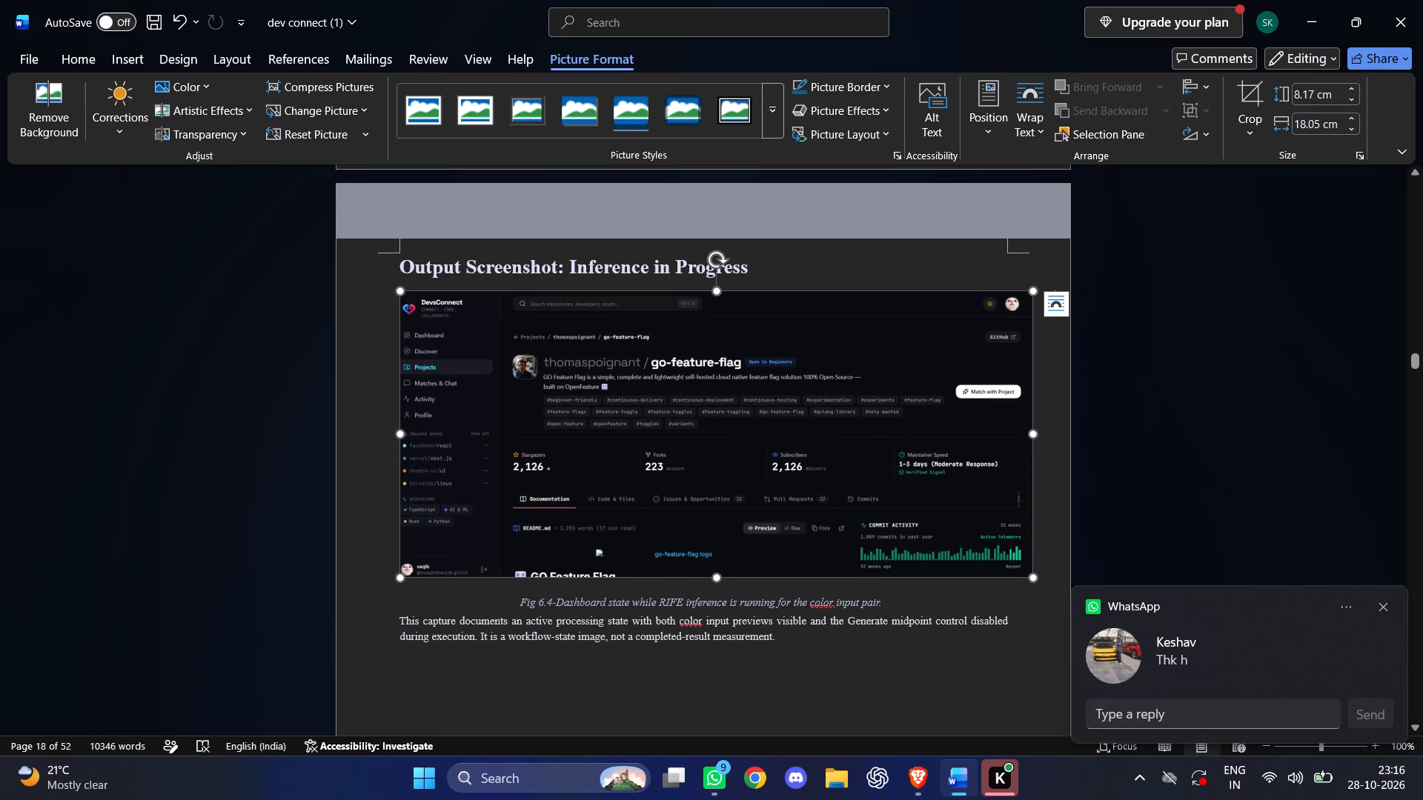
click(897, 691)
Select the Fig 6.5 picture under "Output Screenshot: Completed Color Inference" and dismiss the chat notification.
scroll(897, 691, down, 4)
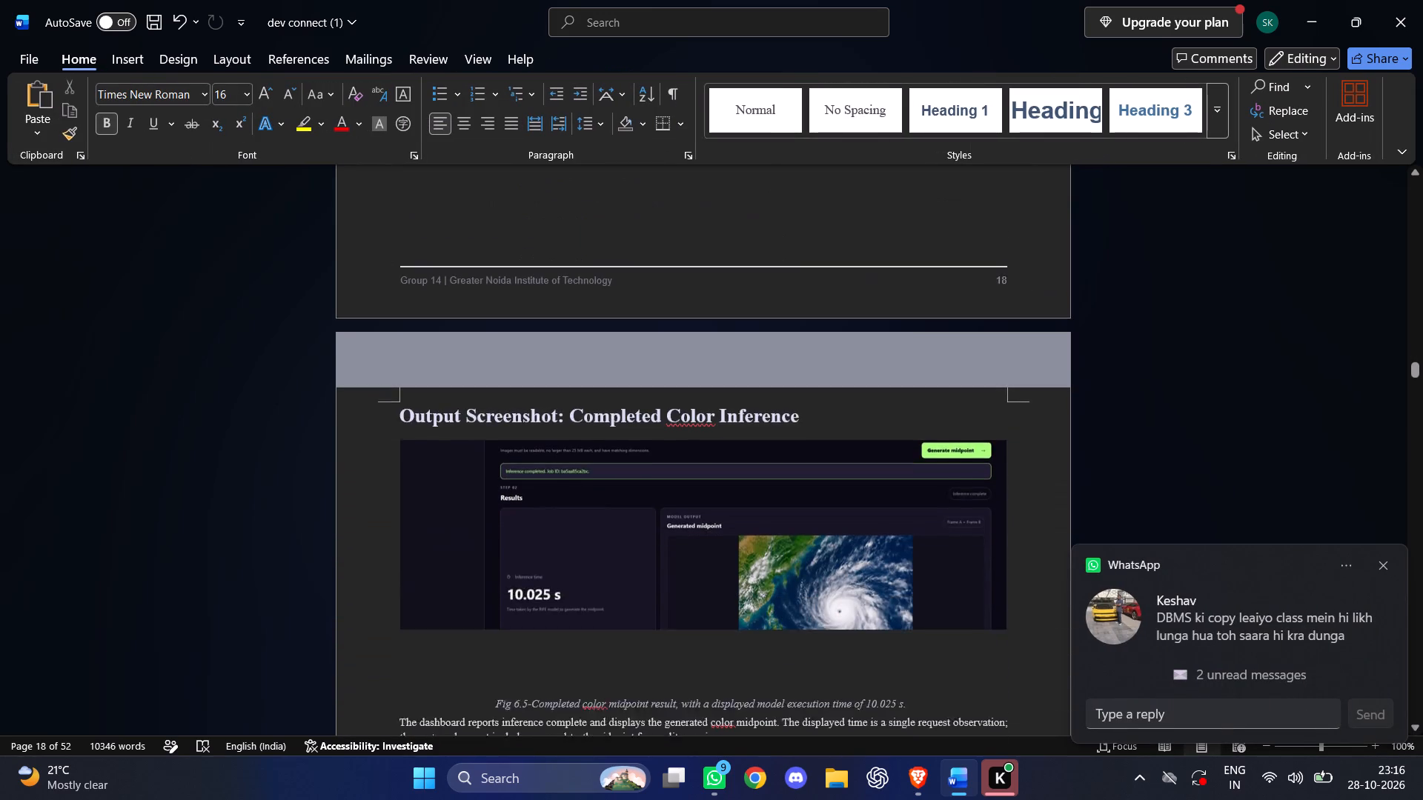
scroll(897, 691, down, 1)
click(788, 596)
click(789, 509)
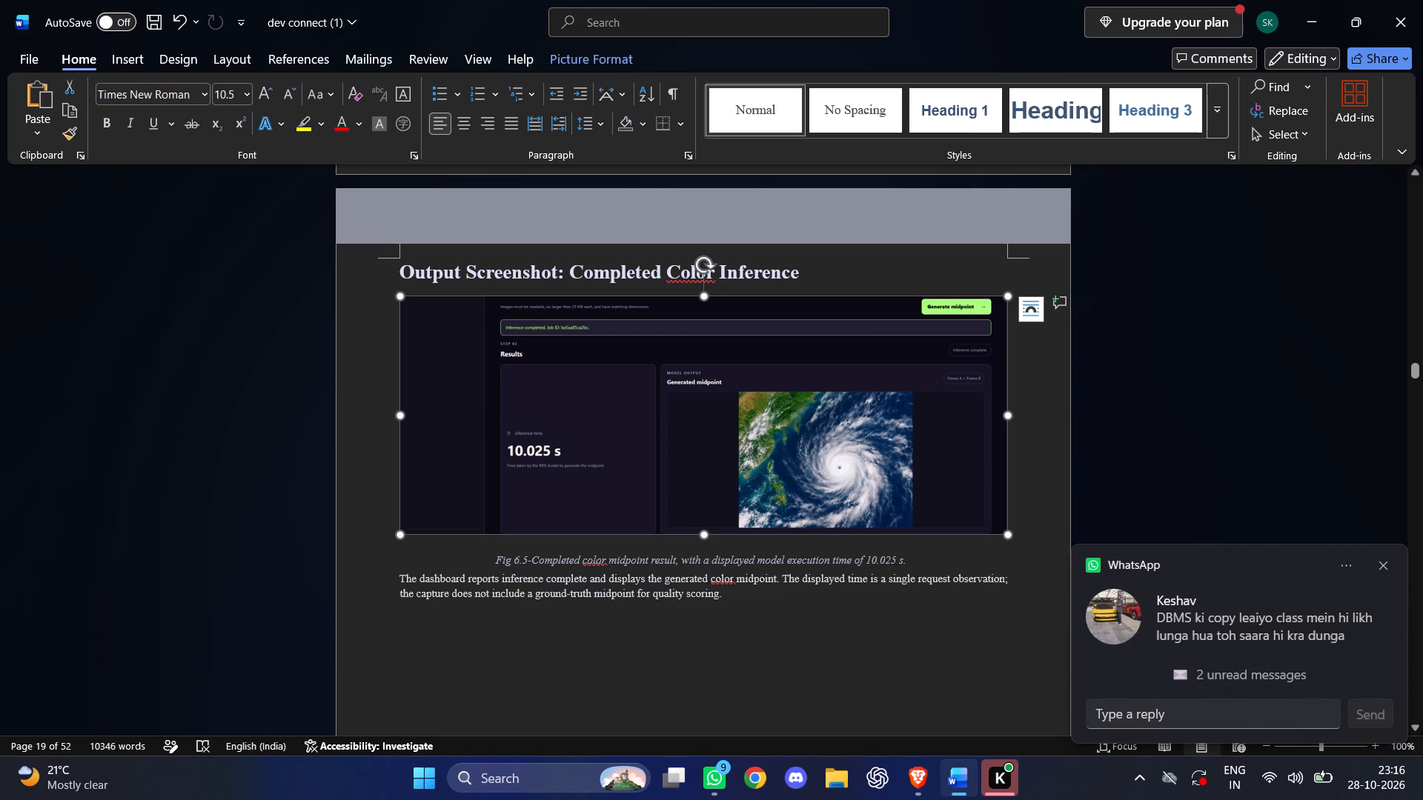
click(1390, 564)
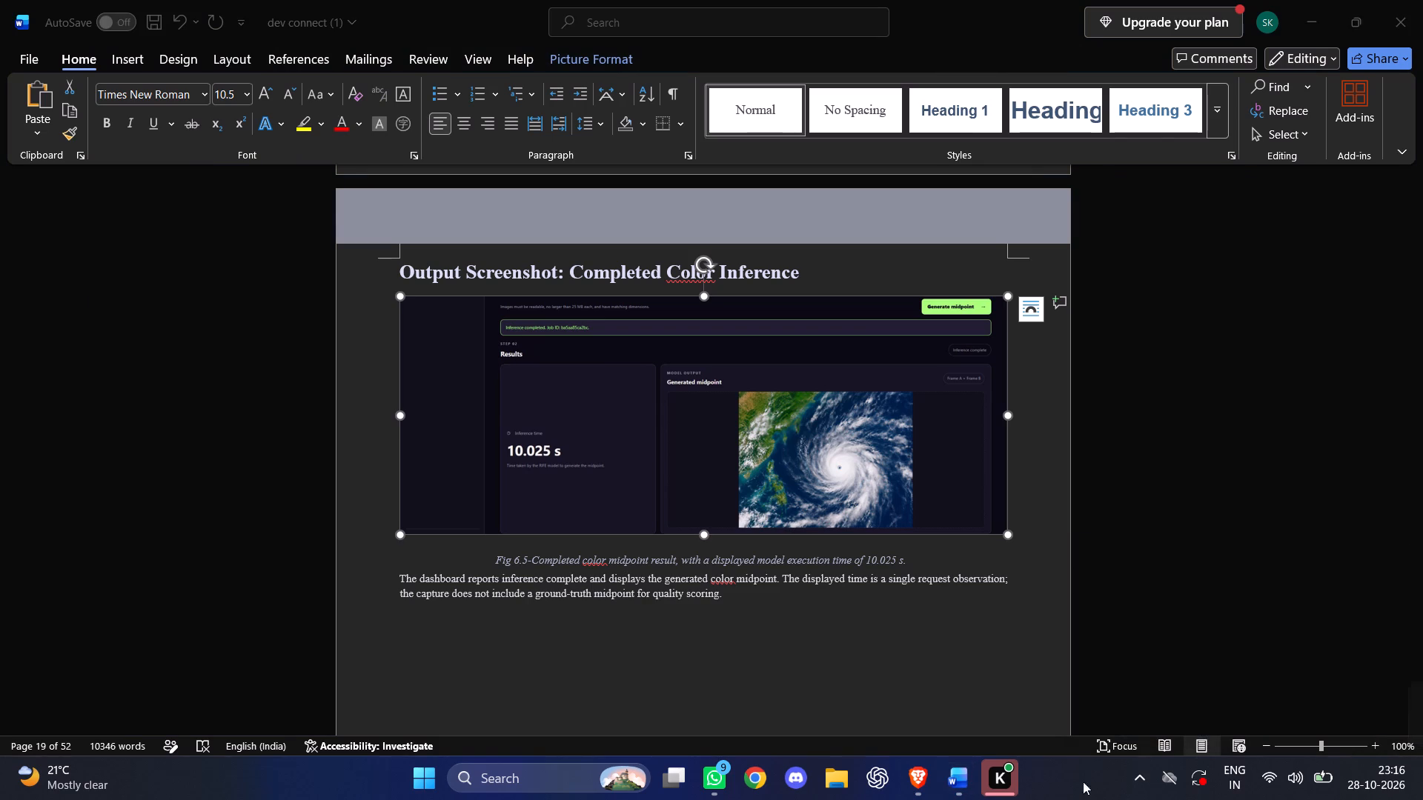
Switch to the Brave browser and start Match with Project from the go-feature-flag project page.
click(903, 781)
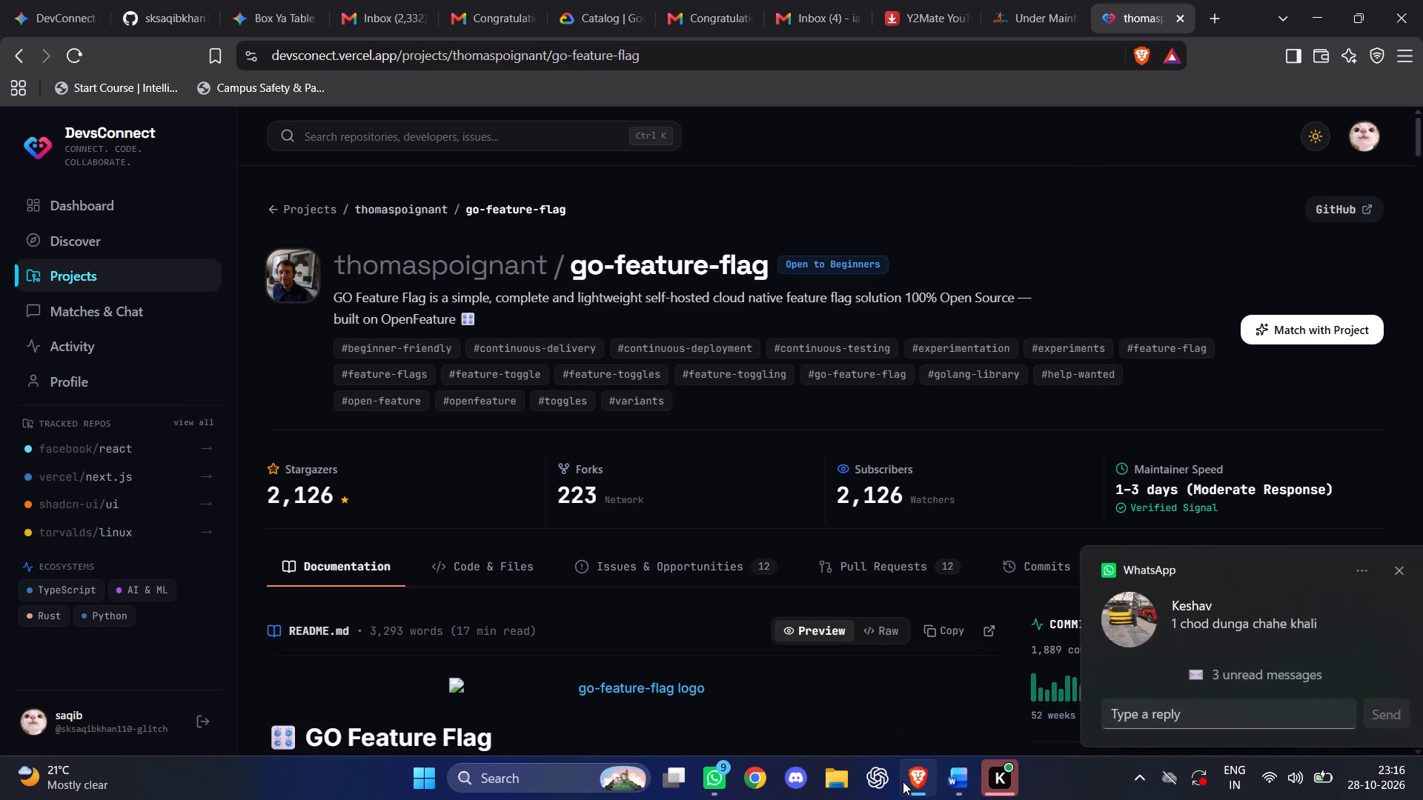
scroll(924, 604, down, 1)
scroll(924, 604, up, 2)
click(1324, 319)
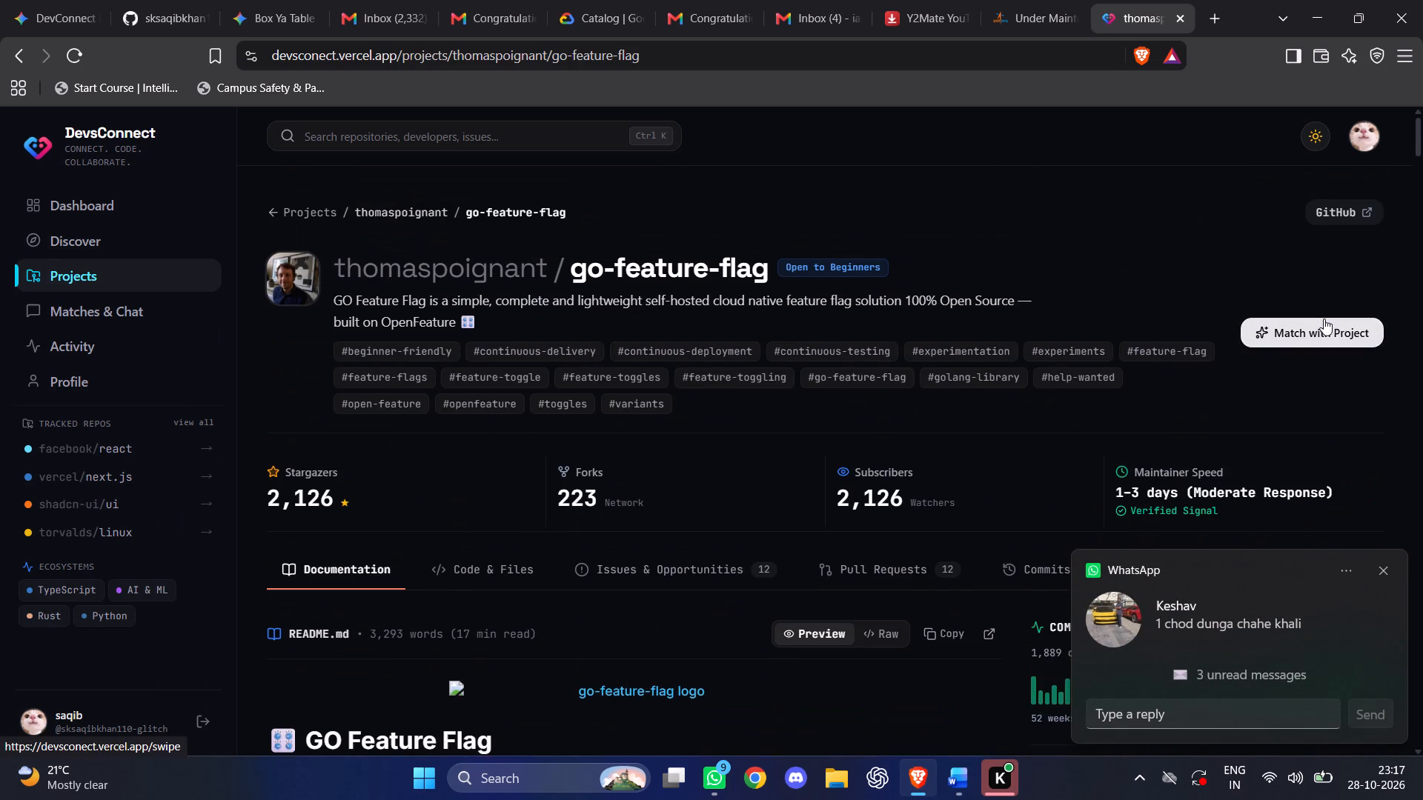
Dismiss the chat notification and open the repository marketplace from the end-of-deck card on the Discover Repositories page.
click(1390, 586)
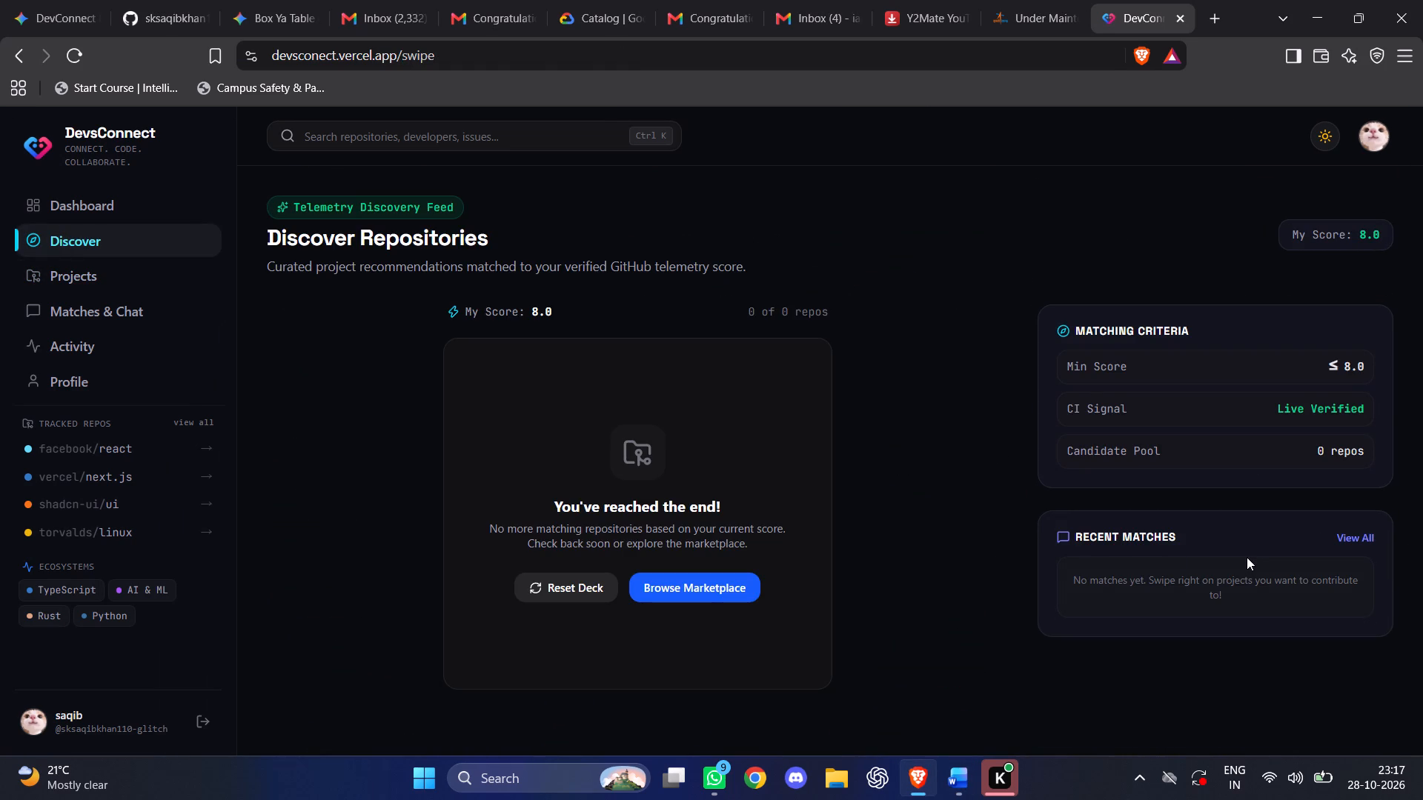
click(697, 565)
click(701, 570)
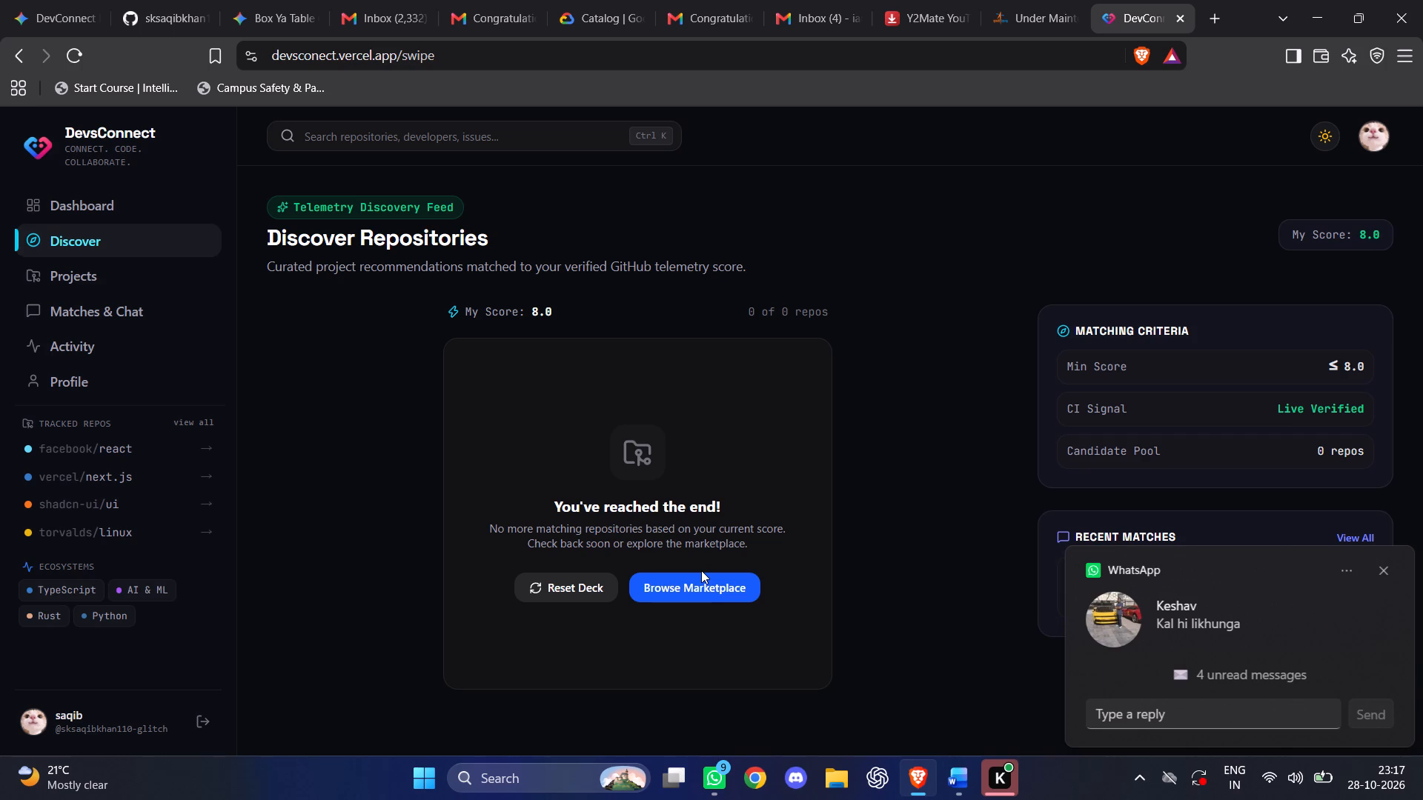
click(711, 581)
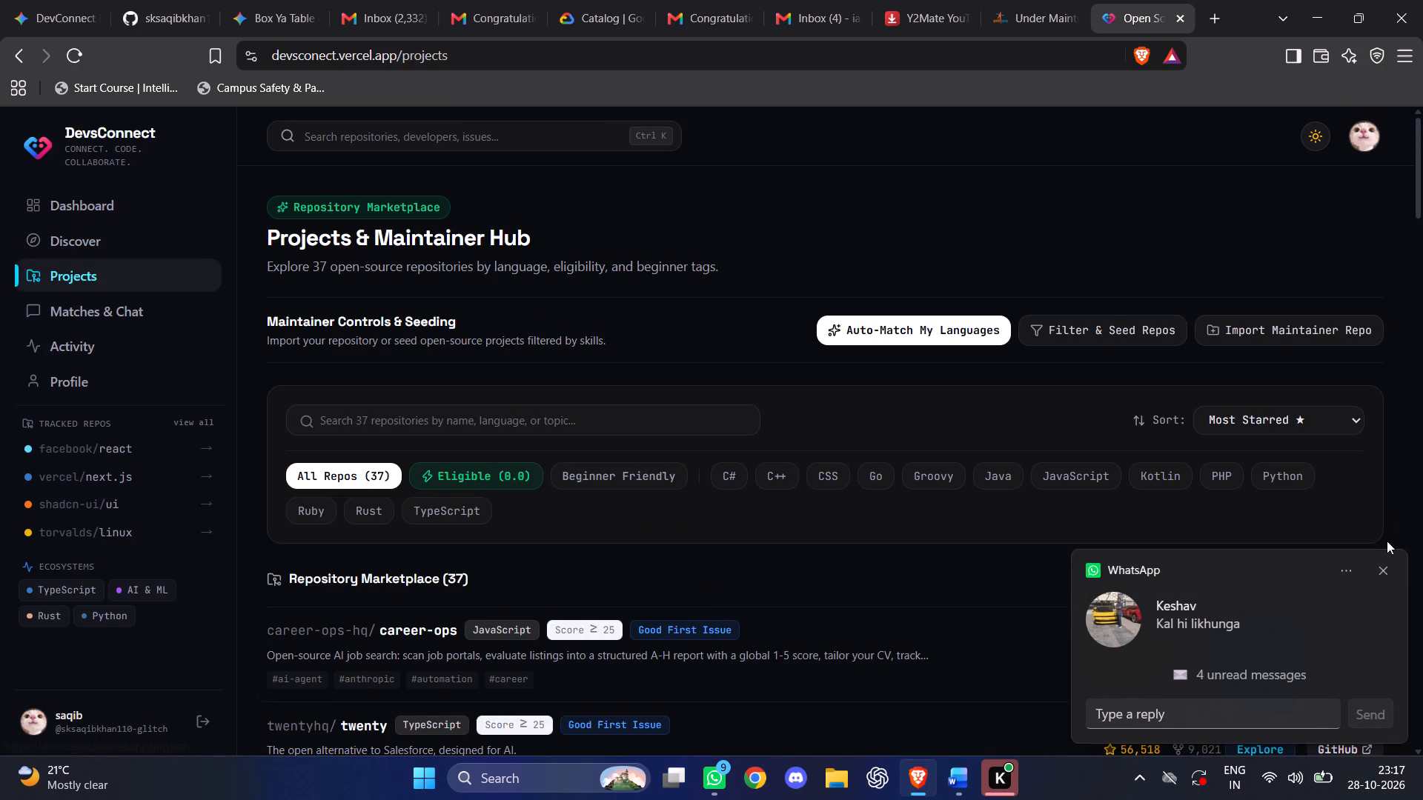
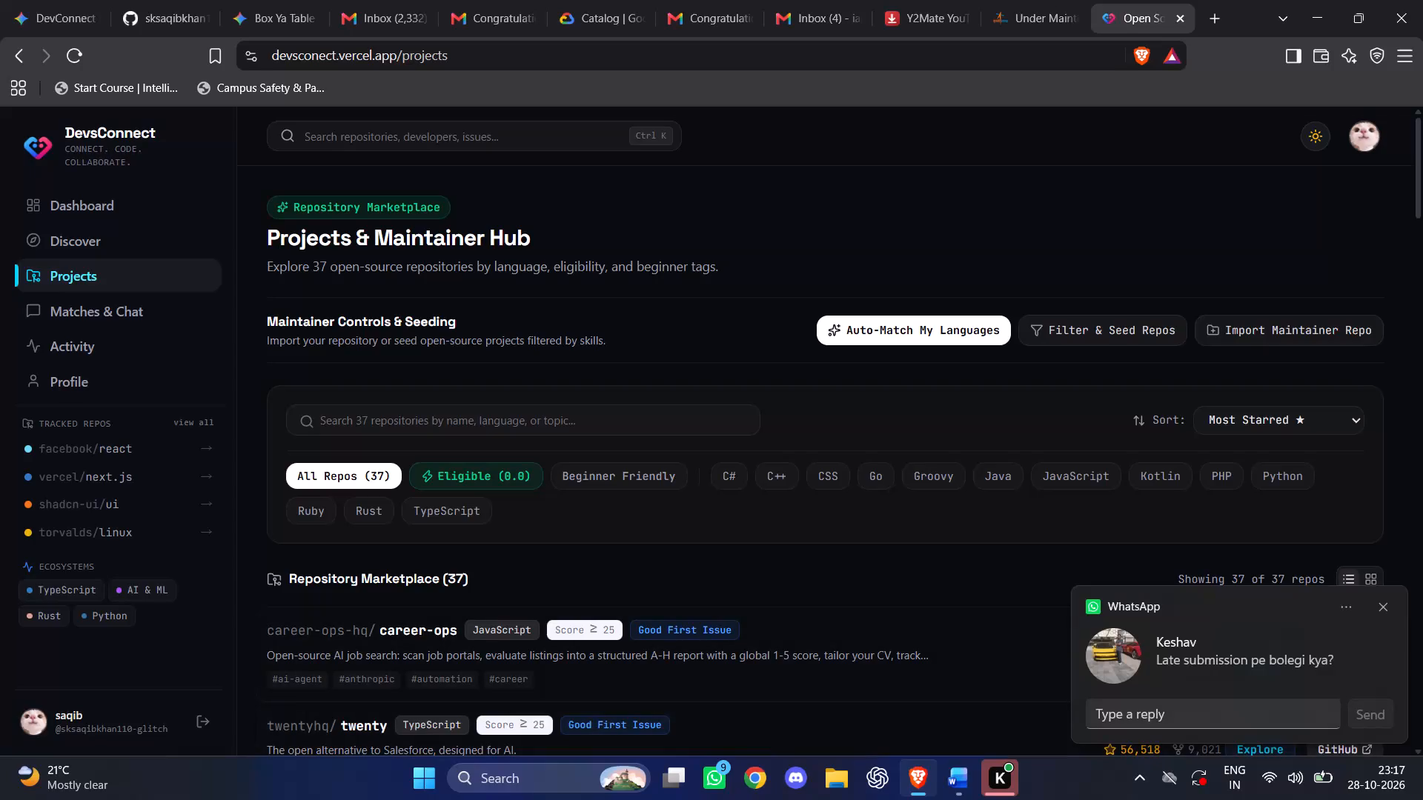
Dismiss the chat notification and start Match with Project from the career-ops project page.
click(1390, 603)
click(892, 640)
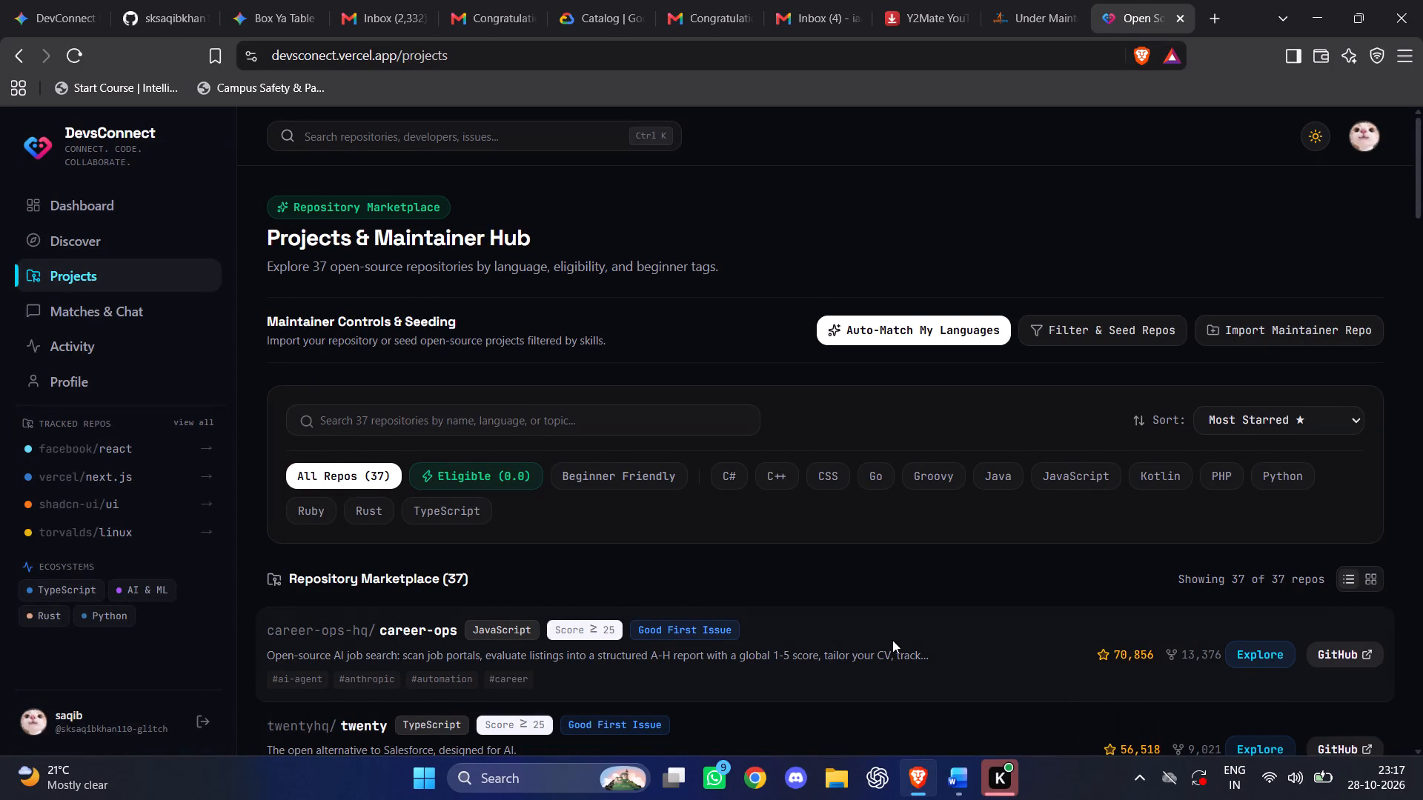
scroll(892, 640, down, 1)
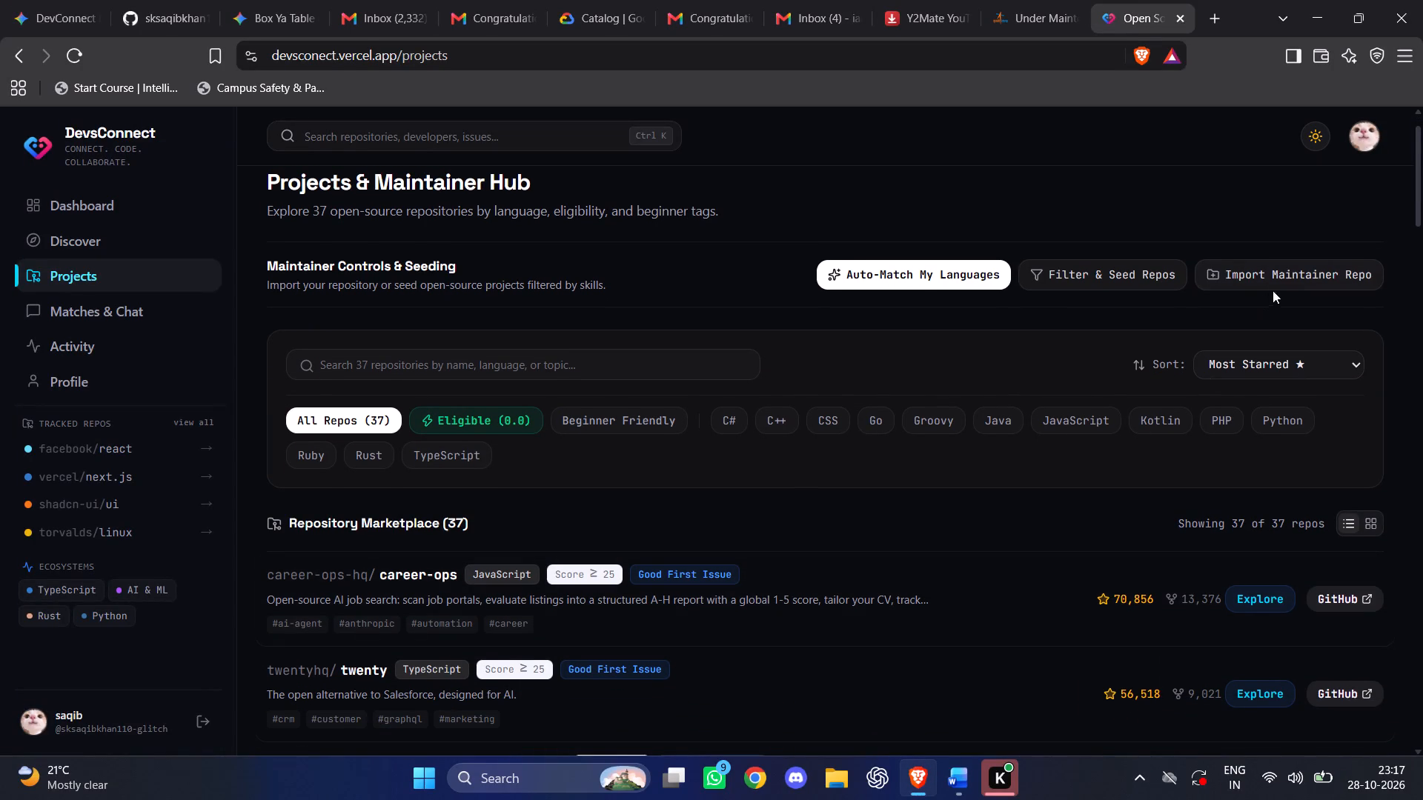
click(791, 593)
click(1250, 596)
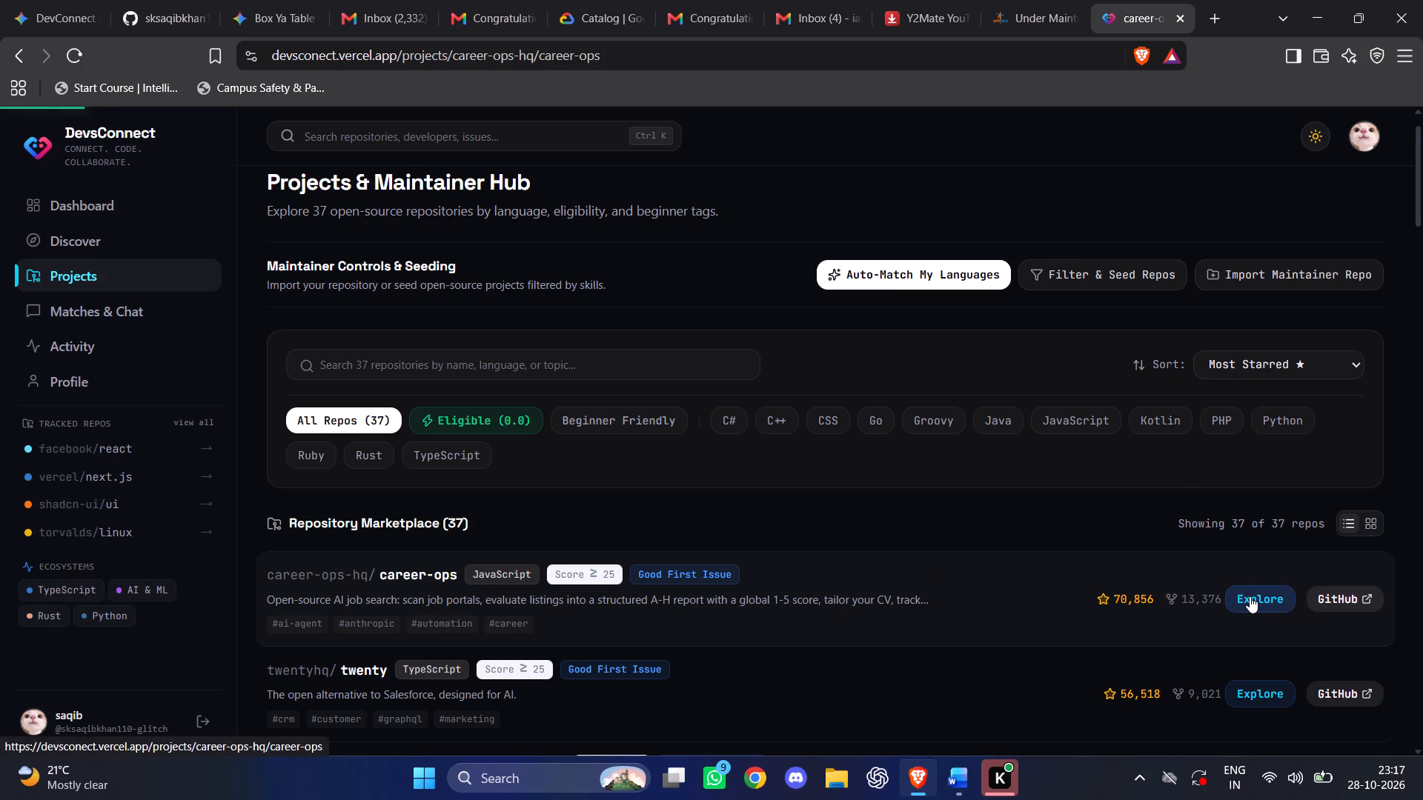
scroll(941, 533, down, 1)
scroll(941, 533, up, 1)
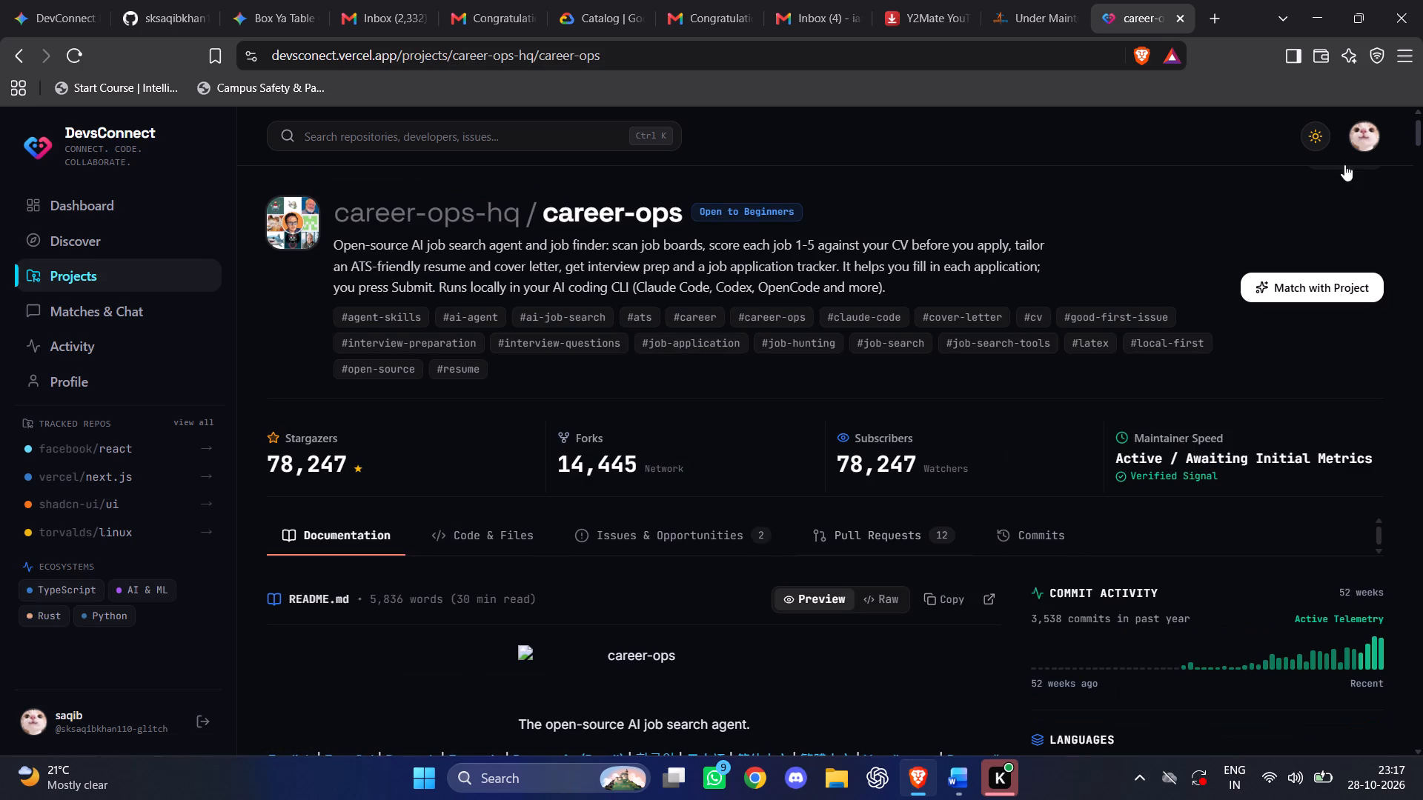
click(1304, 277)
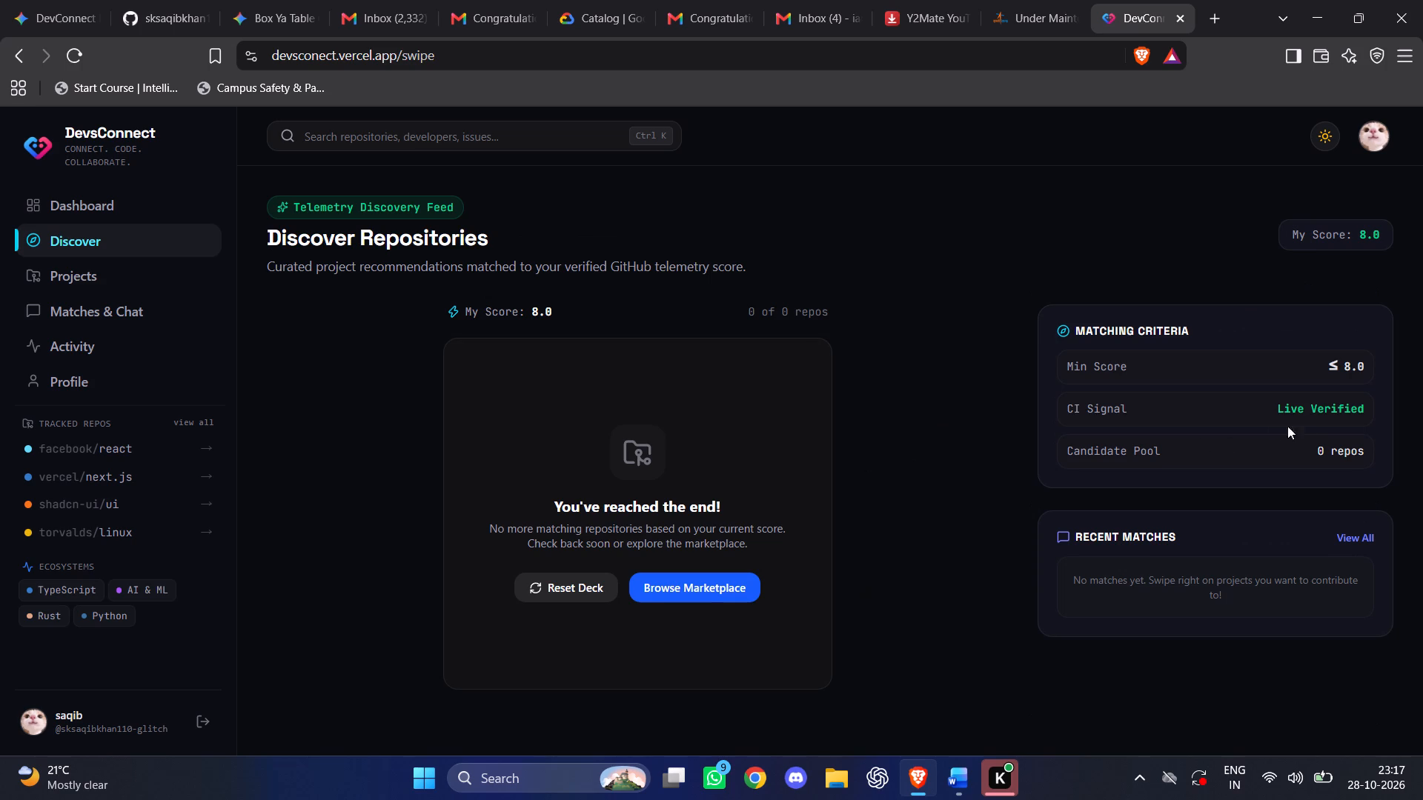
Open Activity on the DevsConnect site and examine the dashboard's GitHub activity, contribution score, top languages and recent activity.
click(101, 310)
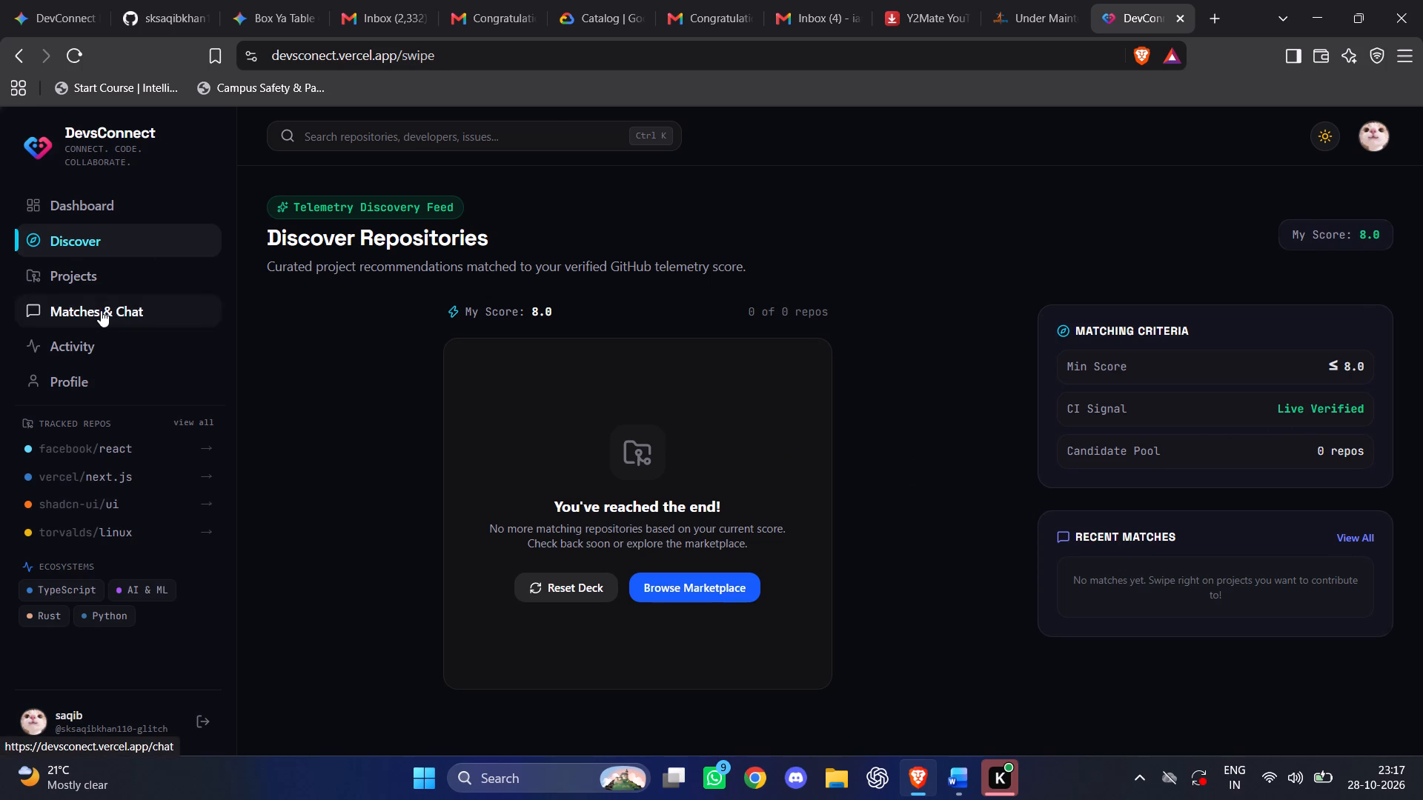
click(106, 336)
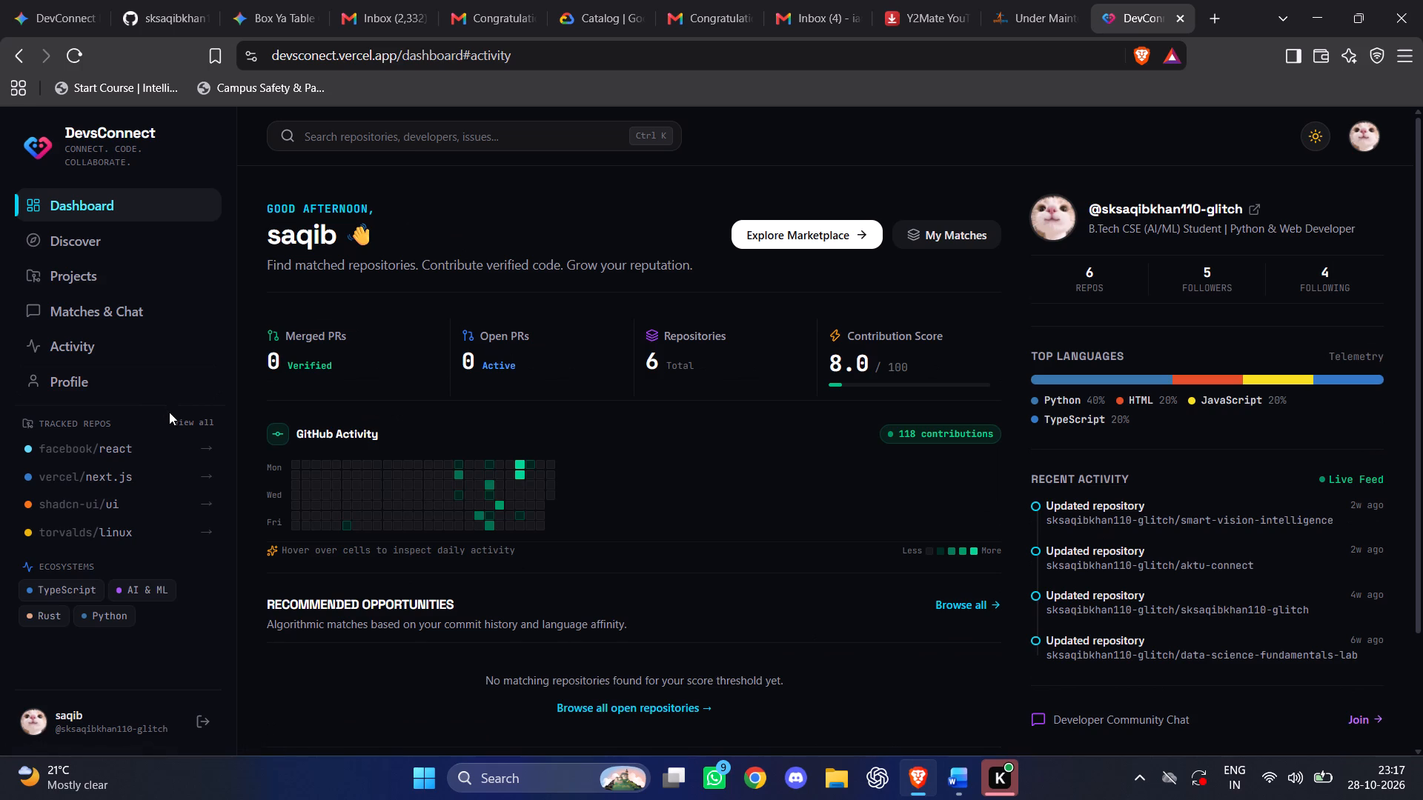
scroll(402, 490, down, 3)
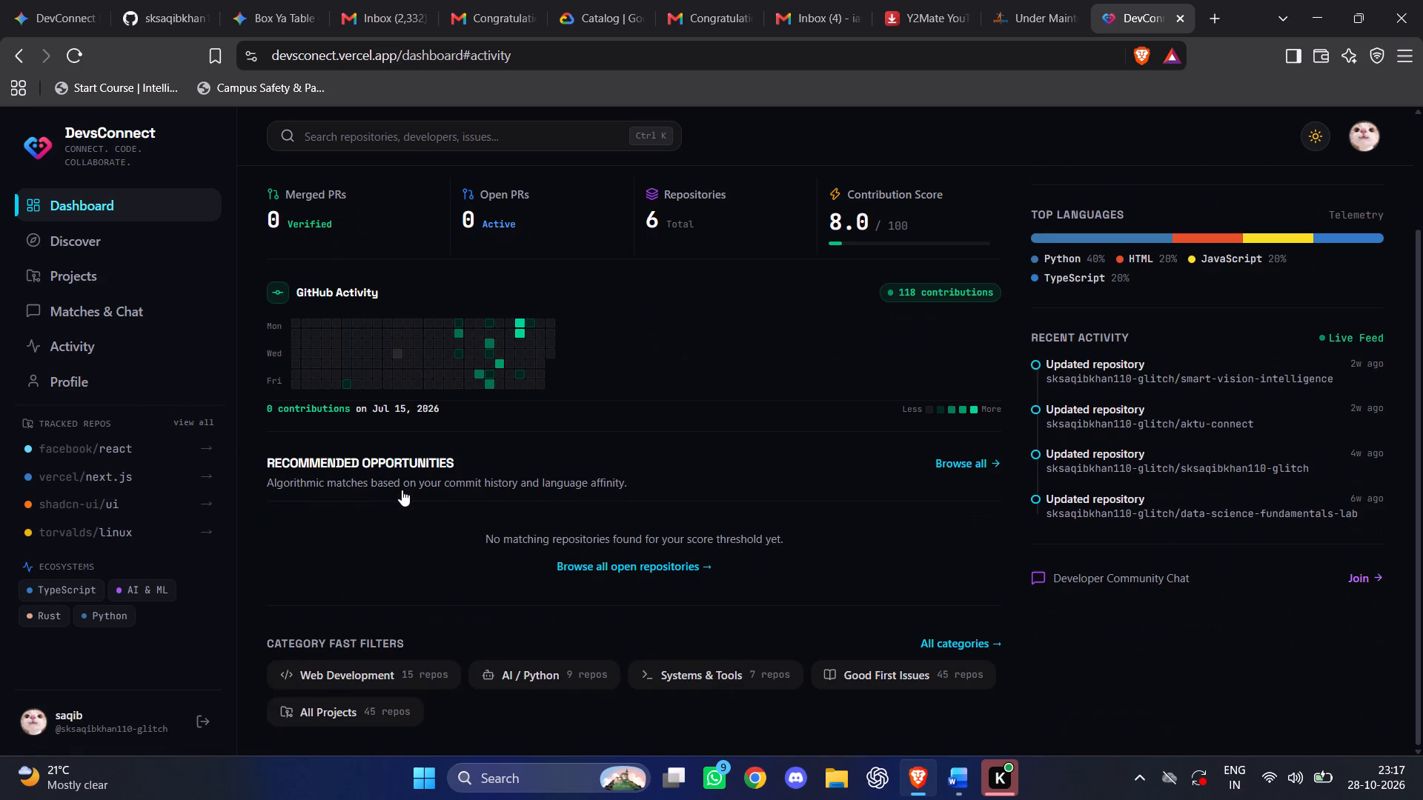
scroll(402, 490, up, 2)
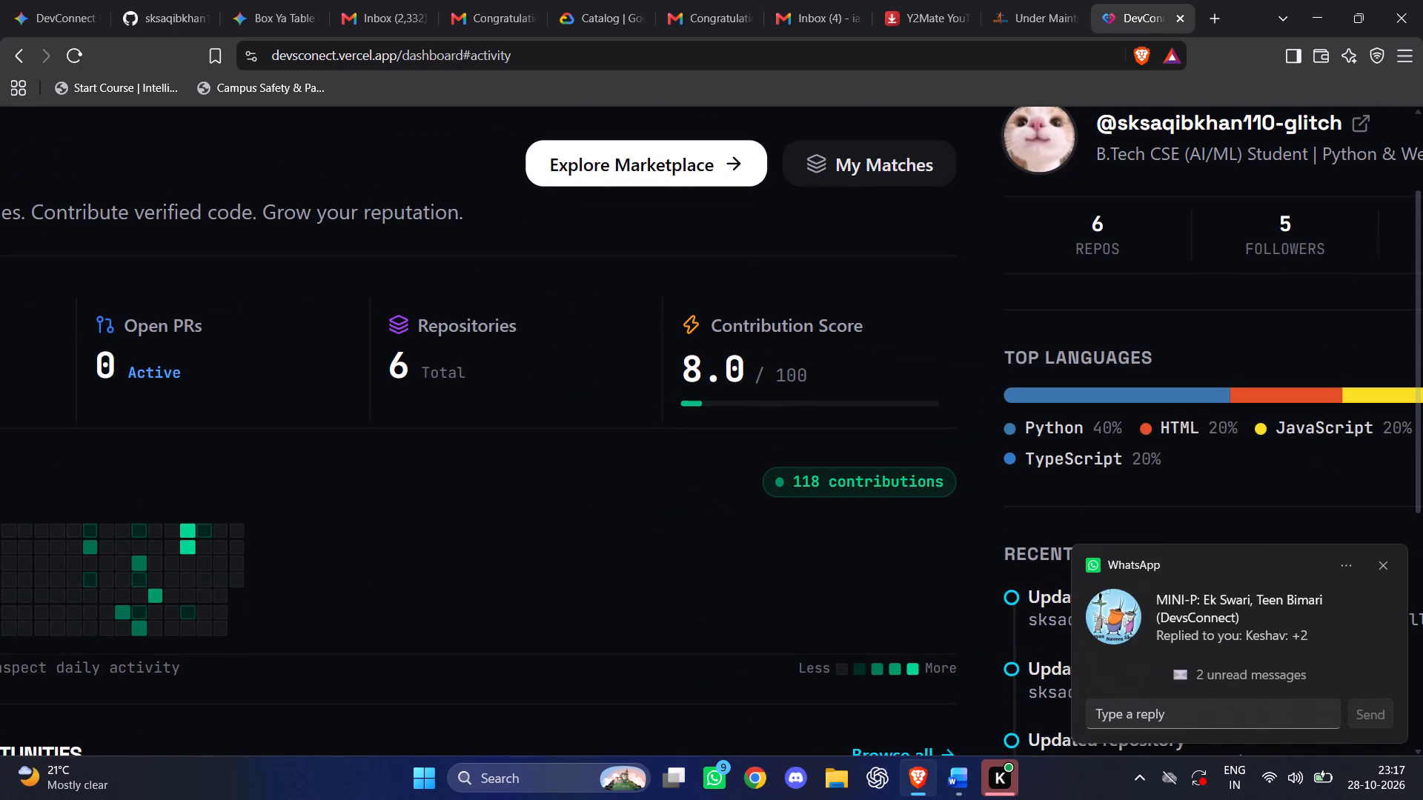
scroll(942, 374, left, 5)
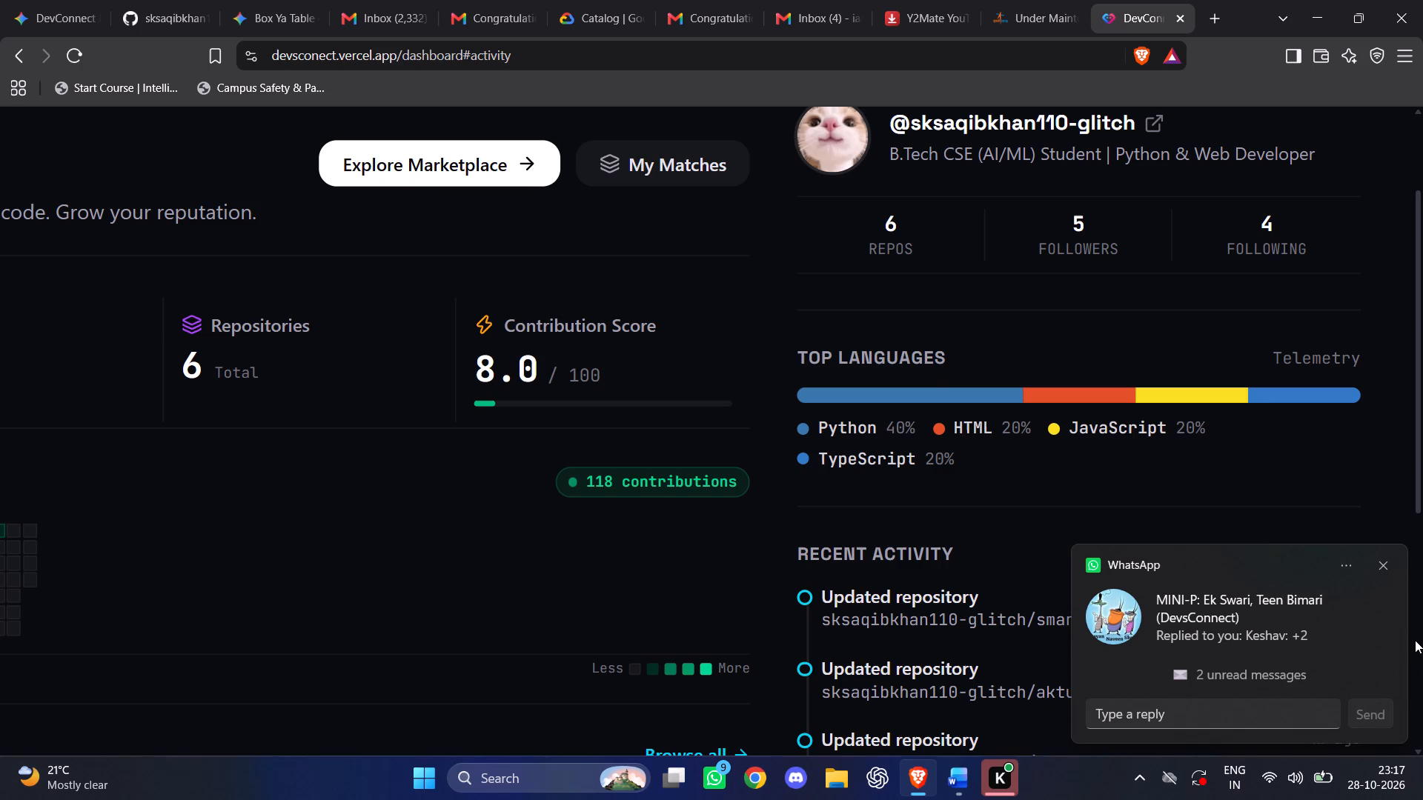
click(1381, 579)
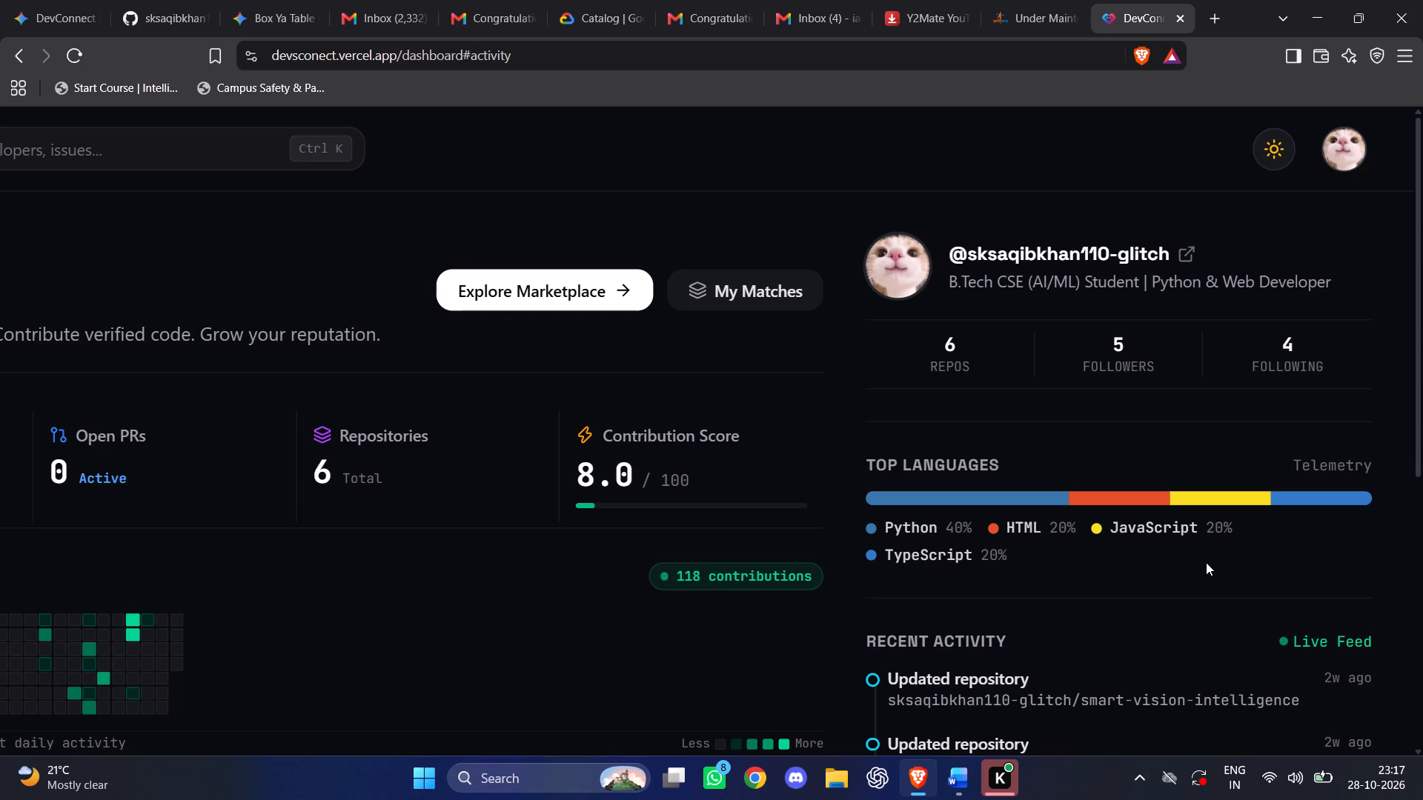
scroll(1206, 562, down, 4)
scroll(1206, 562, up, 3)
scroll(1081, 535, left, 1)
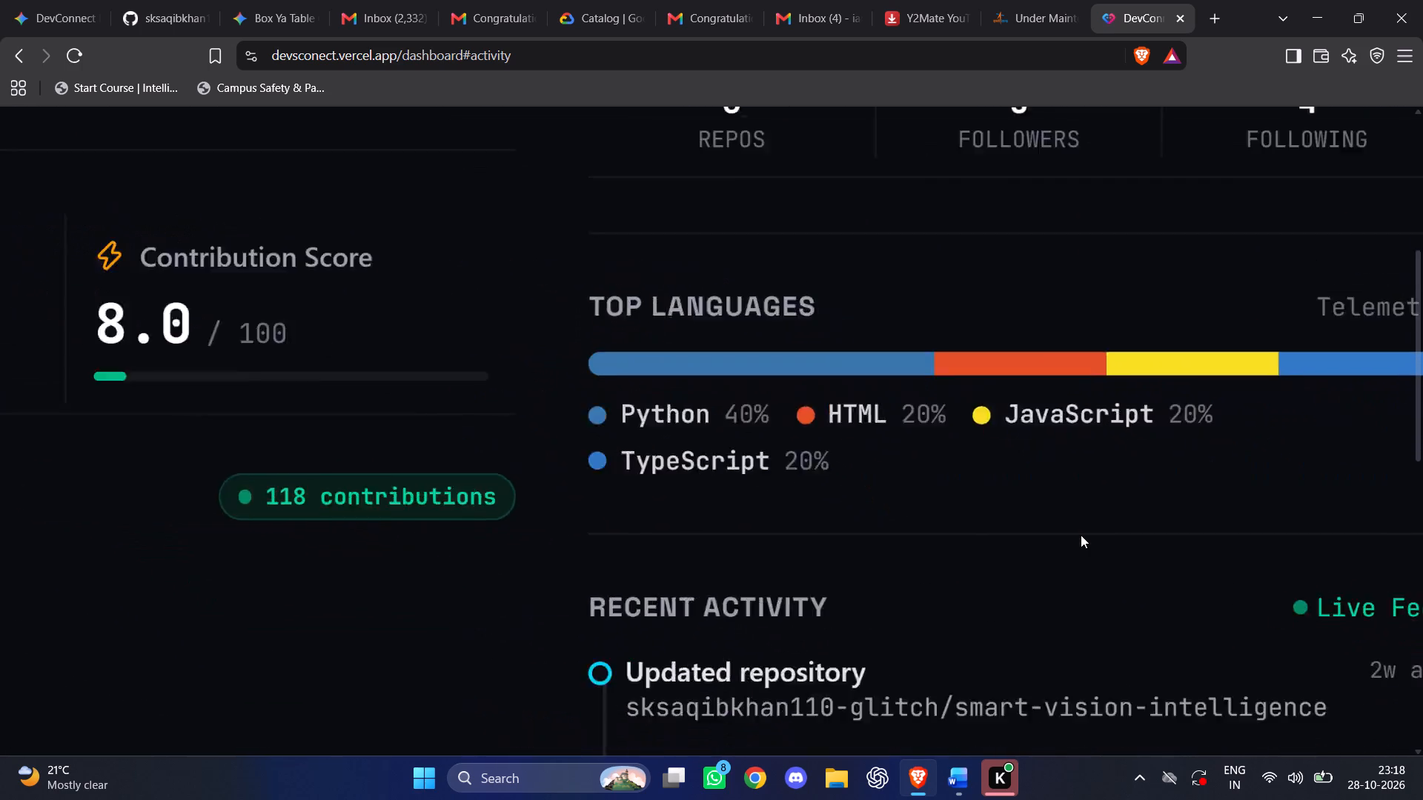
scroll(1081, 535, right, 3)
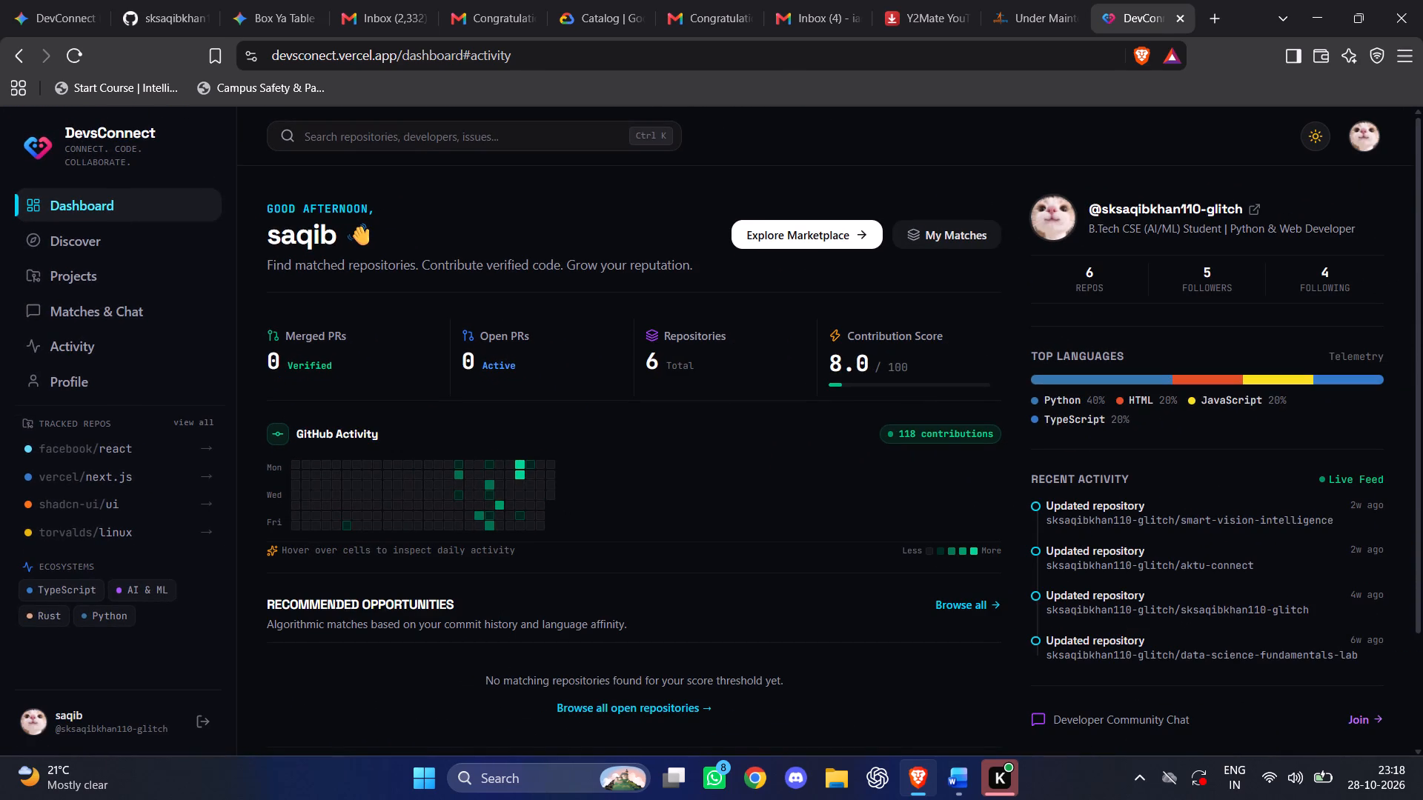
View the Matched Developer Workspace under Matches & Chat.
click(122, 342)
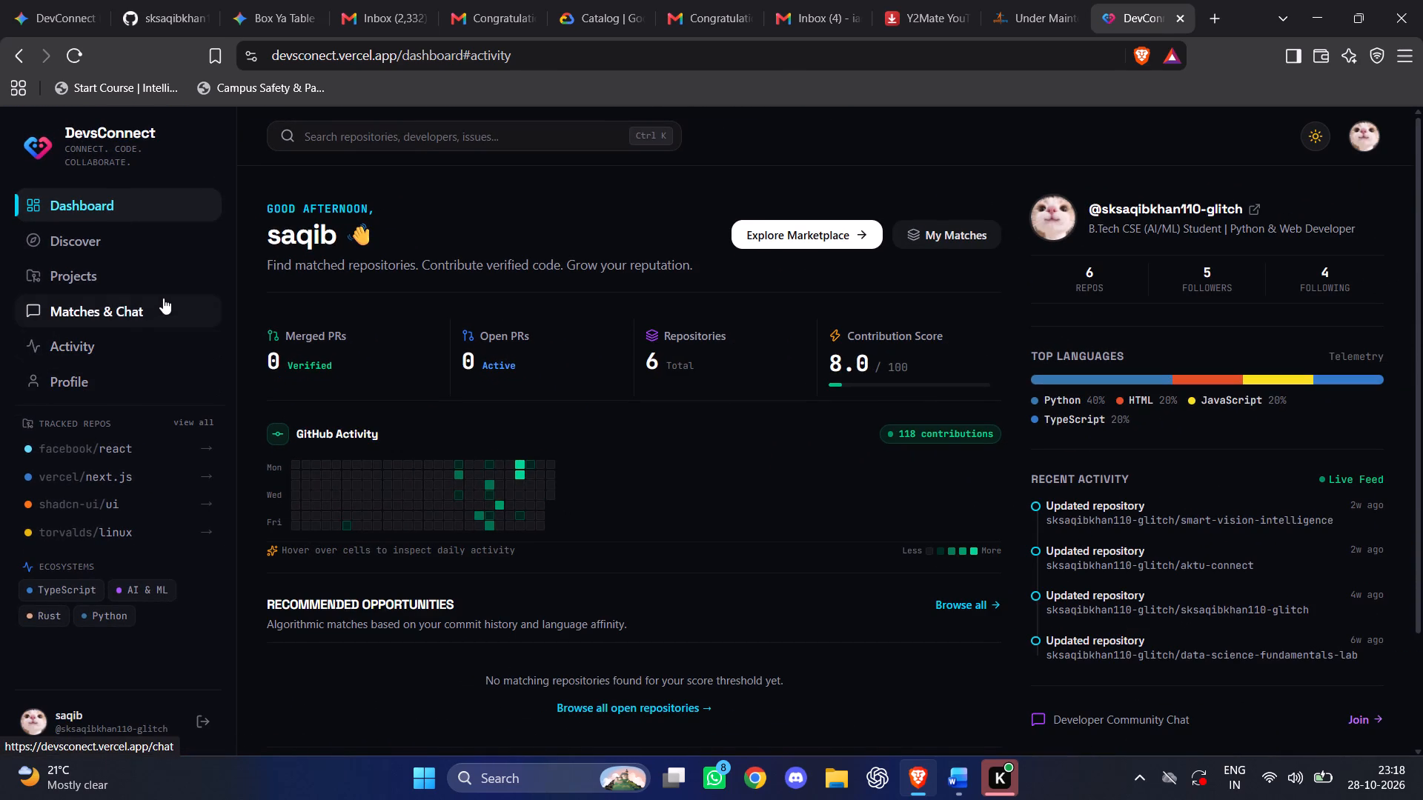
click(163, 298)
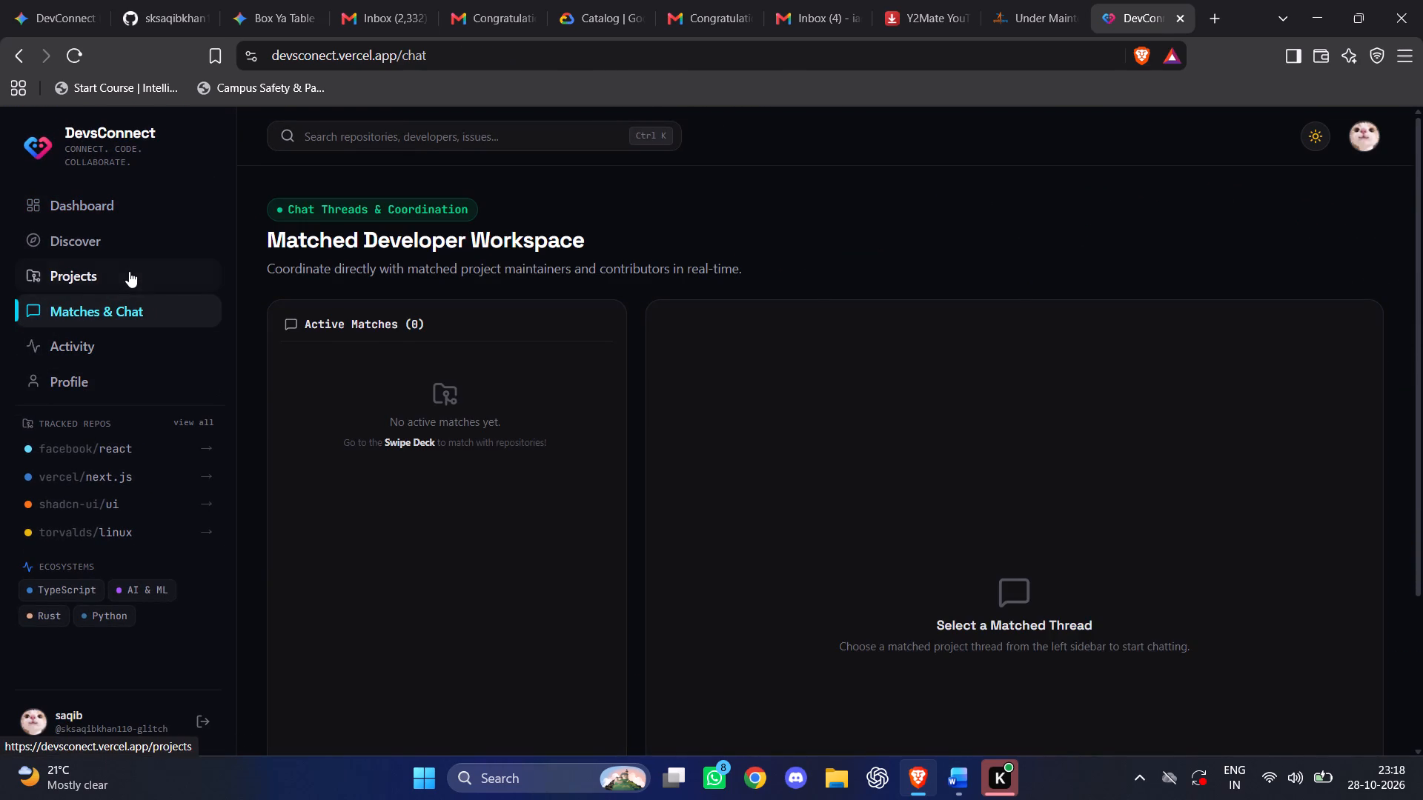
Open the custom repository auto-seeder filters on the Projects page.
click(129, 271)
scroll(761, 524, down, 1)
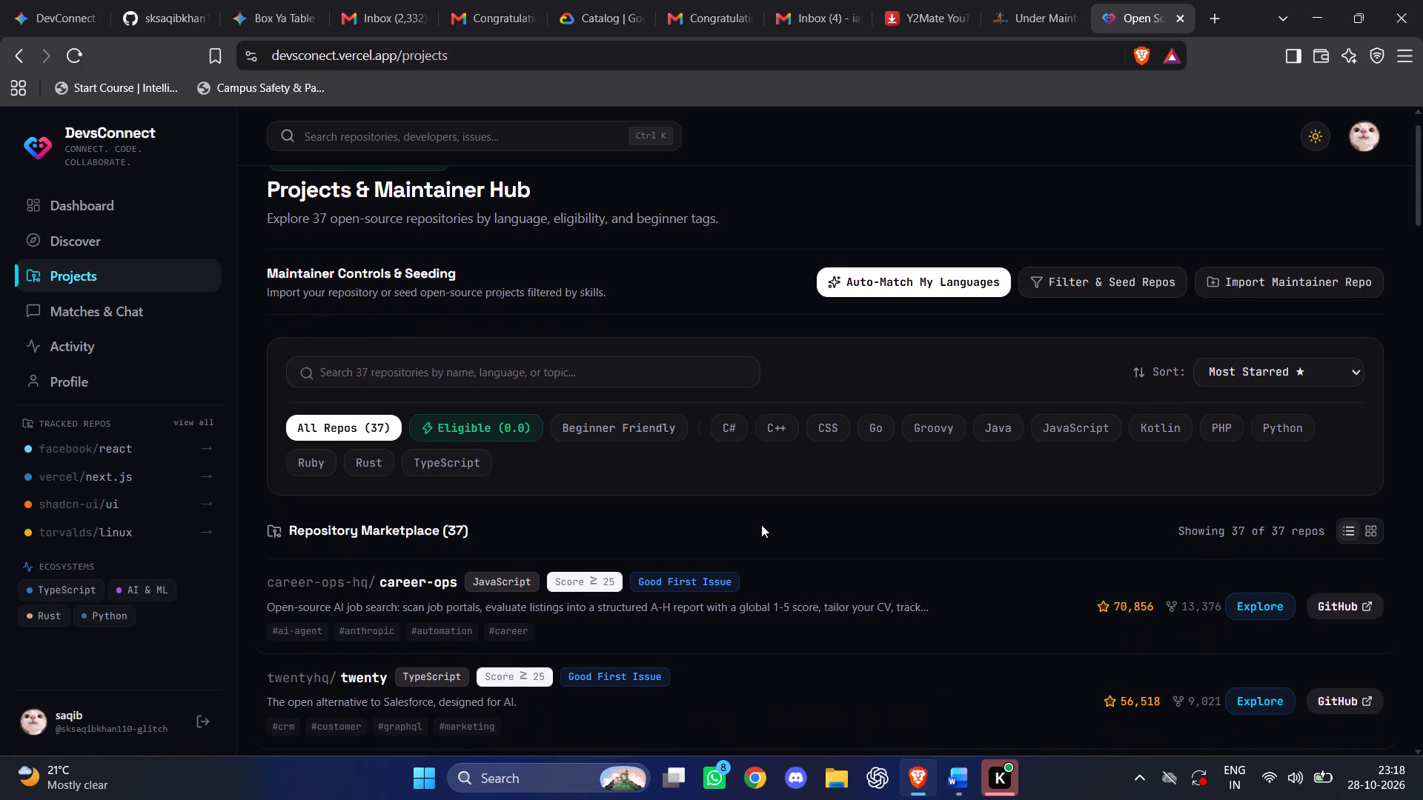
click(1147, 278)
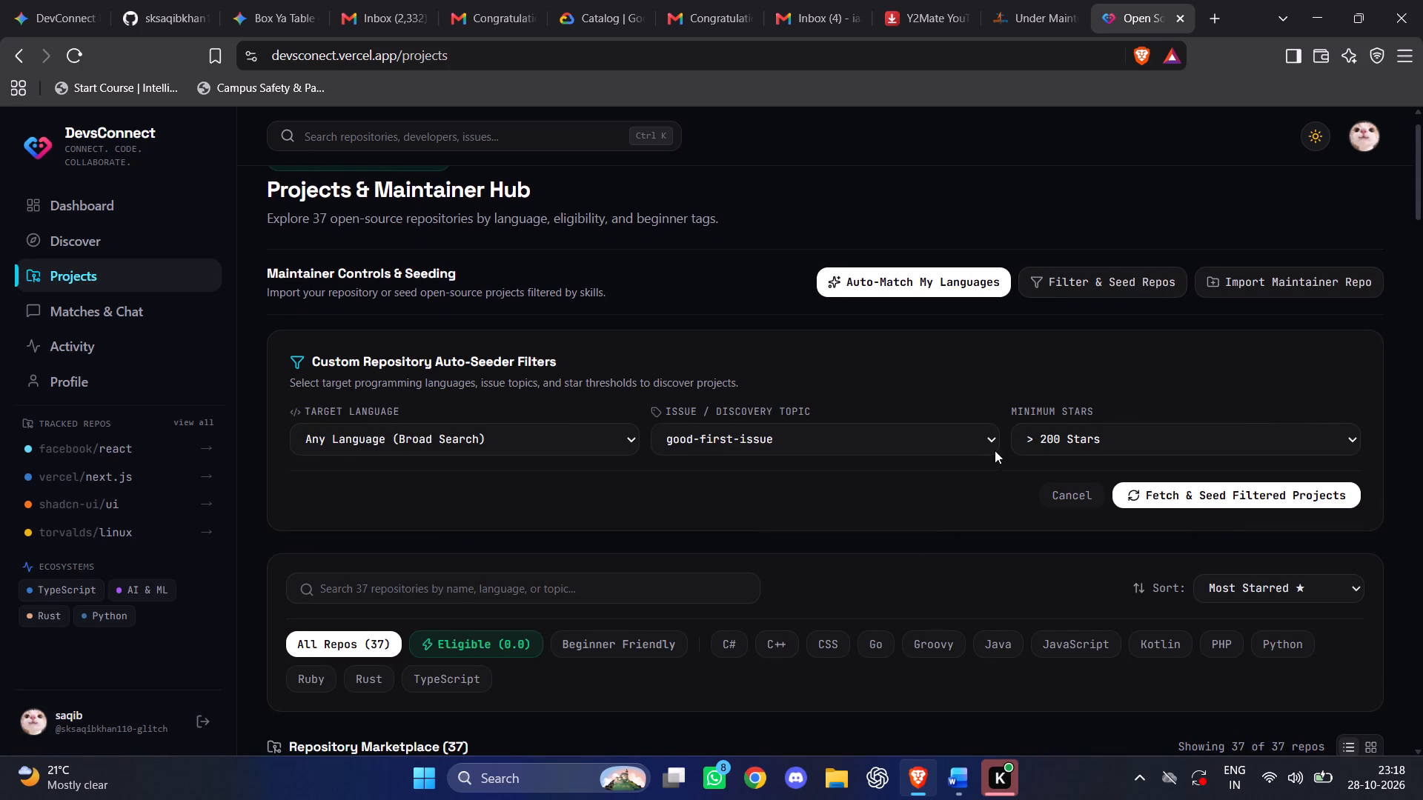
Set the custom repository filter's minimum stars to > 50 Stars and fetch and seed the filtered projects.
click(1021, 434)
click(1074, 464)
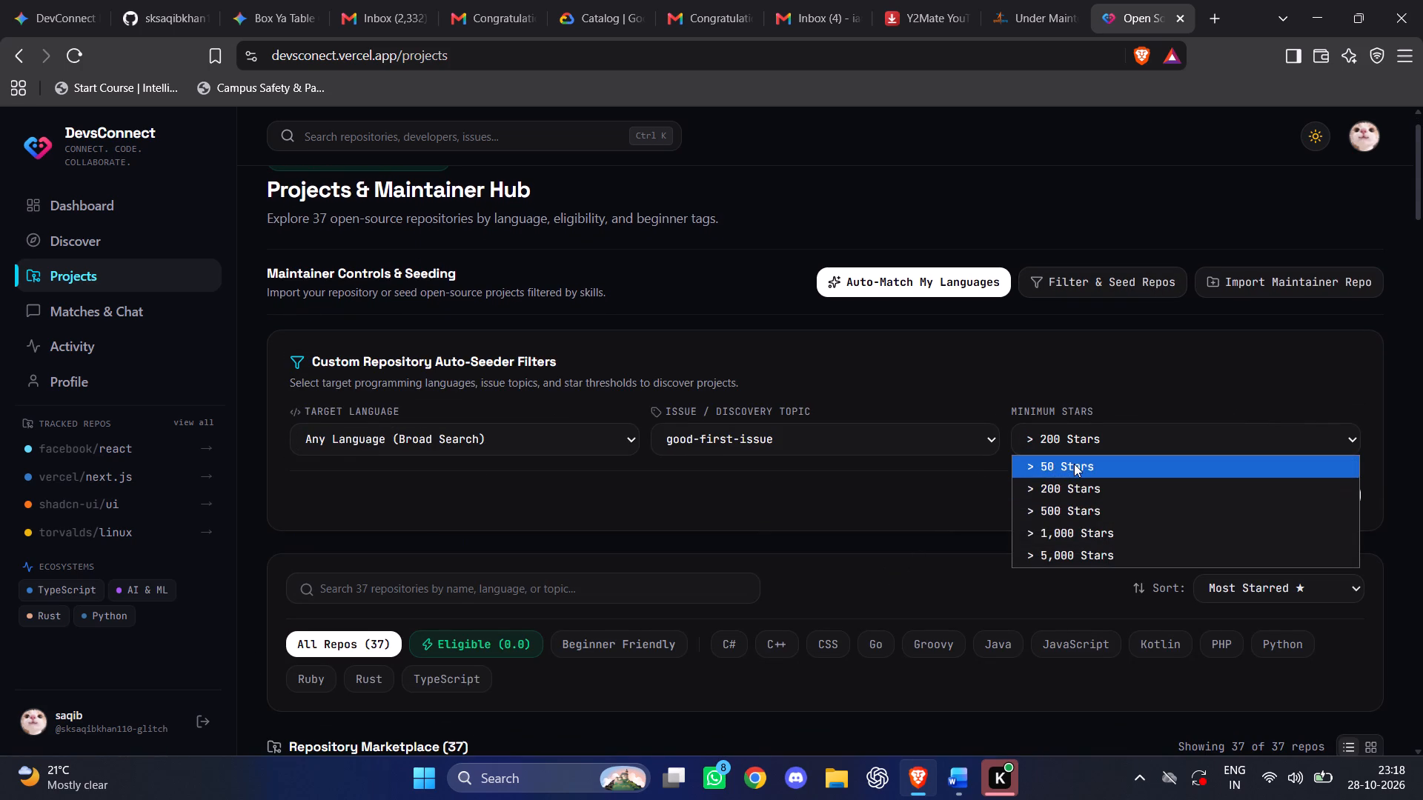
click(1210, 493)
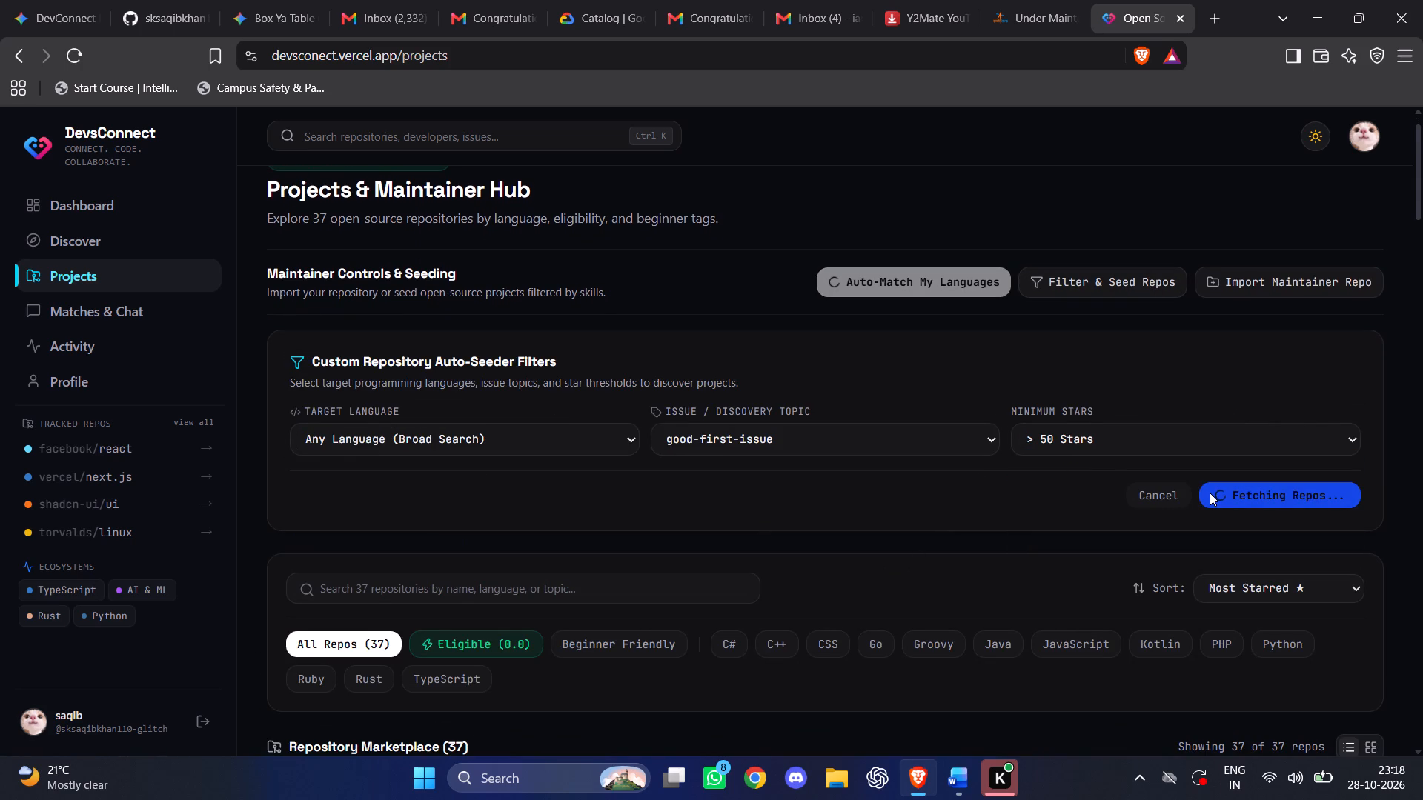
click(910, 435)
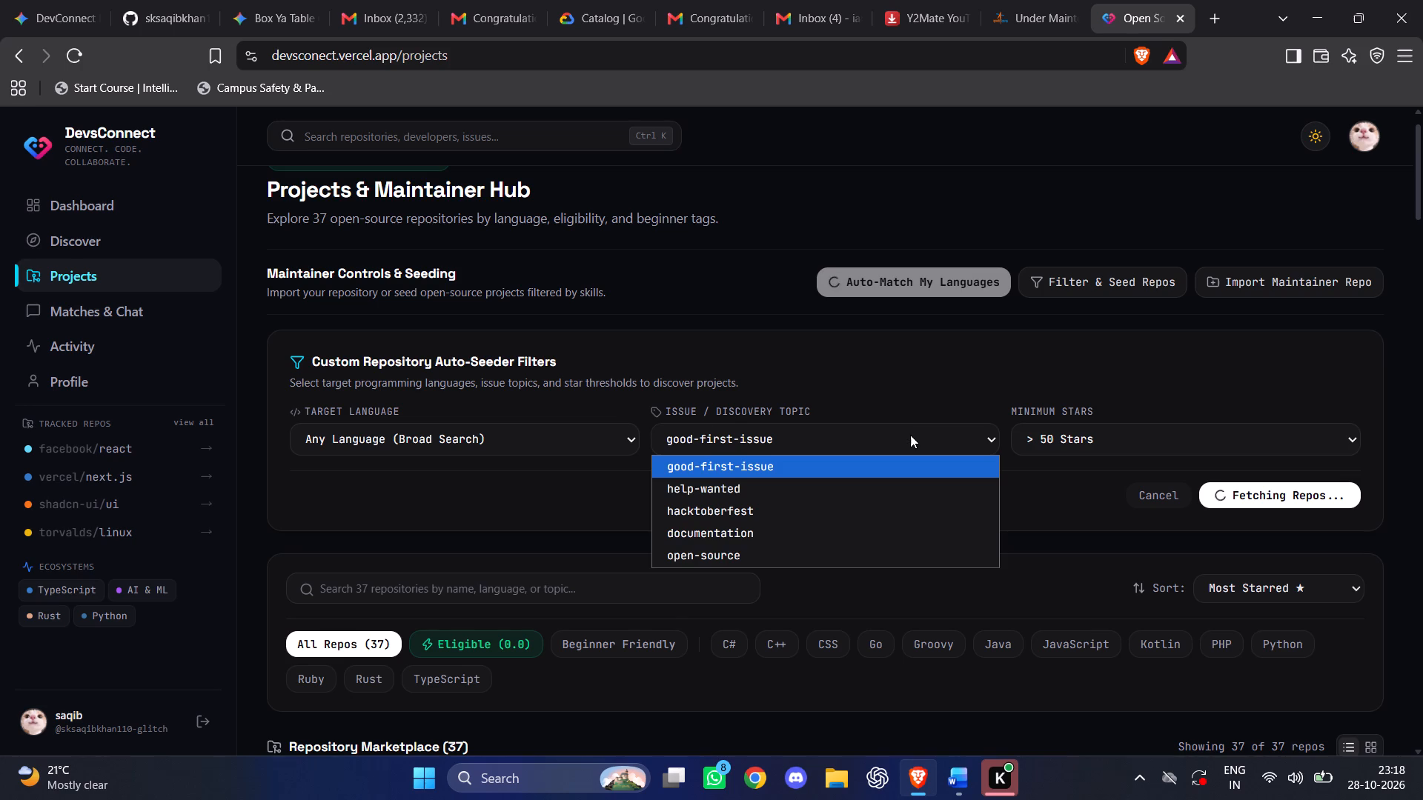
click(926, 432)
Capture a screenshot of the DevsConnect Projects page area, without the browser bars, while the repositories are being fetched.
scroll(1285, 488, down, 1)
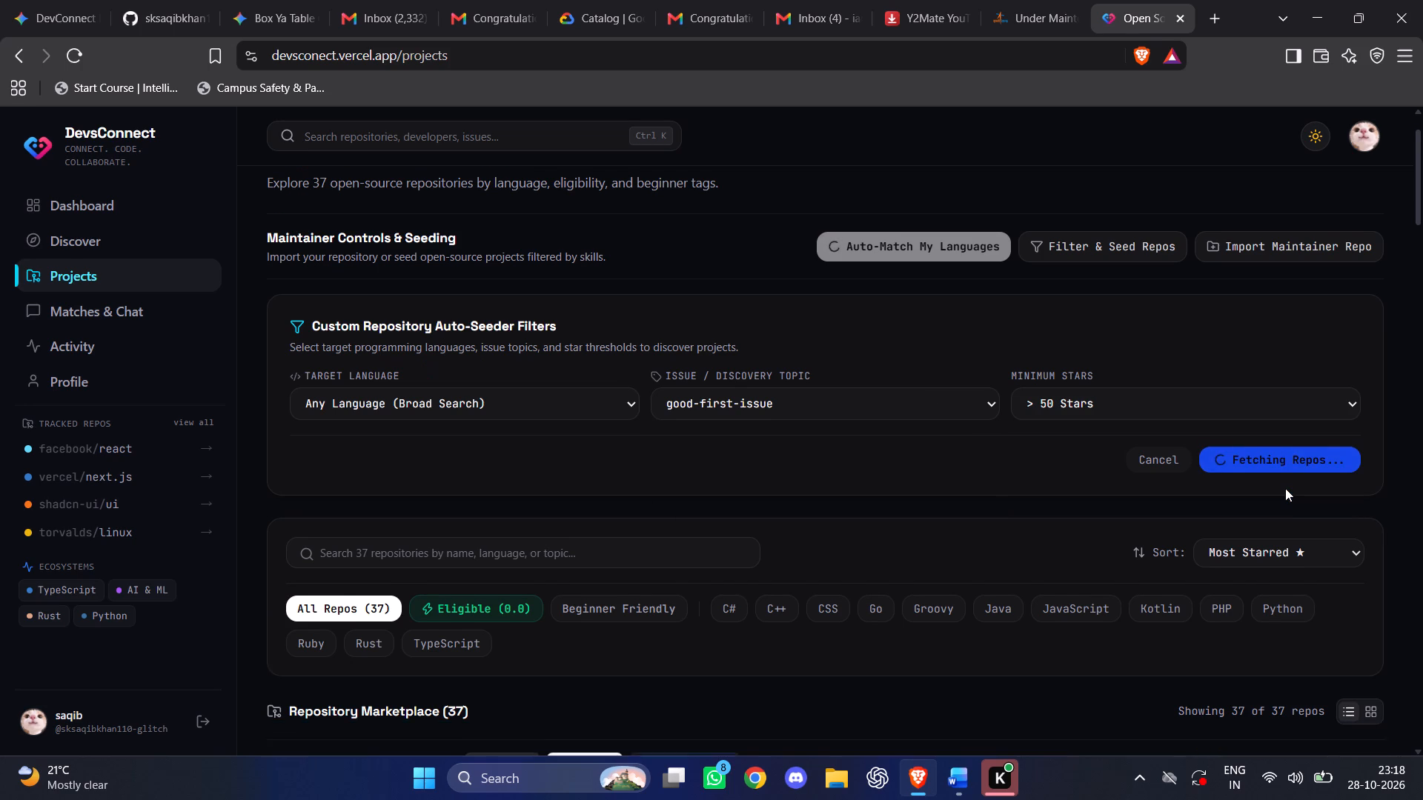
scroll(1285, 488, down, 1)
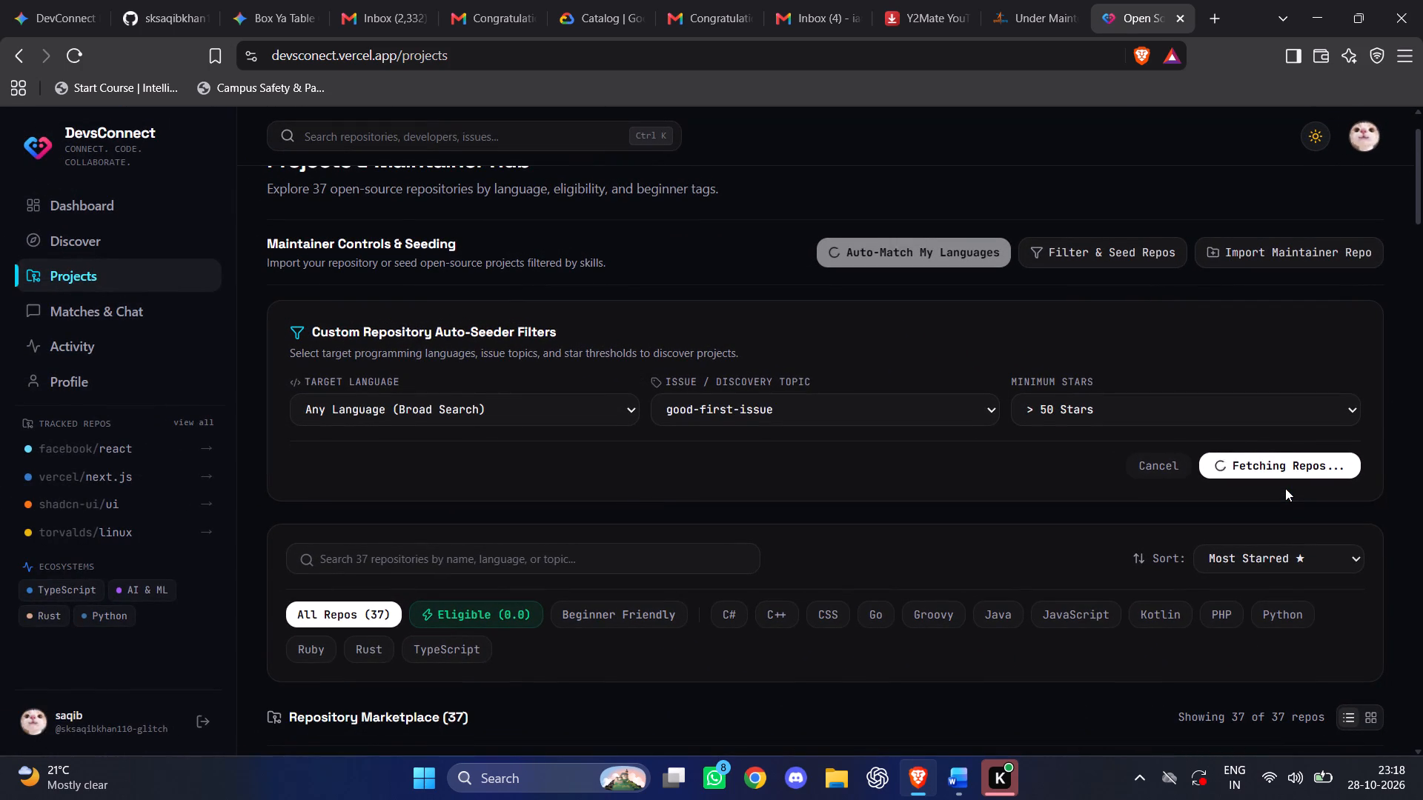
key(shift+super+s)
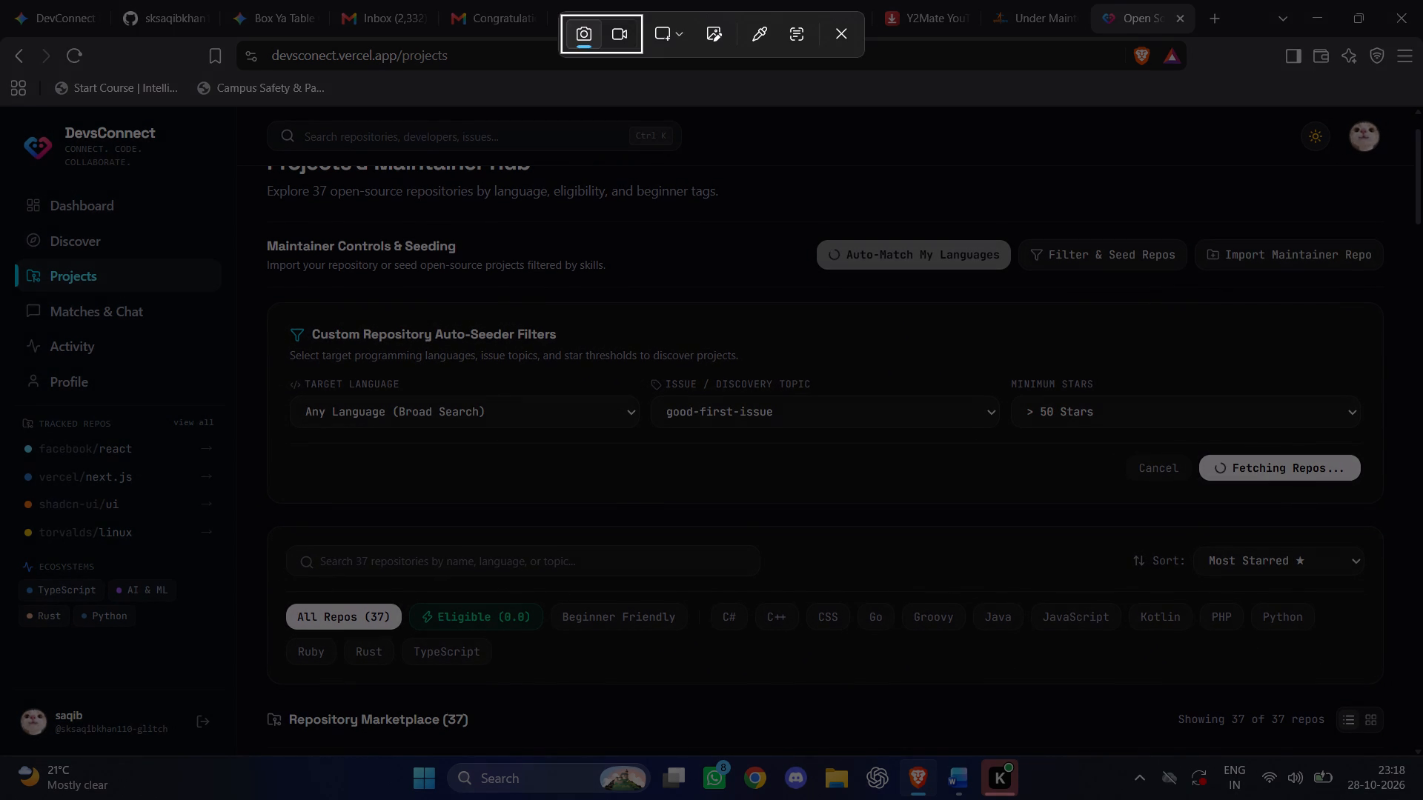
drag(1412, 733, 0, 107)
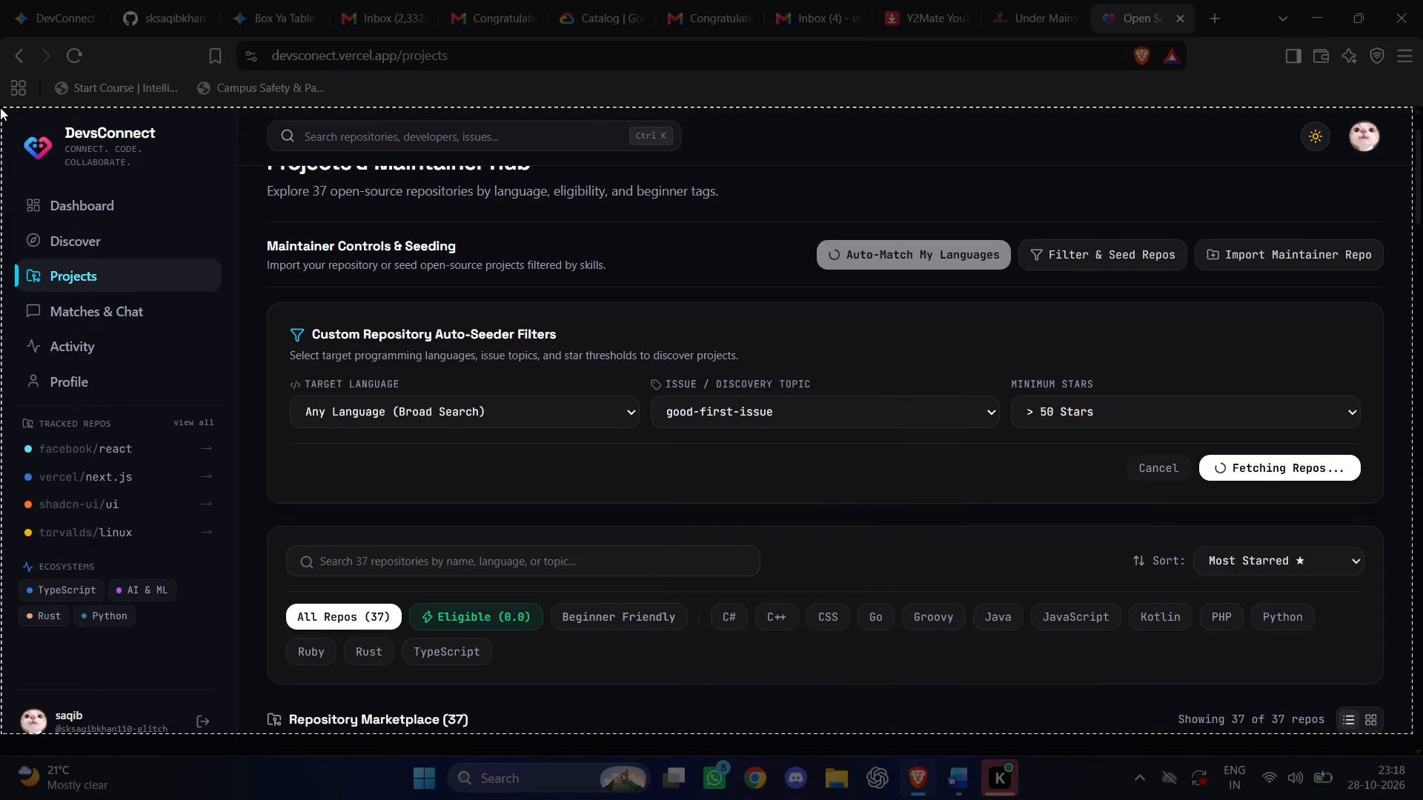
drag(0, 107, 1, 110)
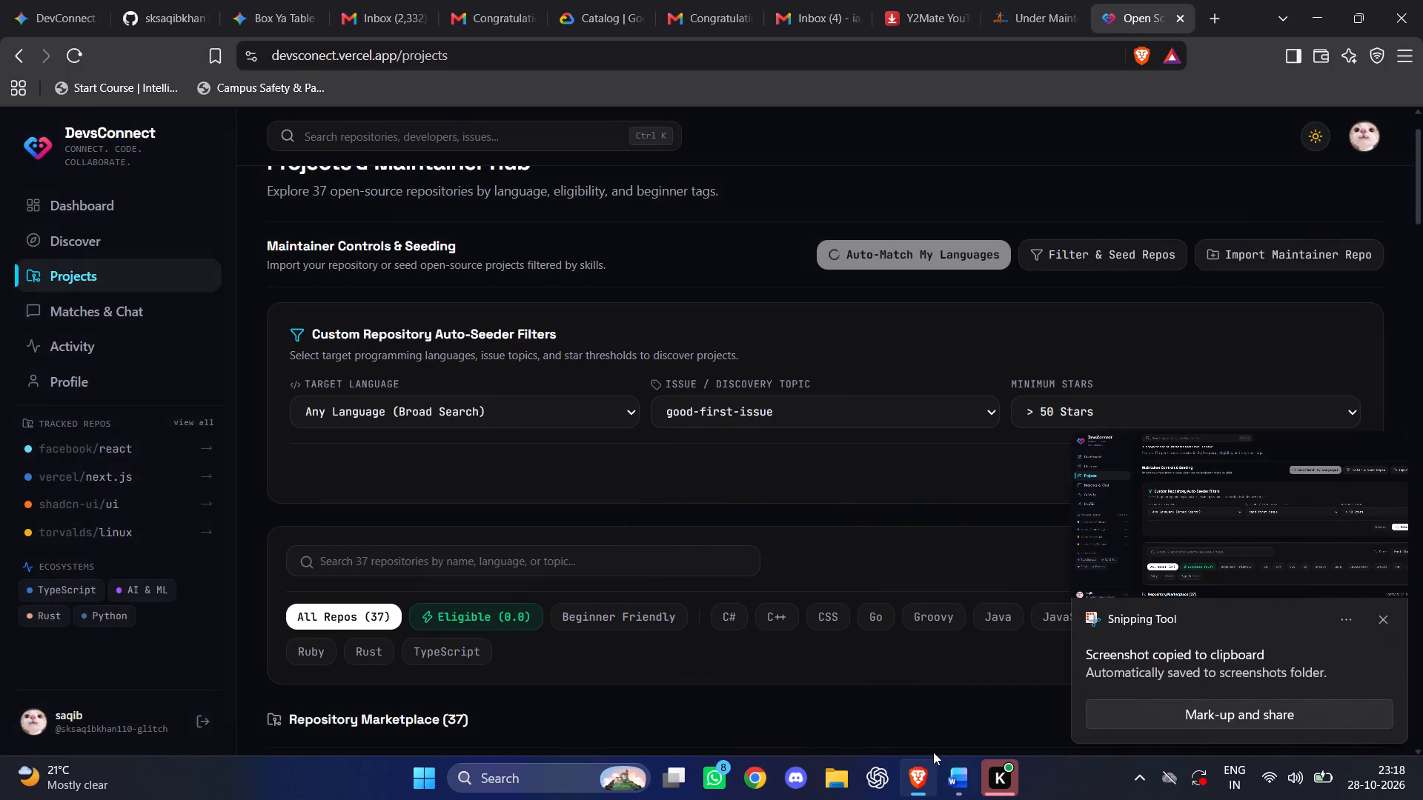
Save the new capture as p3 in the Screenshots folder, overwriting the existing file, and dismiss the chat notification.
click(956, 779)
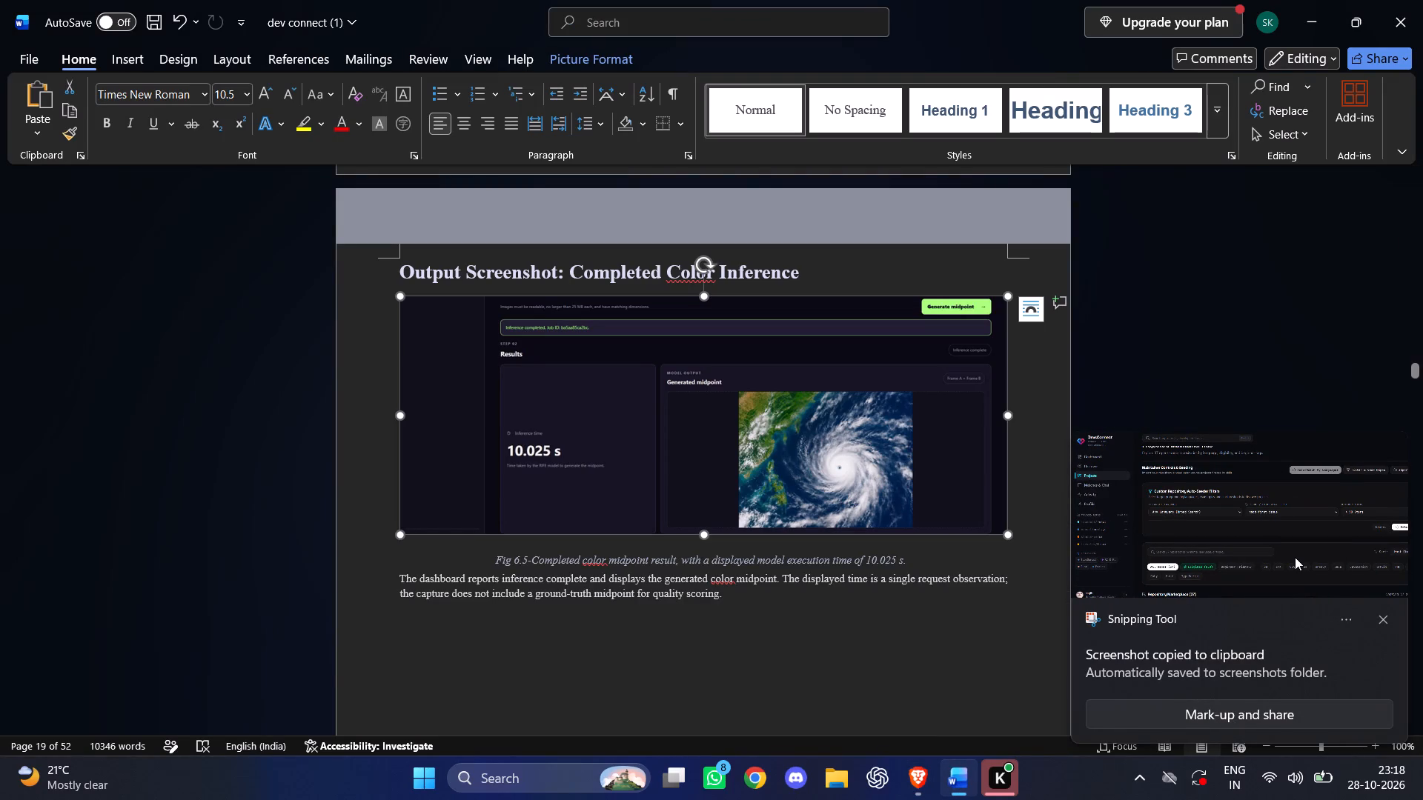
click(1295, 557)
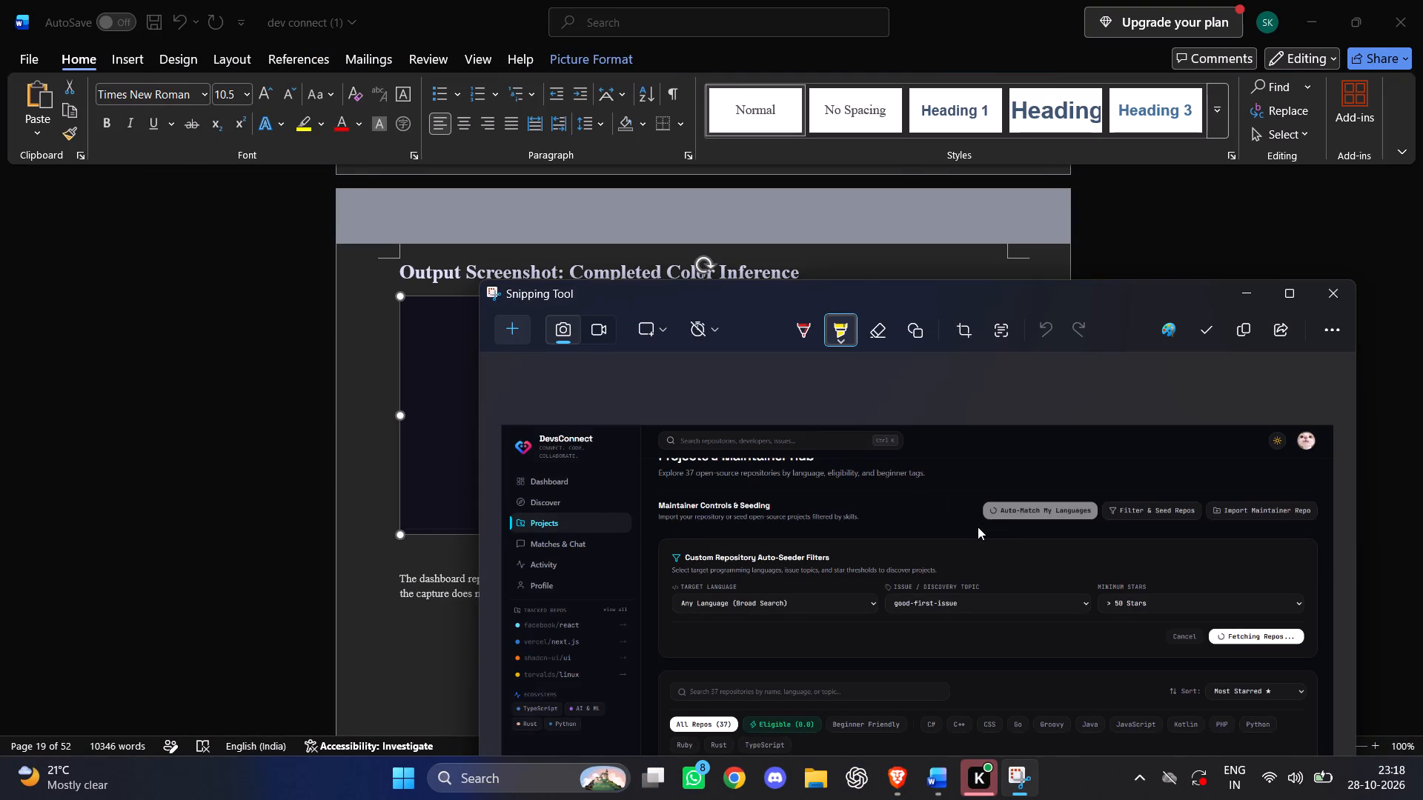
double_click(978, 527)
click(1199, 327)
key(BackSpace)
text(p3)
key(Return)
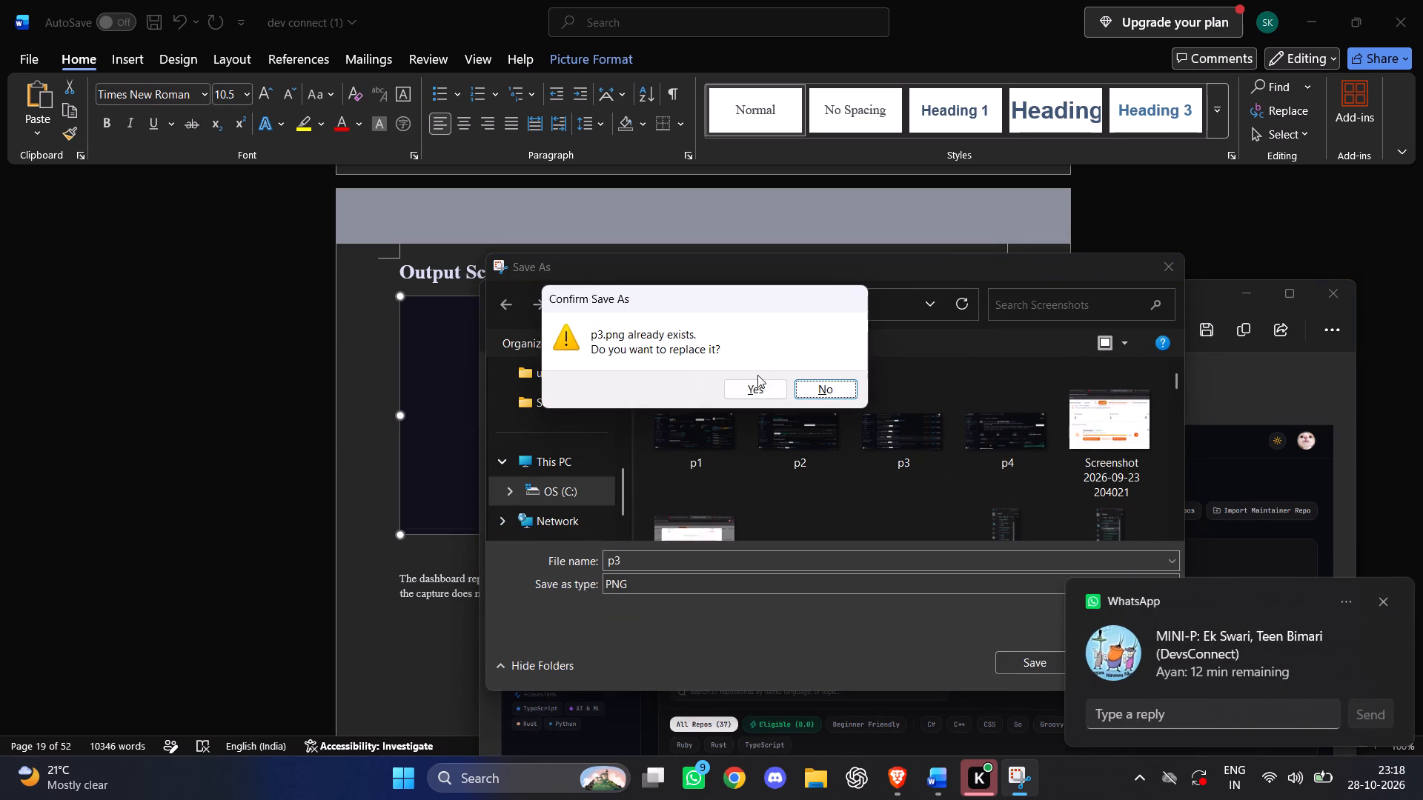
click(757, 393)
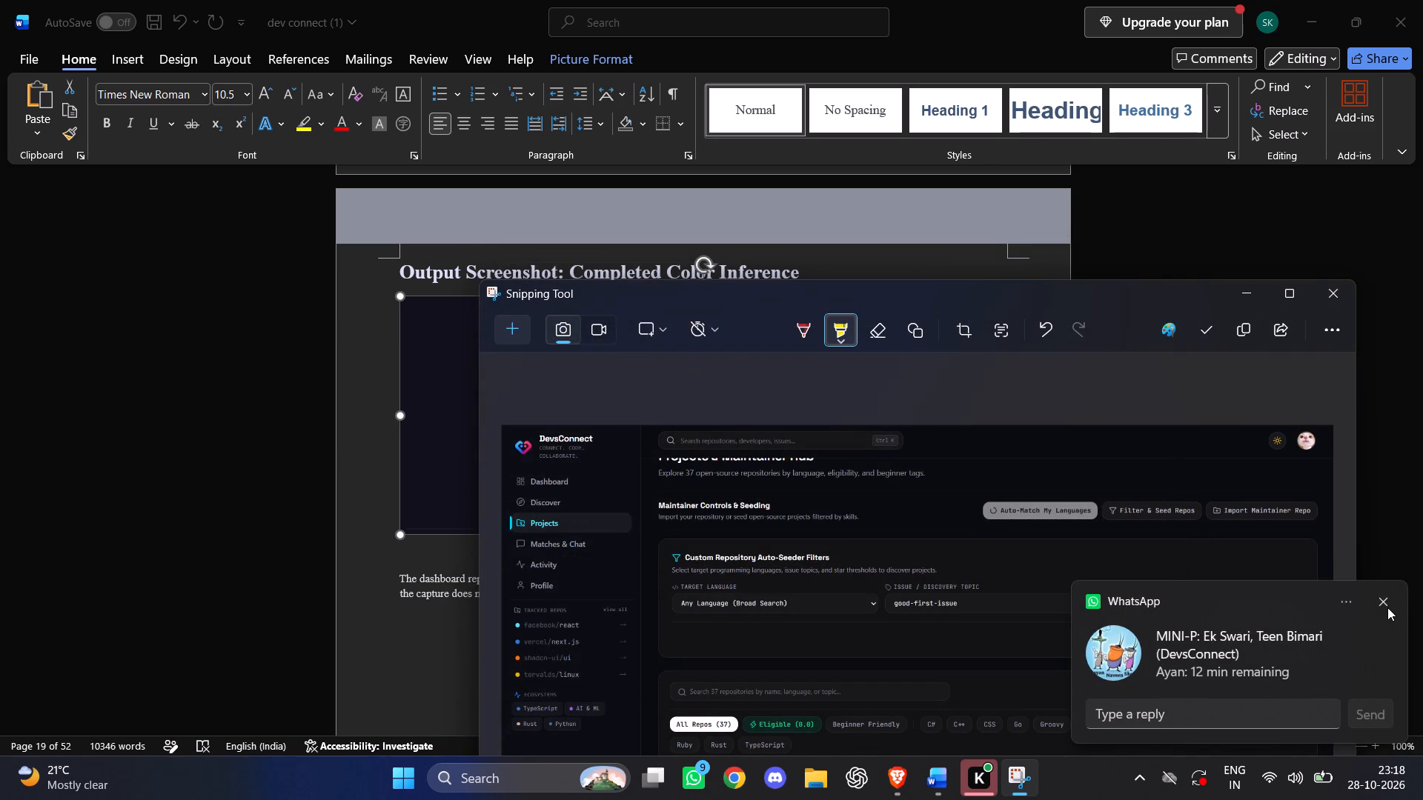
click(1387, 607)
click(1028, 793)
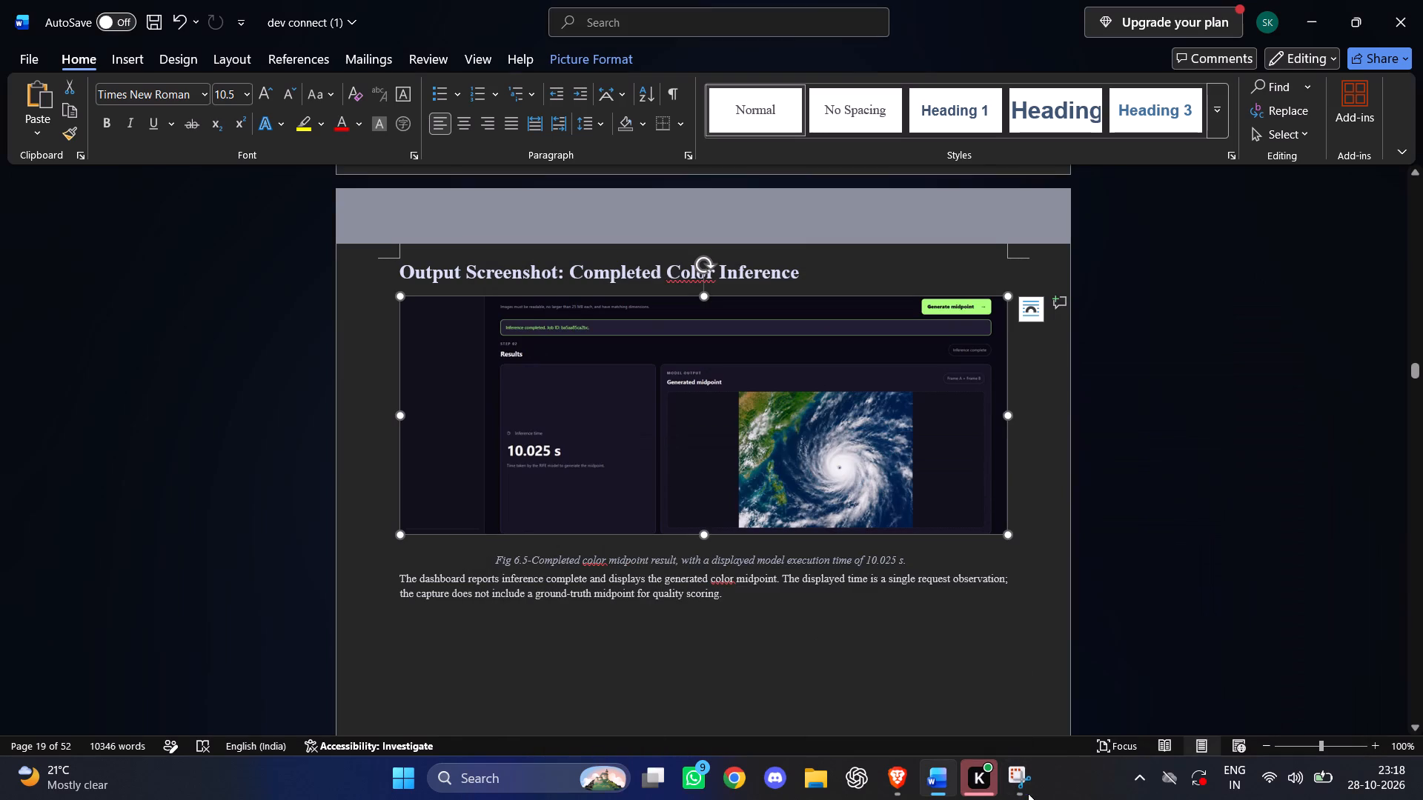
In the Word report, replace the Fig 6.4 picture under "Output Screenshot: Inference in Progress" with the p3 image.
click(940, 779)
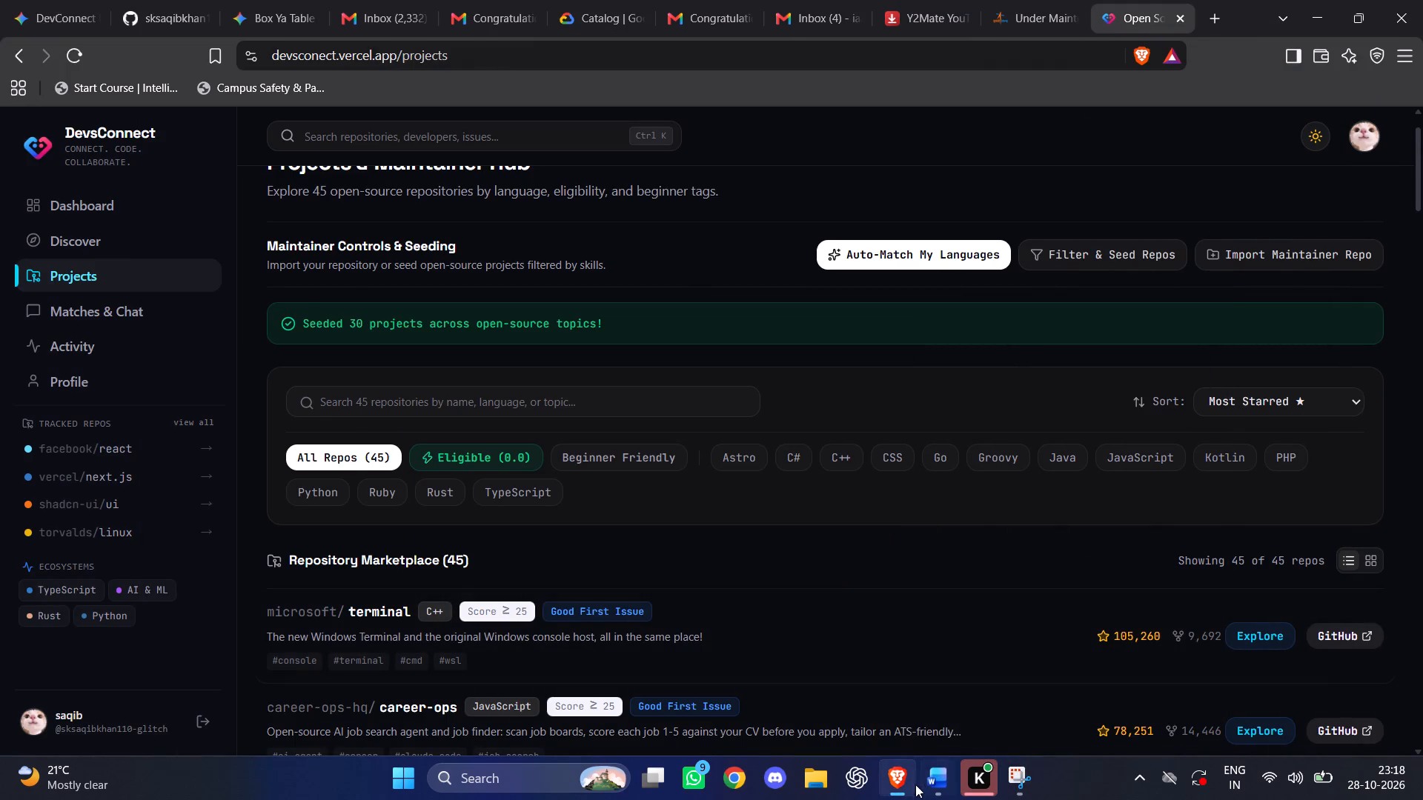
click(935, 787)
scroll(819, 436, up, 4)
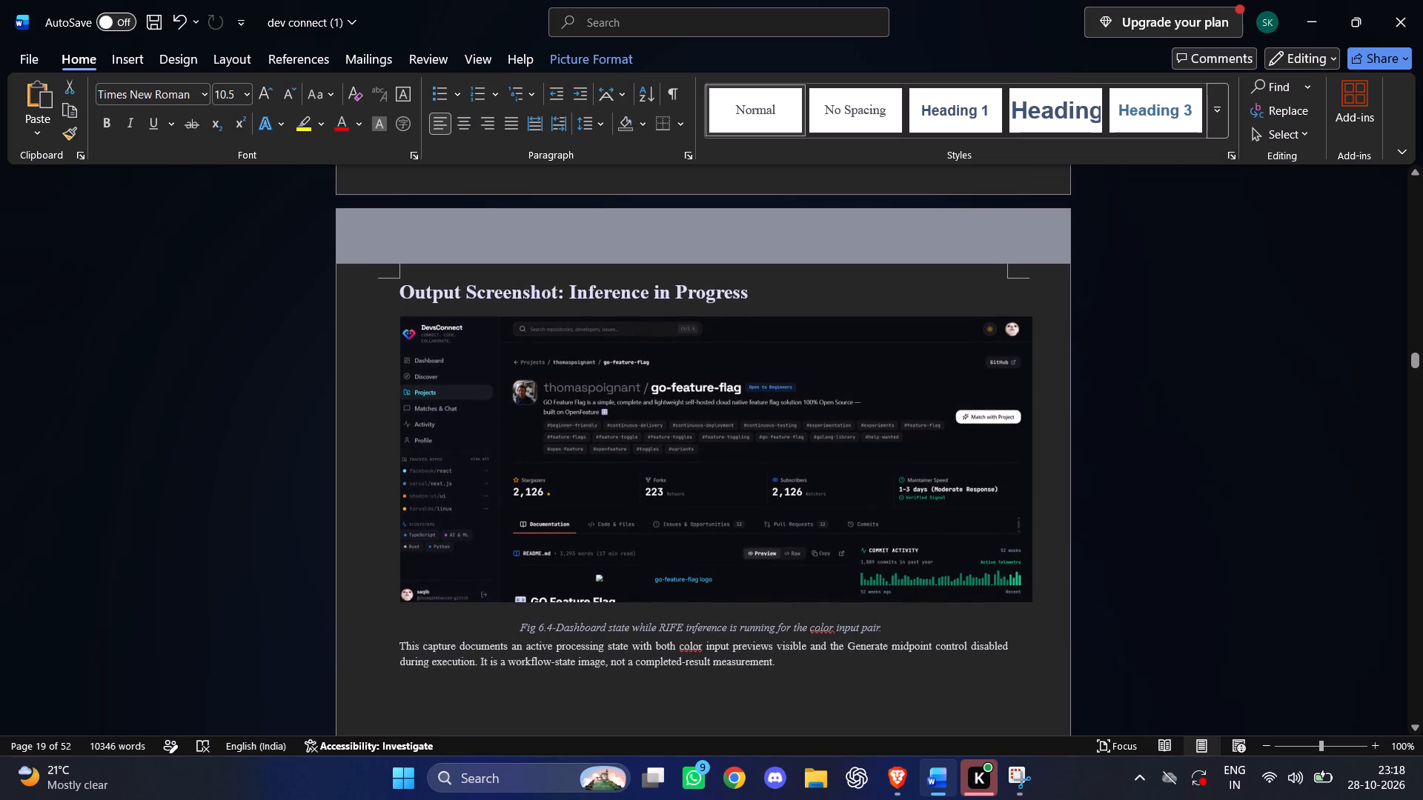
double_click(732, 456)
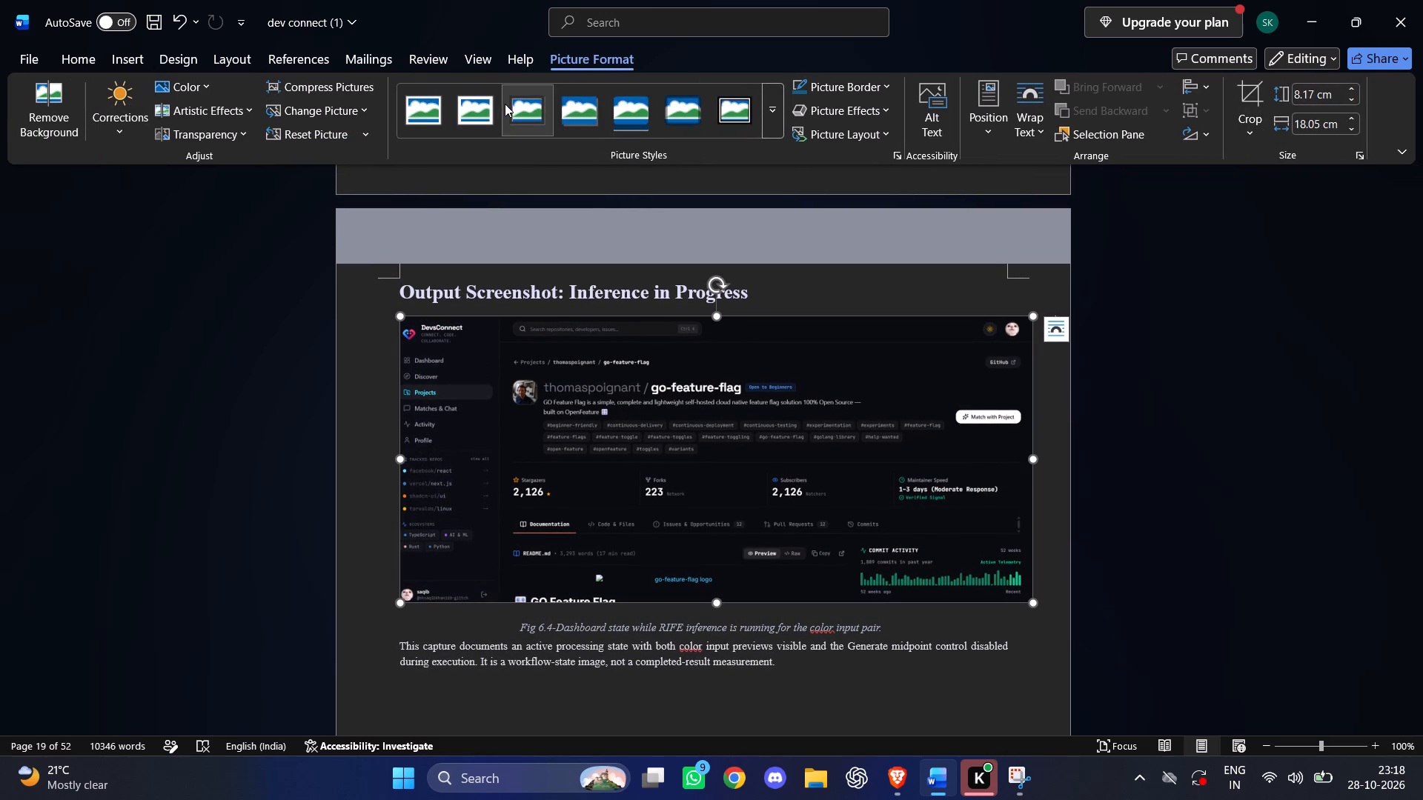
click(297, 102)
click(307, 127)
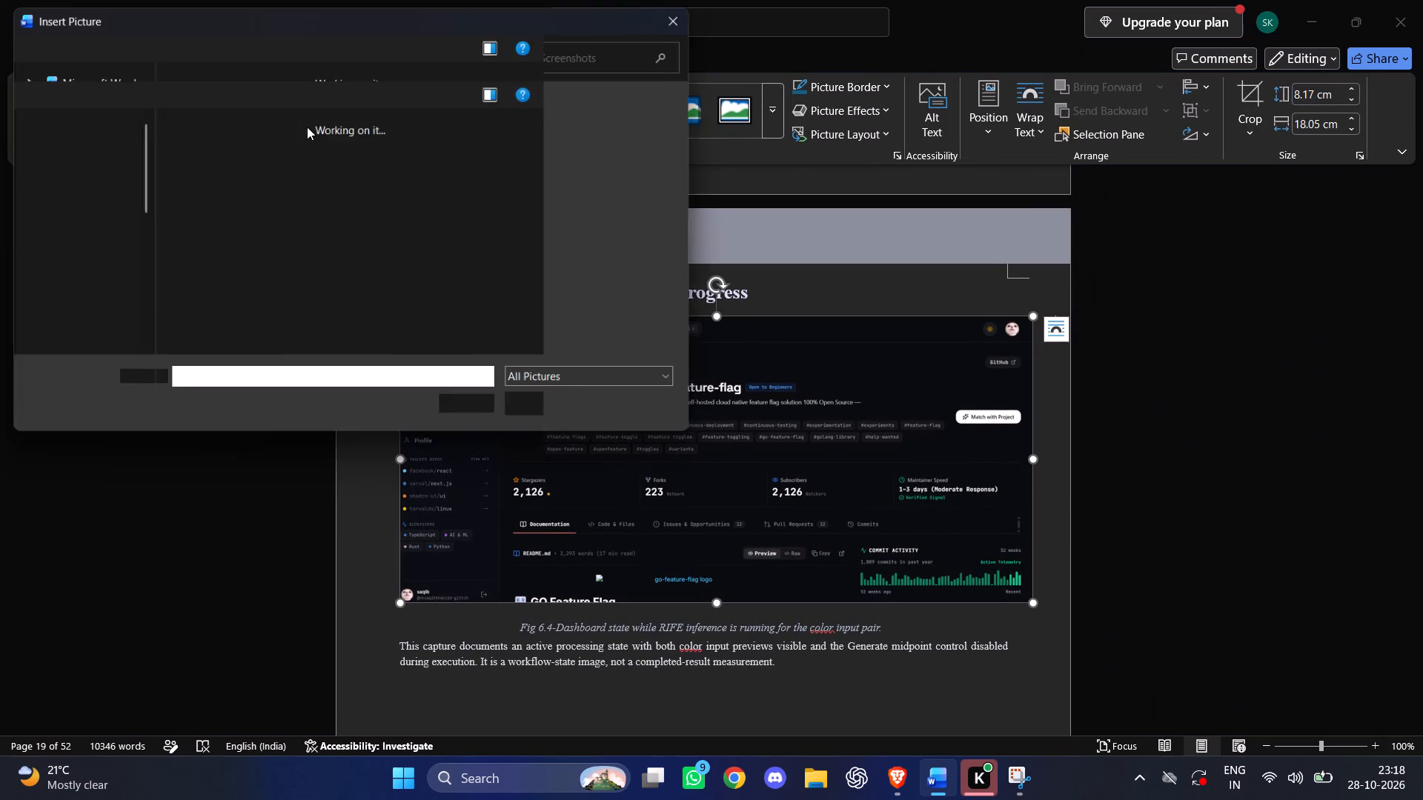
click(382, 169)
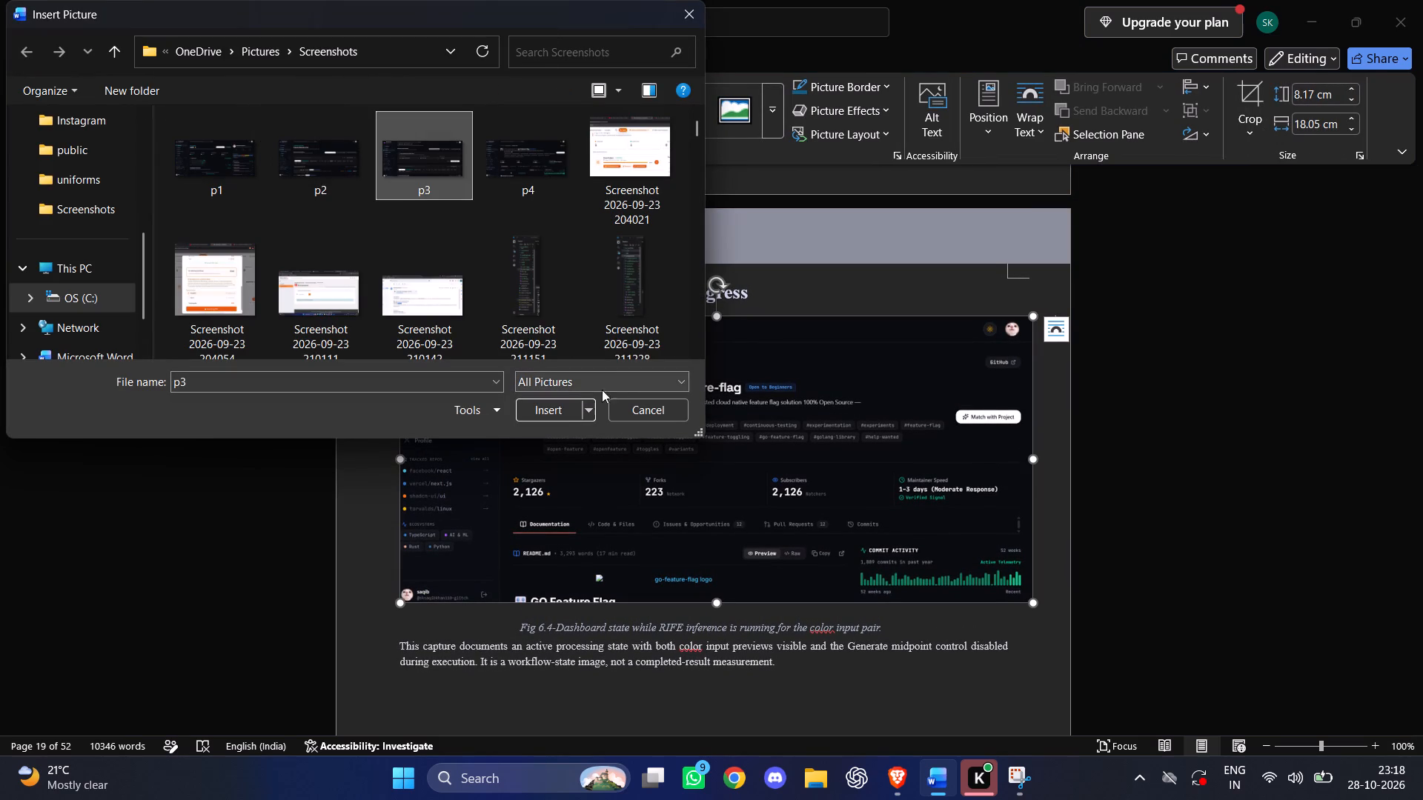
click(563, 404)
Replace the Fig 6.5 picture under "Output Screenshot: Completed Color Inference" with the p4 image.
scroll(737, 433, up, 1)
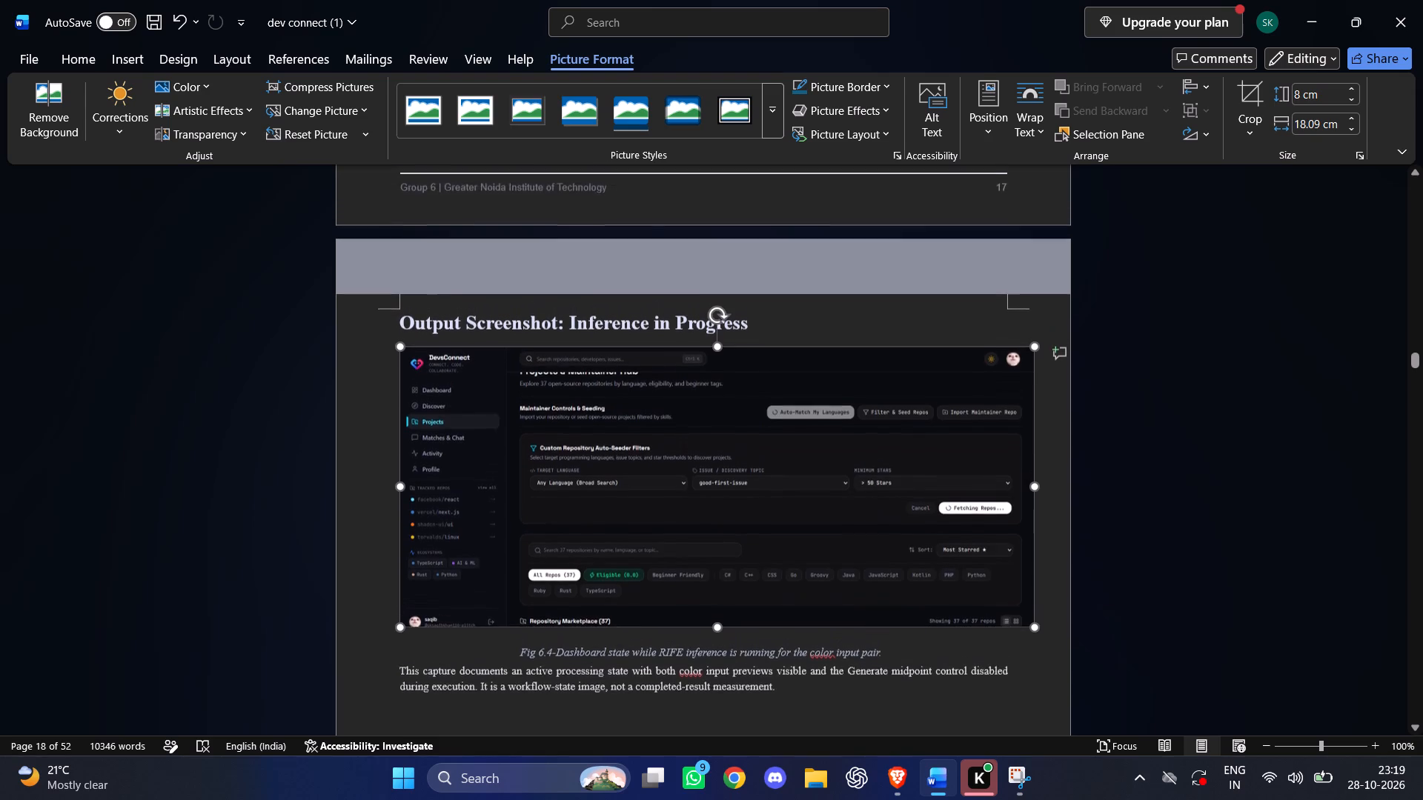
scroll(737, 433, up, 4)
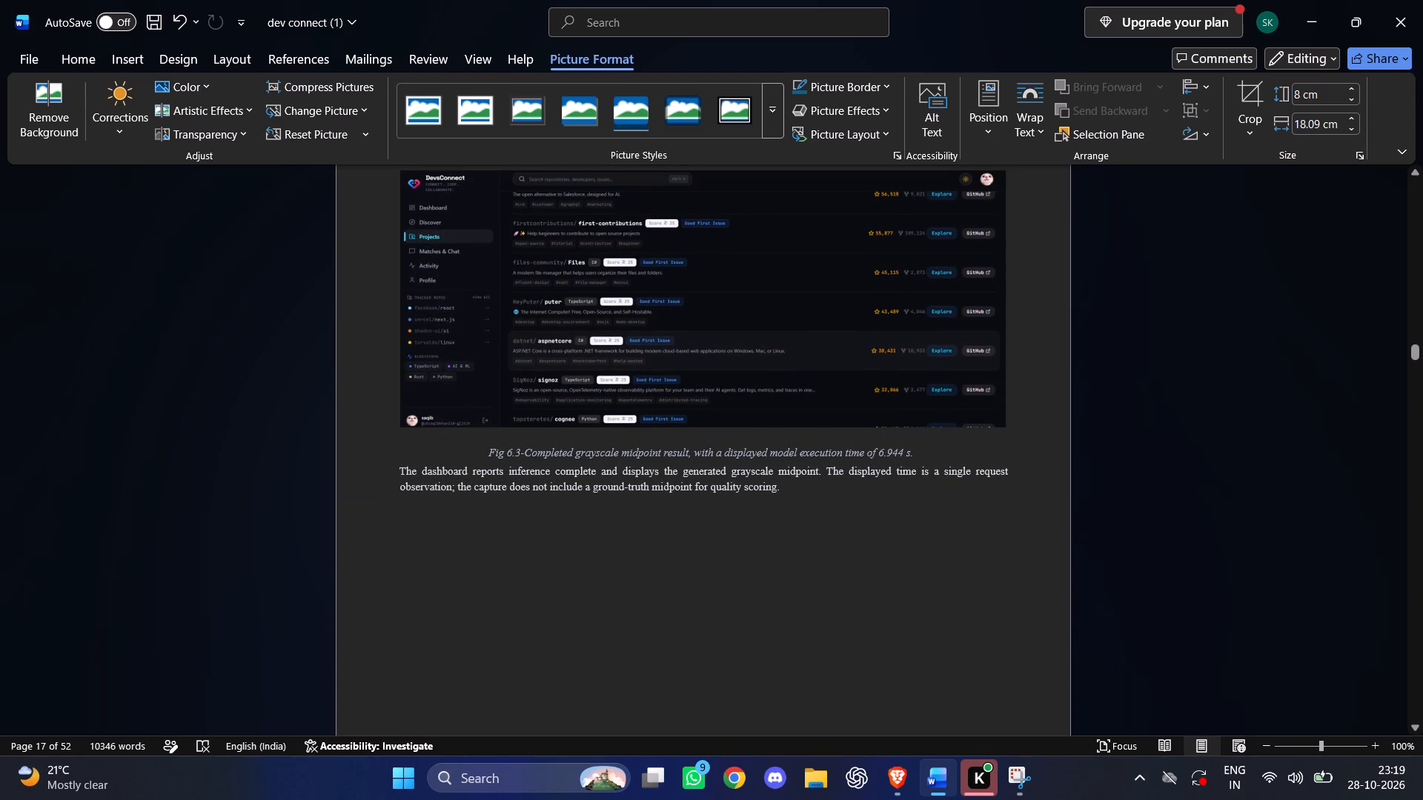
scroll(821, 373, up, 1)
scroll(821, 373, down, 6)
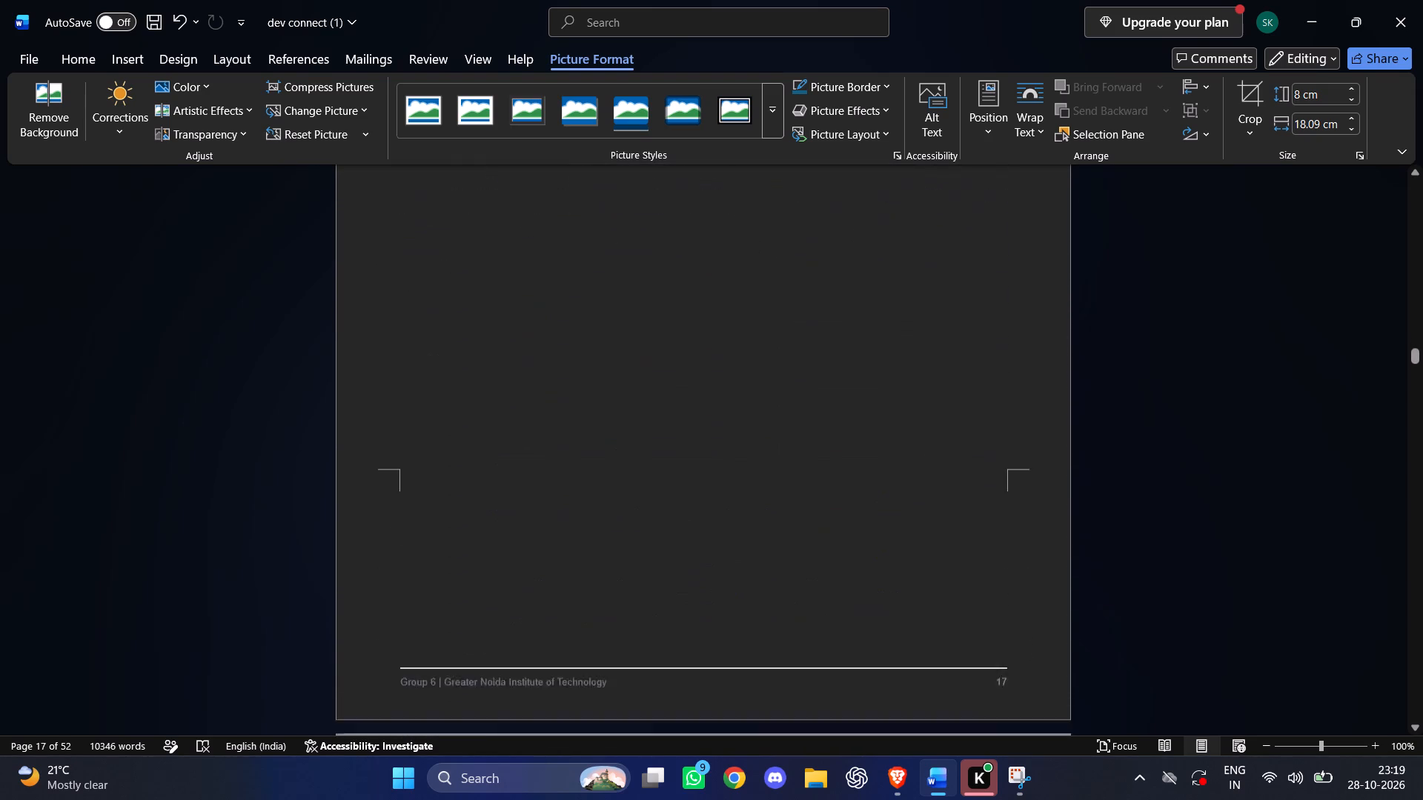
scroll(821, 373, down, 3)
scroll(821, 373, up, 2)
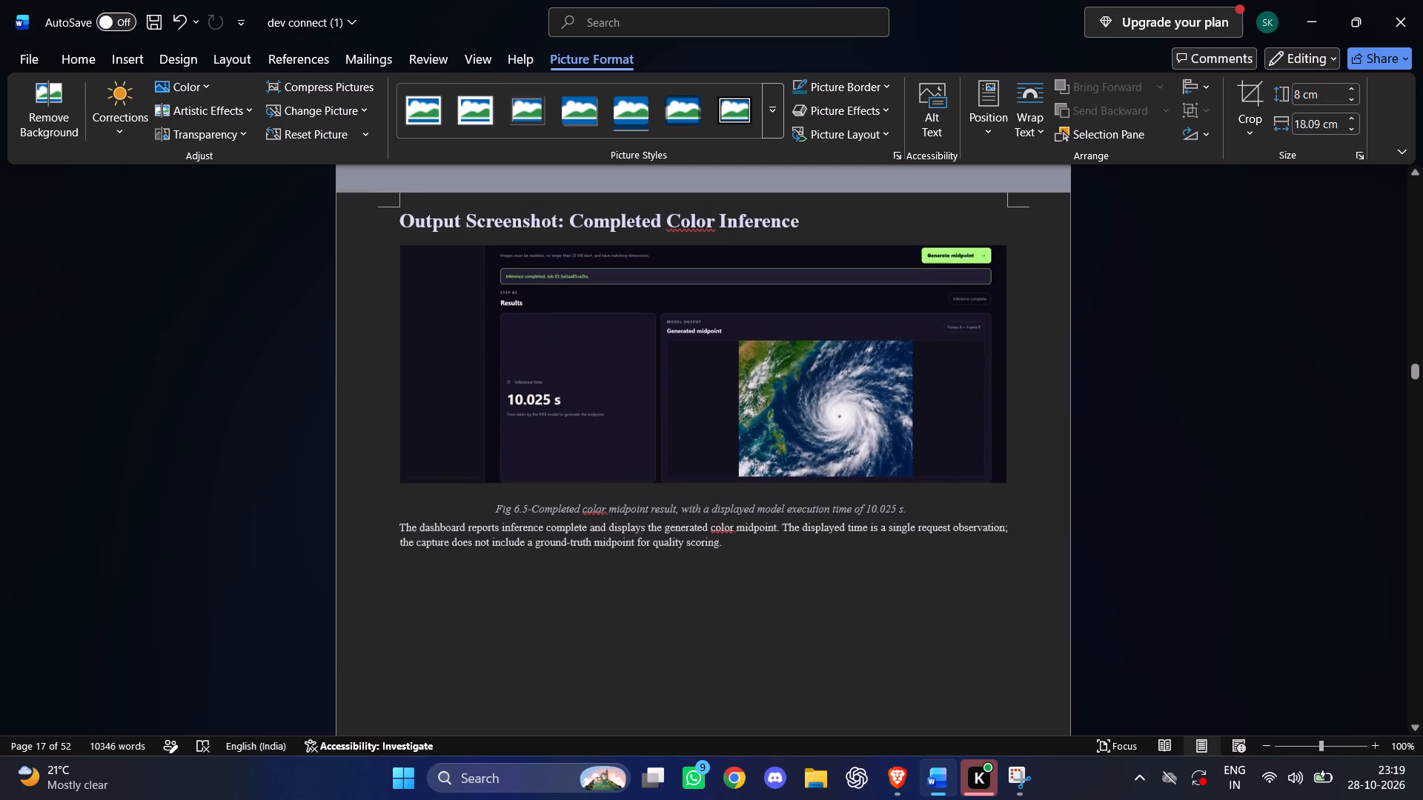
click(821, 373)
double_click(701, 366)
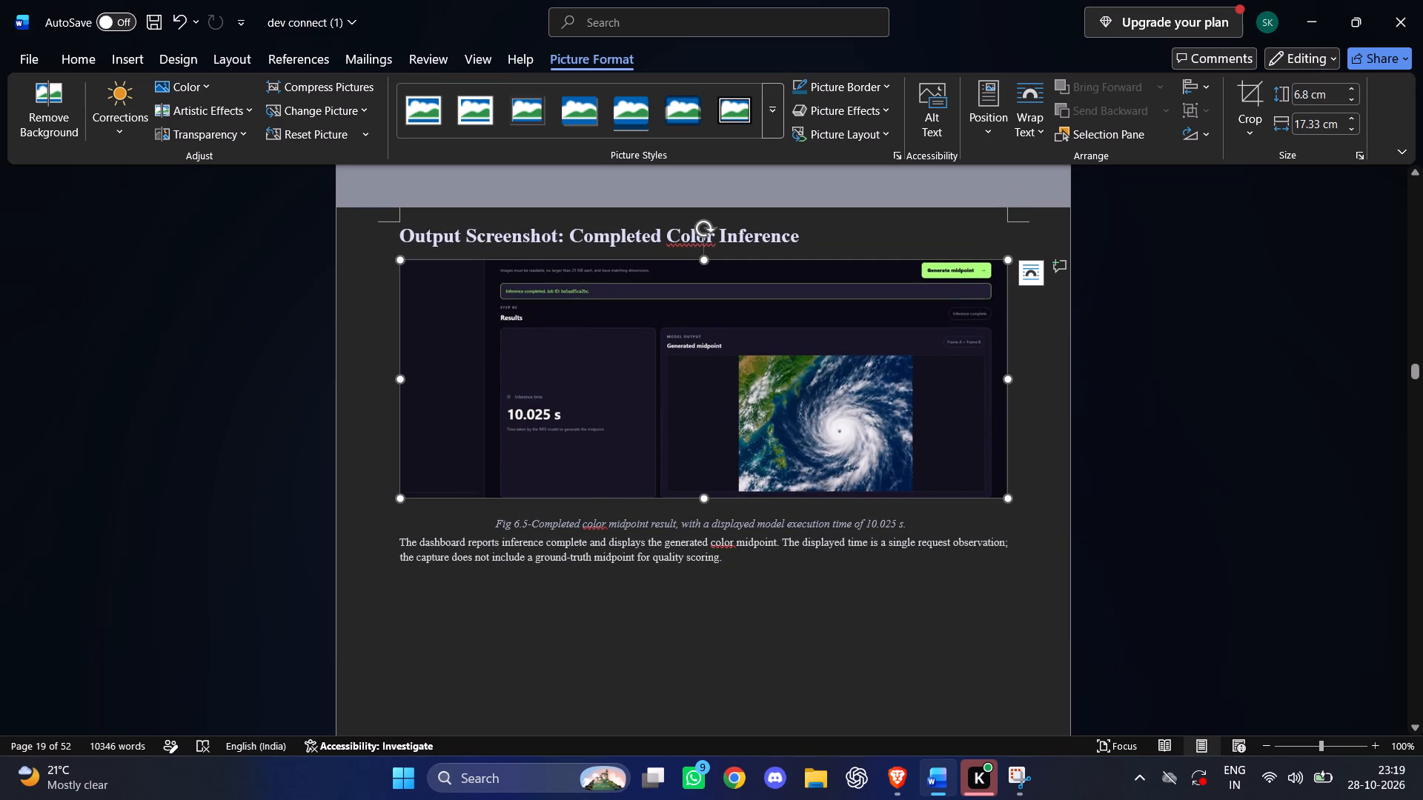
click(302, 120)
click(317, 137)
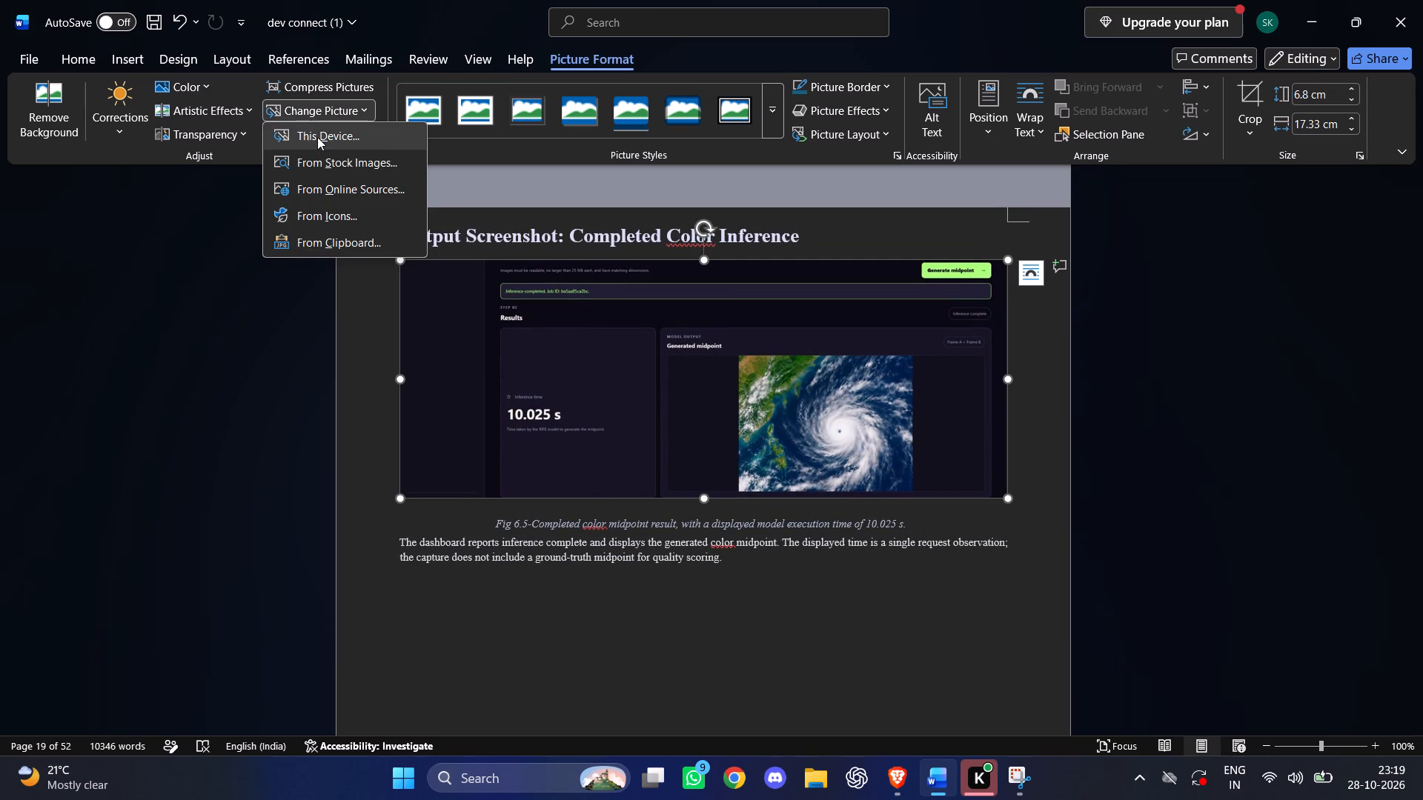
click(488, 169)
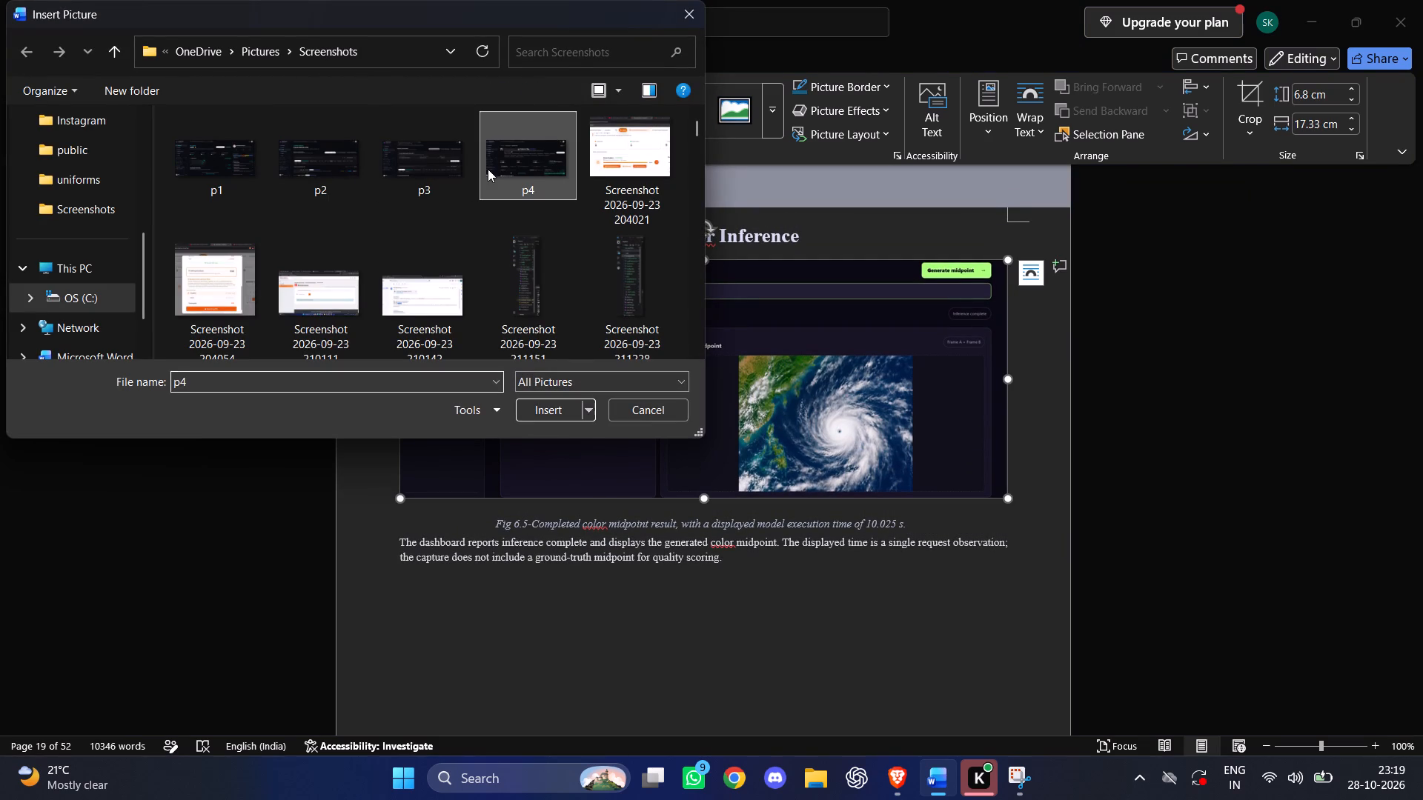
click(536, 413)
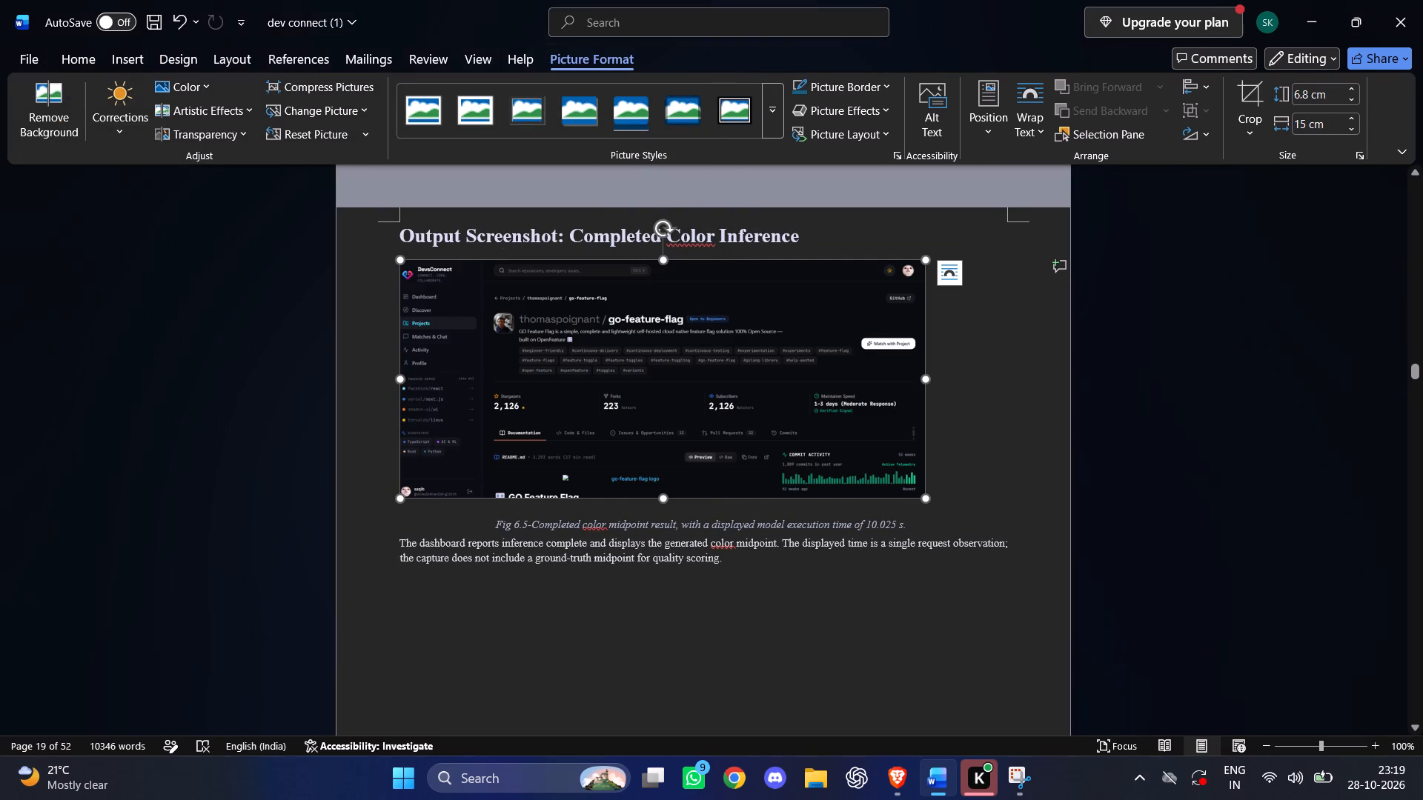
Stretch the new Fig 6.5 picture wider to almost the full text width and make it slightly taller.
click(1007, 447)
click(930, 396)
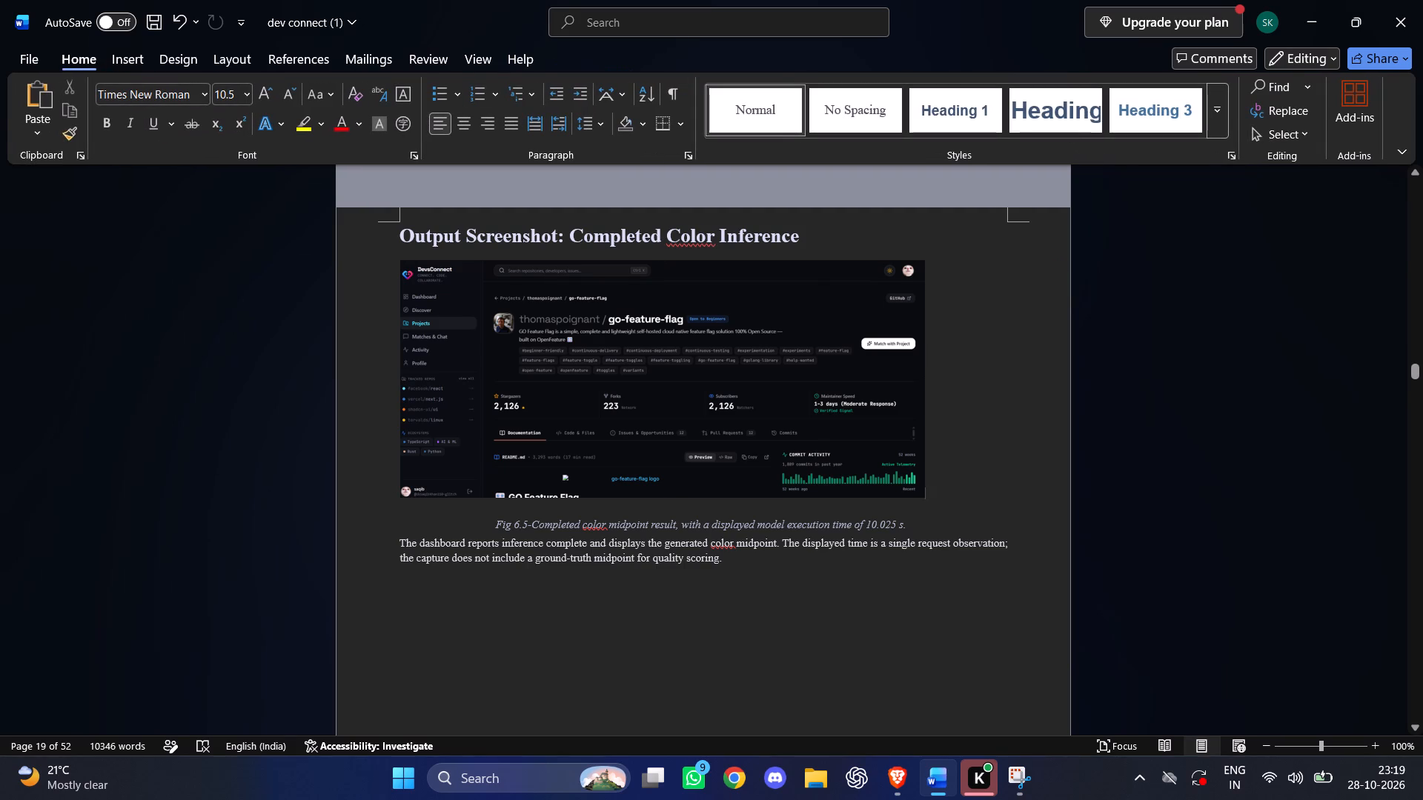
click(923, 379)
drag(923, 376, 976, 389)
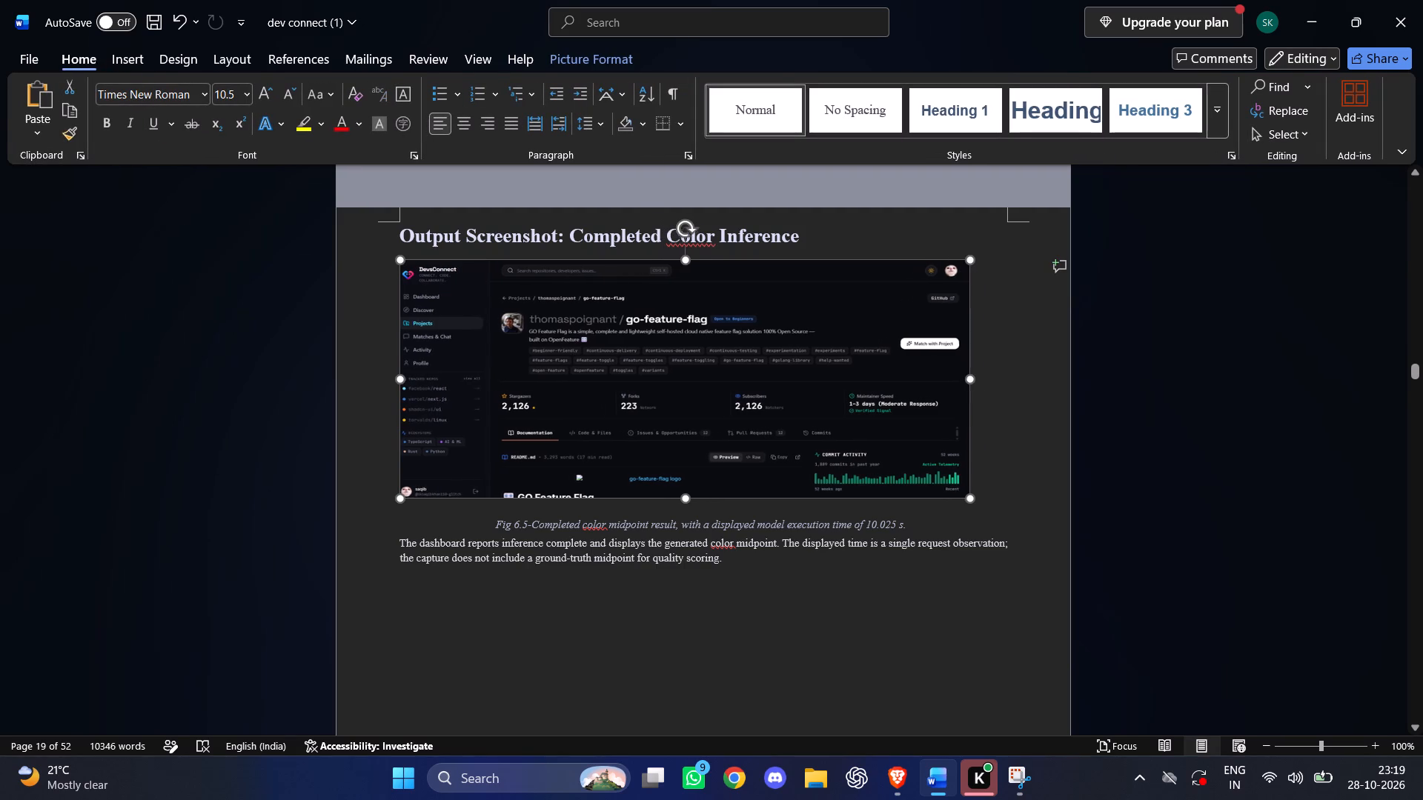
drag(976, 389, 1002, 396)
drag(700, 496, 702, 504)
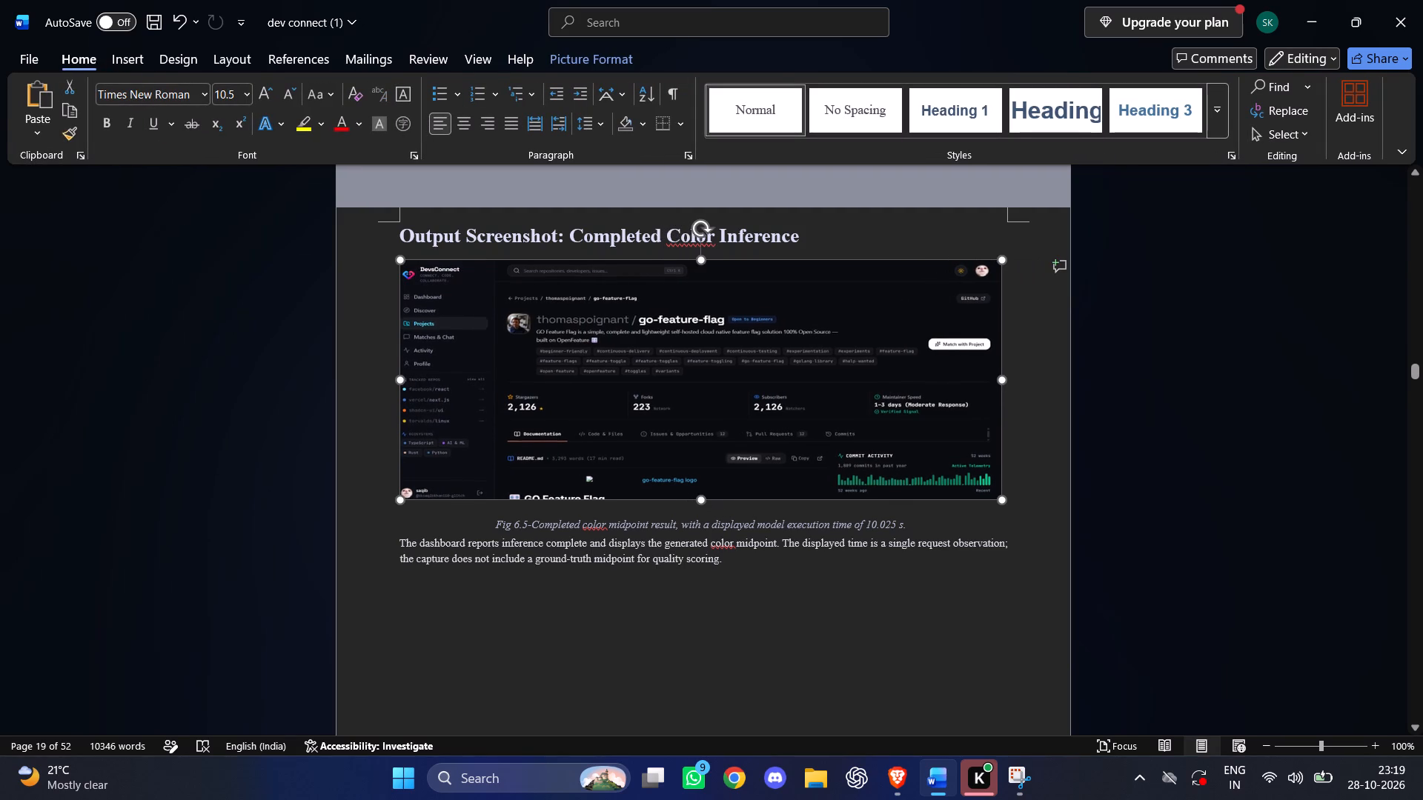
drag(702, 504, 704, 534)
click(1126, 455)
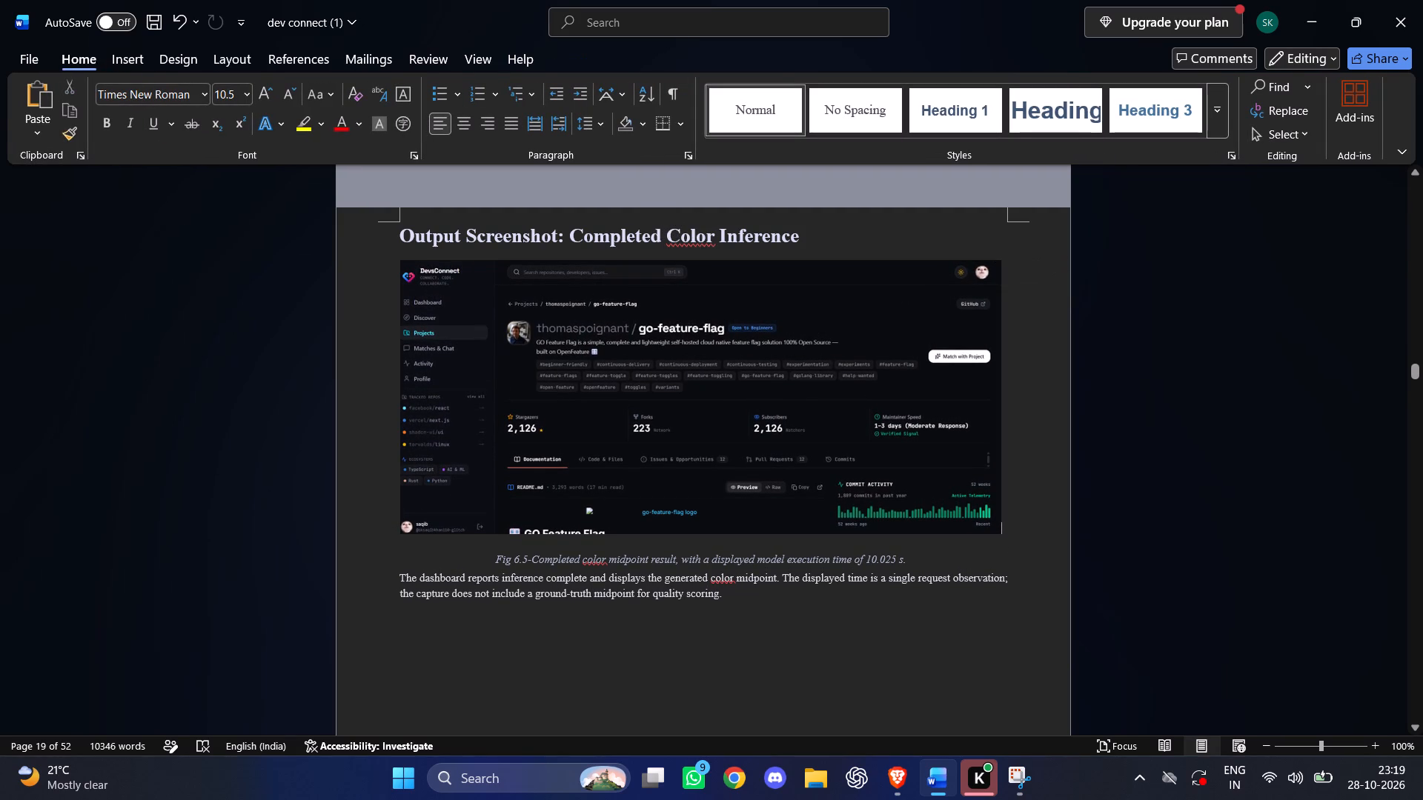
scroll(805, 614, up, 1)
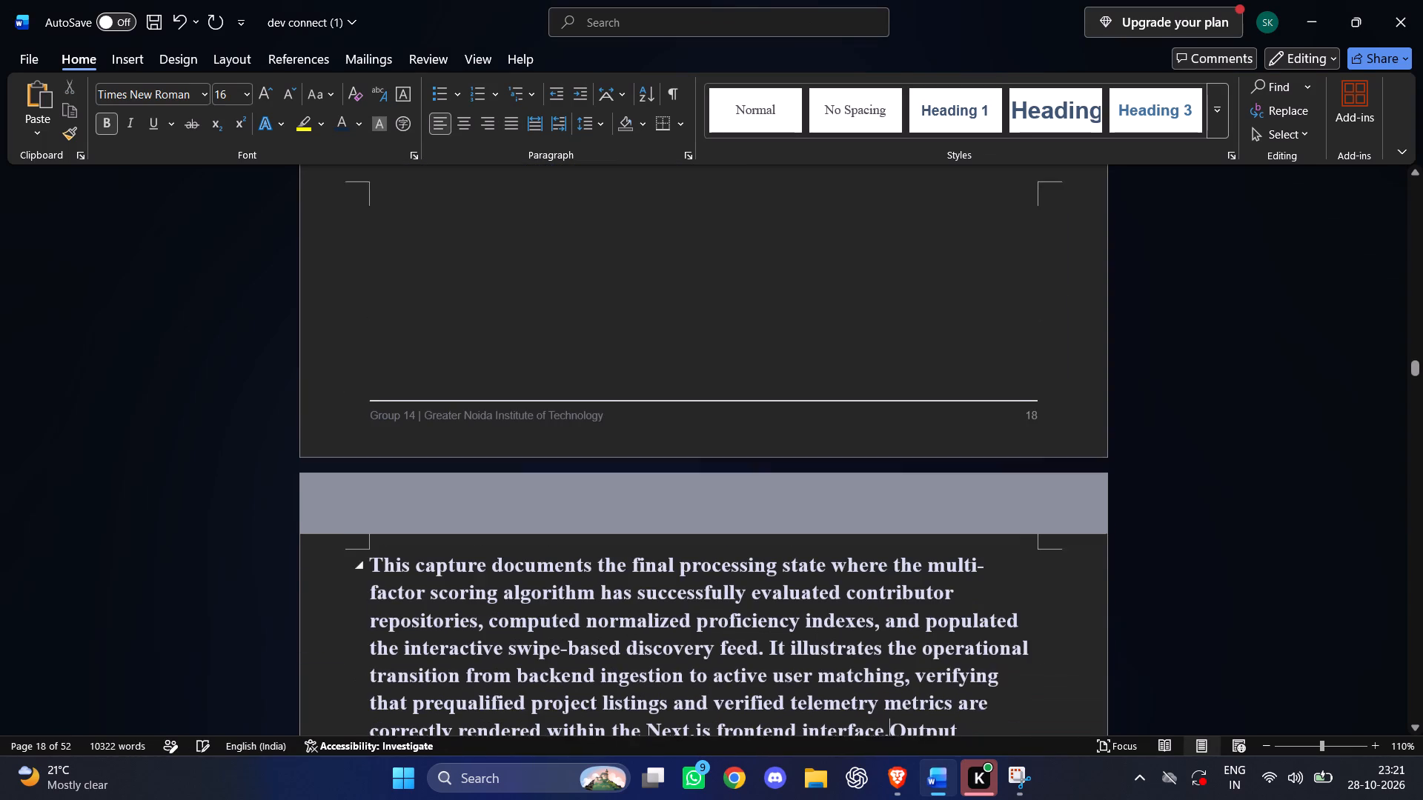
Clear the formatting of the pasted Fig 6.4 description and the "Completed Color Inference" heading text joined to it.
drag(754, 711, 461, 579)
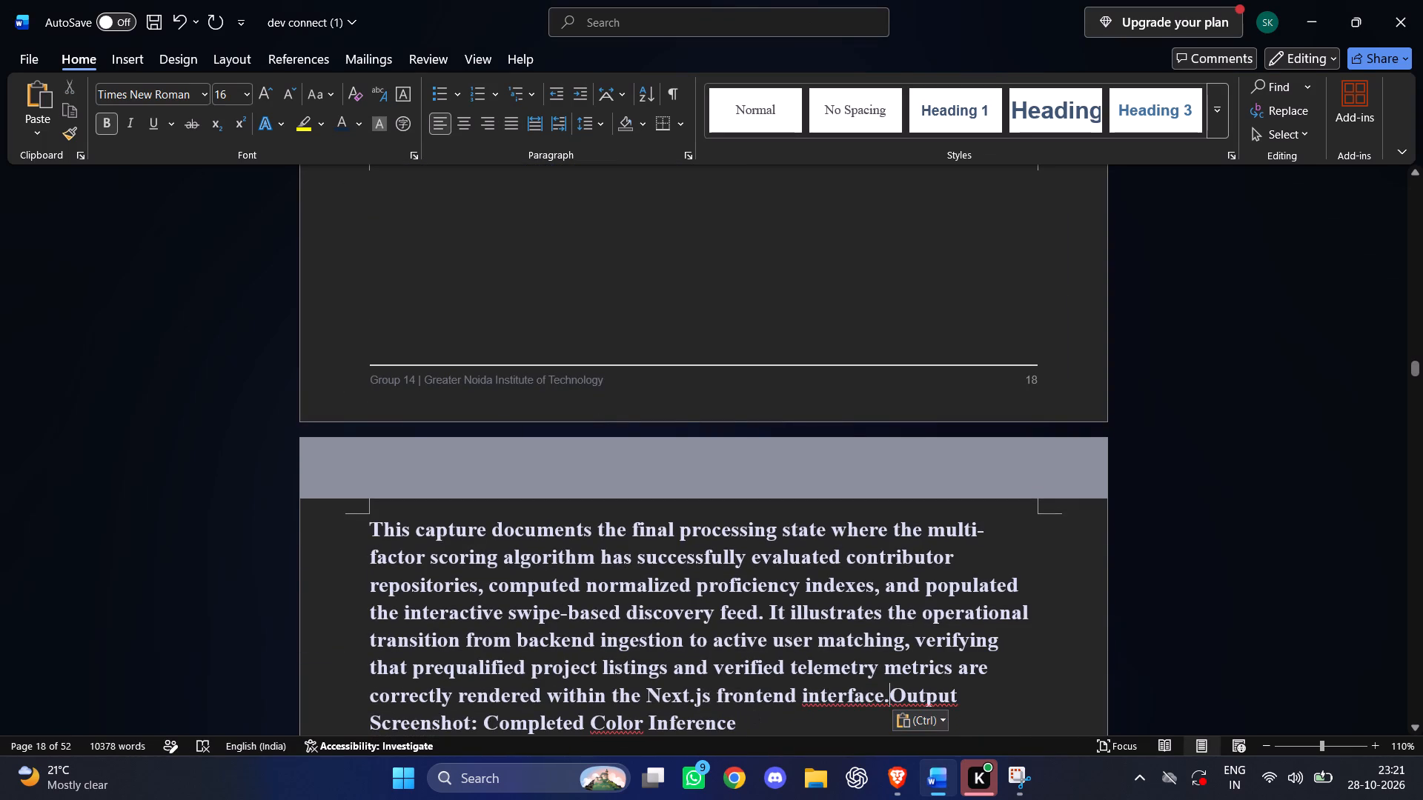
drag(461, 579, 411, 535)
drag(370, 527, 739, 643)
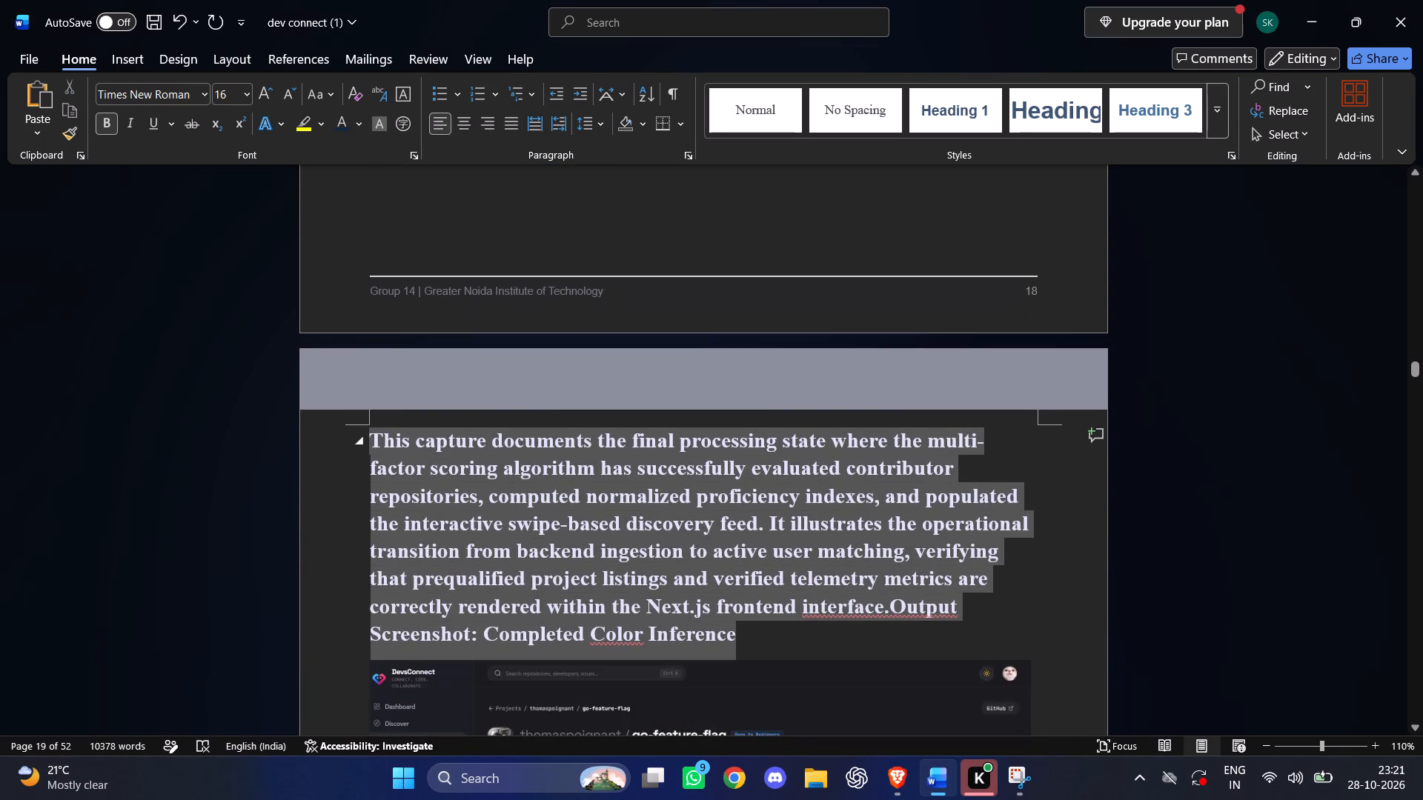
drag(739, 643, 739, 642)
click(971, 607)
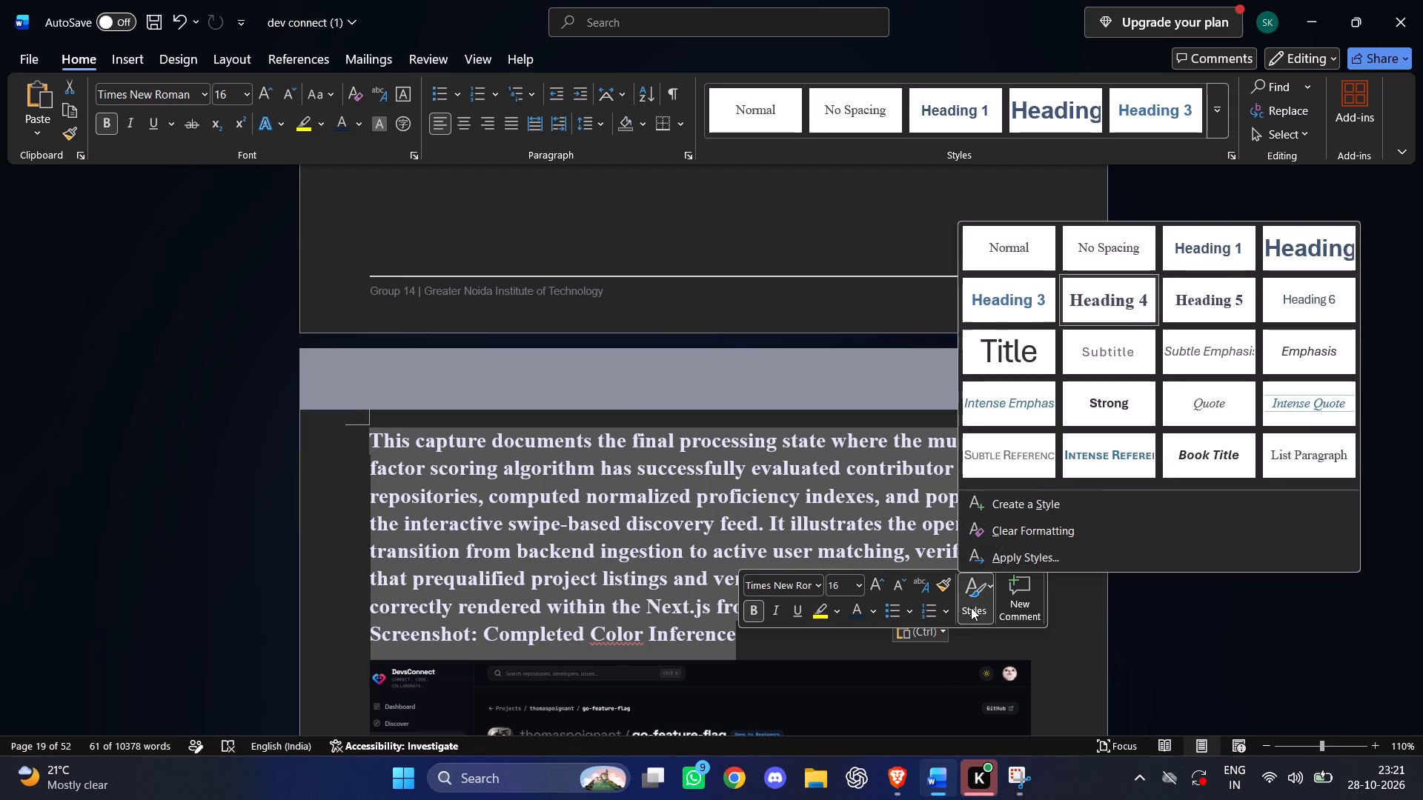
click(1039, 523)
click(826, 488)
scroll(826, 488, up, 1)
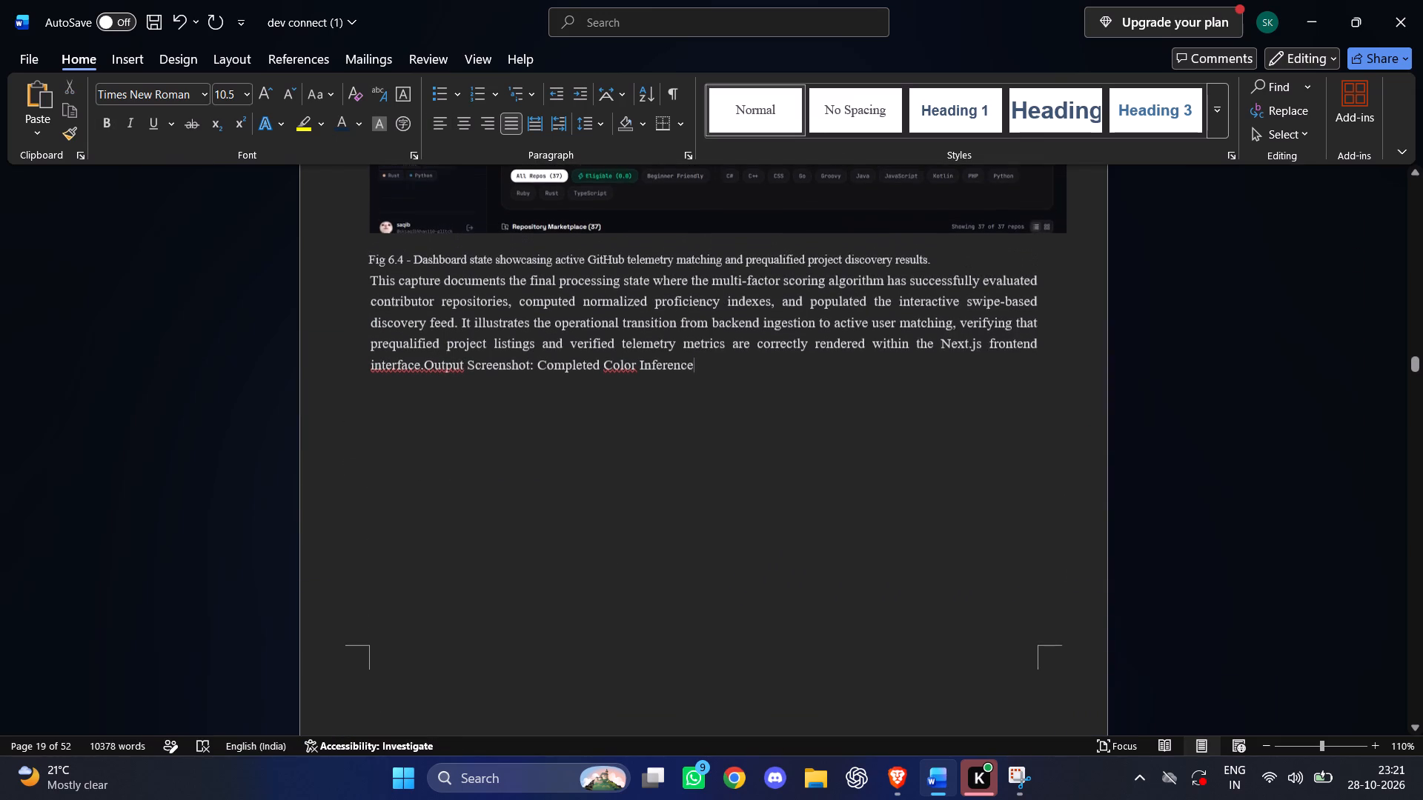
Set the Fig 6.4 description paragraph, including the joined heading text, to font size 8.
drag(709, 387, 340, 286)
click(239, 96)
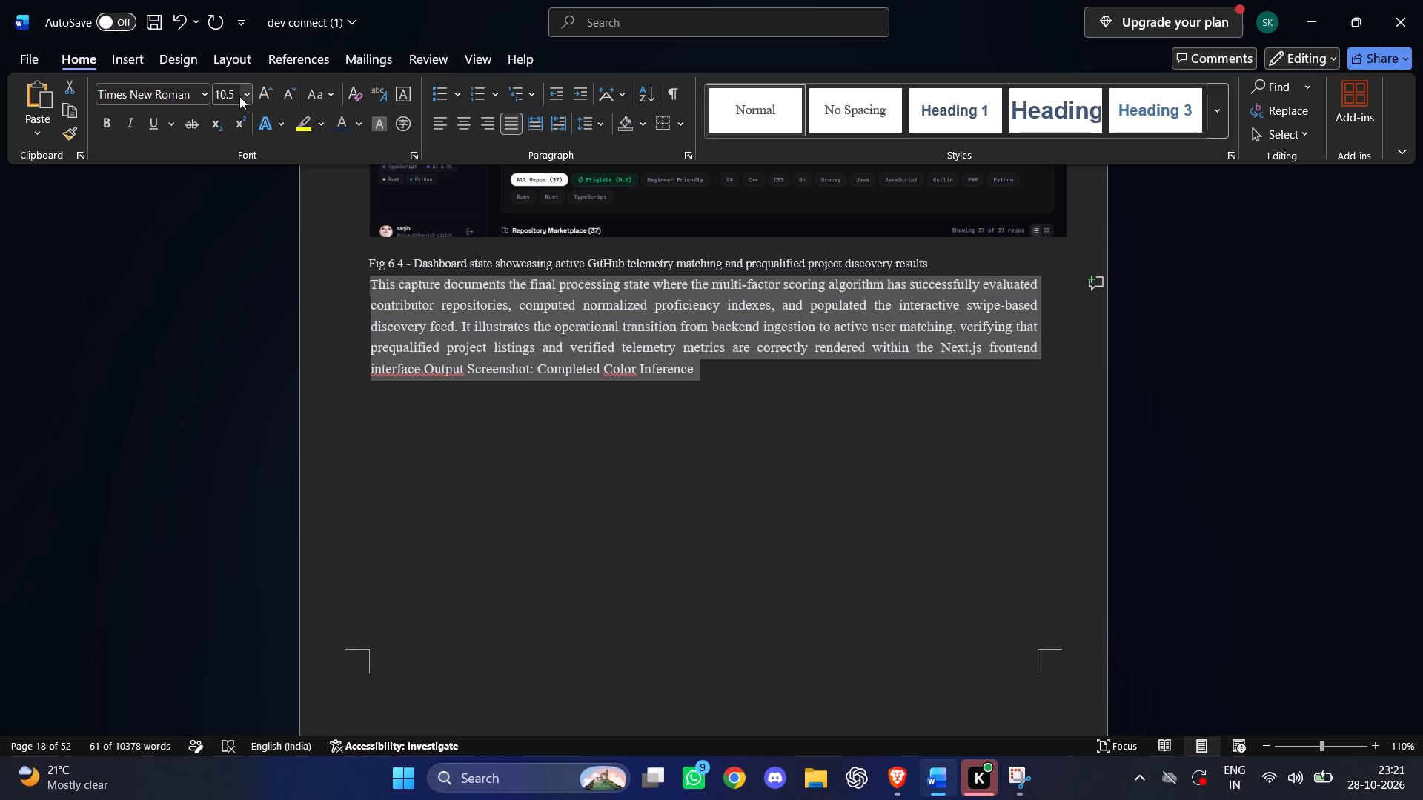
click(243, 96)
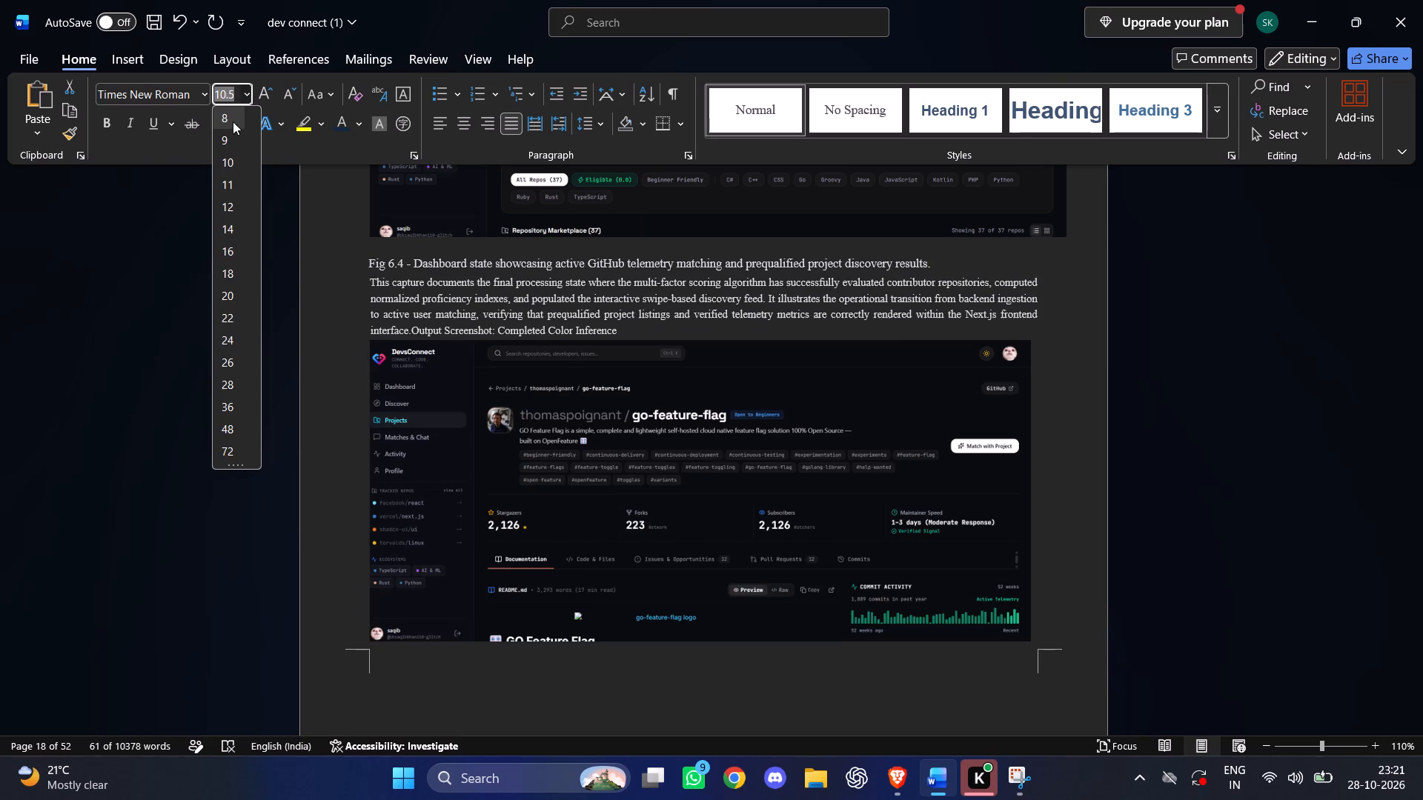
click(233, 119)
click(648, 321)
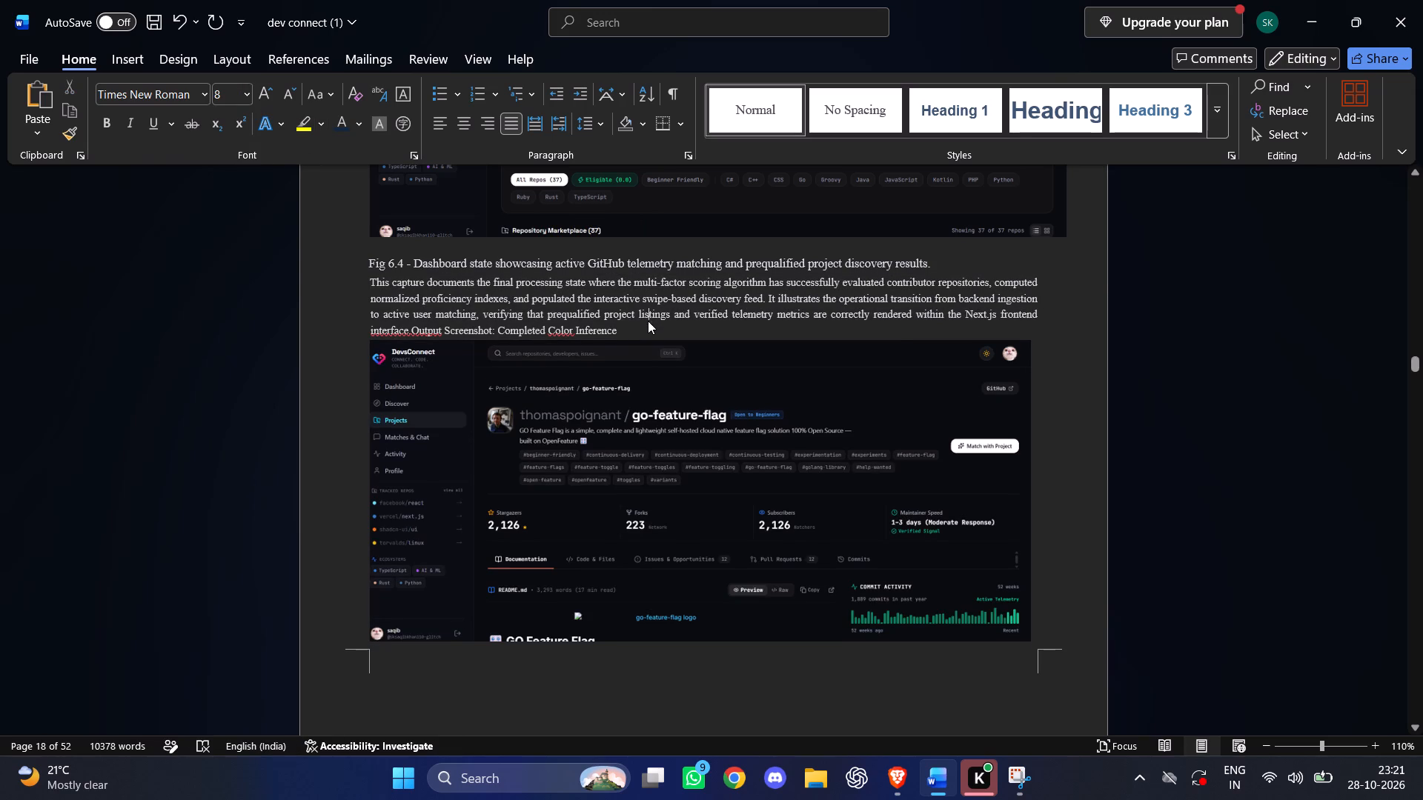
Insert blank lines after the Fig 6.4 description to push the go-feature-flag screenshot onto the following page.
click(636, 325)
key(Return)
key(Return)
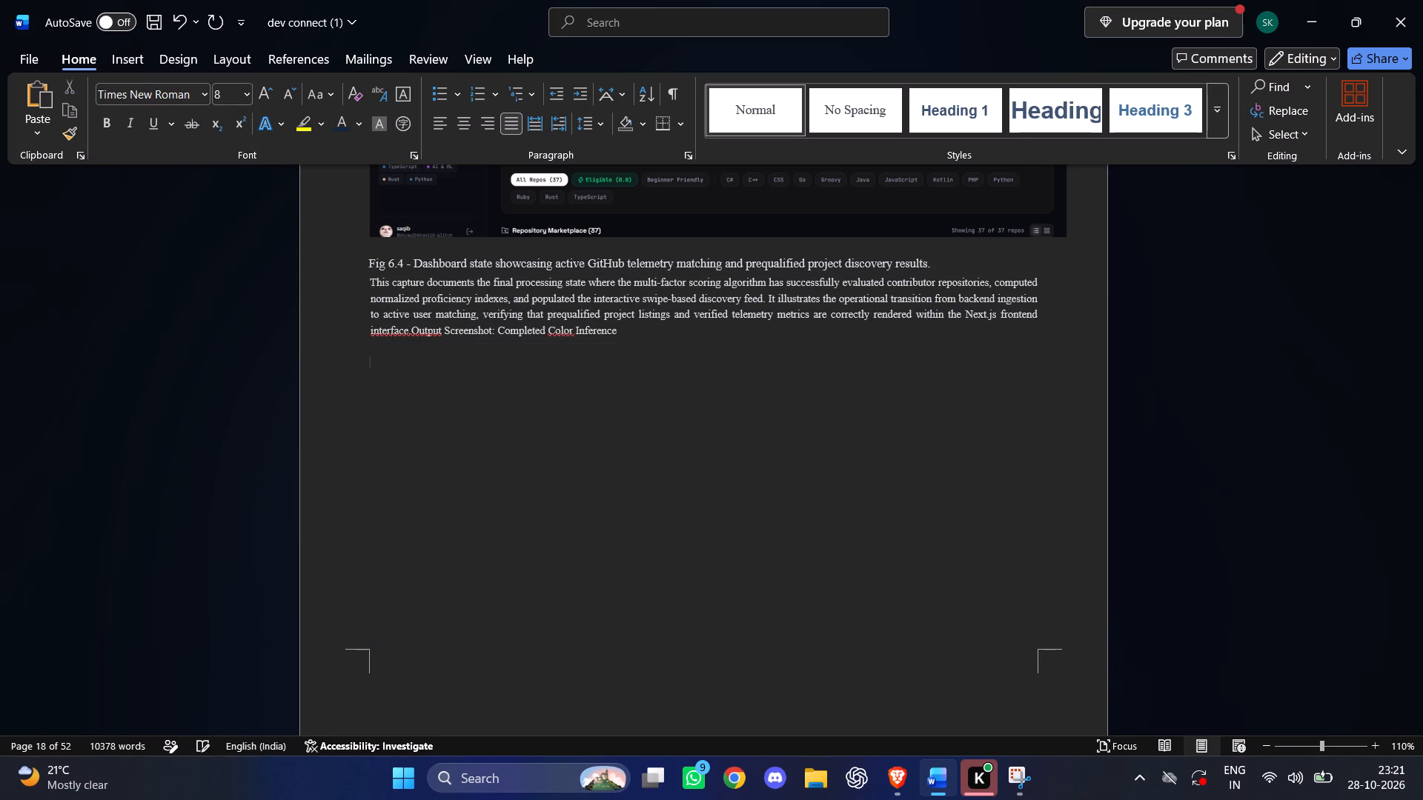
scroll(636, 325, down, 3)
scroll(636, 325, up, 1)
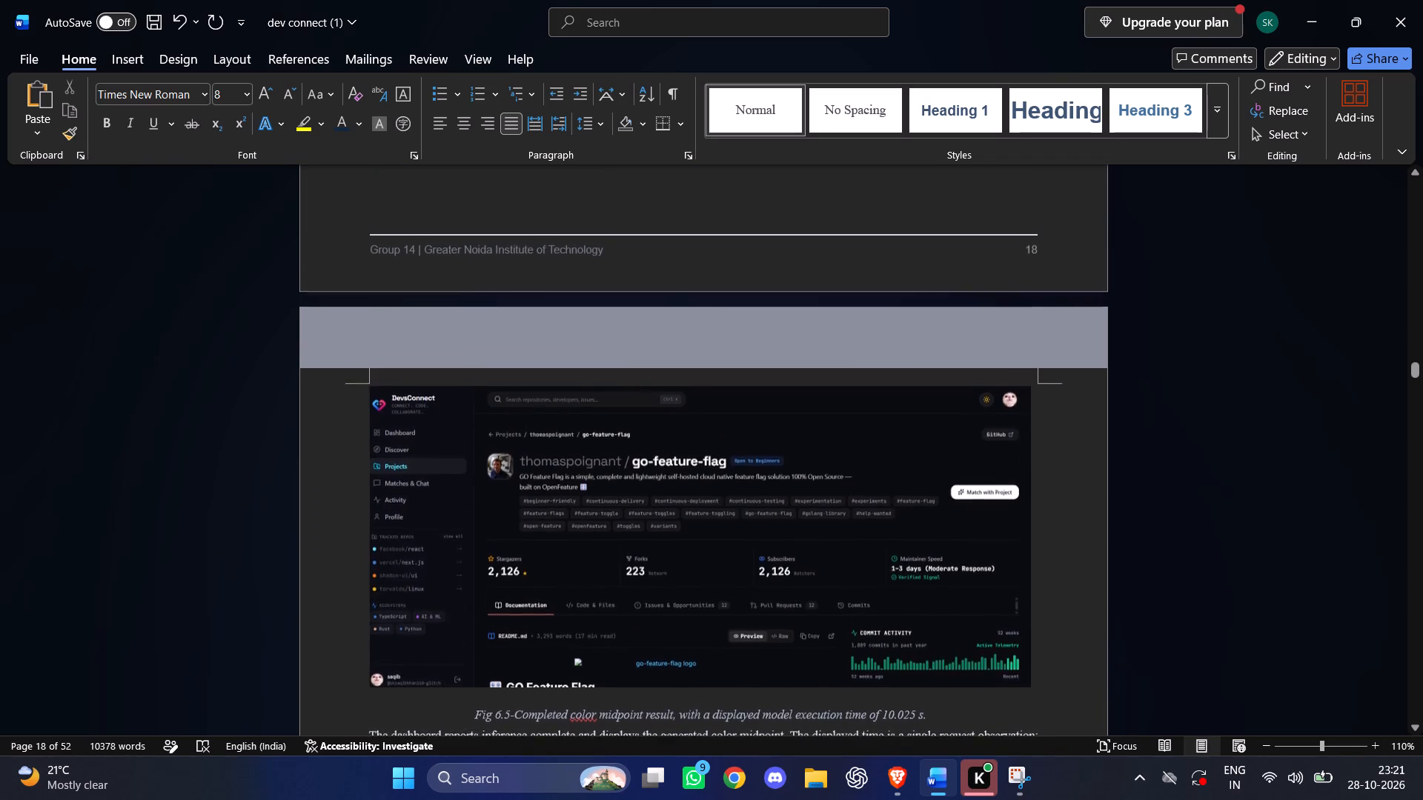
key(Return)
scroll(636, 325, down, 1)
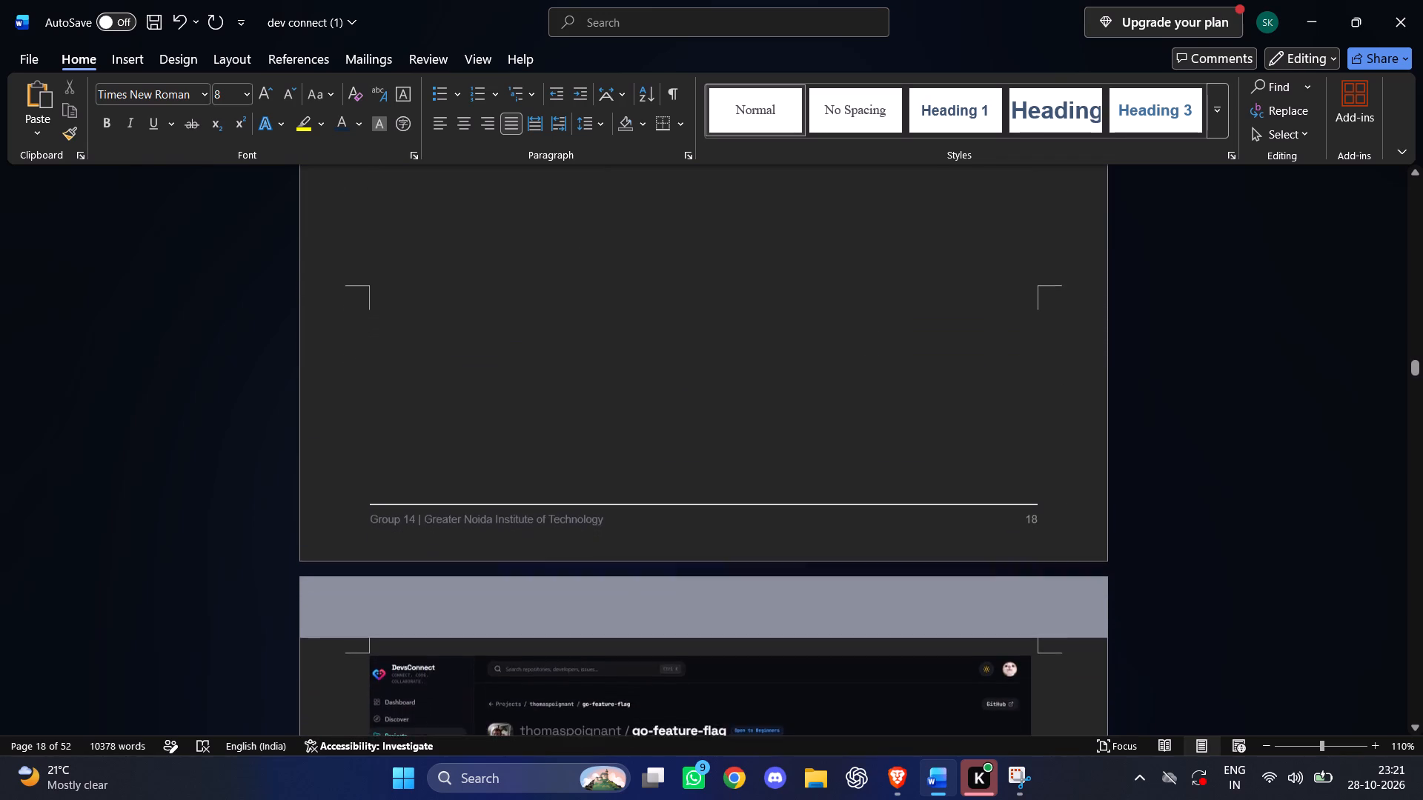
key(Return)
key(Return)
key(Return)
key(Return)
key(Return)
key(Return)
key(Return)
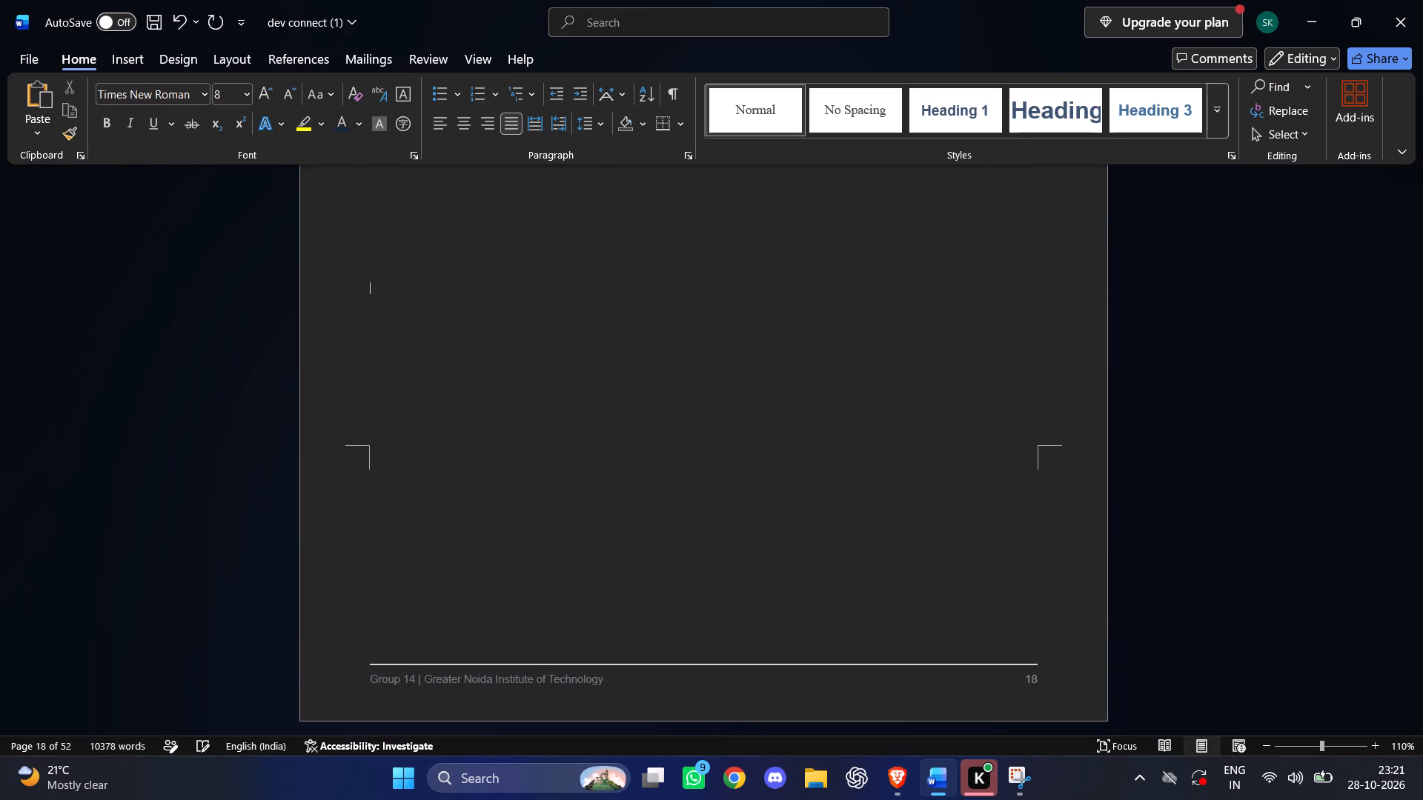
key(Return)
key(Return)
key(Return)
scroll(636, 325, left, 1)
scroll(636, 325, down, 3)
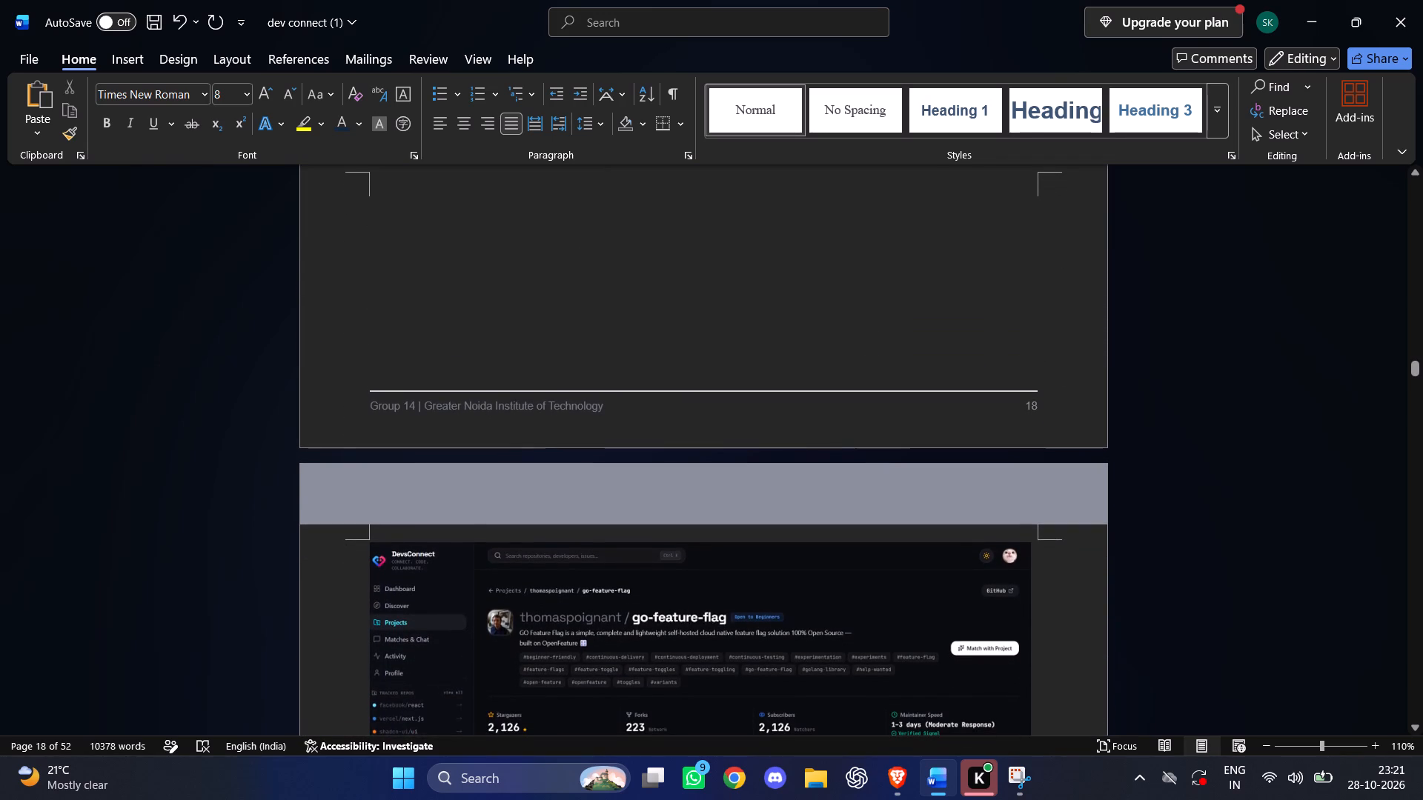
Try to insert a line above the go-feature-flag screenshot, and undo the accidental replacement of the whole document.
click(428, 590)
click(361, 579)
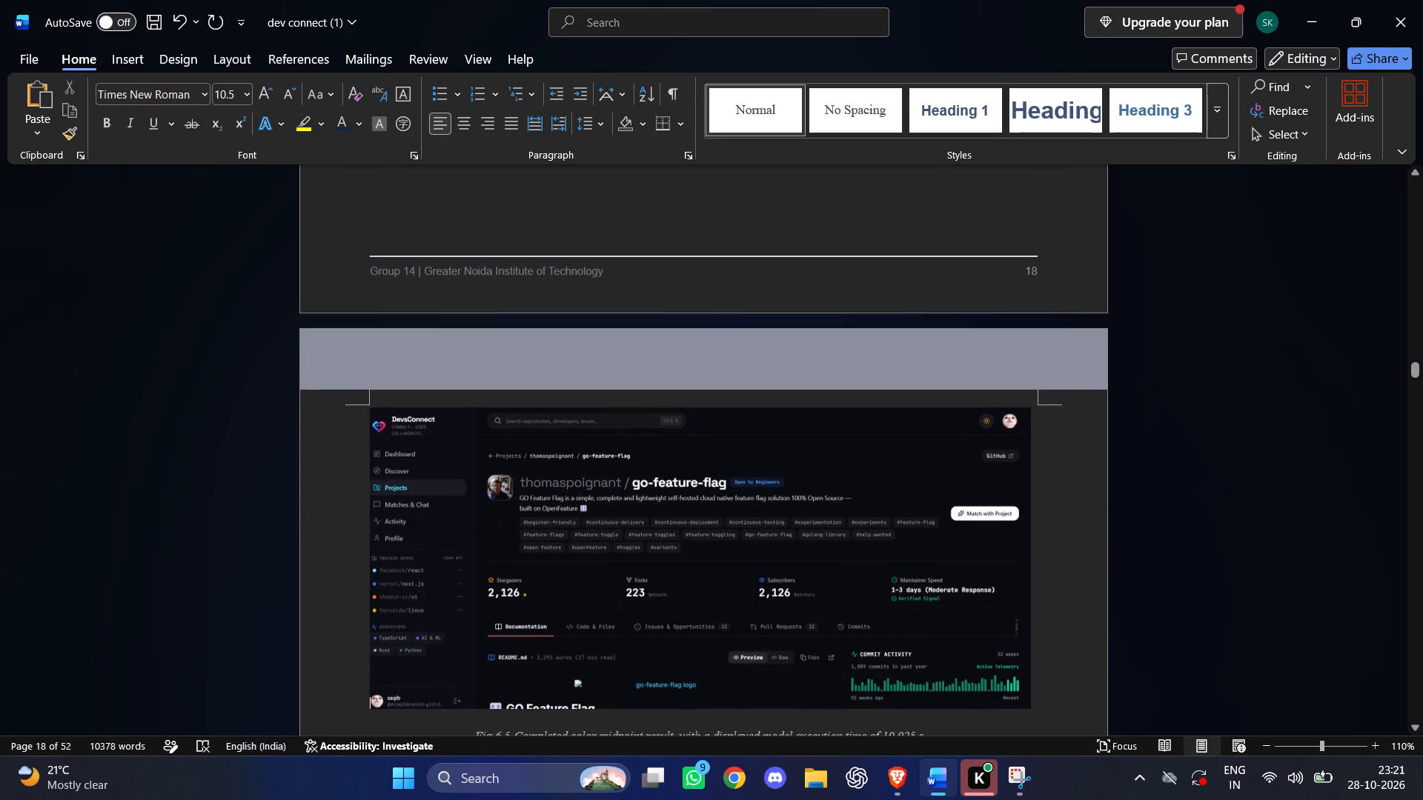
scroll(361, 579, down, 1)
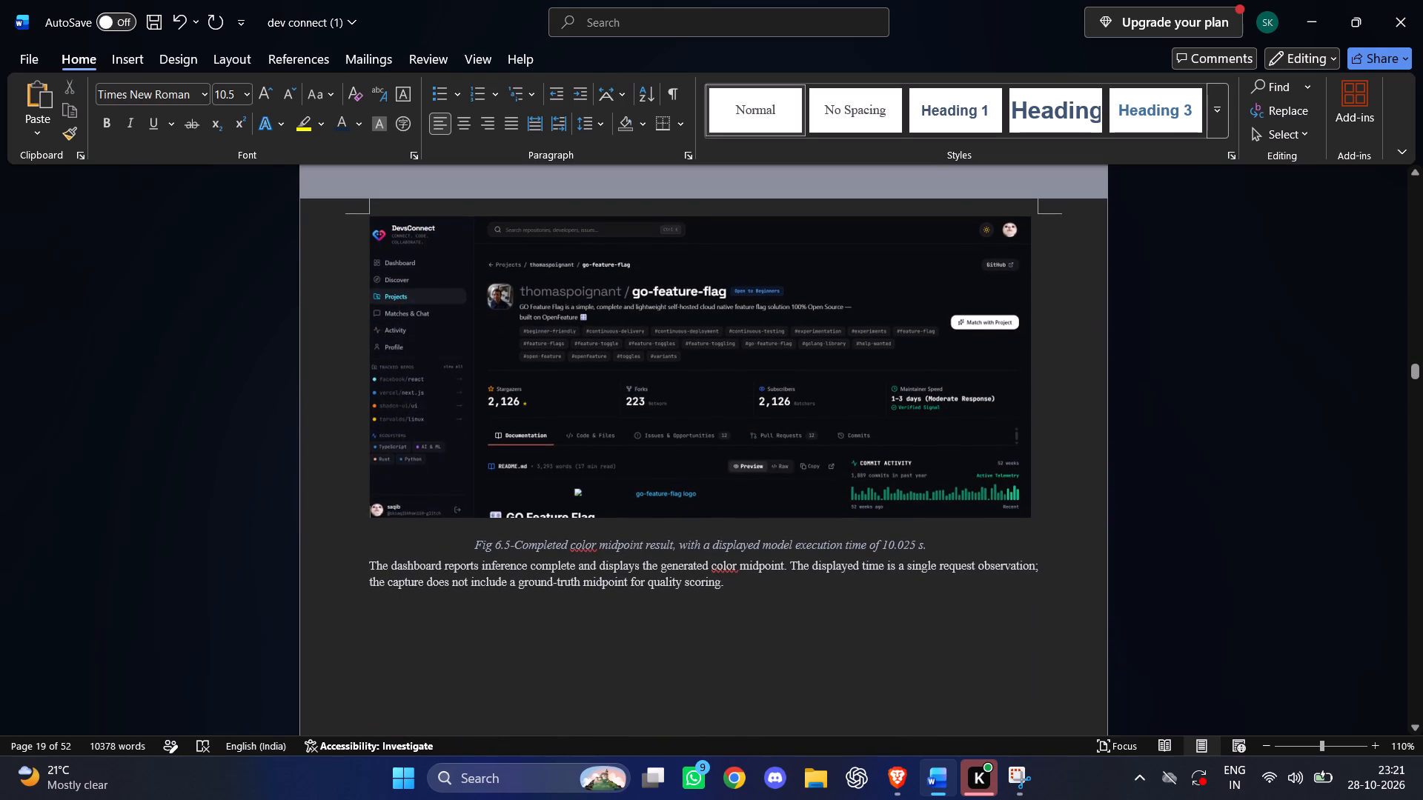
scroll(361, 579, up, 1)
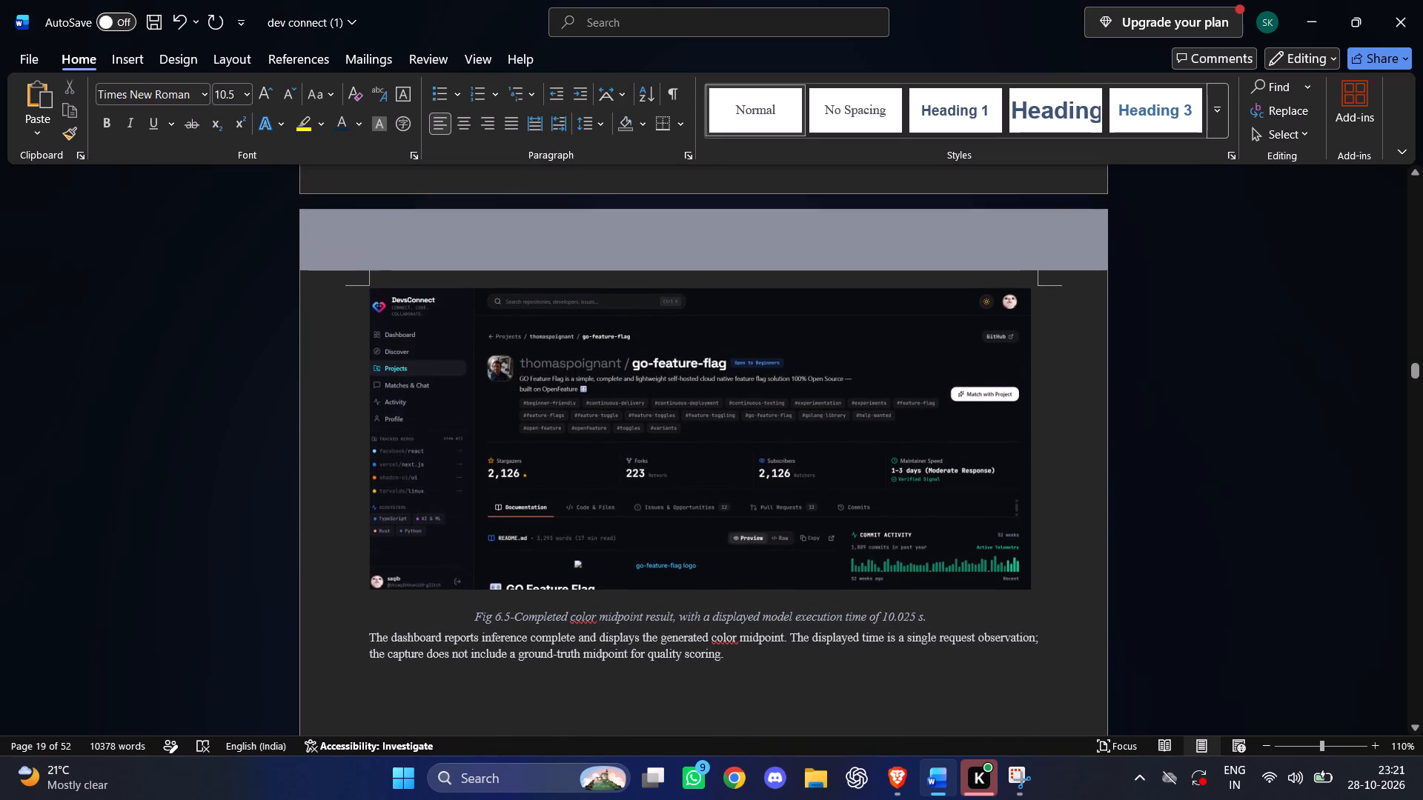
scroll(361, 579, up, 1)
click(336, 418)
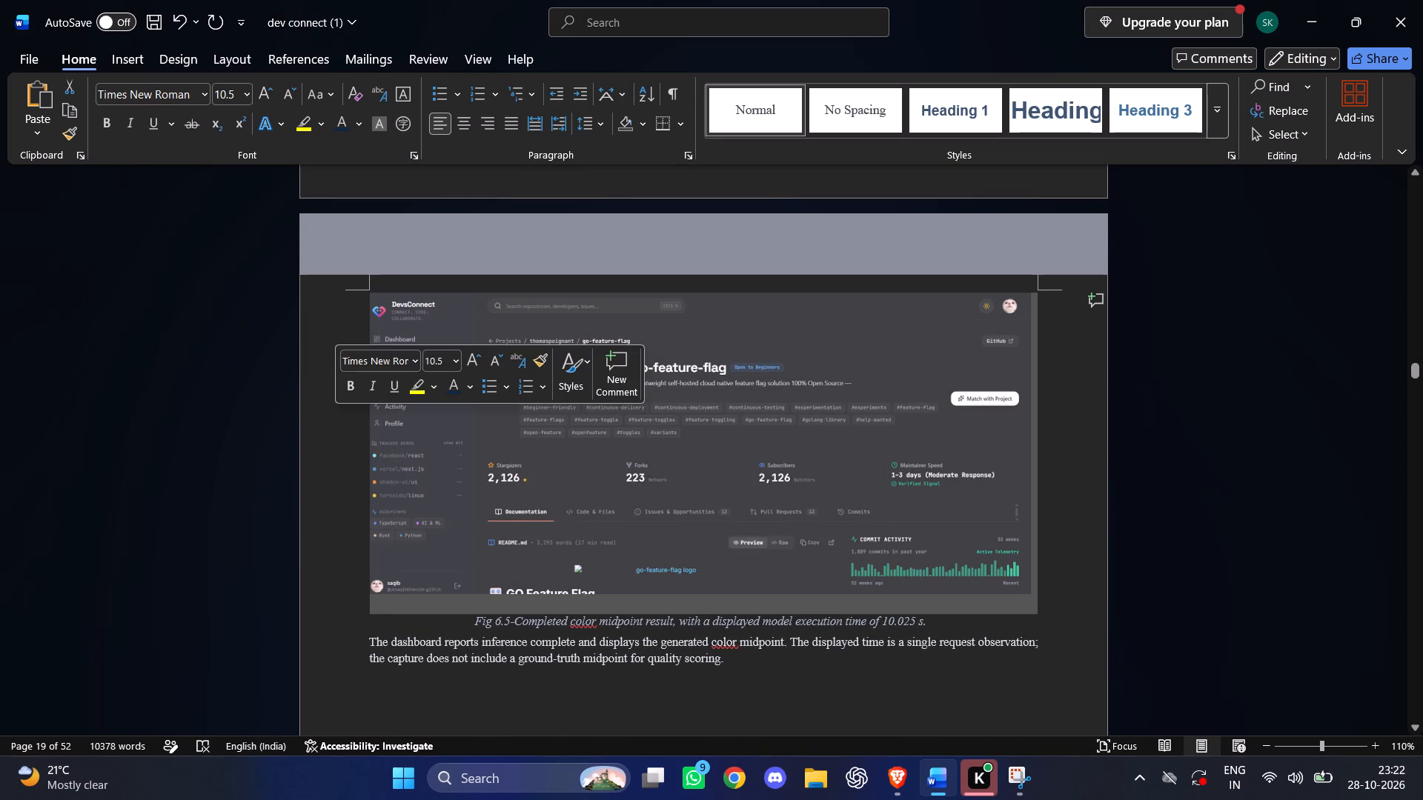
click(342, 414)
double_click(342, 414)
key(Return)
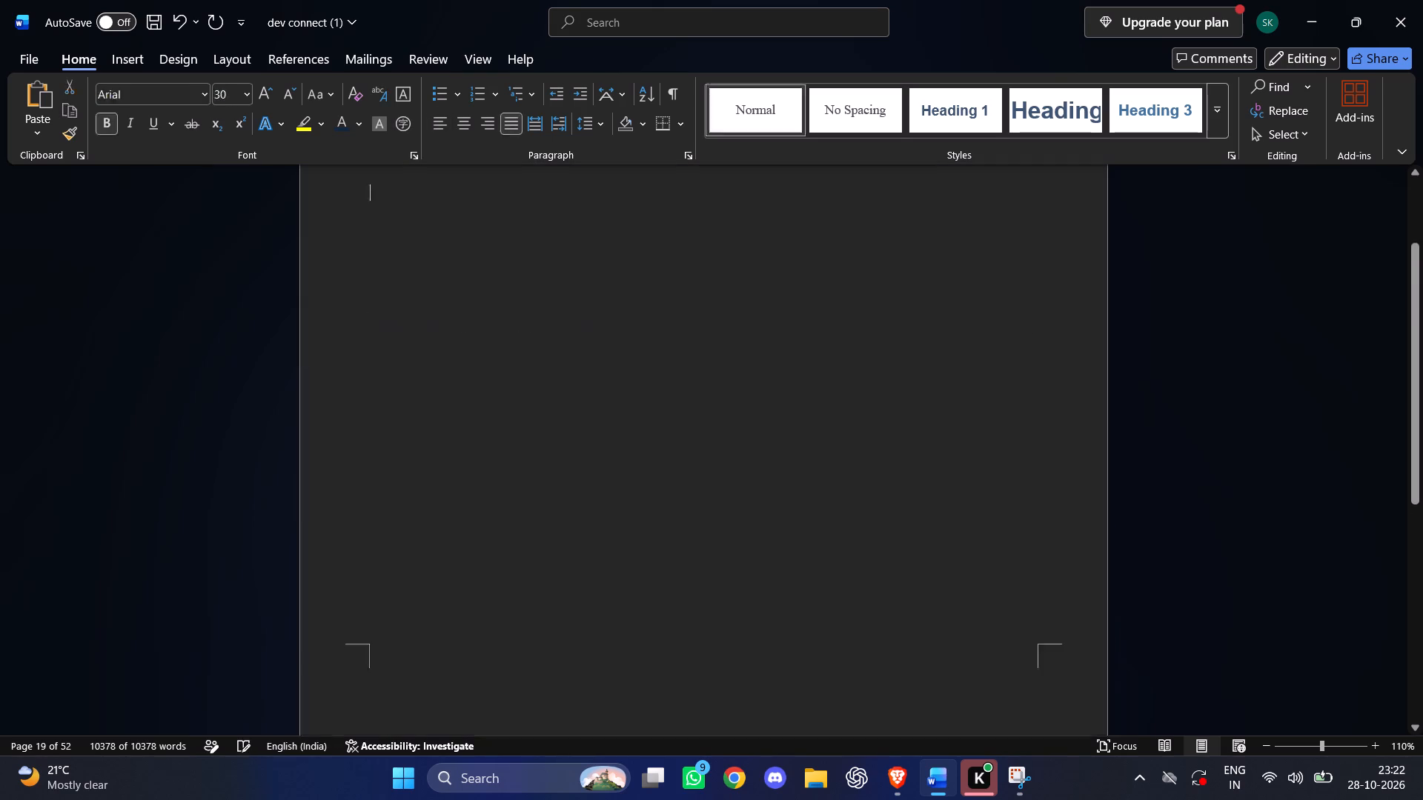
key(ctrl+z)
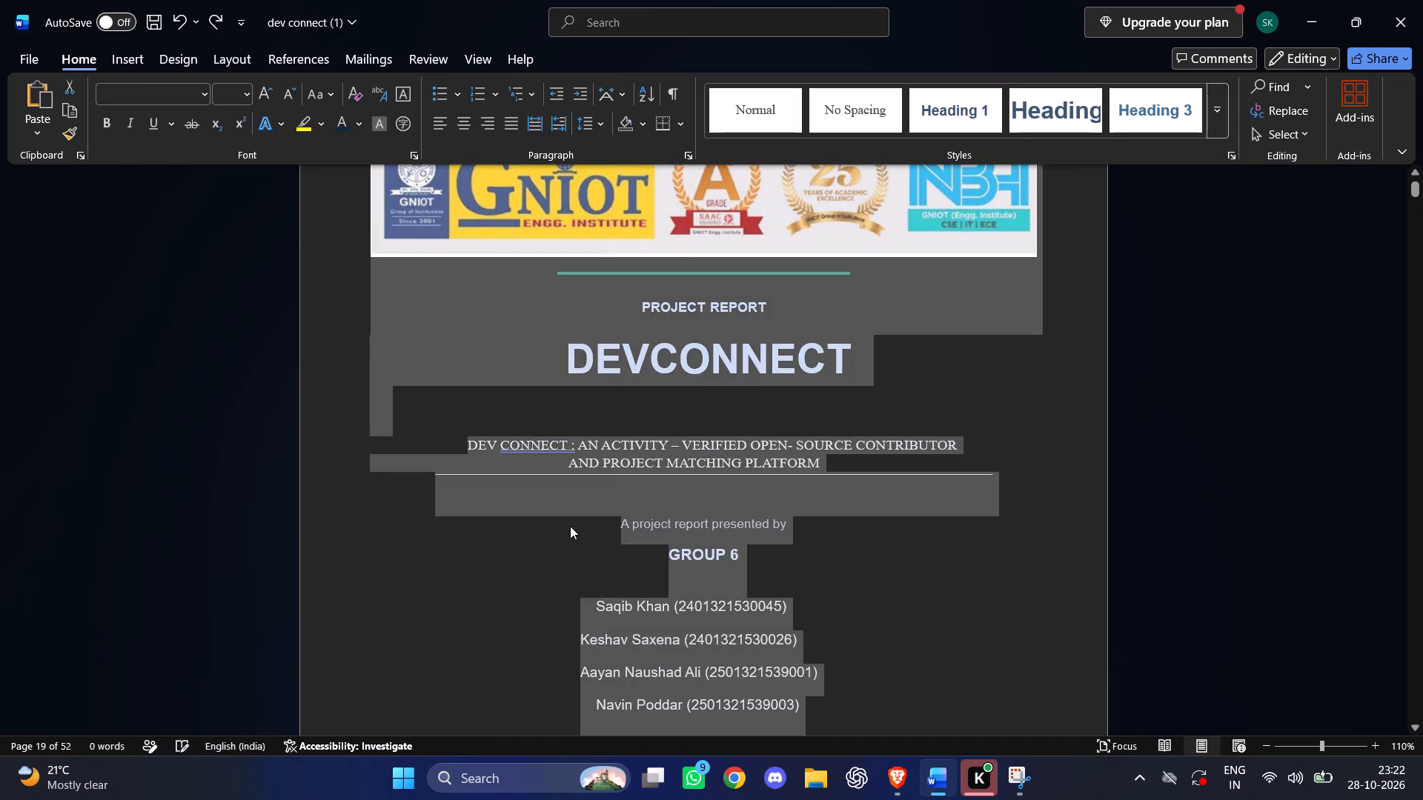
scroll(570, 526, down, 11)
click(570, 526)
Review the Output Screenshots pages, from Fig 6.1 through the Fig 6.4 page and its heading.
scroll(570, 526, down, 7)
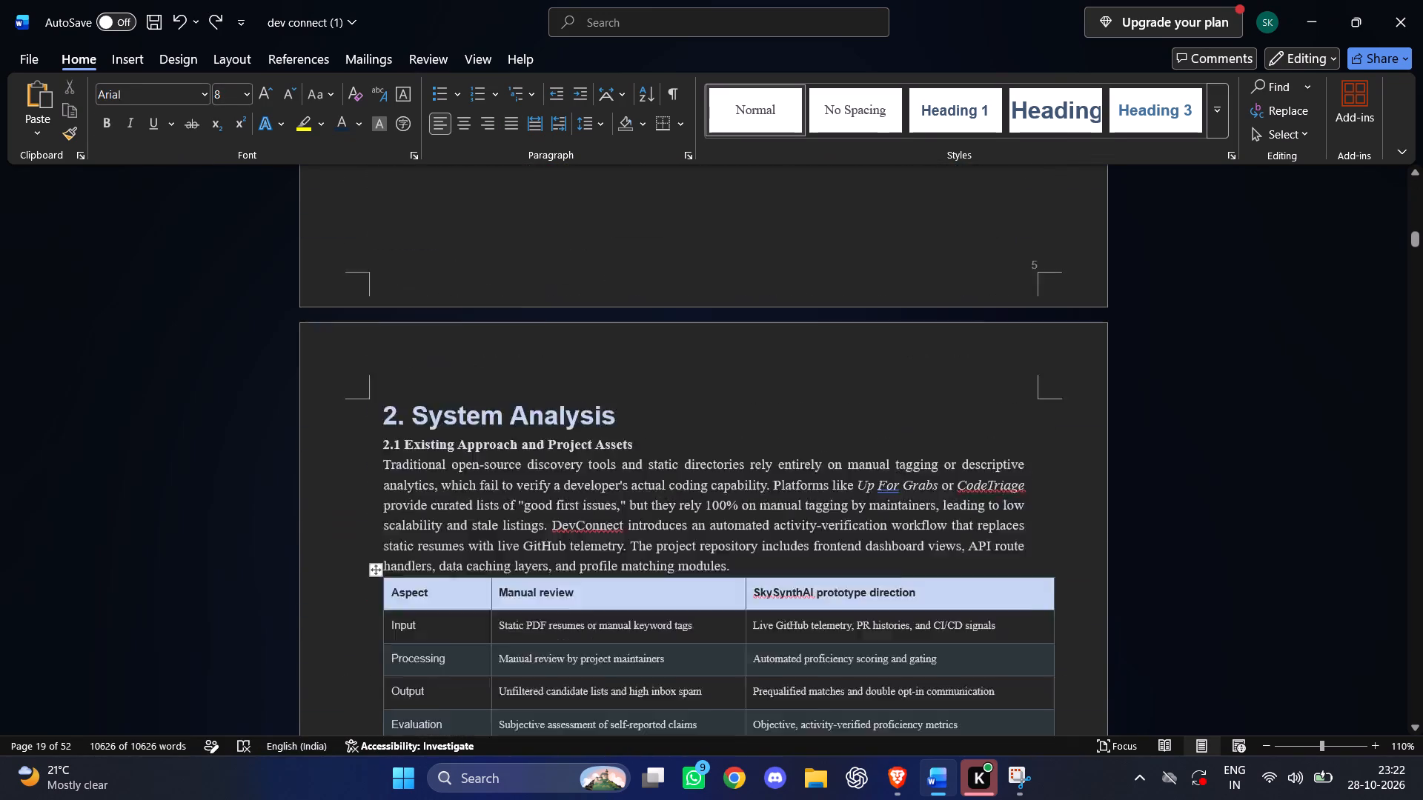
scroll(570, 526, down, 18)
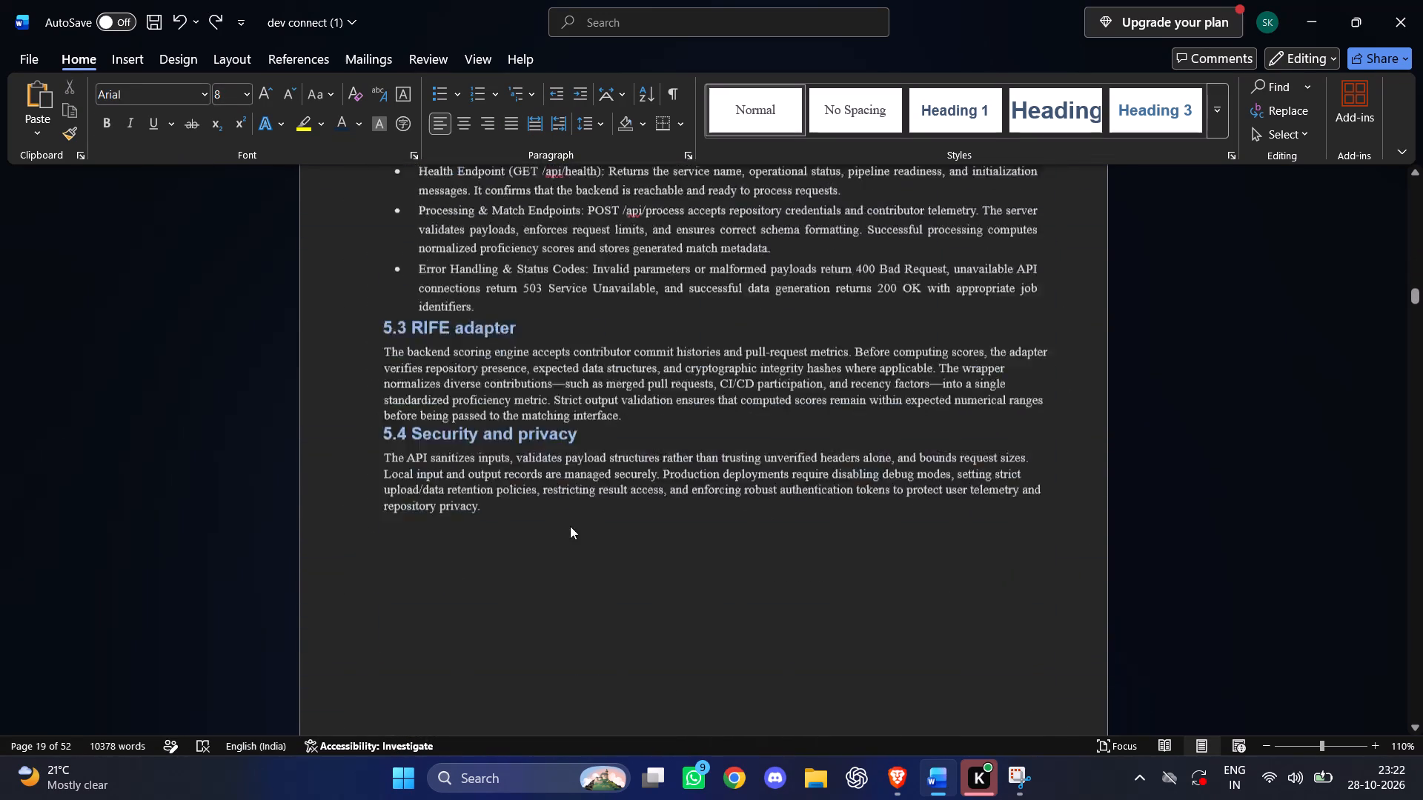
scroll(570, 526, down, 8)
scroll(570, 526, up, 1)
scroll(570, 526, down, 1)
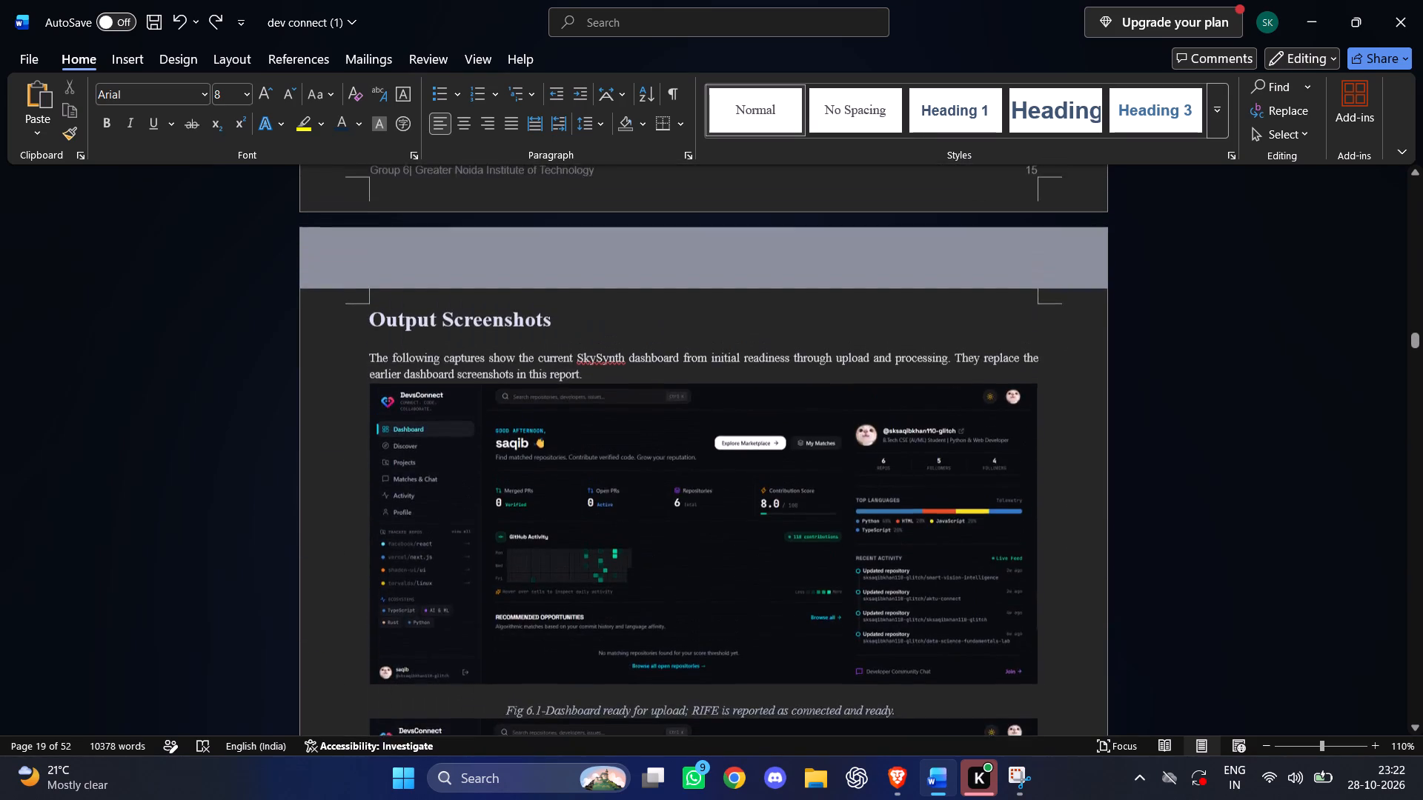
scroll(570, 526, down, 2)
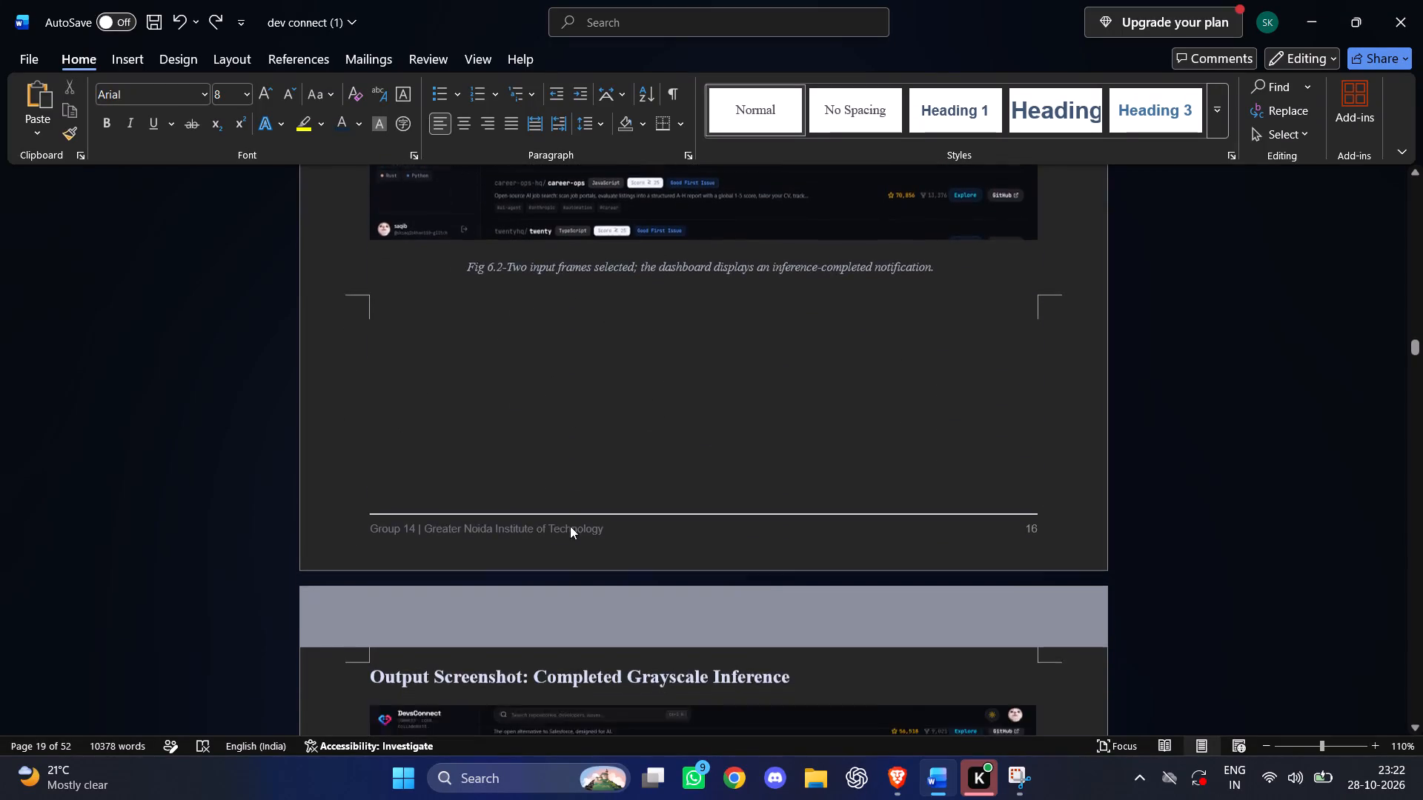
scroll(570, 526, down, 4)
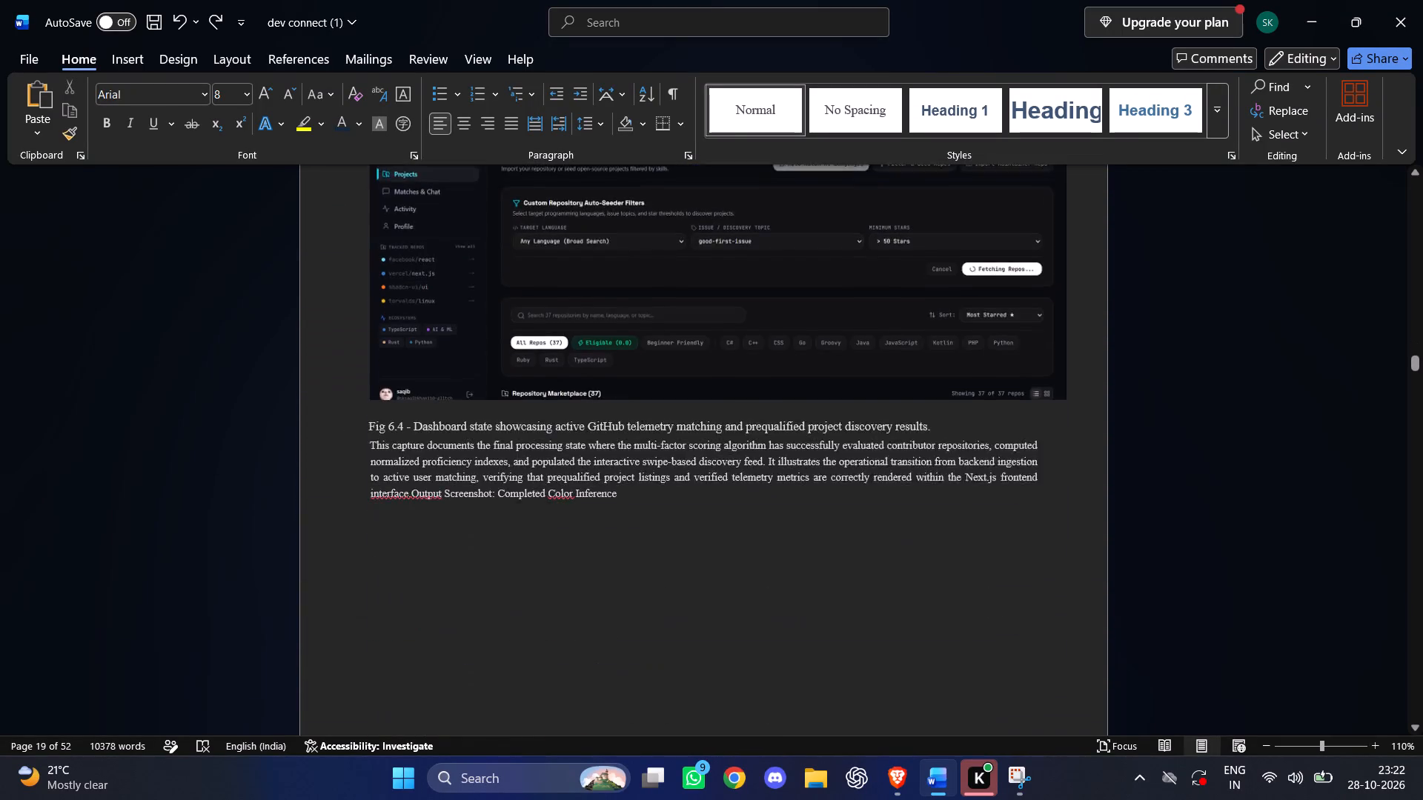
scroll(570, 526, up, 2)
scroll(570, 526, down, 1)
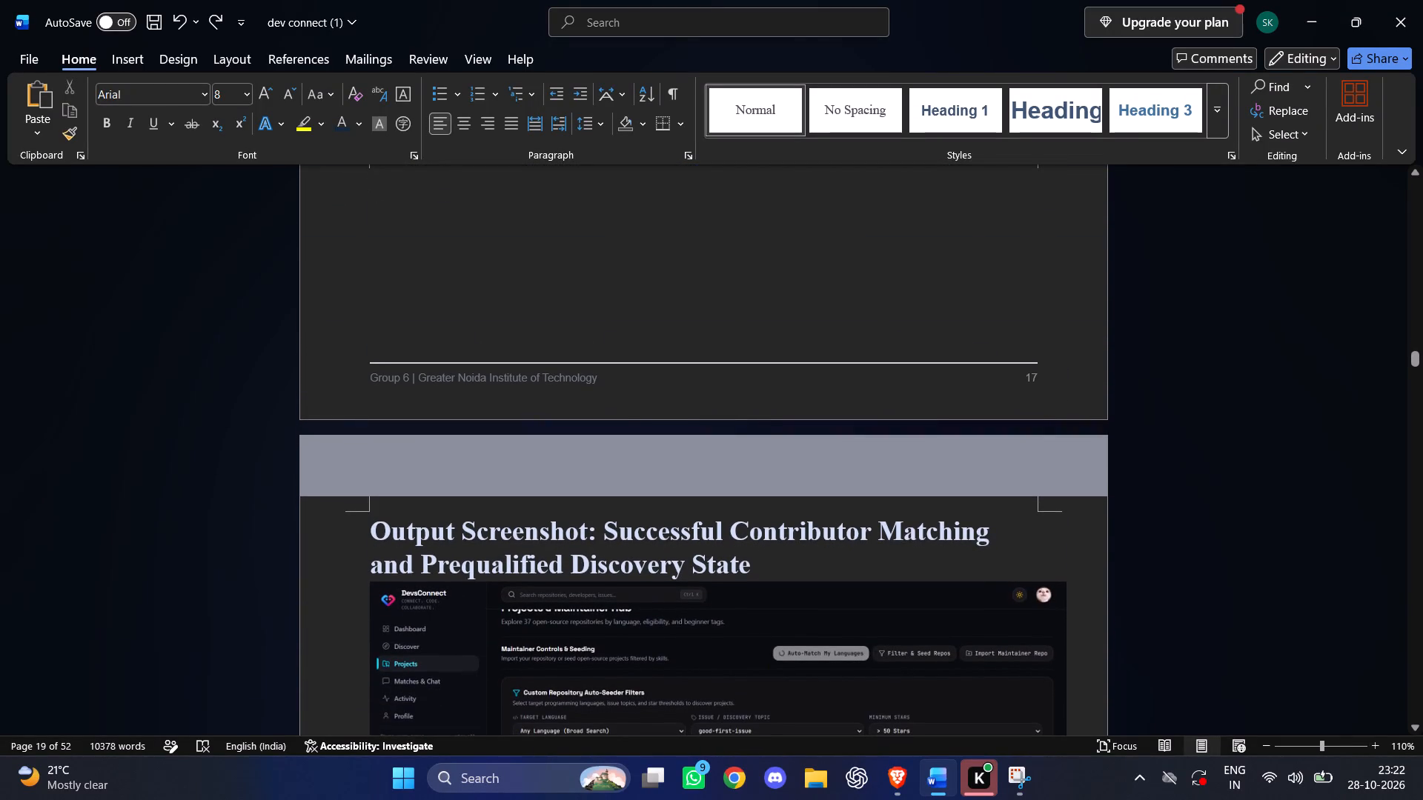
Set the "Successful Contributor Matching and Prequalified Discovery State" heading to font size 12.5, matching the "Completed Grayscale Inference" heading.
click(571, 547)
click(752, 563)
scroll(752, 563, up, 3)
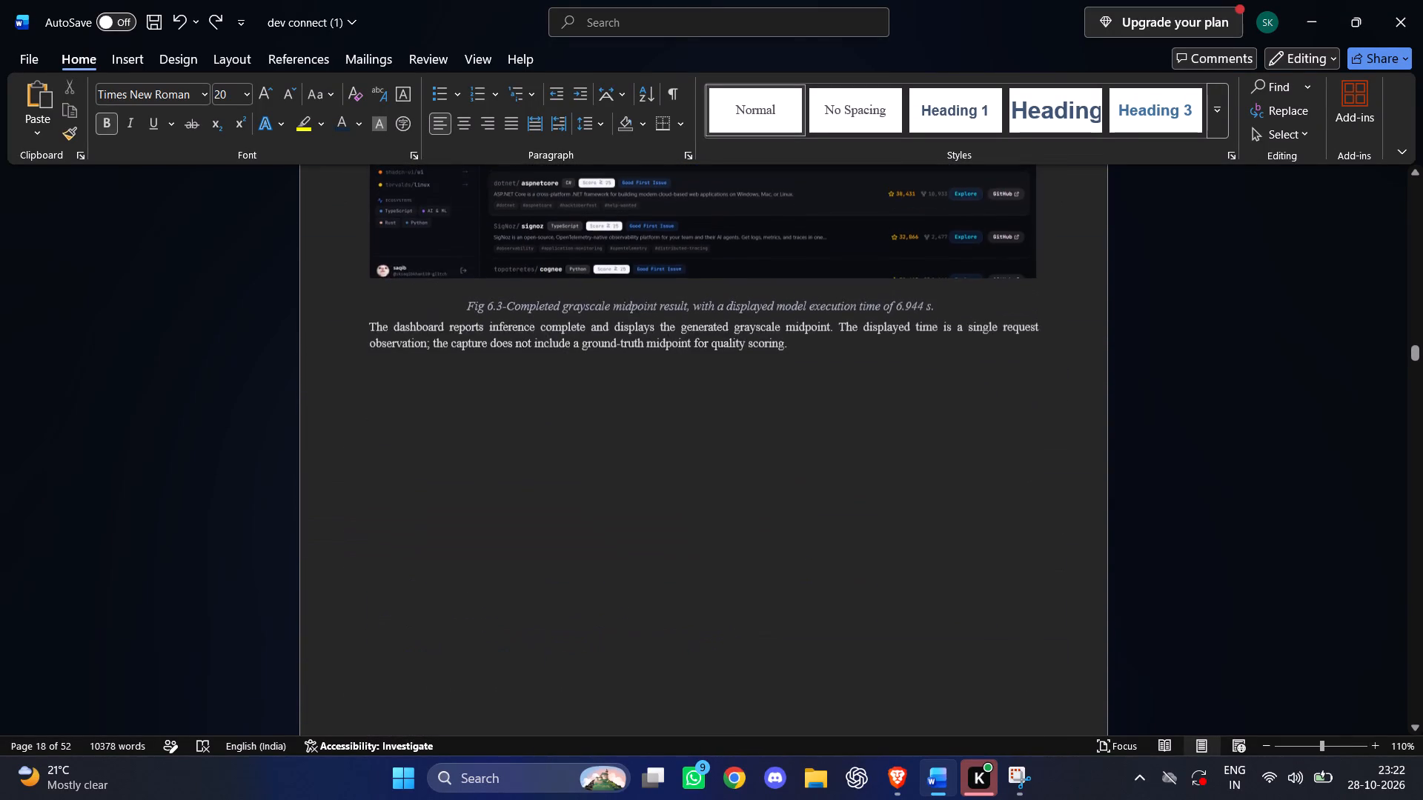
scroll(743, 700, up, 4)
scroll(784, 600, down, 2)
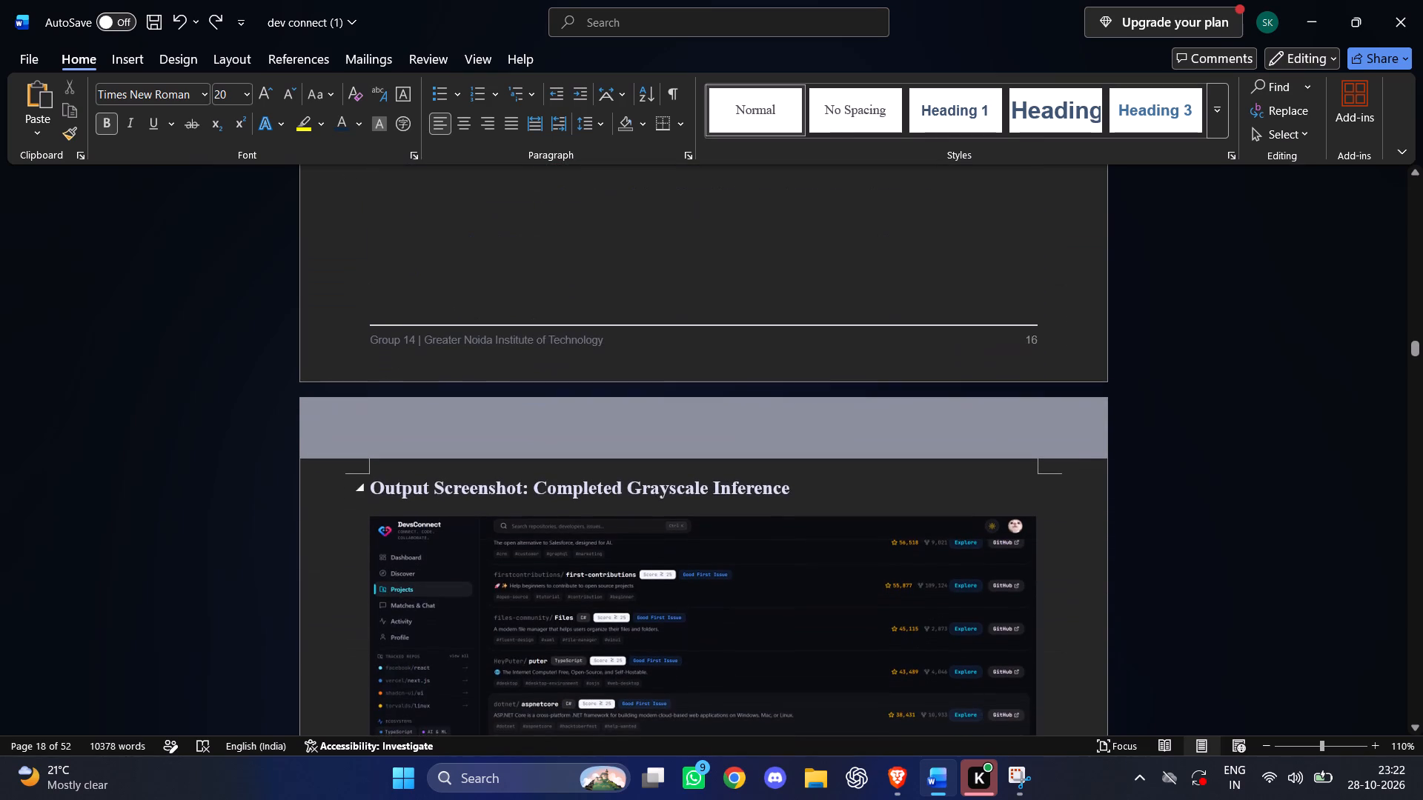
double_click(804, 486)
scroll(731, 576, down, 5)
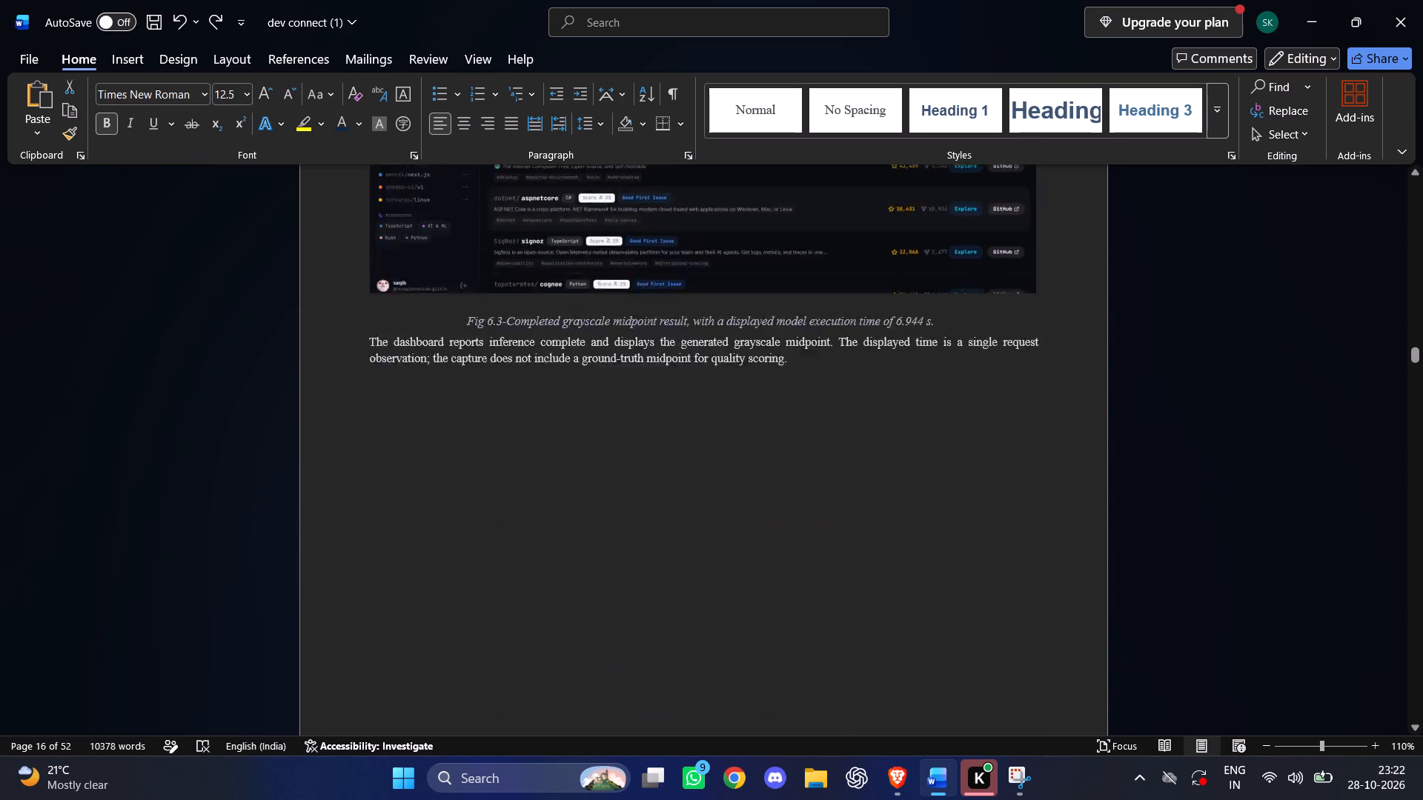
scroll(731, 576, up, 1)
drag(781, 359, 379, 323)
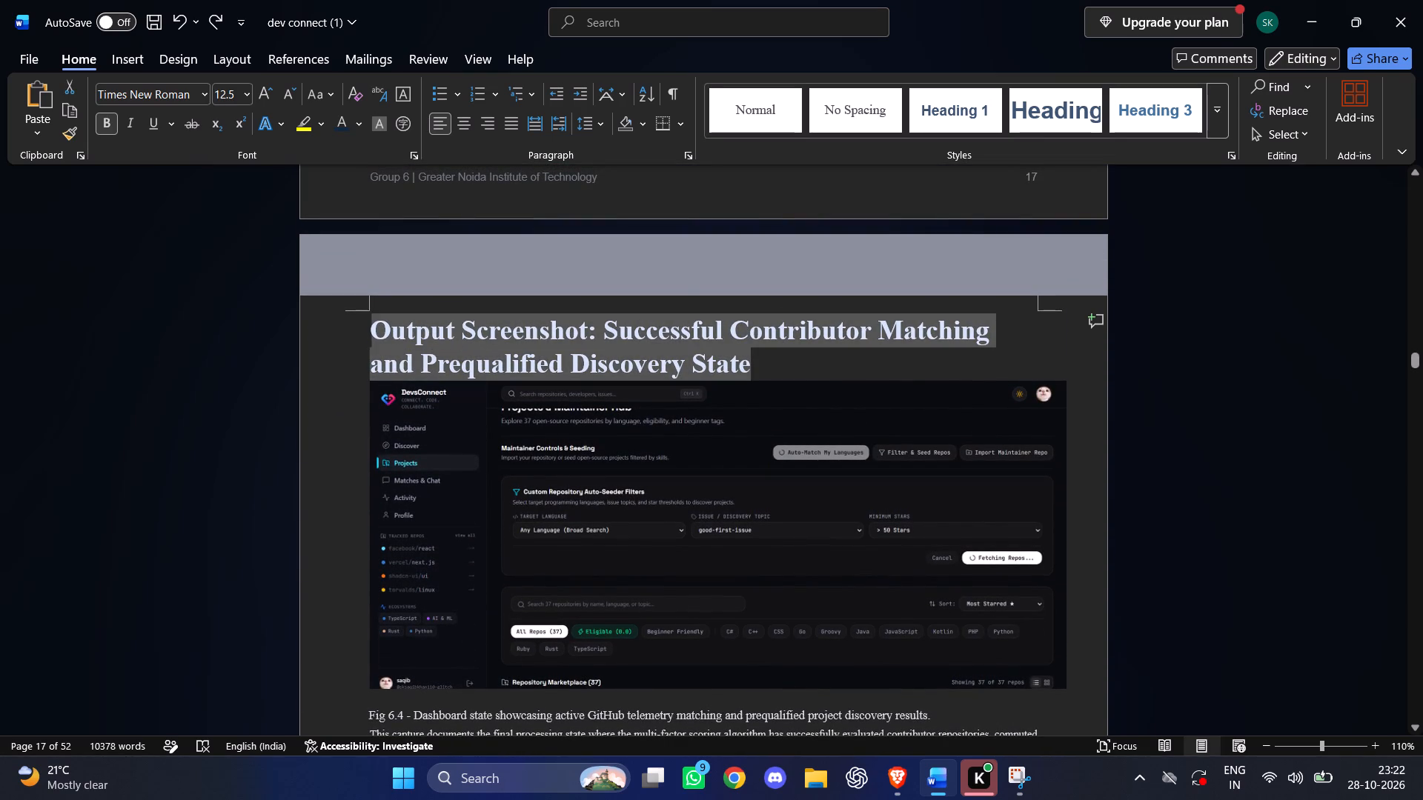
drag(379, 323, 377, 323)
click(248, 96)
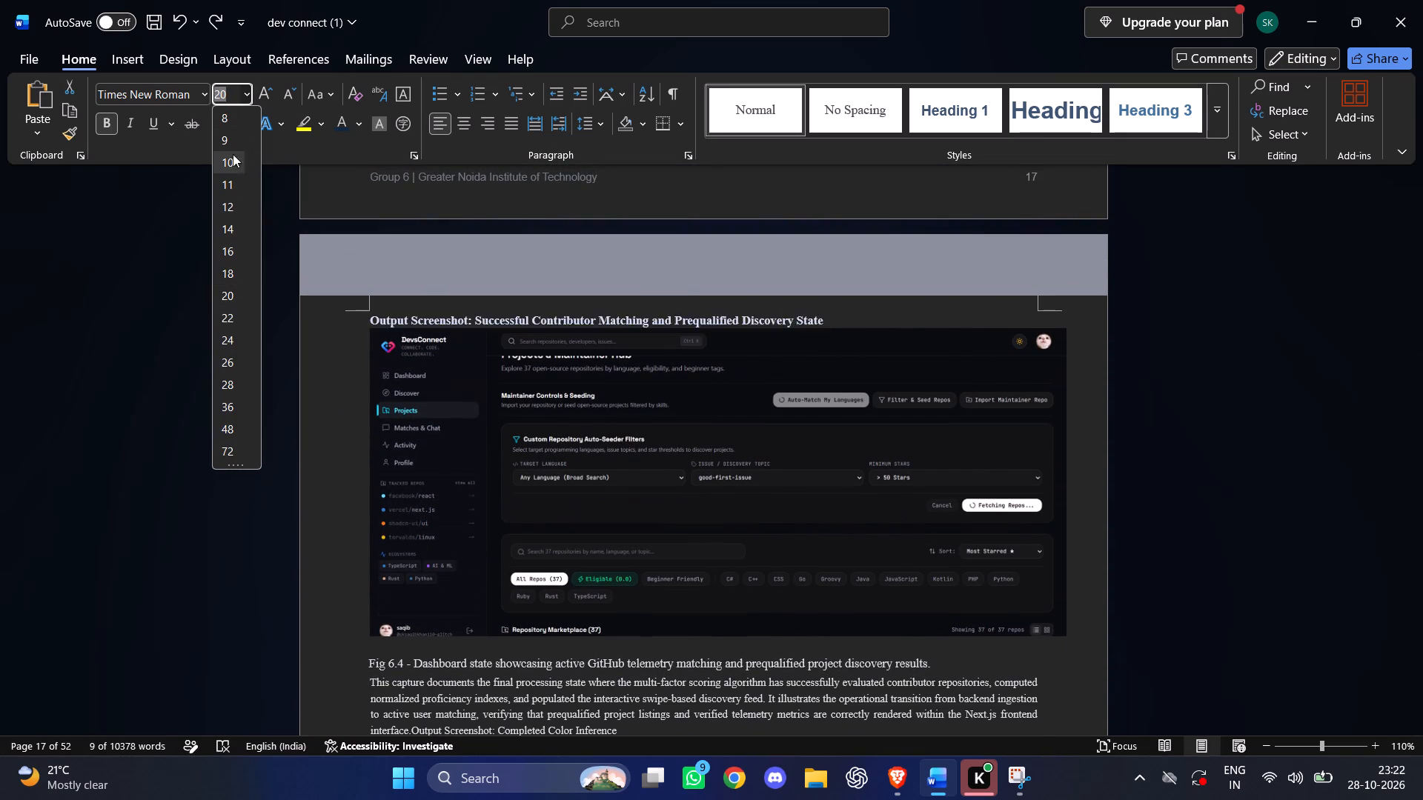
click(234, 202)
click(230, 93)
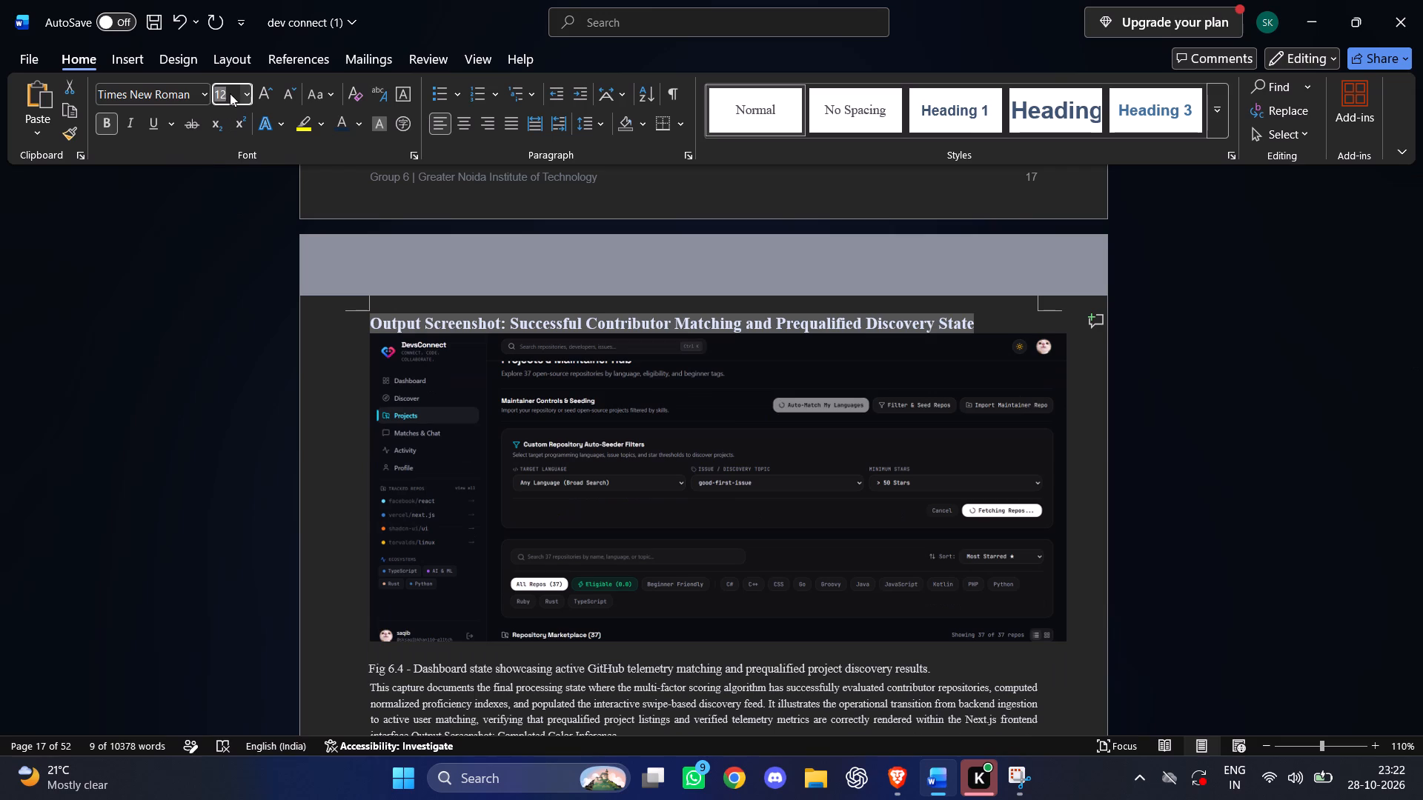
click(230, 93)
text(.5)
click(479, 249)
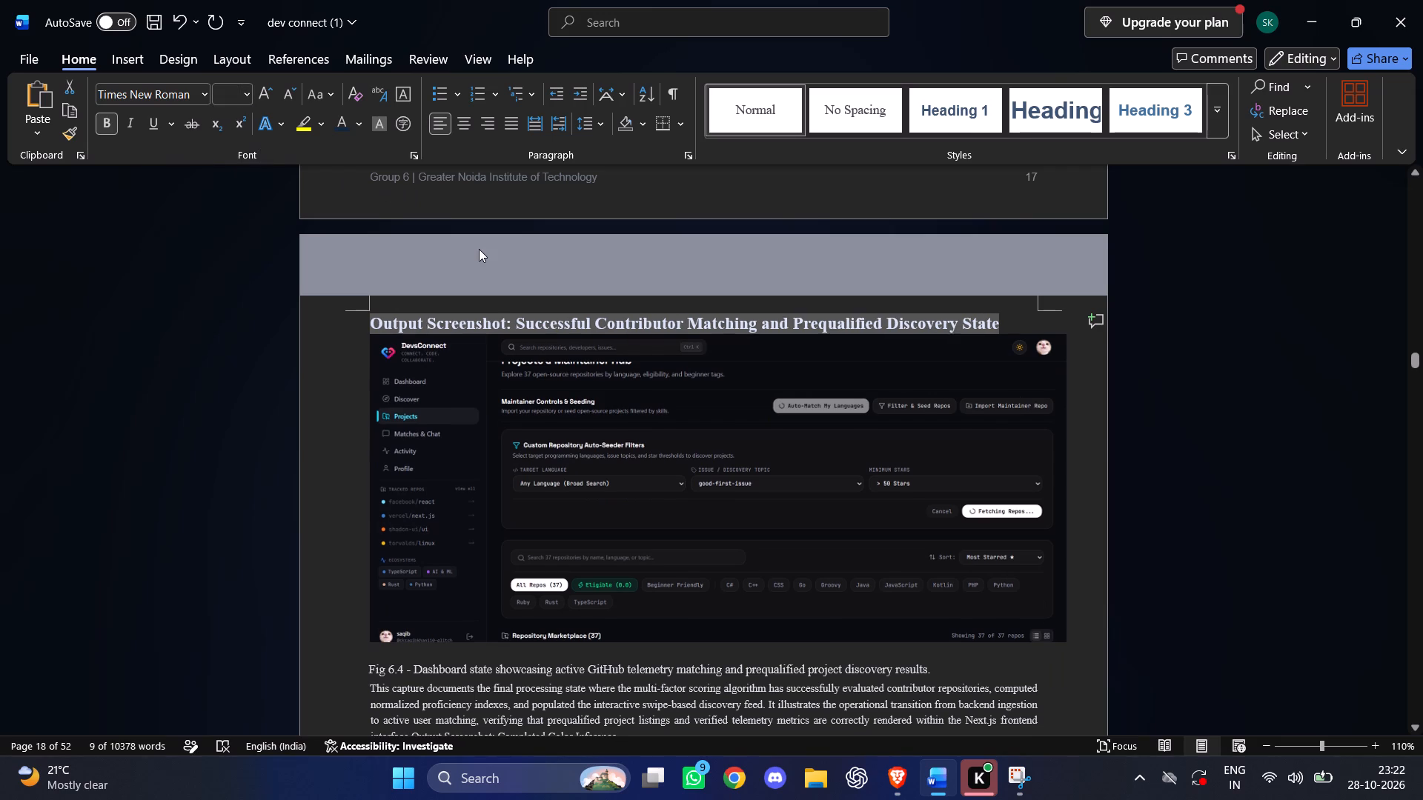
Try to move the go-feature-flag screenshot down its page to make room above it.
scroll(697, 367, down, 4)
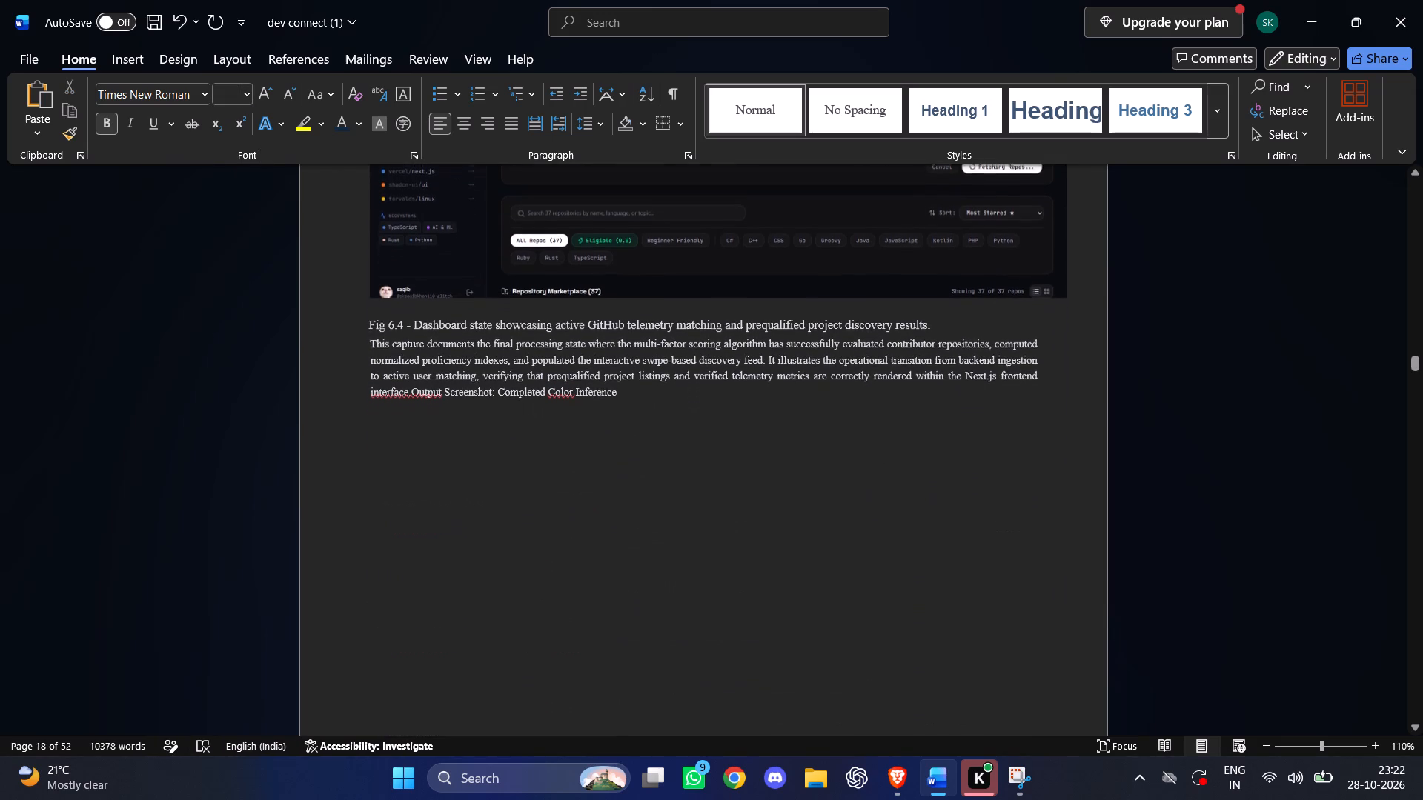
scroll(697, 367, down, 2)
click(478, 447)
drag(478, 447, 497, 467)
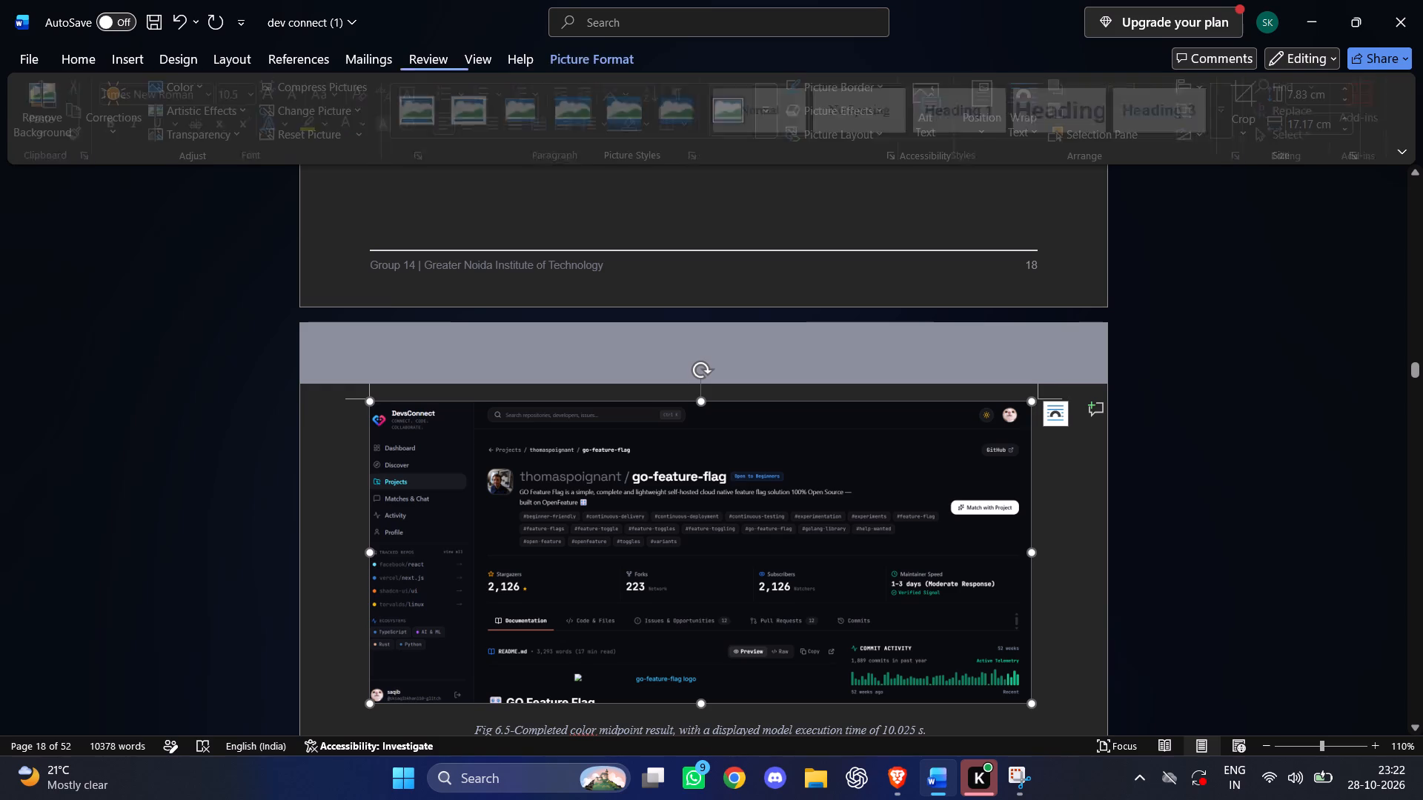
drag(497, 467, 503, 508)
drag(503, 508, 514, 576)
Resize the go-feature-flag screenshot to about 7.93 cm high and 16.36 cm wide.
scroll(601, 612, down, 1)
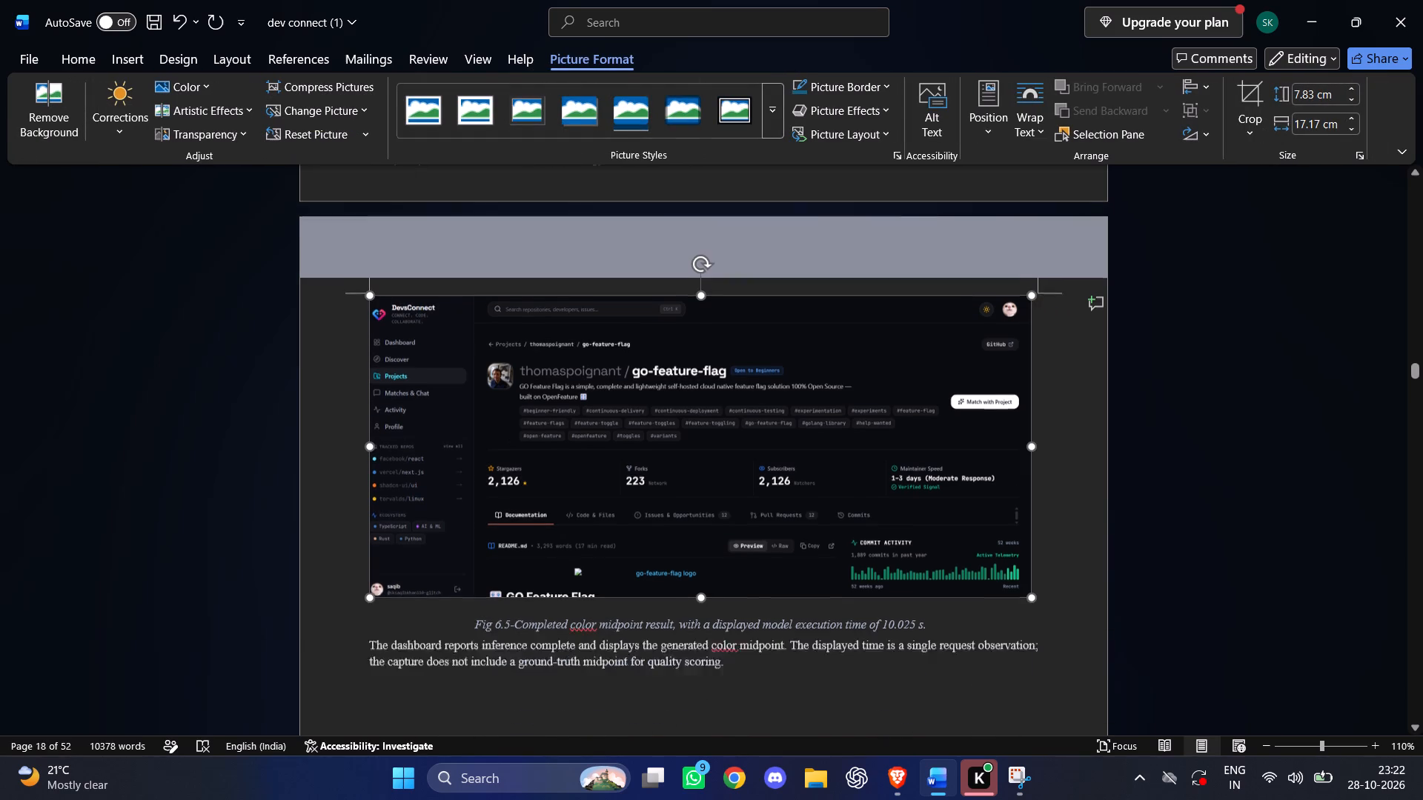
scroll(601, 612, down, 1)
drag(702, 185, 697, 227)
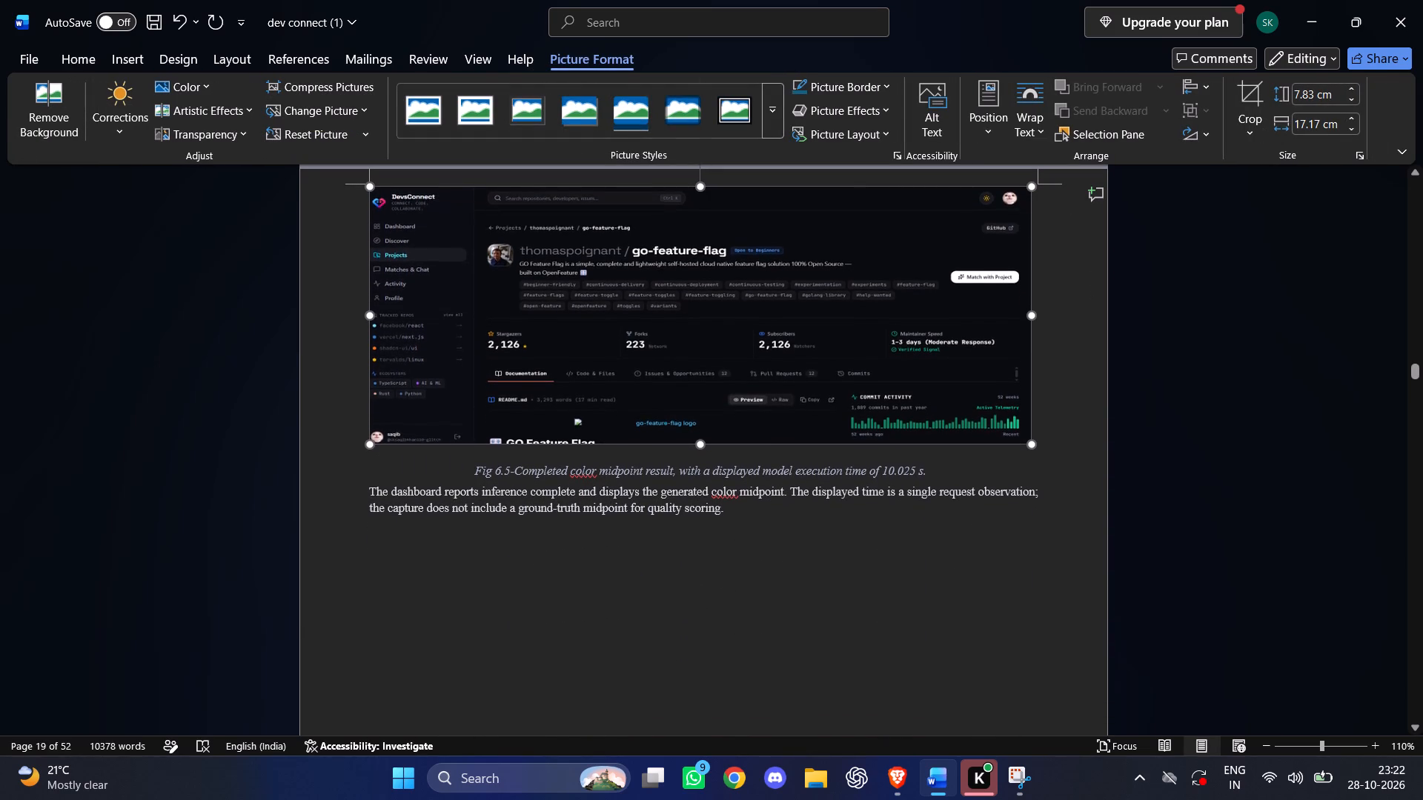
drag(697, 227, 703, 171)
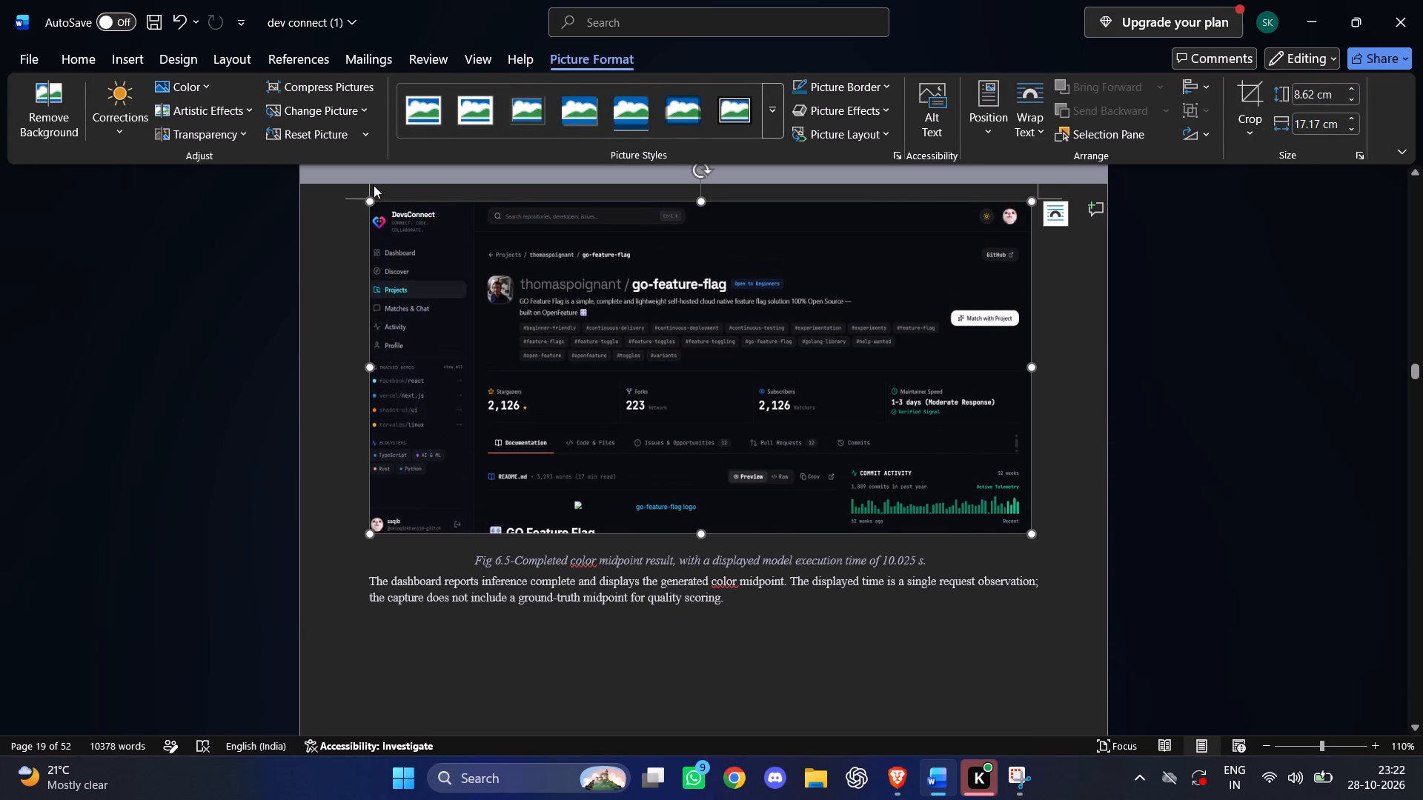
drag(368, 196, 363, 199)
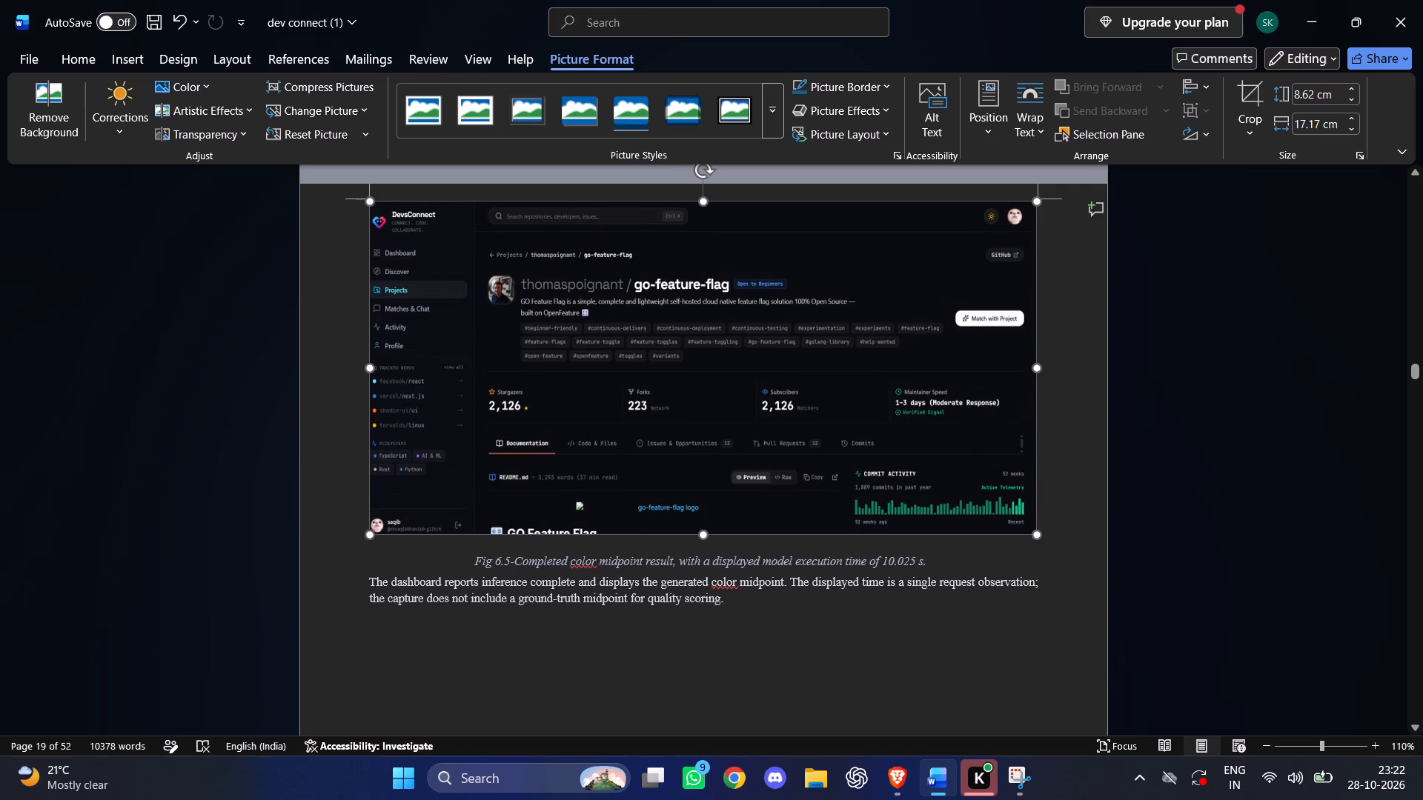
drag(363, 199, 430, 308)
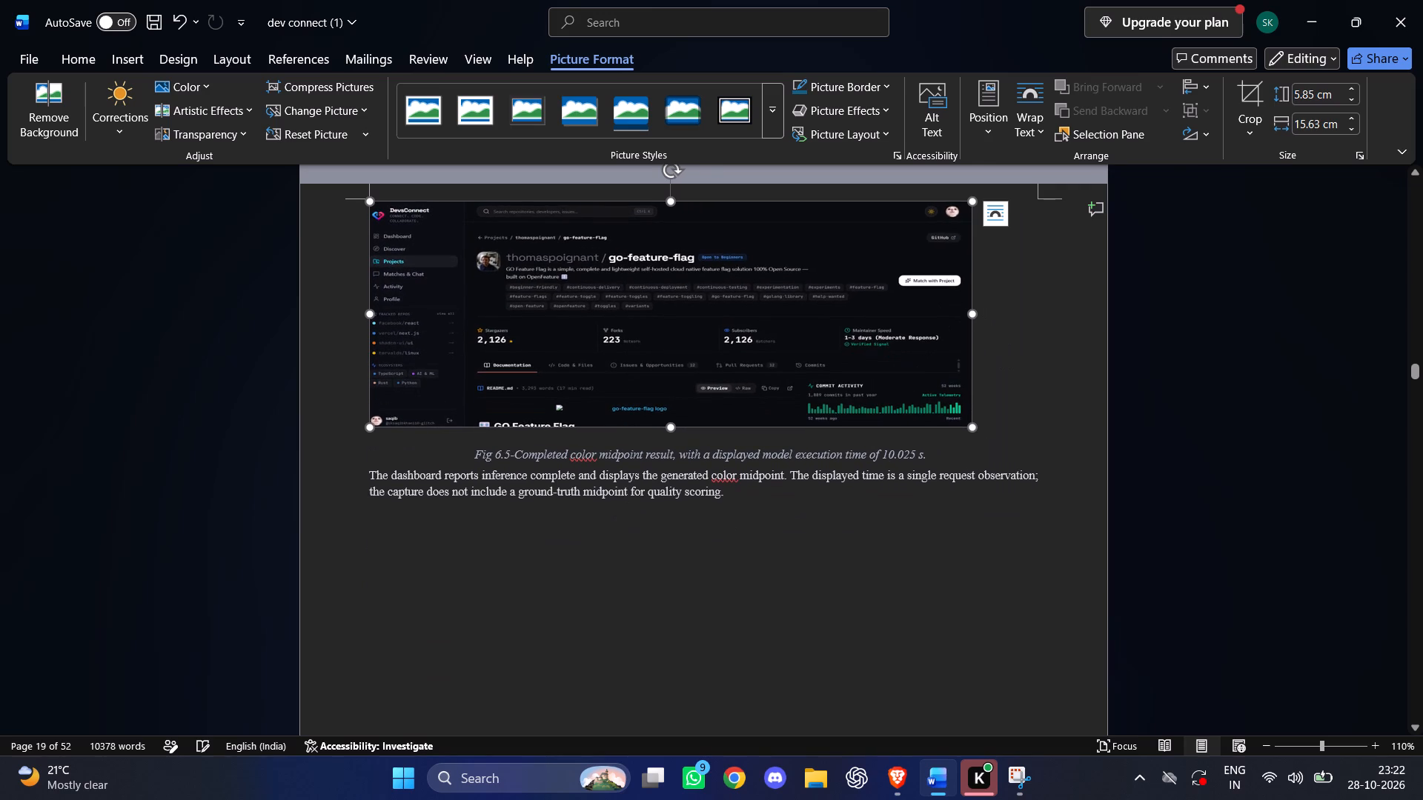
drag(534, 307, 554, 389)
drag(371, 203, 342, 166)
Open the even-page footer on the page before the go-feature-flag screenshot and insert blank lines in it.
scroll(548, 263, up, 2)
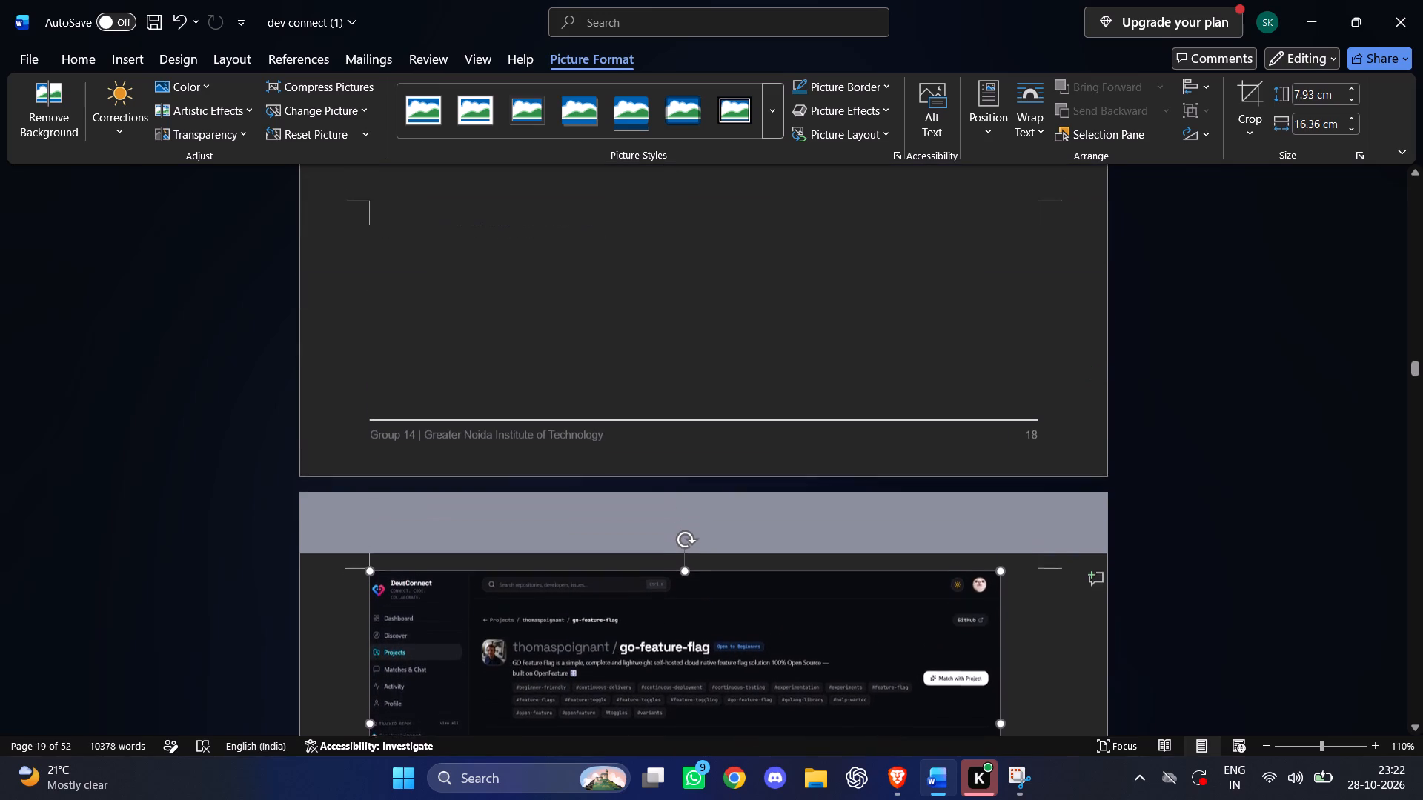
double_click(548, 263)
click(498, 329)
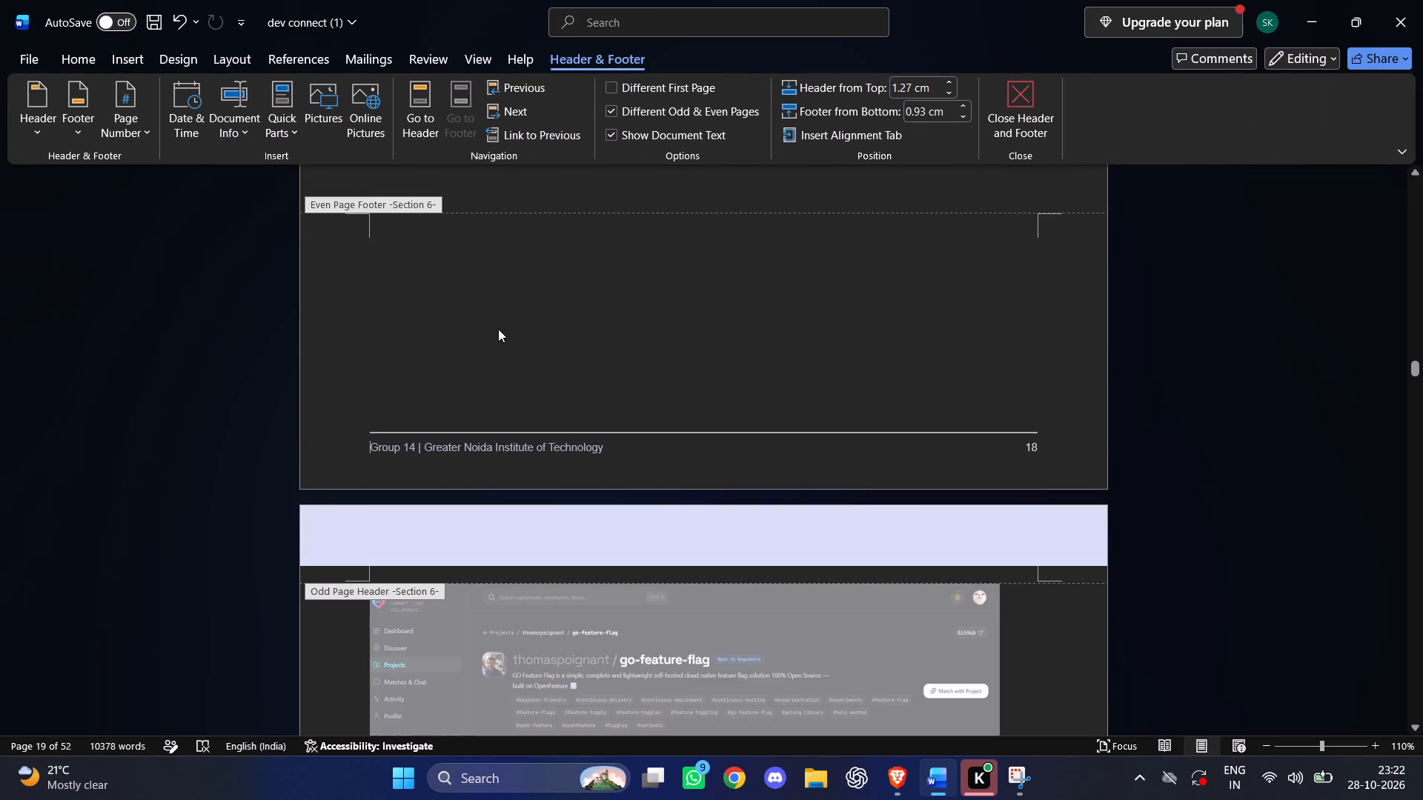
click(498, 329)
key(Return)
key(Return)
key(Return)
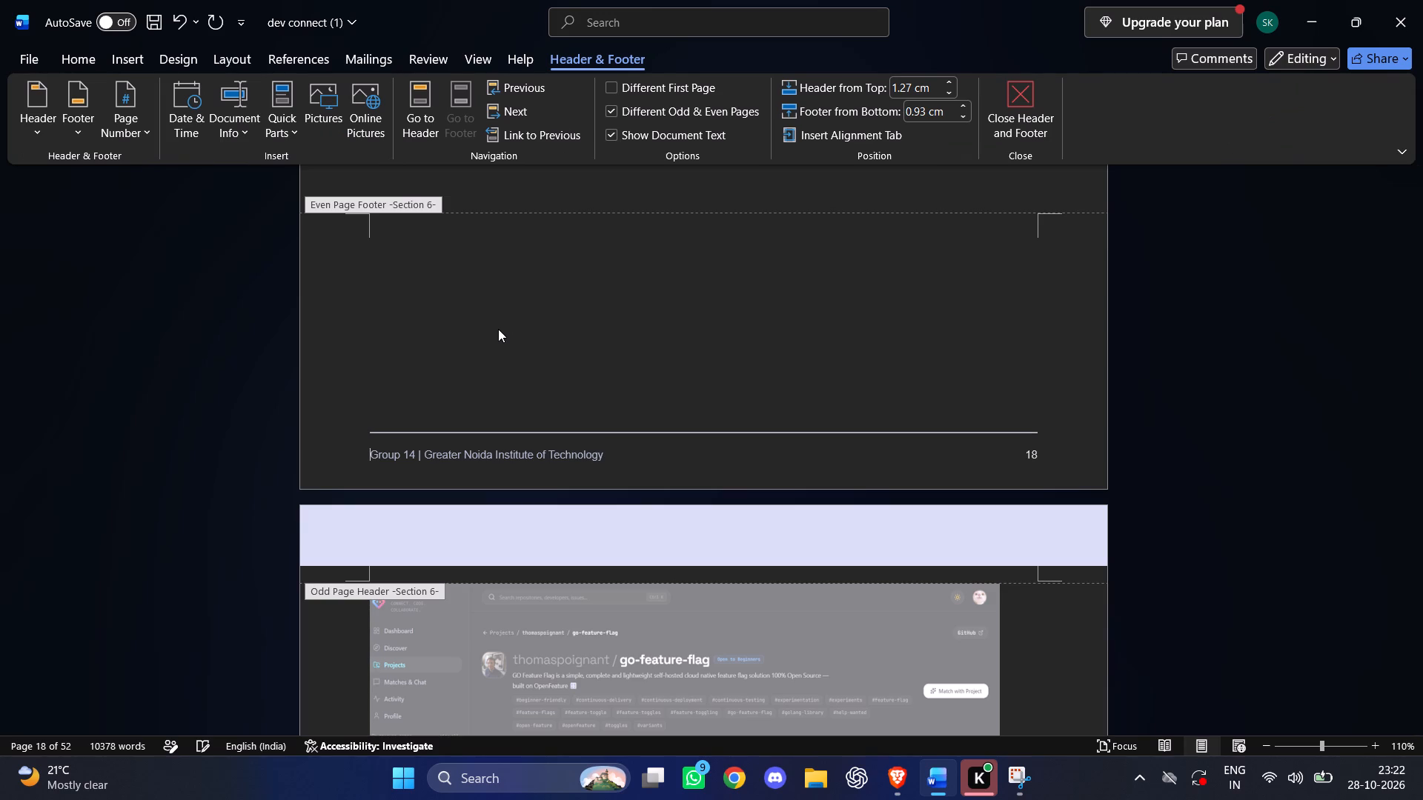
key(Return)
key(Return)
double_click(401, 404)
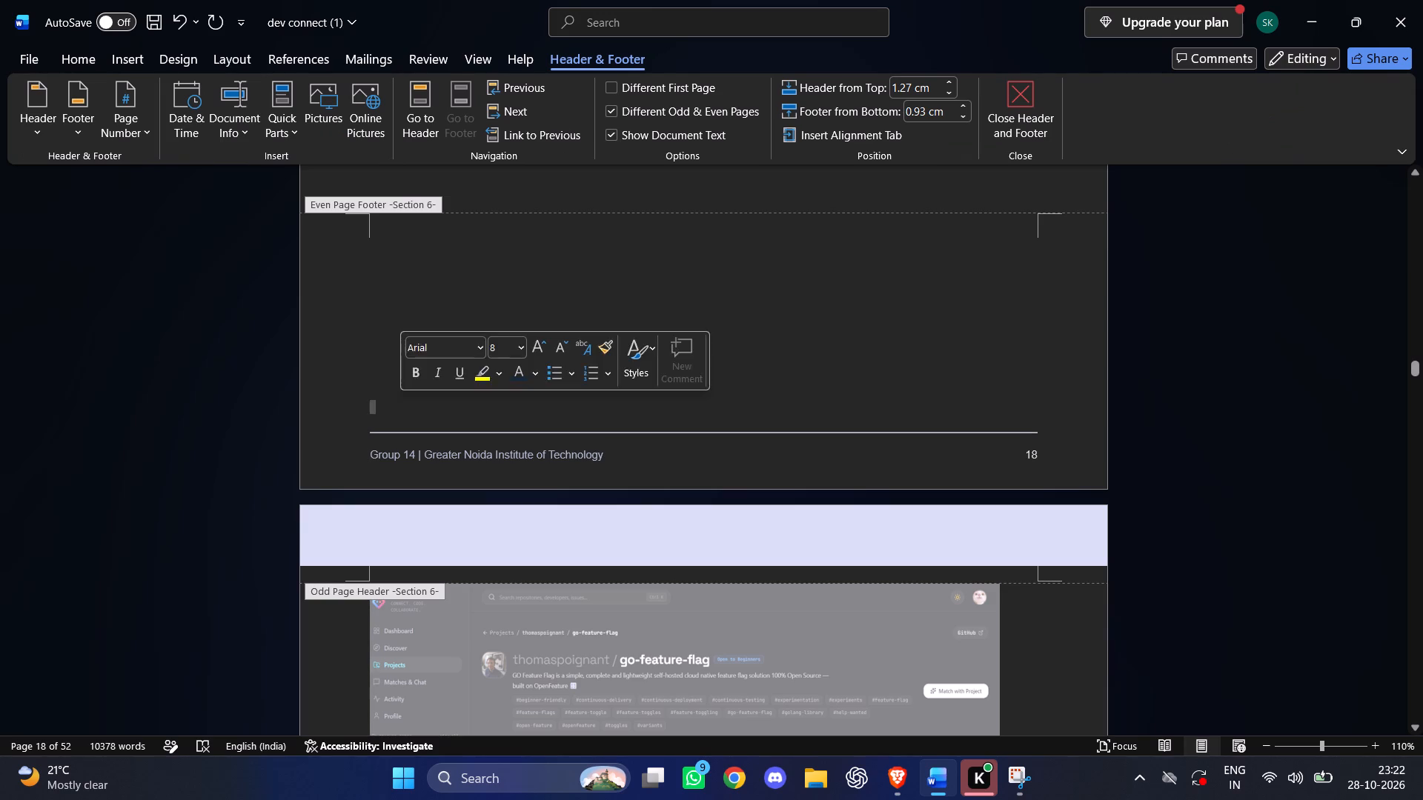
key(Return)
key(Return)
key(Return)
key(Return)
key(Return)
key(Return)
key(Return)
key(Return)
key(Return)
key(Return)
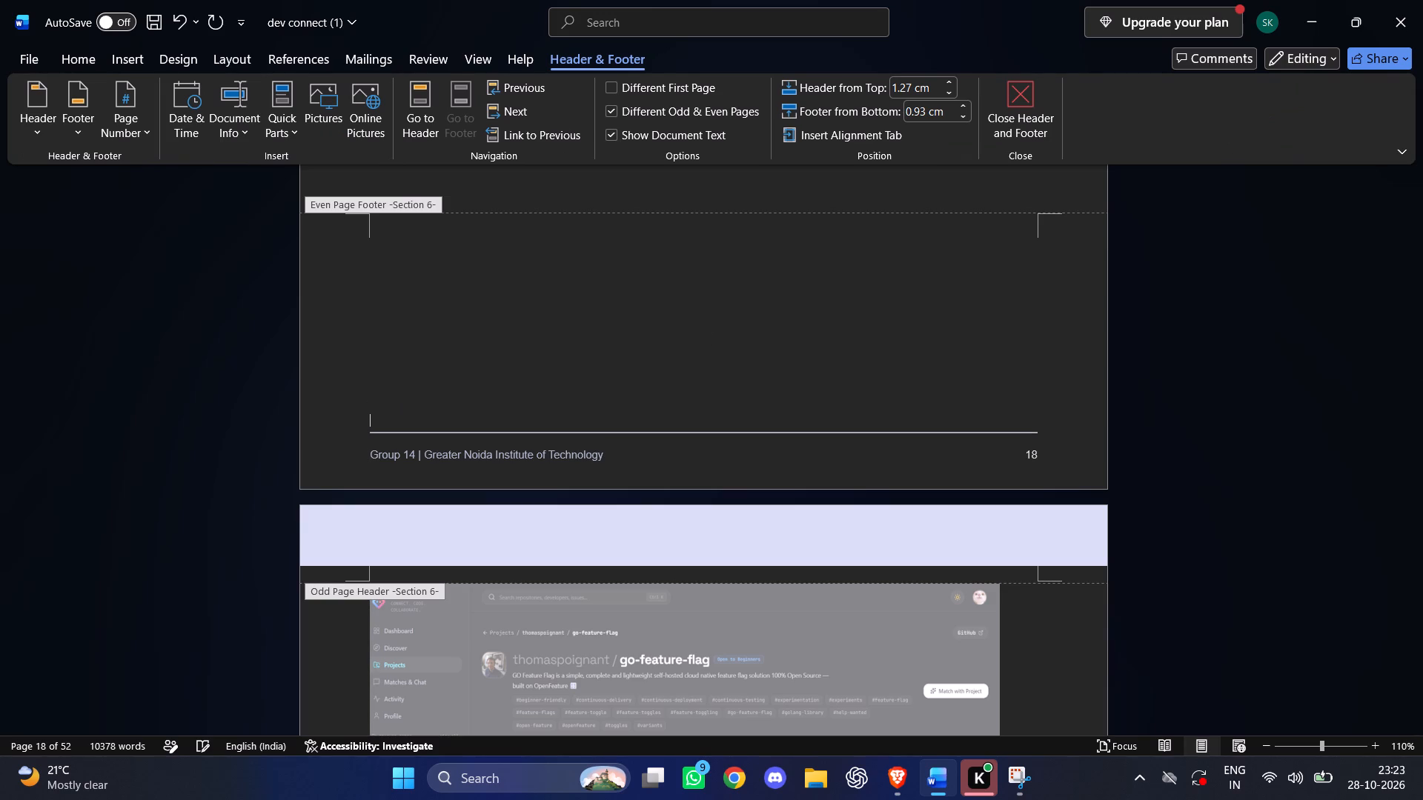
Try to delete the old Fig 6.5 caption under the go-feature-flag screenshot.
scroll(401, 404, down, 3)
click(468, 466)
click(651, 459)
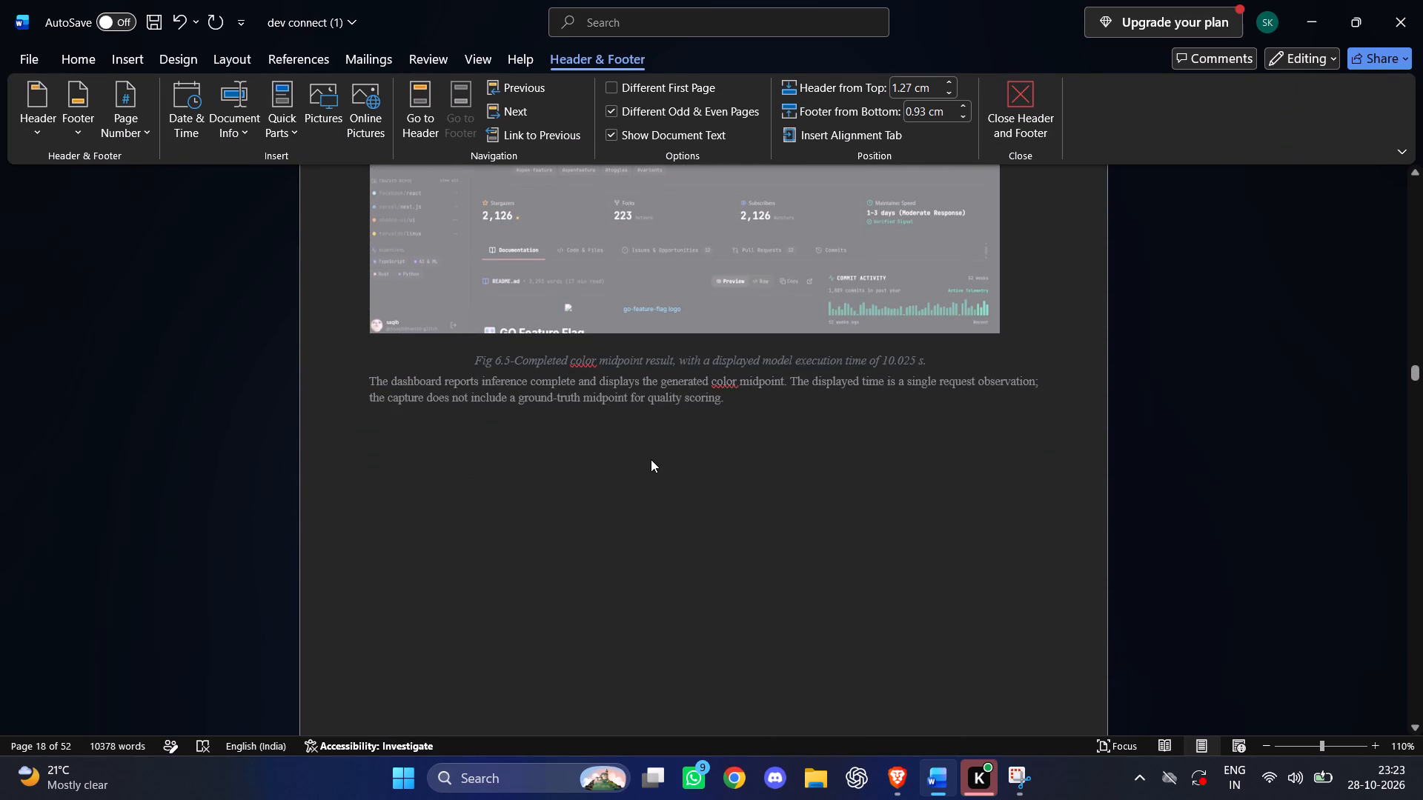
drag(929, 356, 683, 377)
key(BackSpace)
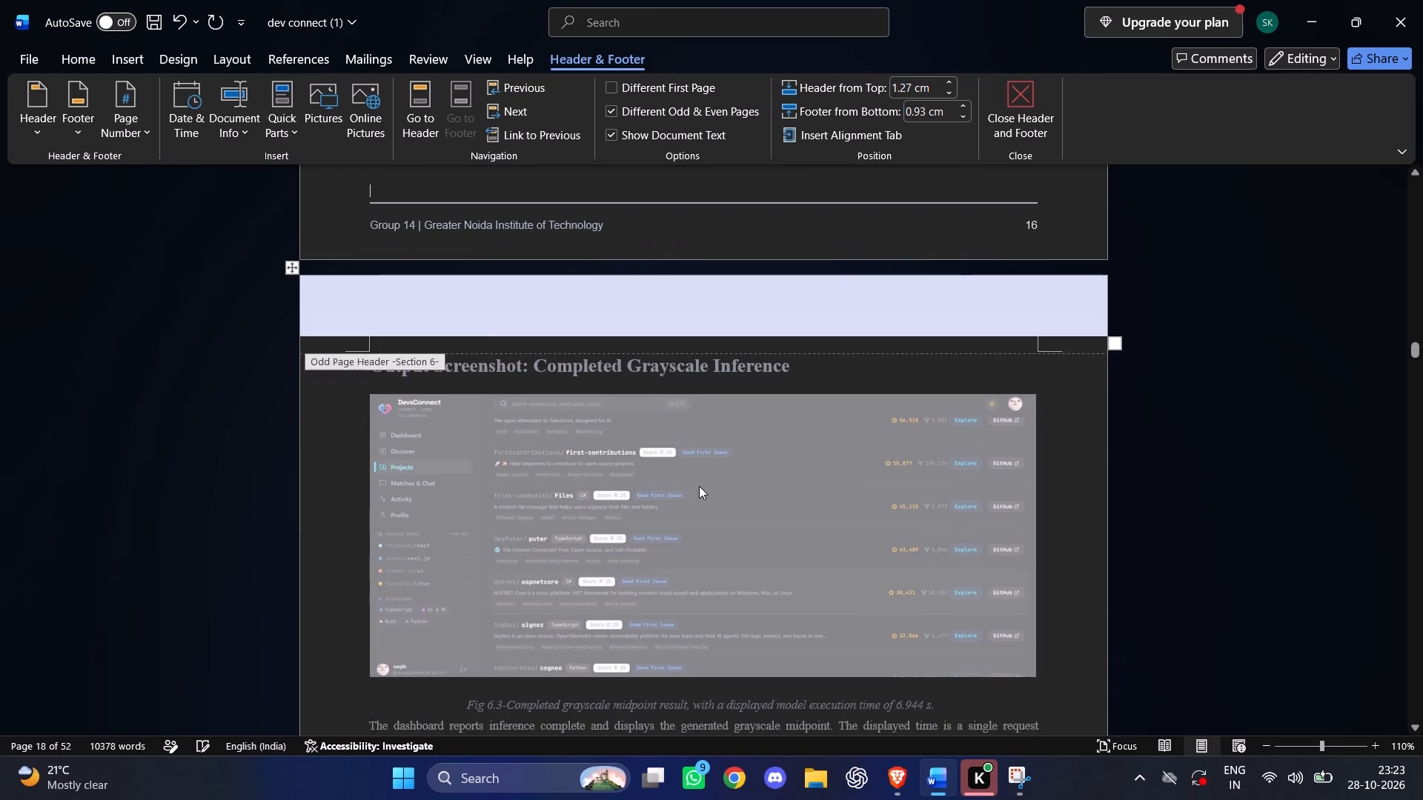
Change the group number in the even-page footer to 6.
scroll(699, 486, up, 1)
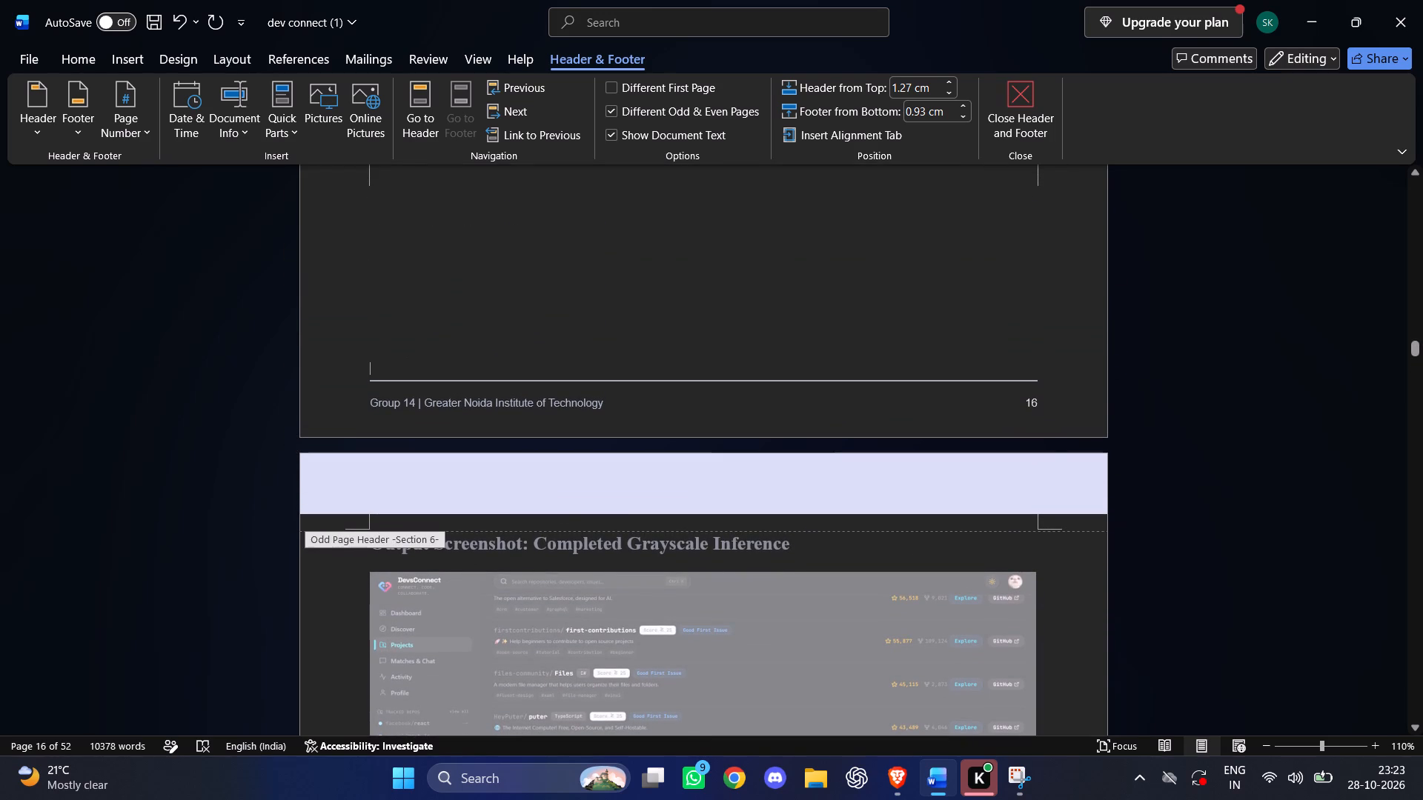
click(417, 404)
key(BackSpace)
key(BackSpace)
key(BackSpace)
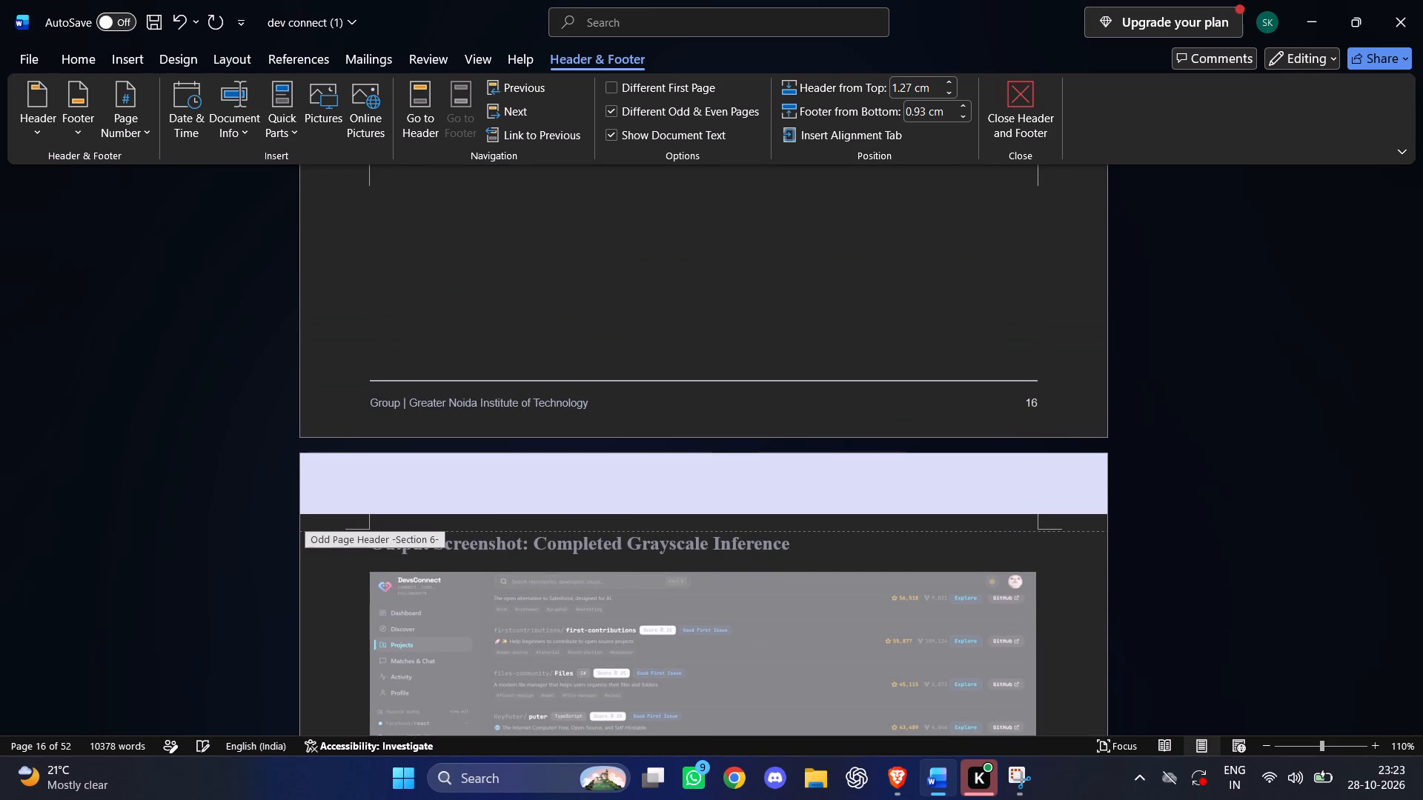
key(6)
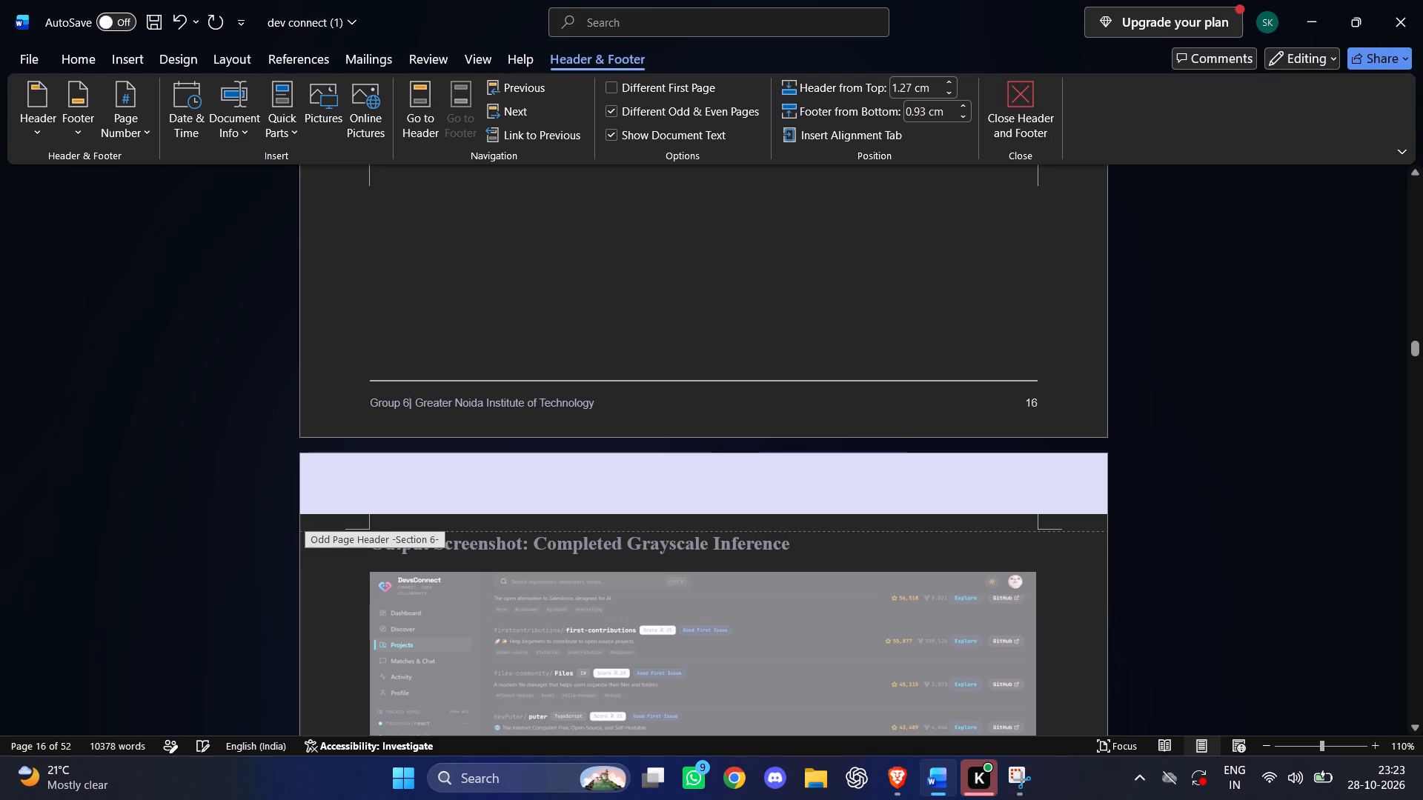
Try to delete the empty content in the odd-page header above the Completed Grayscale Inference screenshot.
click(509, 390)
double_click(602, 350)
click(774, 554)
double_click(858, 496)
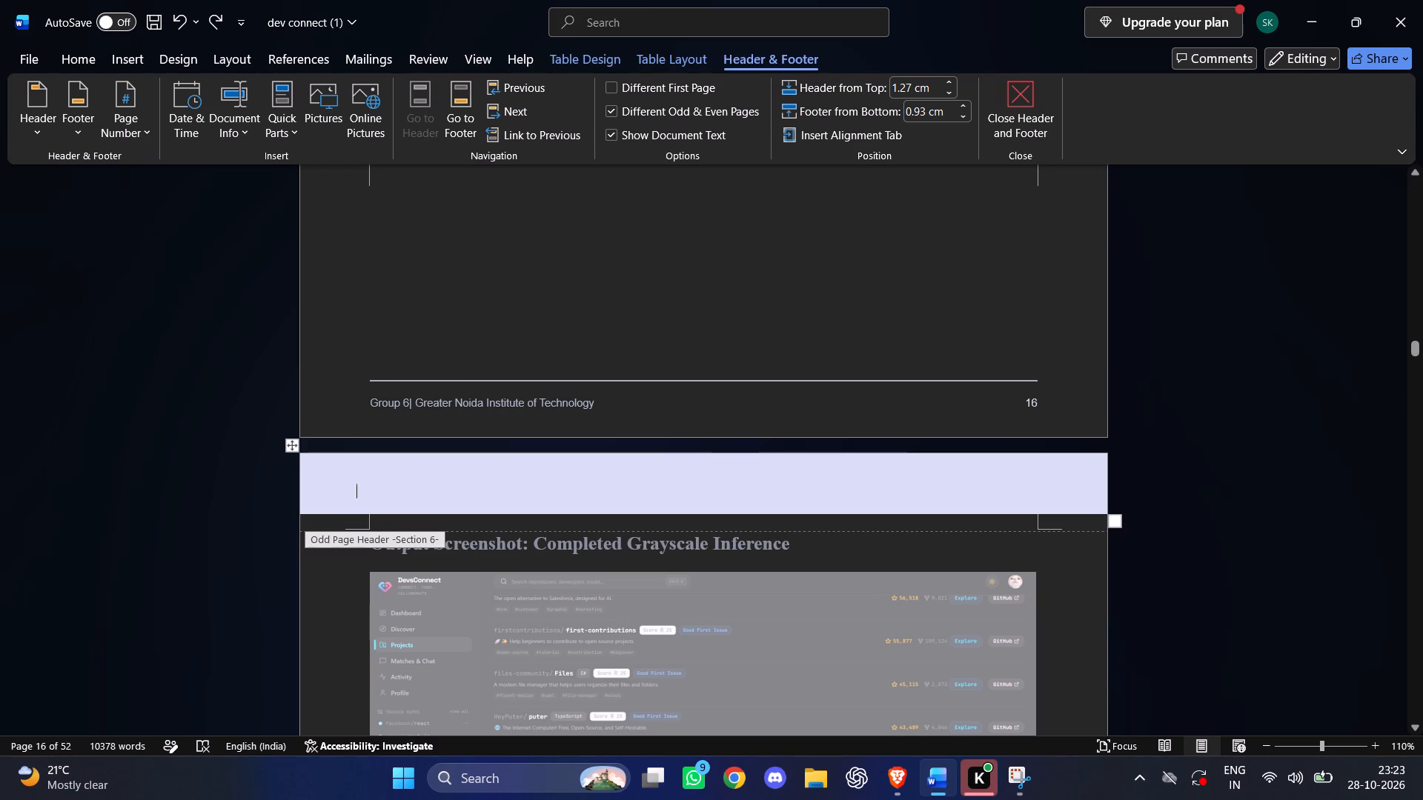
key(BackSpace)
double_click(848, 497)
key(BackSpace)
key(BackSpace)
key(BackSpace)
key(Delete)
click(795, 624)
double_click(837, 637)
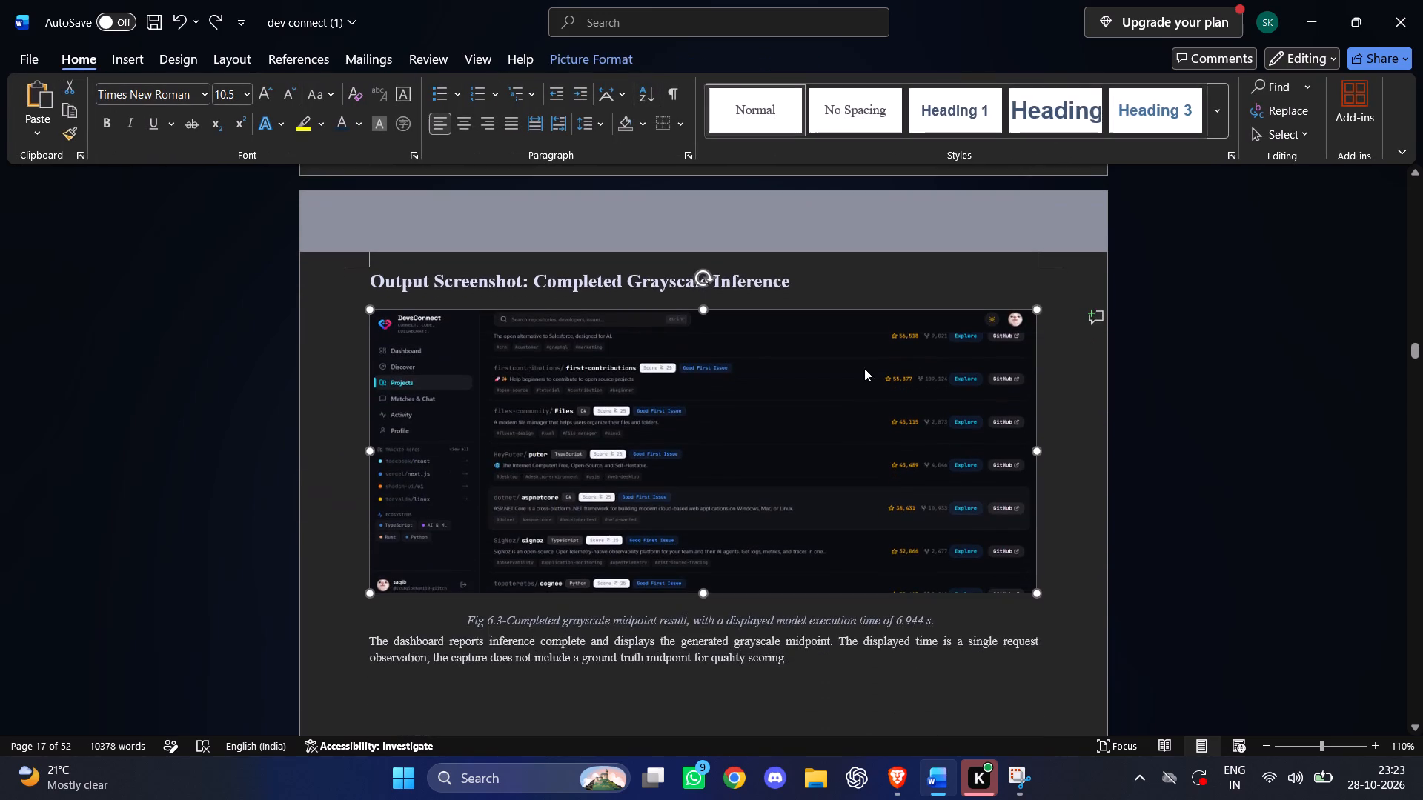
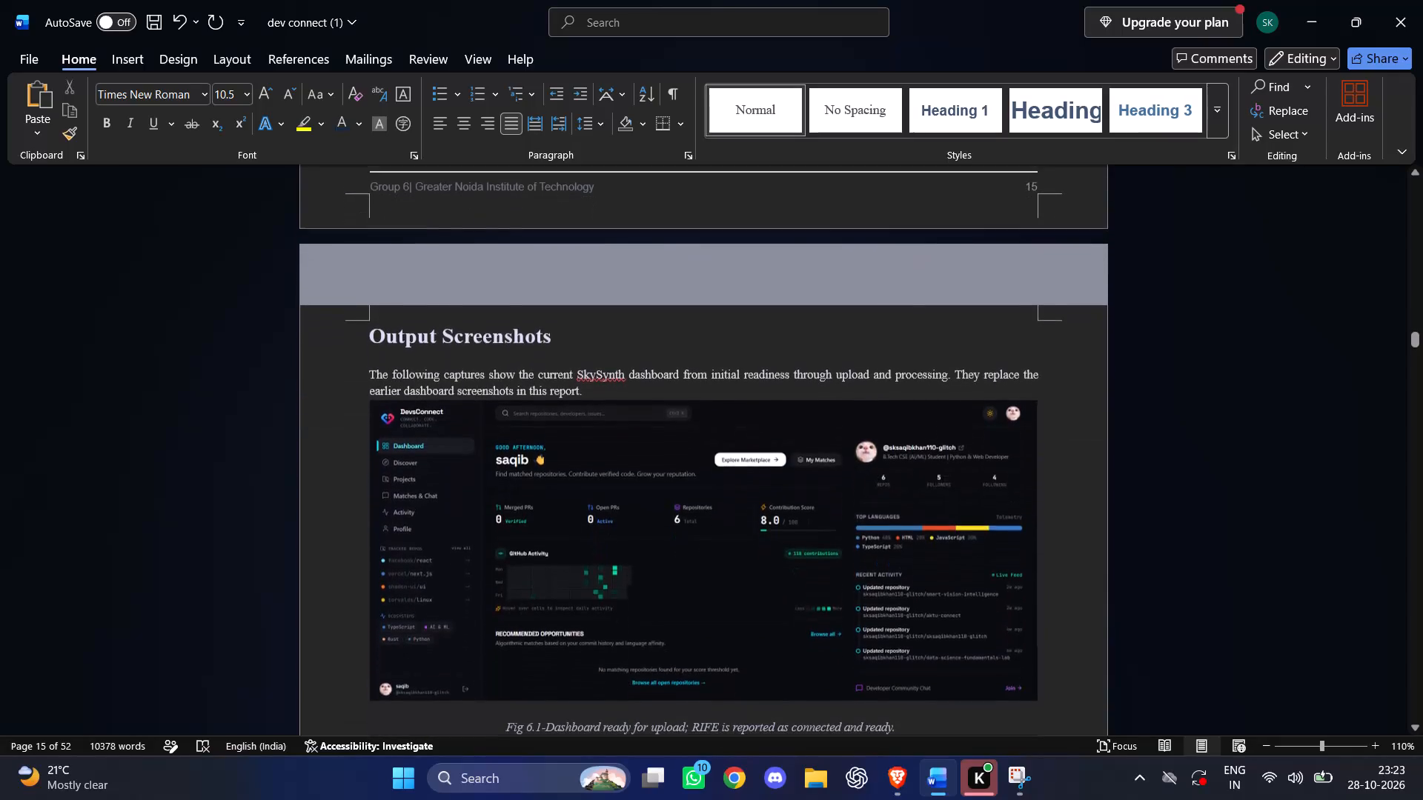
Add blank lines at the end of the References page and delete the surplus ones that spill onto a new page.
scroll(653, 399, up, 1)
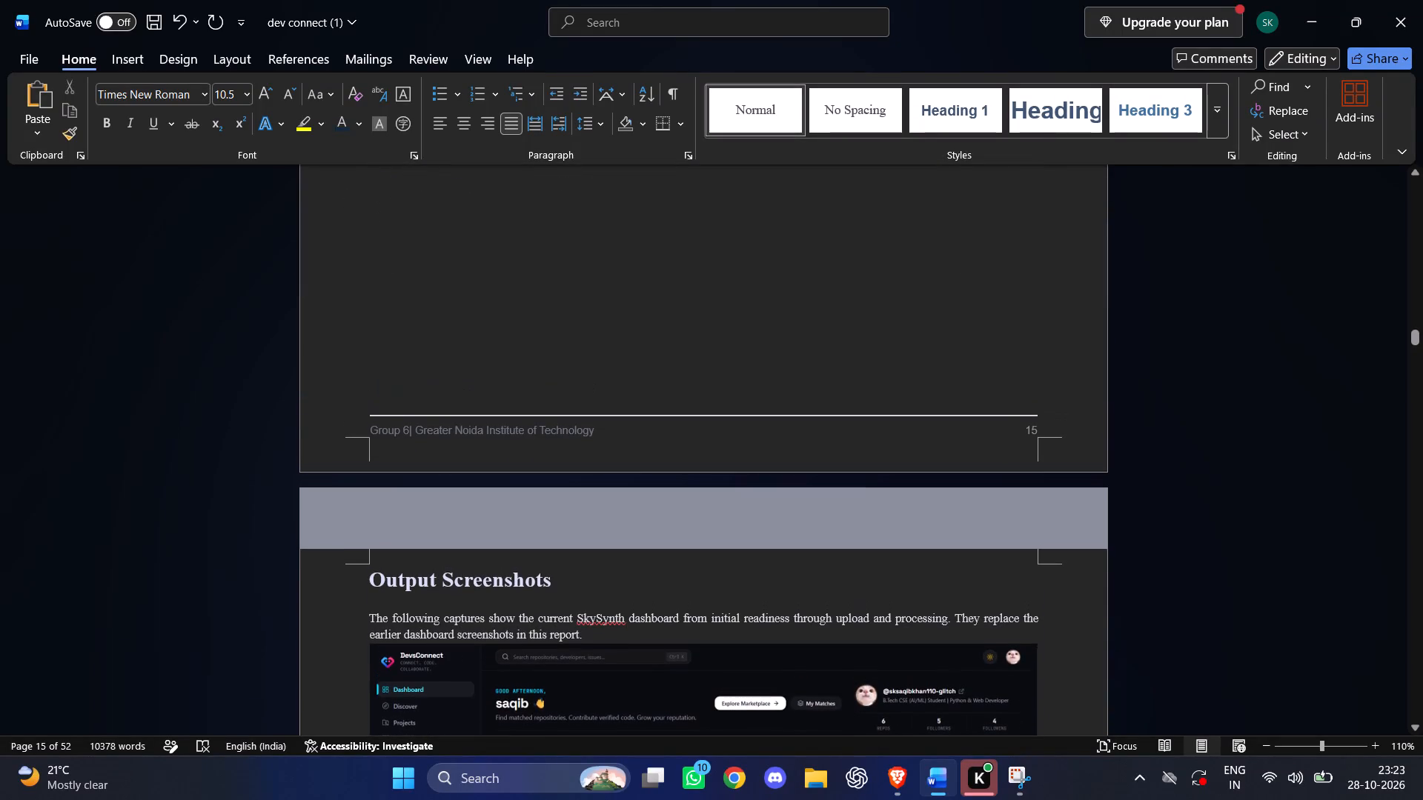
click(418, 399)
key(Return)
key(Return)
key(Return)
key(Return)
key(Return)
key(Return)
key(Return)
key(Return)
key(Return)
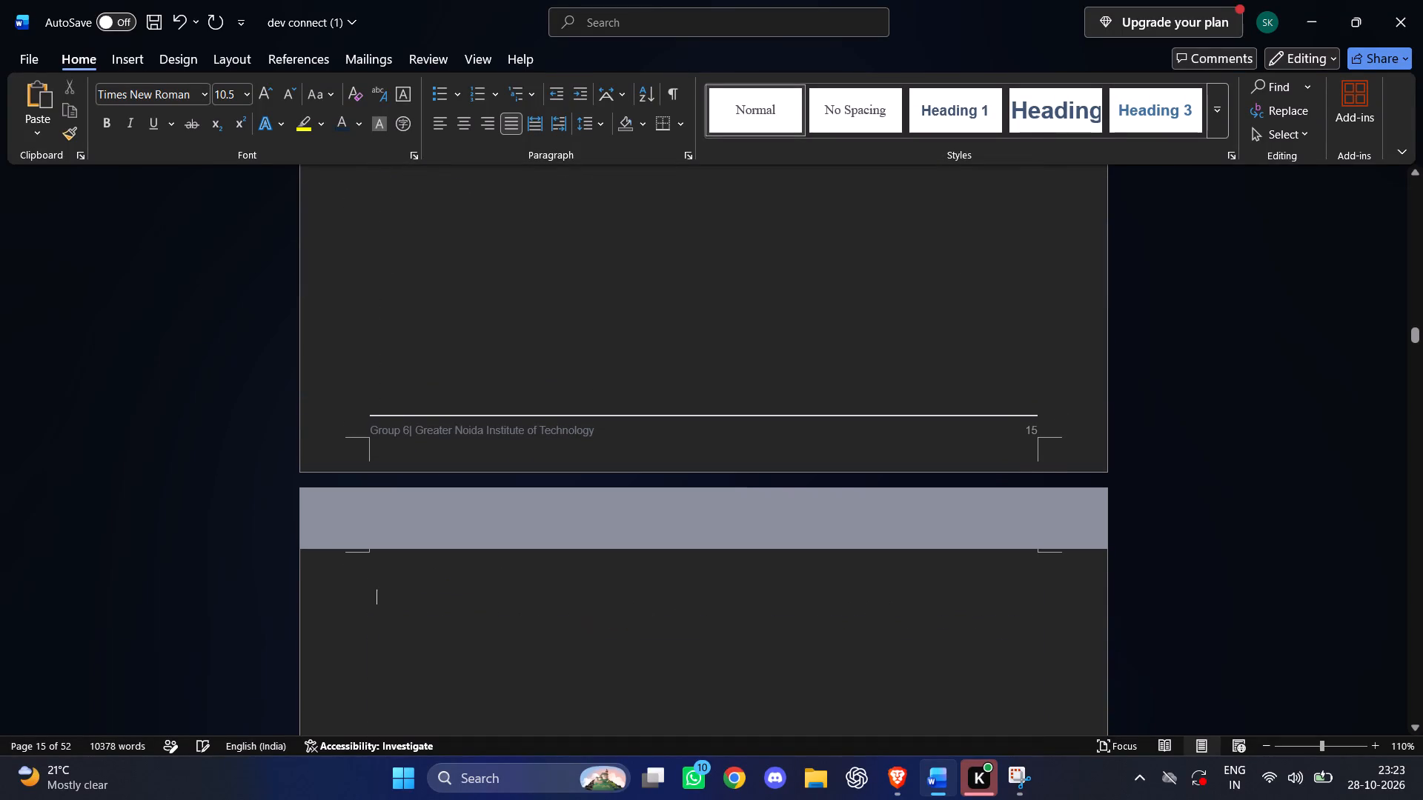
scroll(418, 399, down, 5)
key(BackSpace)
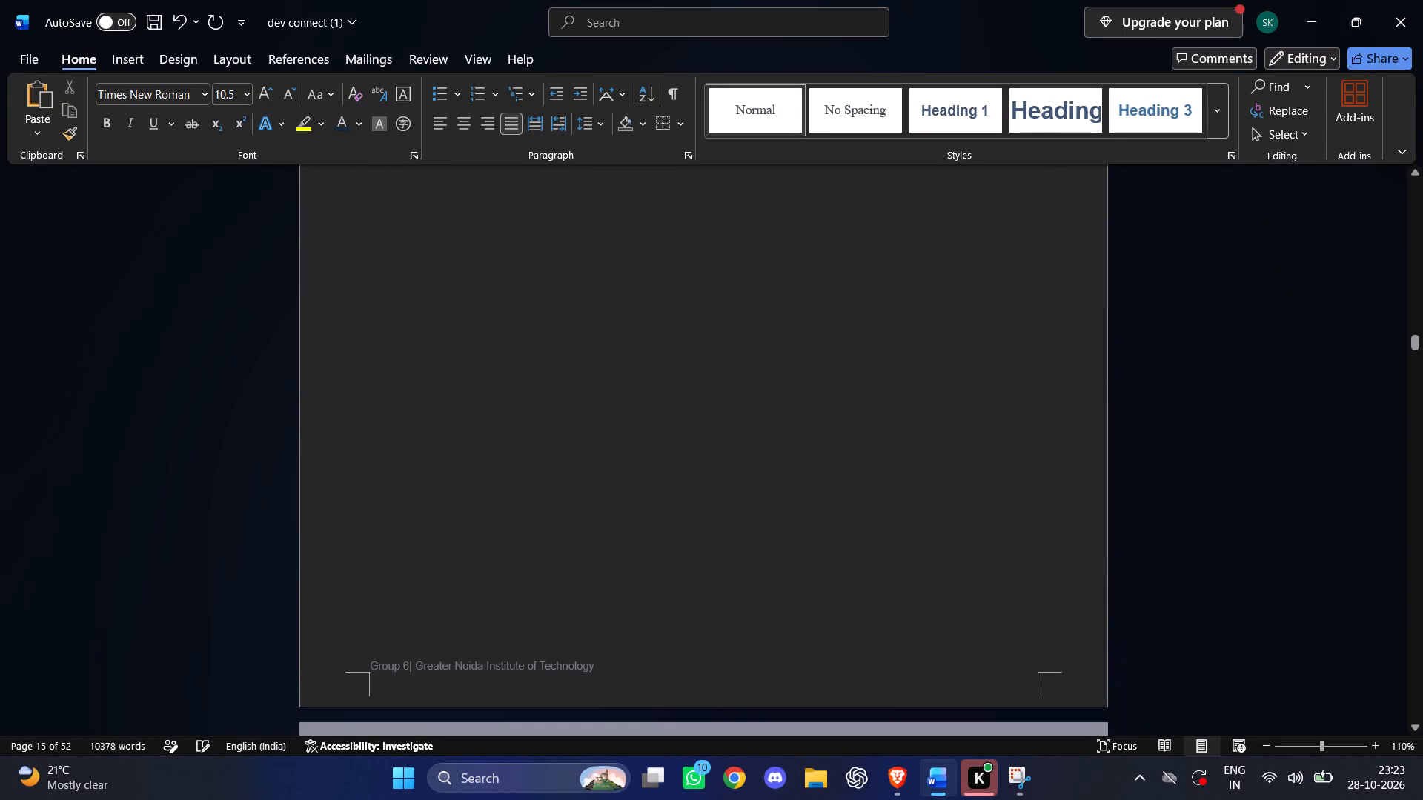
key(BackSpace)
key(BackSpace)
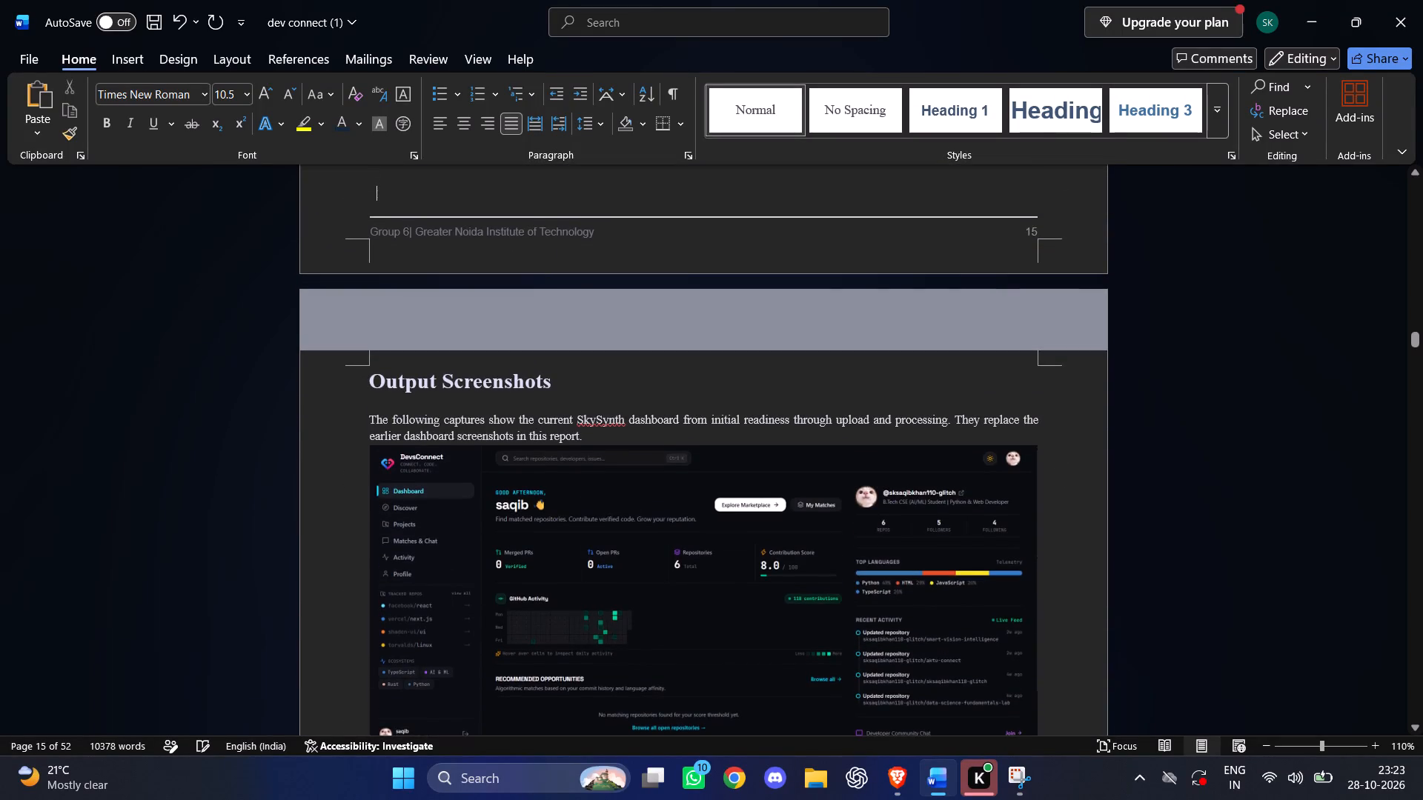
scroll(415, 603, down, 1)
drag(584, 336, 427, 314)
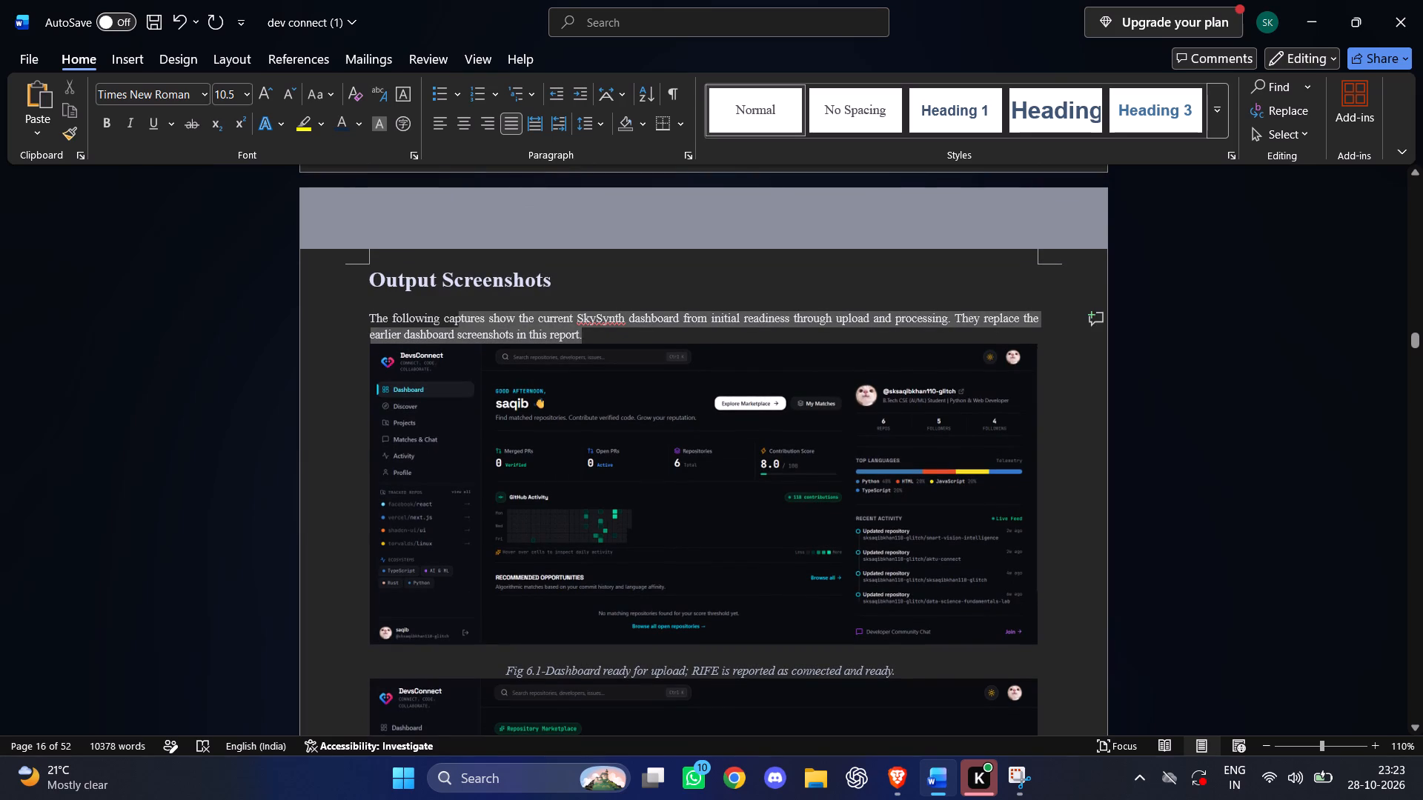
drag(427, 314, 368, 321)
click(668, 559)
Capture a screen snip of the Output Screenshots page covering the dashboard and Projects & Maintainer Hub images with their captions.
scroll(668, 559, down, 1)
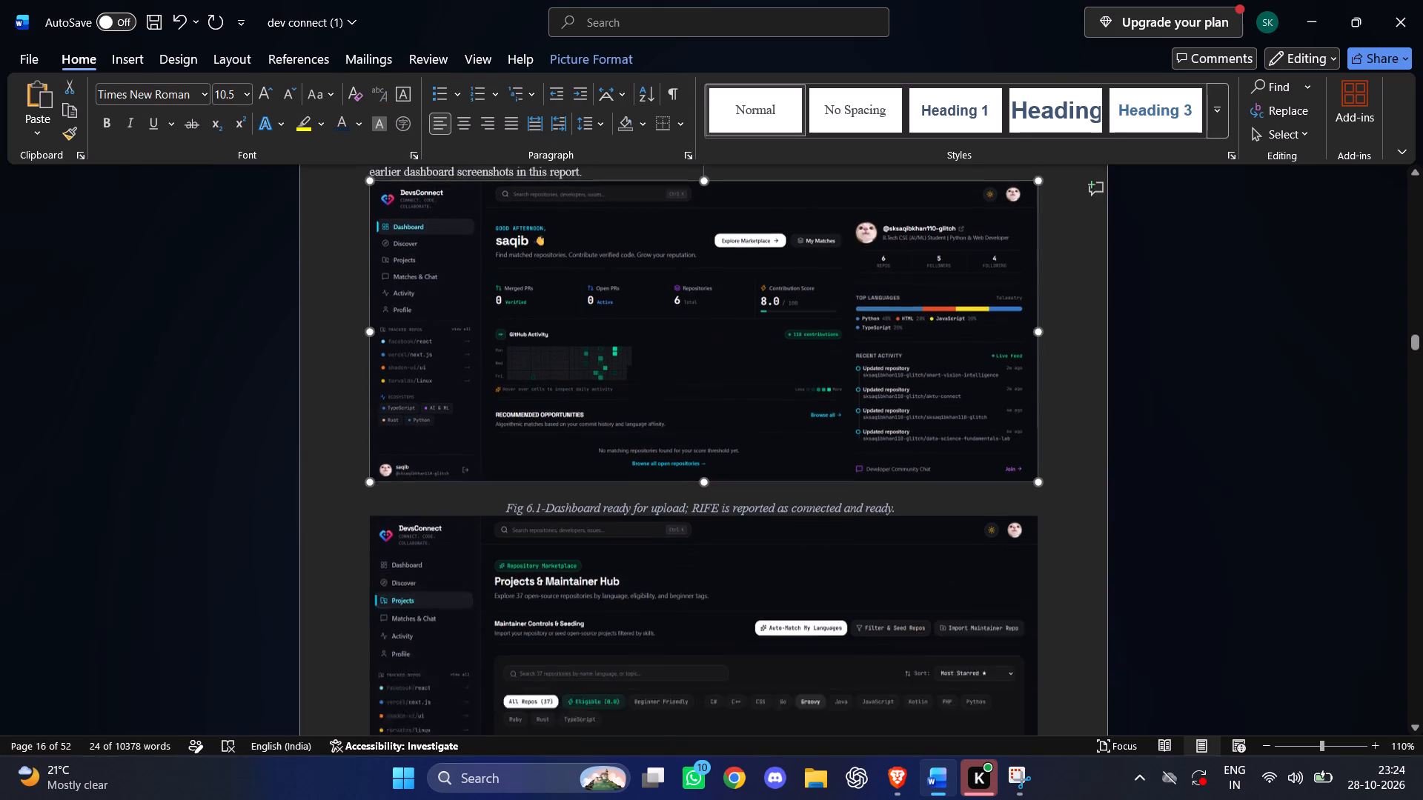
scroll(668, 559, down, 1)
click(1362, 438)
ctrl+scroll(1362, 438, down, 2)
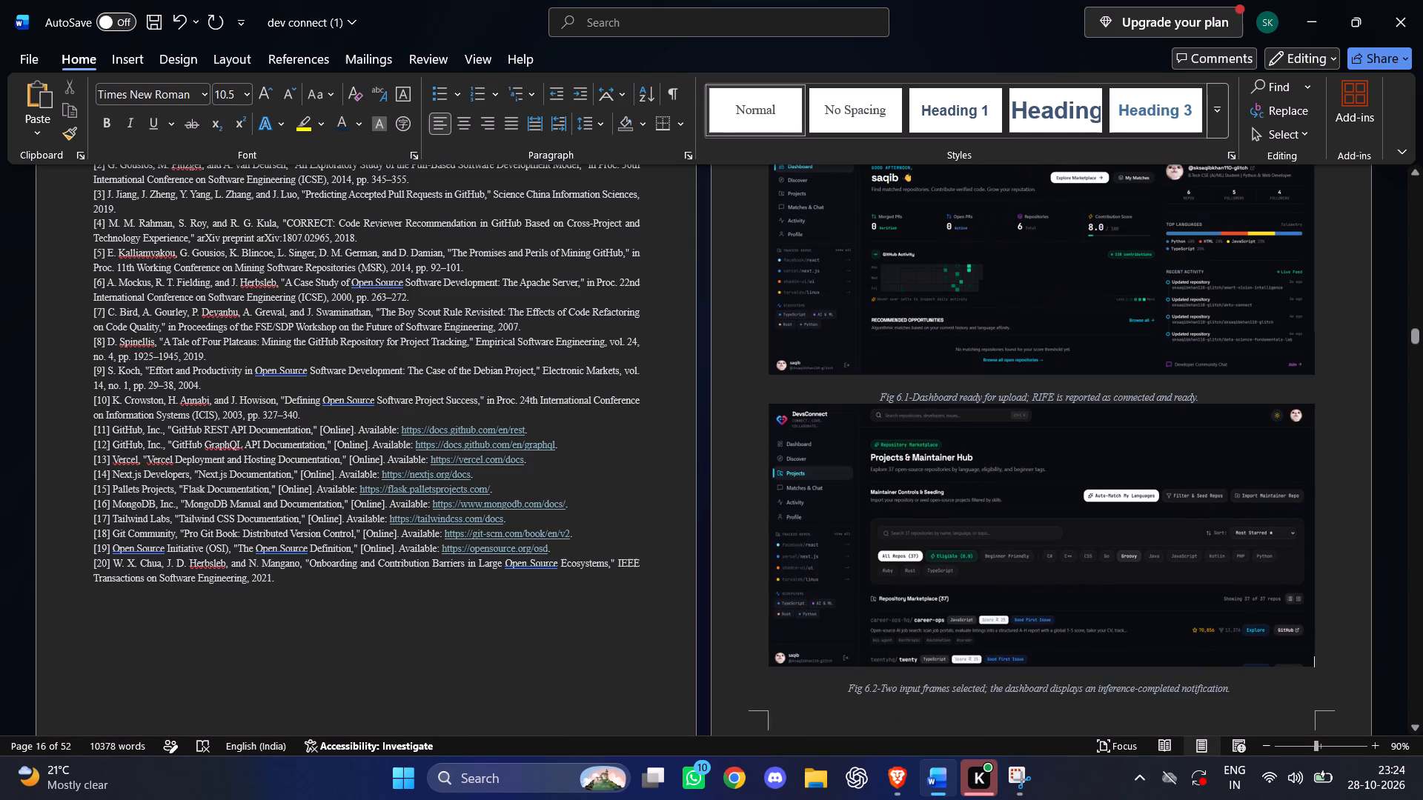
ctrl+scroll(1062, 539, down, 1)
scroll(1062, 539, up, 1)
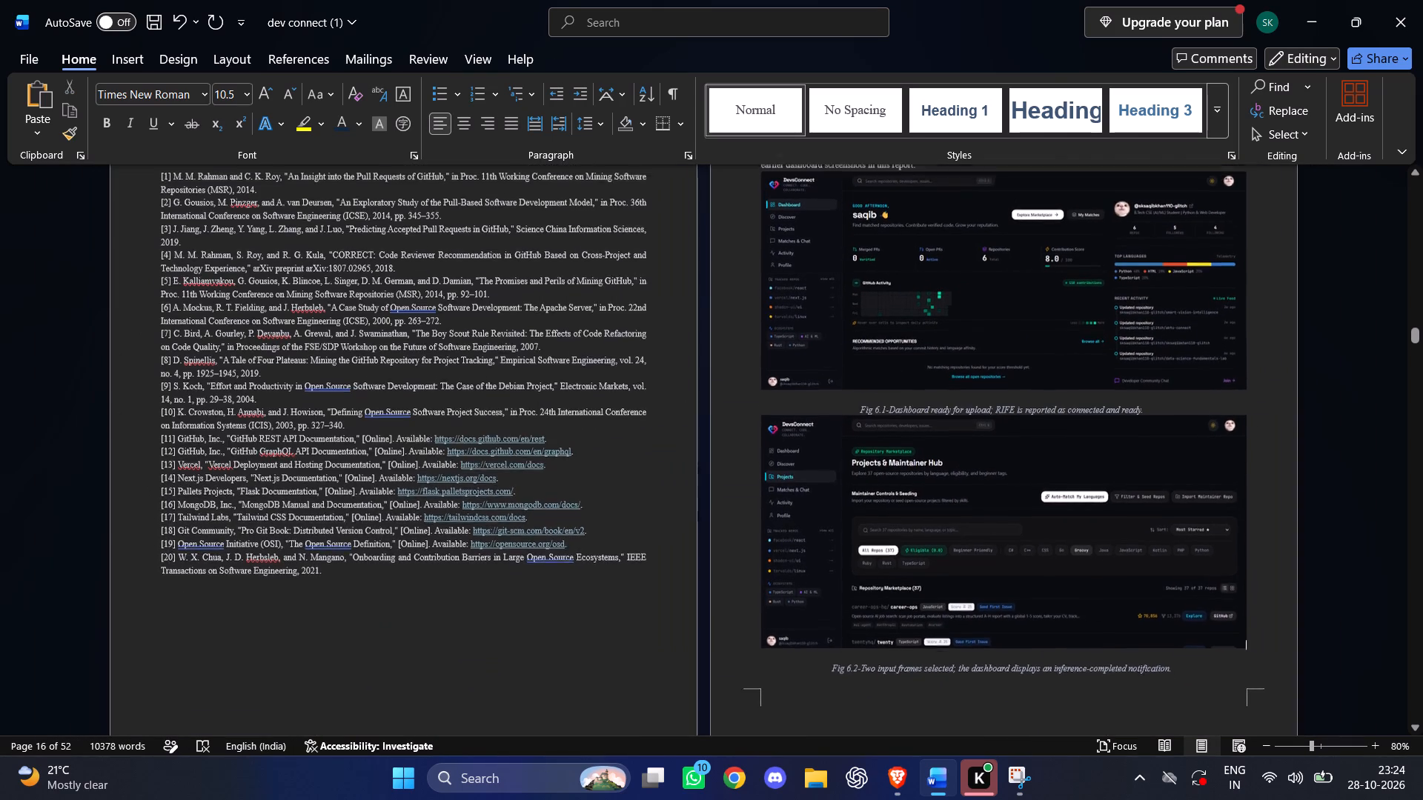
ctrl+scroll(1062, 539, down, 1)
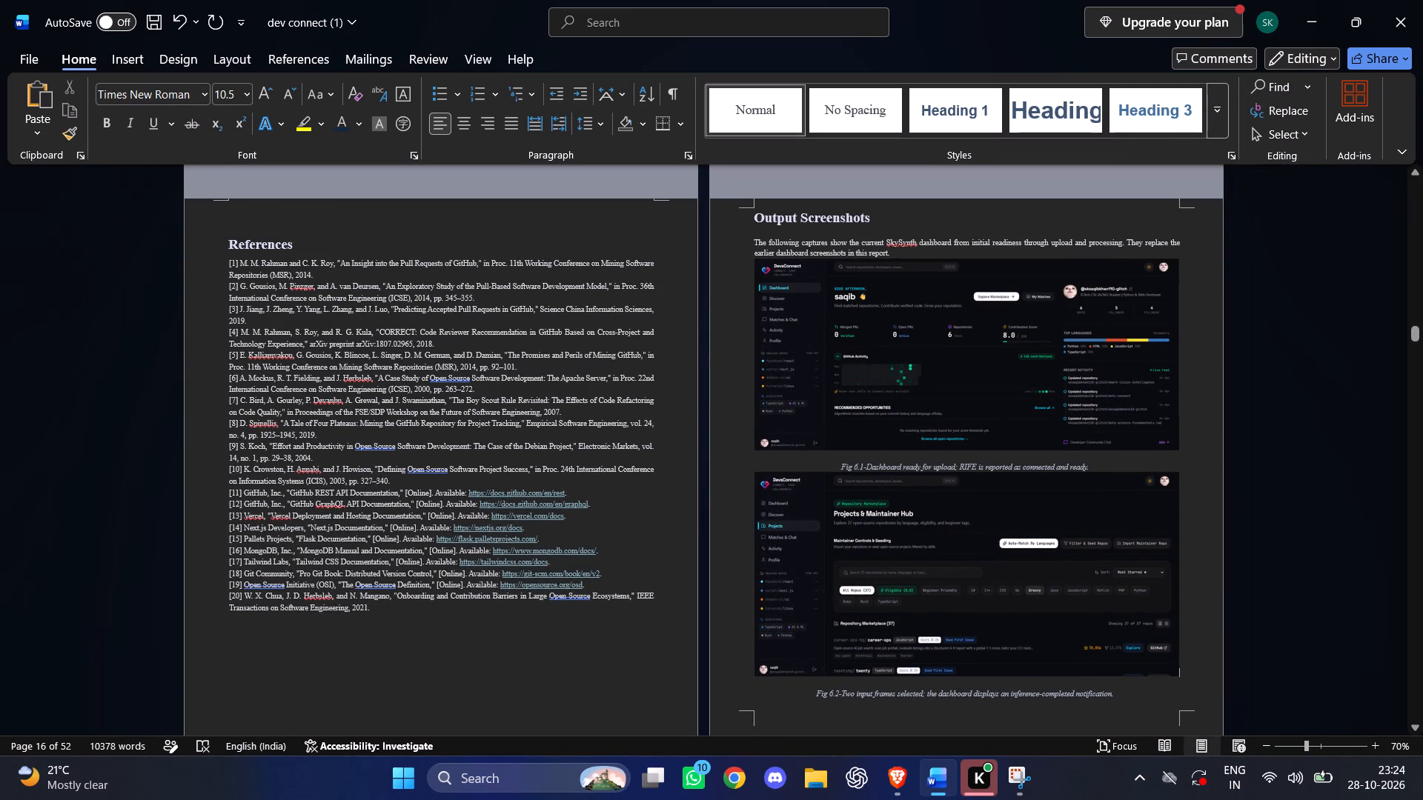
key(shift+super+s)
drag(1222, 734, 763, 307)
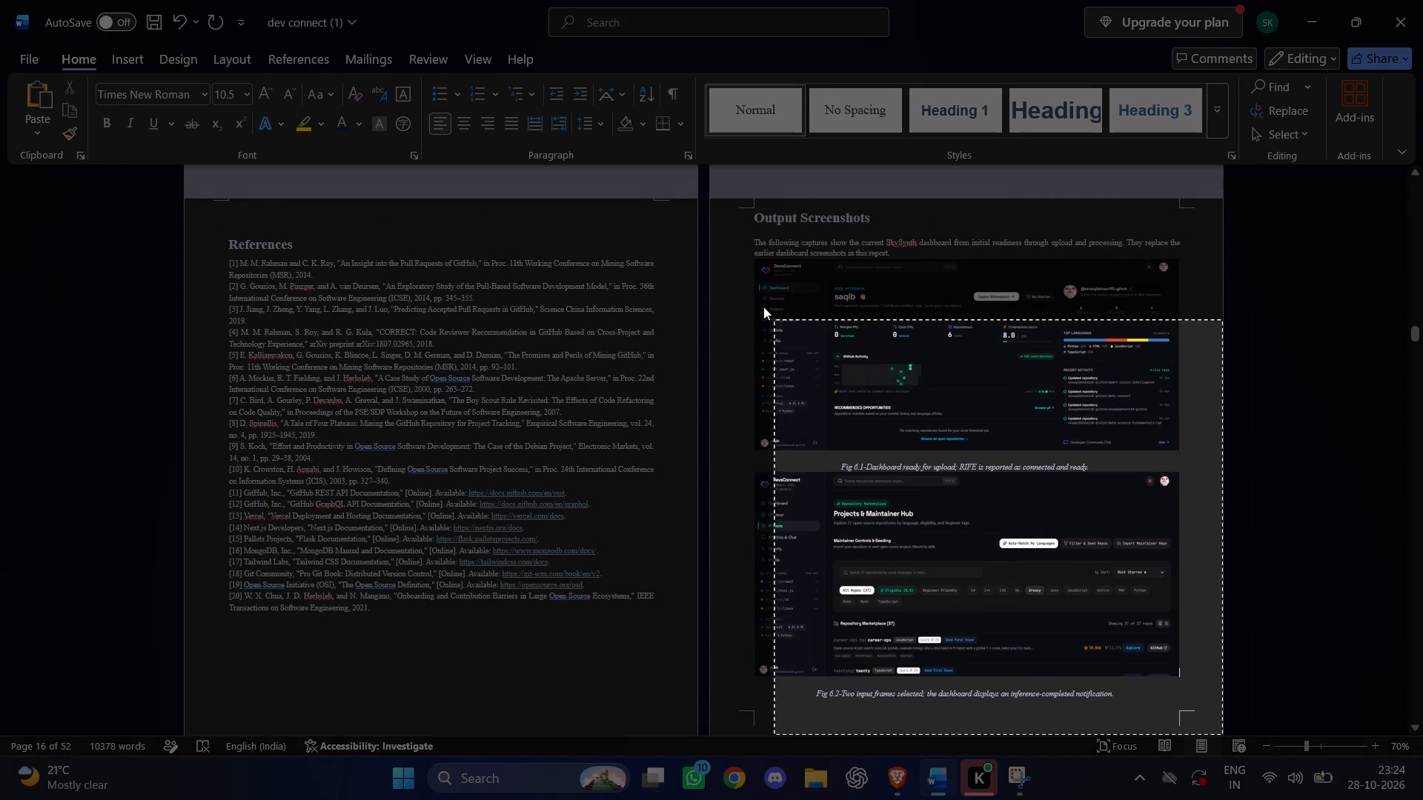
drag(763, 307, 705, 201)
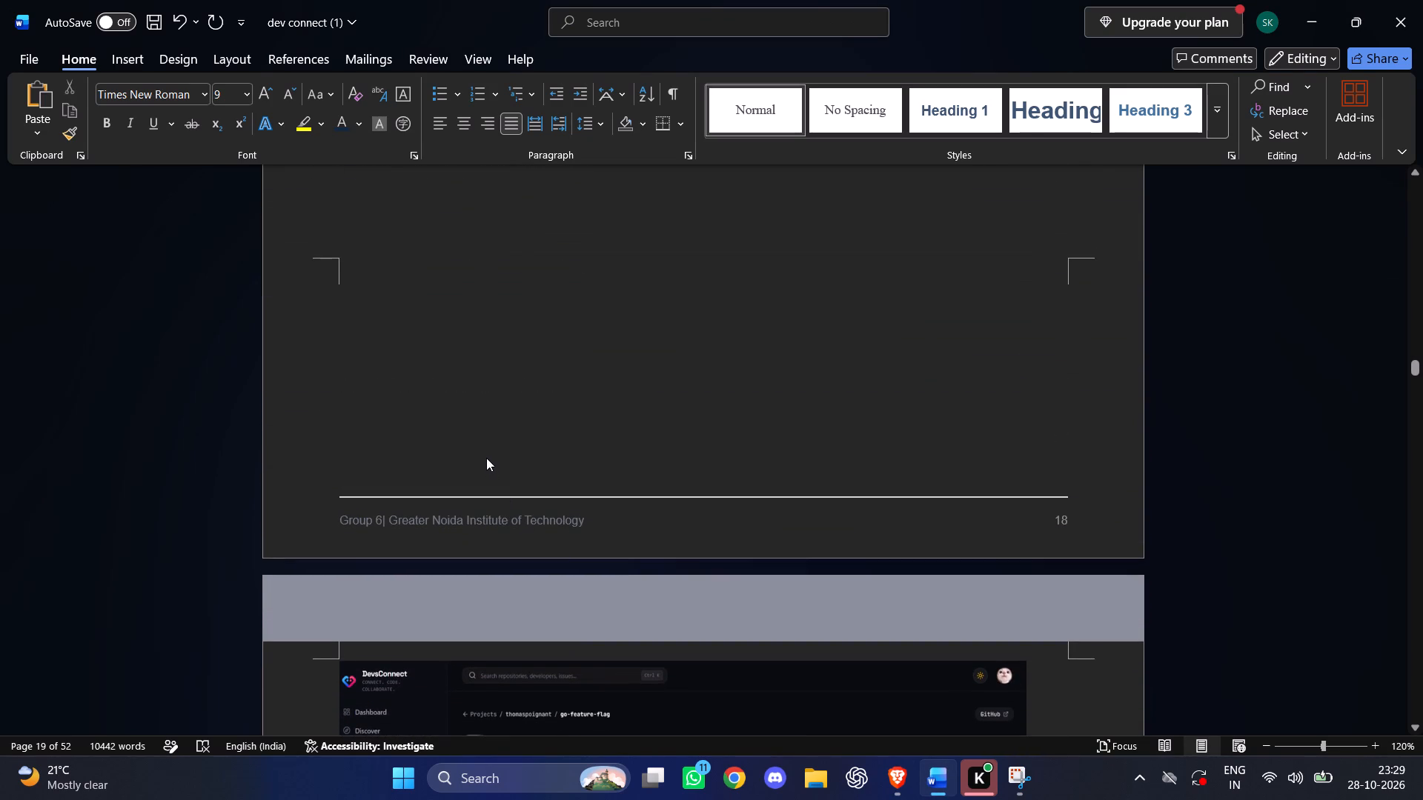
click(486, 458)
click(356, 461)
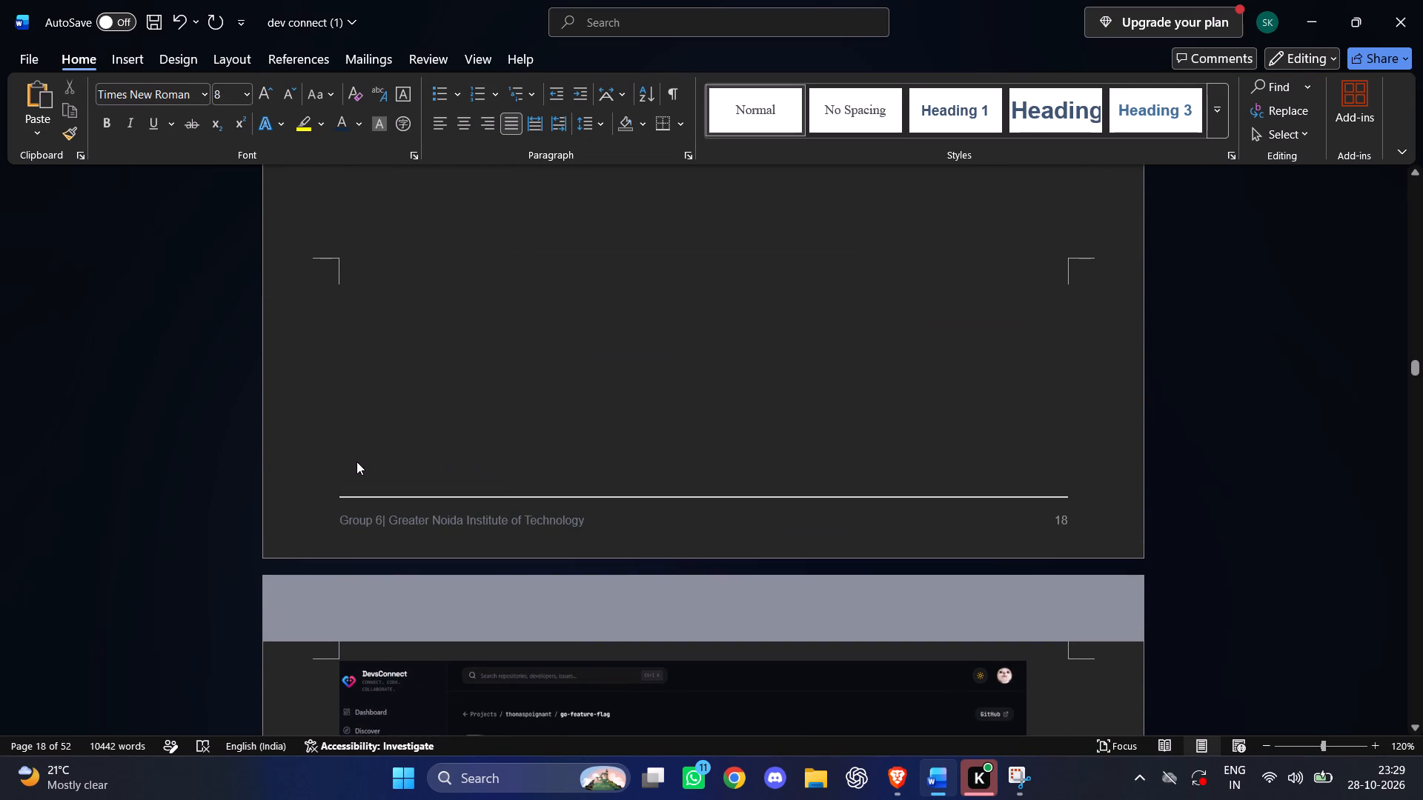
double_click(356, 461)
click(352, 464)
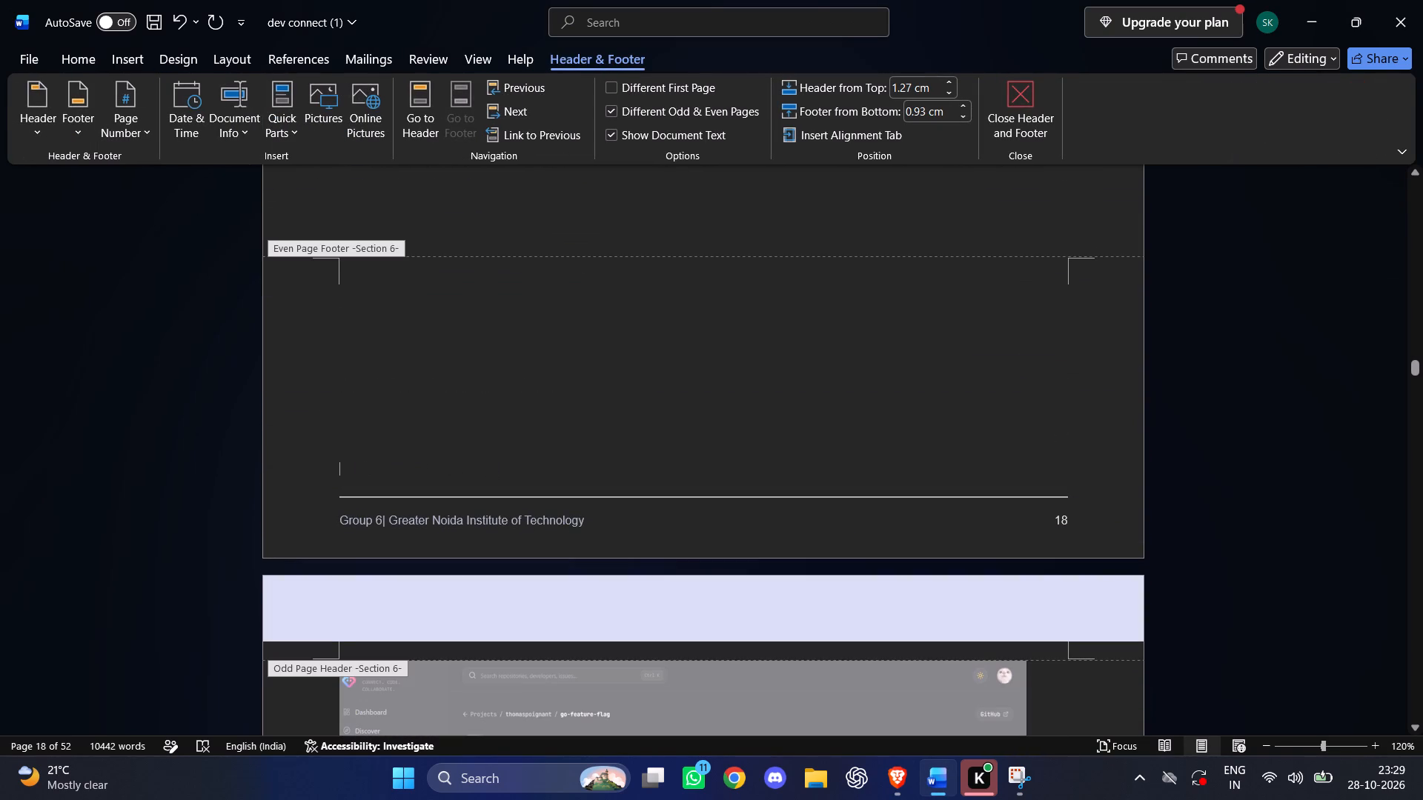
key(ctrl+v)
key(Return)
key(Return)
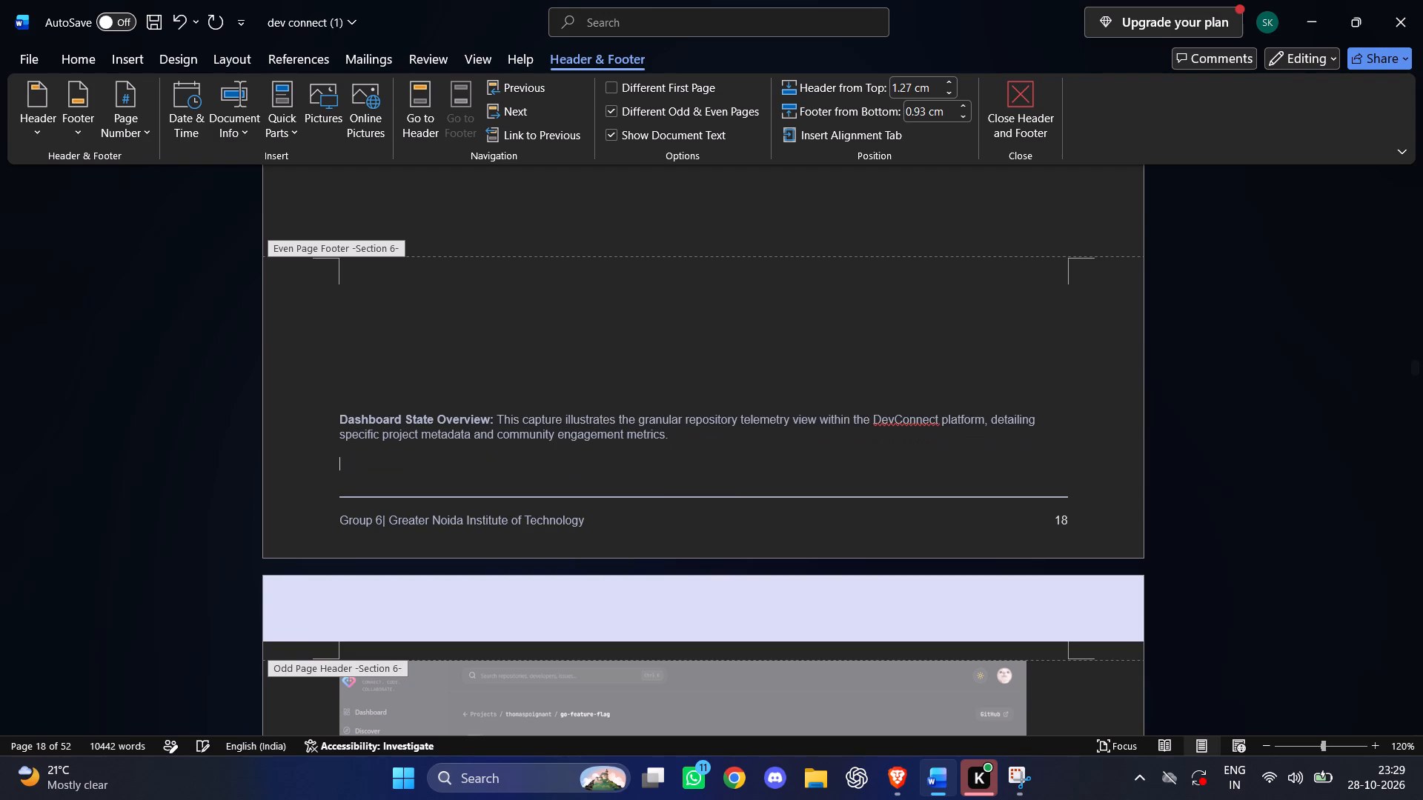
Insert a run of blank lines above the overview paragraph in the page 18 footer.
click(328, 377)
click(349, 384)
key(Return)
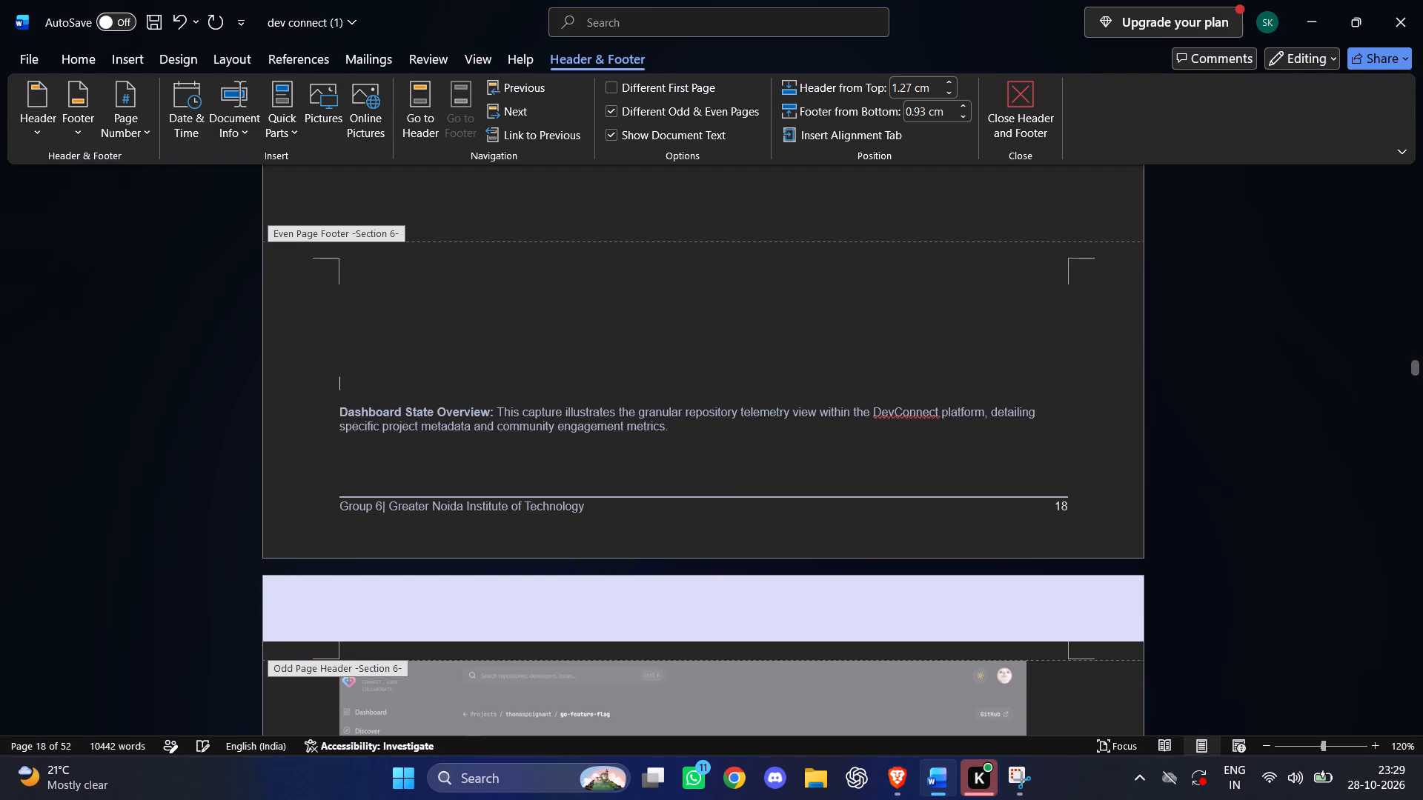
key(Return)
key(Return)
key(Return)
key(Return)
key(Return)
key(Return)
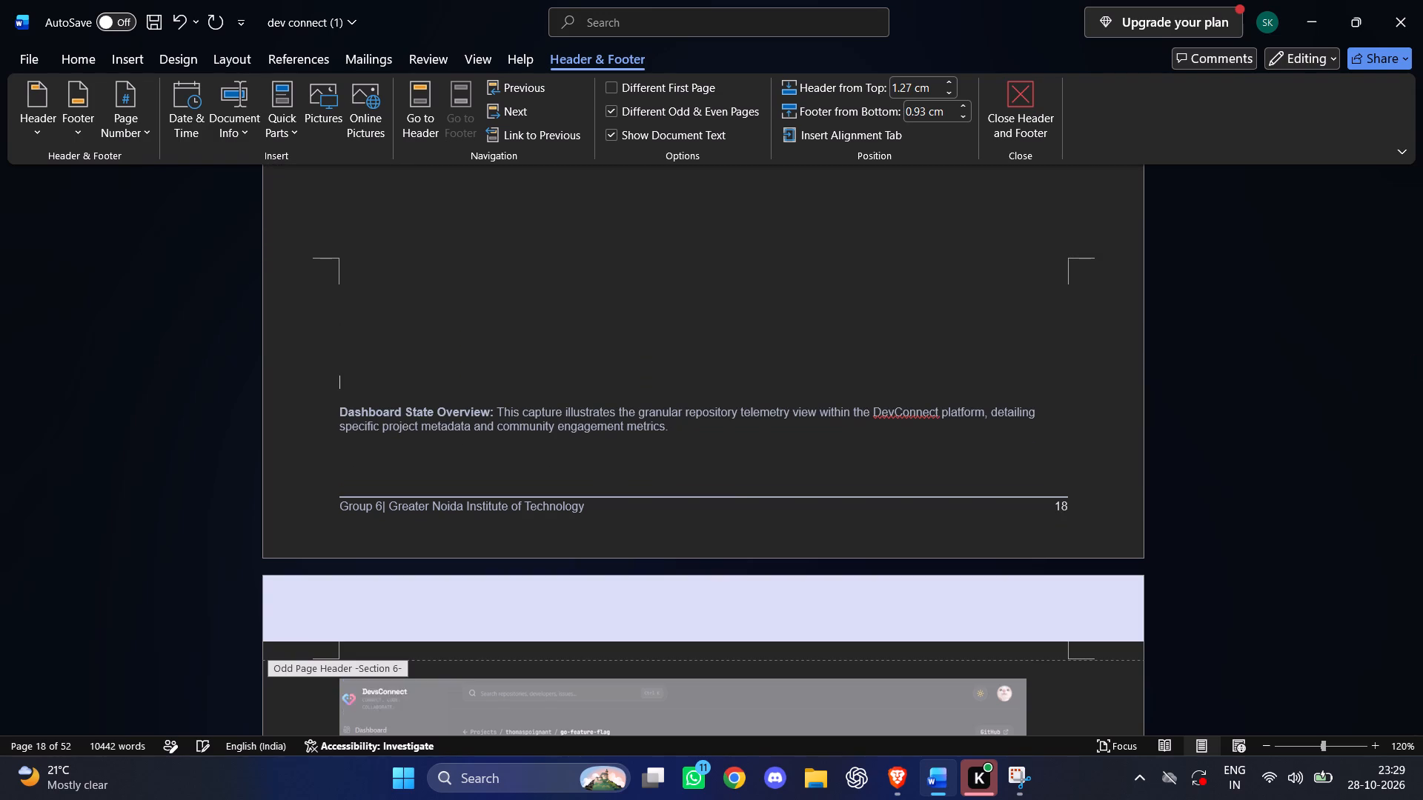
key(Return)
key(Return)
key(Return)
key(Return)
key(Return)
key(Return)
key(Return)
Paste the copied "Dashboard State Overview" paragraph into the page 19 body directly above the go-feature-flag picture.
scroll(349, 384, down, 1)
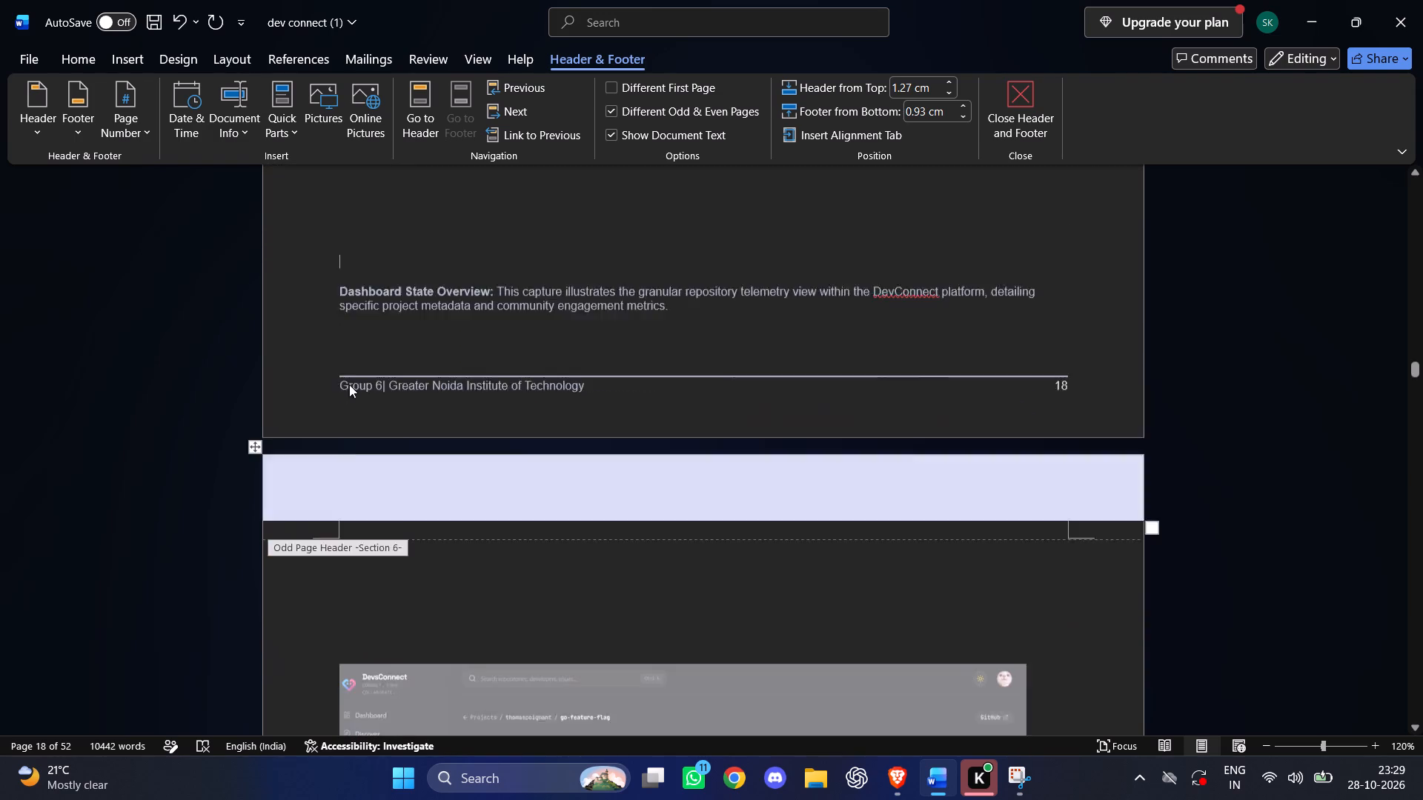
scroll(349, 384, down, 1)
click(368, 386)
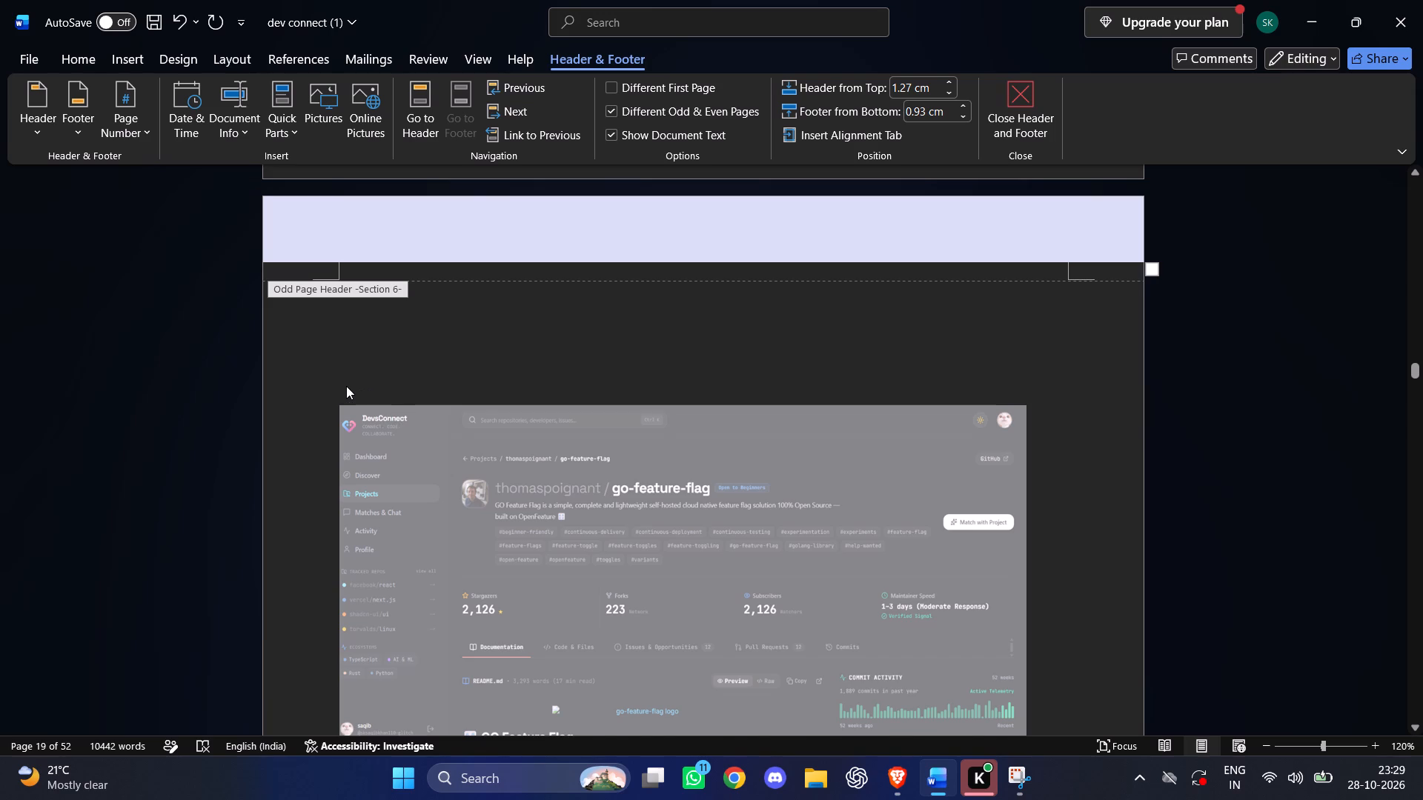
double_click(342, 386)
key(ctrl+v)
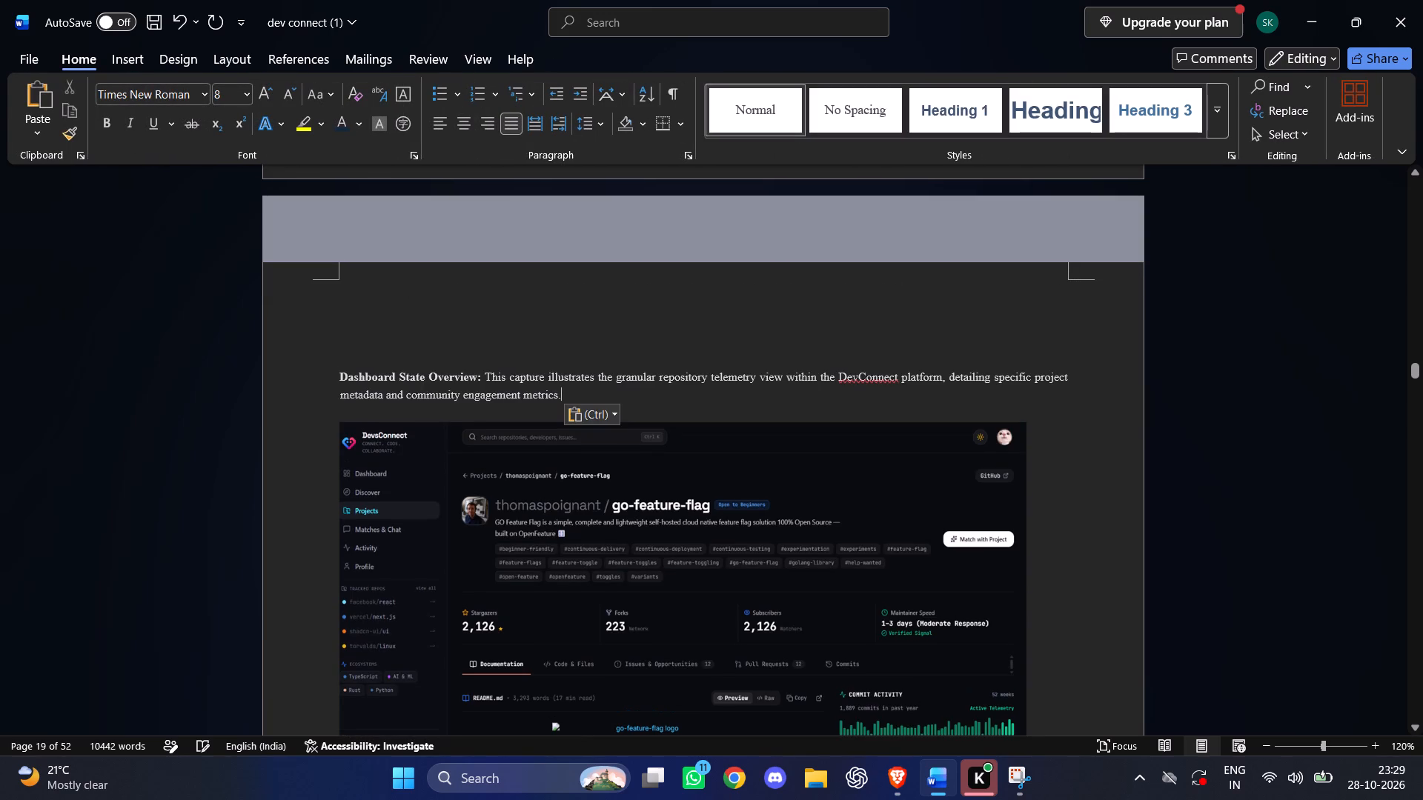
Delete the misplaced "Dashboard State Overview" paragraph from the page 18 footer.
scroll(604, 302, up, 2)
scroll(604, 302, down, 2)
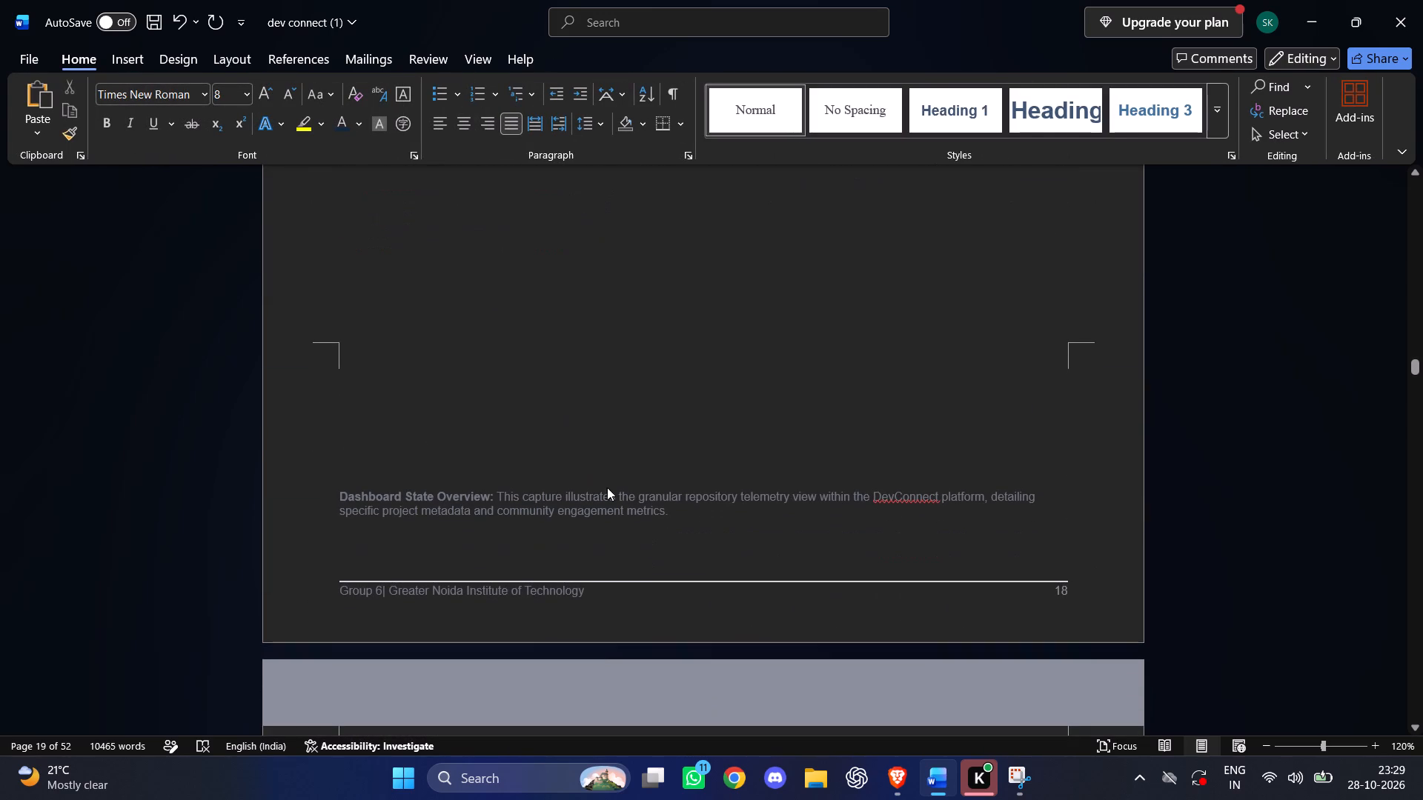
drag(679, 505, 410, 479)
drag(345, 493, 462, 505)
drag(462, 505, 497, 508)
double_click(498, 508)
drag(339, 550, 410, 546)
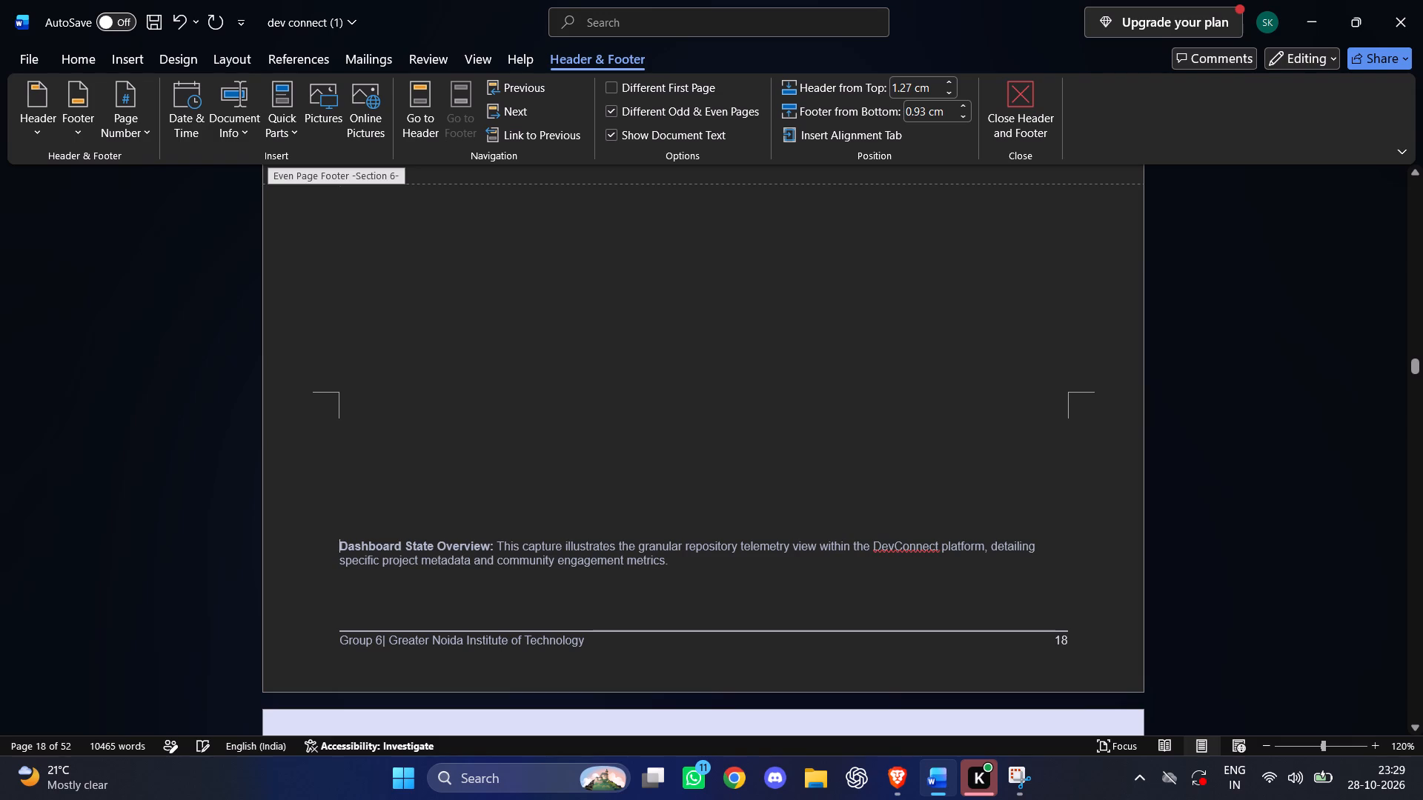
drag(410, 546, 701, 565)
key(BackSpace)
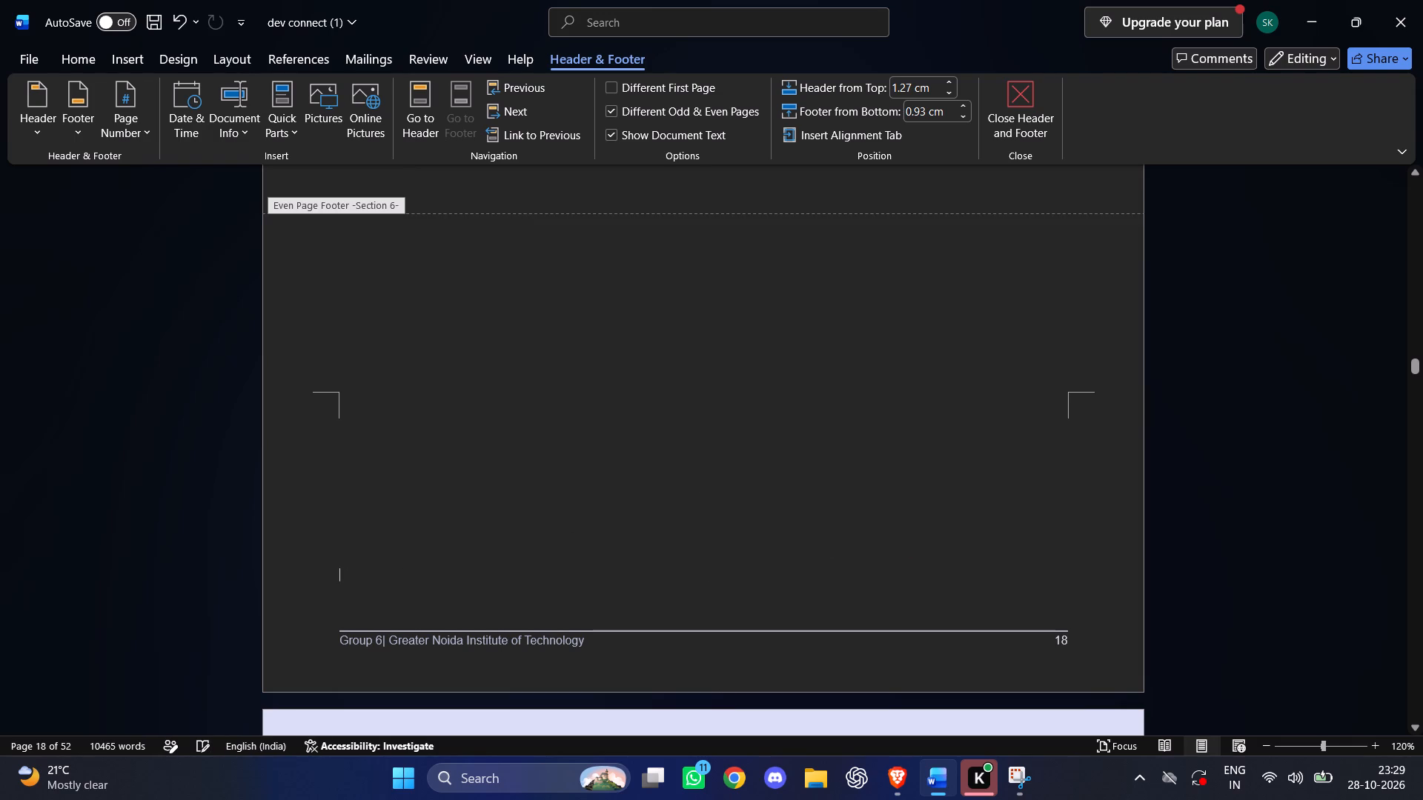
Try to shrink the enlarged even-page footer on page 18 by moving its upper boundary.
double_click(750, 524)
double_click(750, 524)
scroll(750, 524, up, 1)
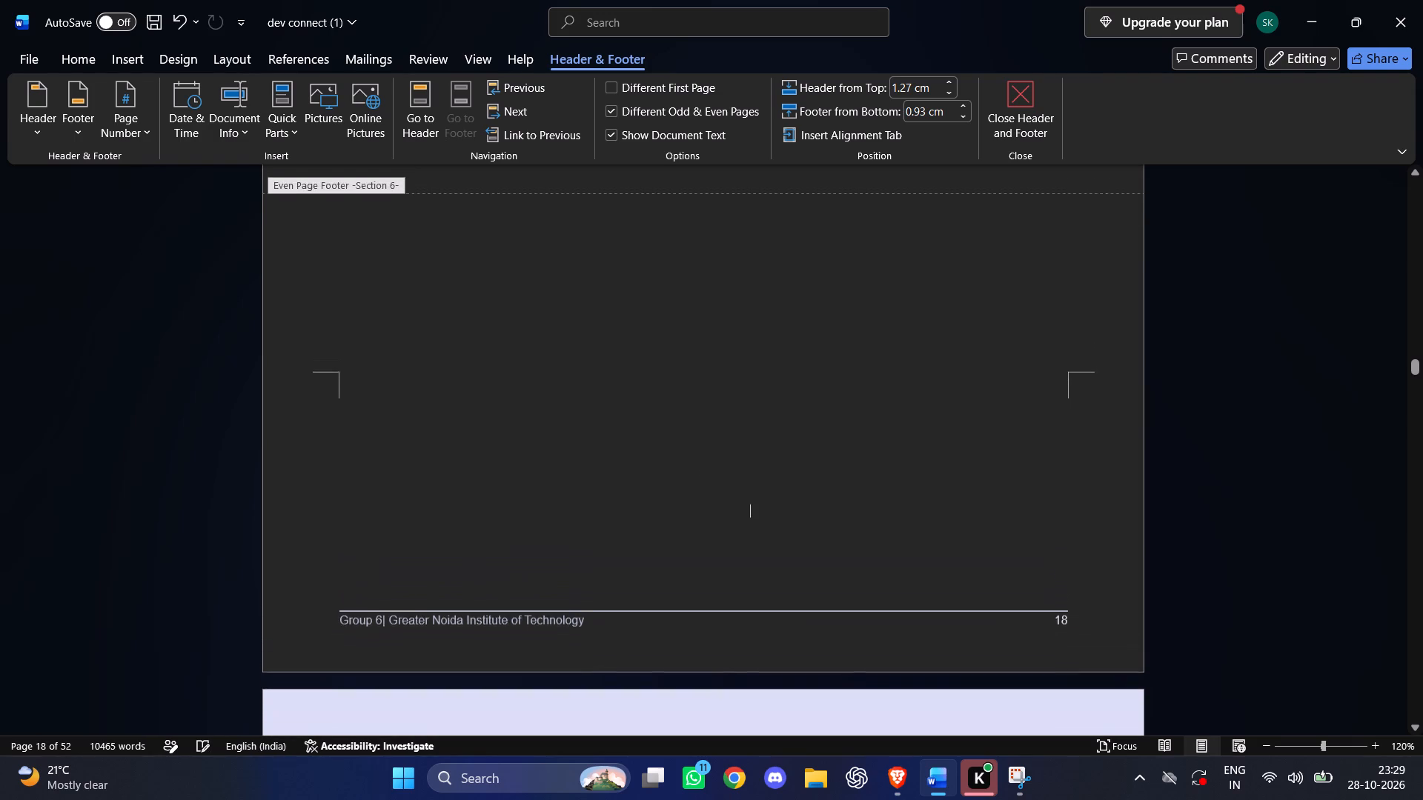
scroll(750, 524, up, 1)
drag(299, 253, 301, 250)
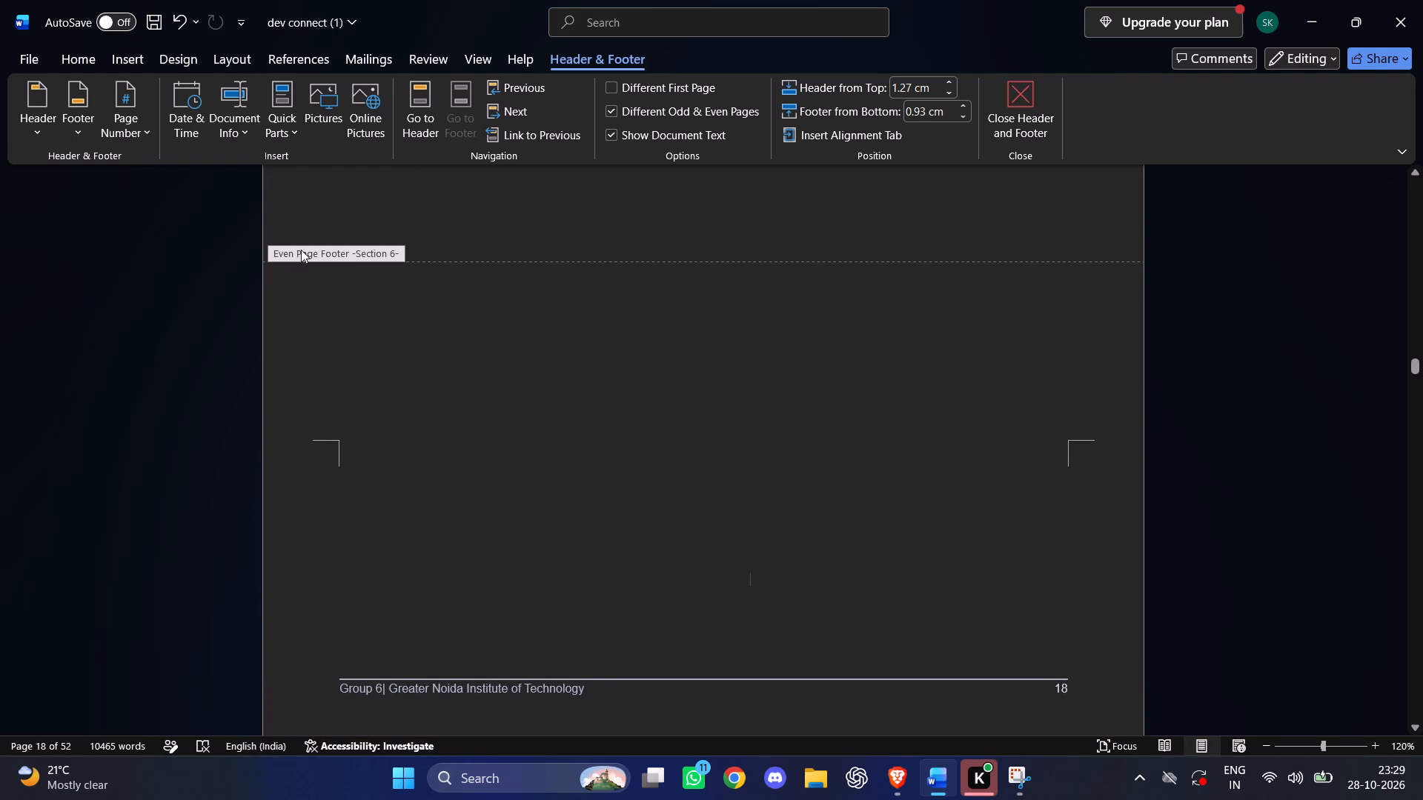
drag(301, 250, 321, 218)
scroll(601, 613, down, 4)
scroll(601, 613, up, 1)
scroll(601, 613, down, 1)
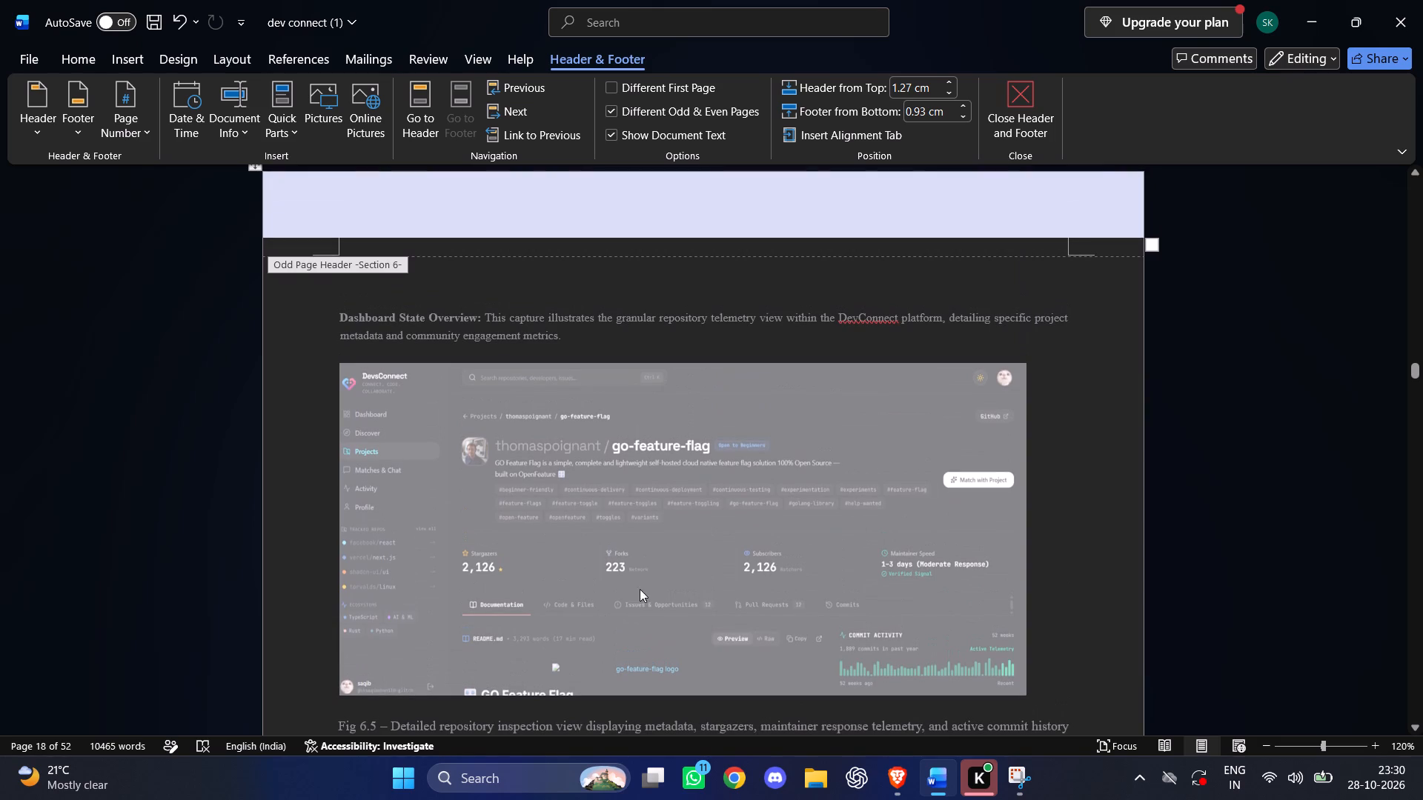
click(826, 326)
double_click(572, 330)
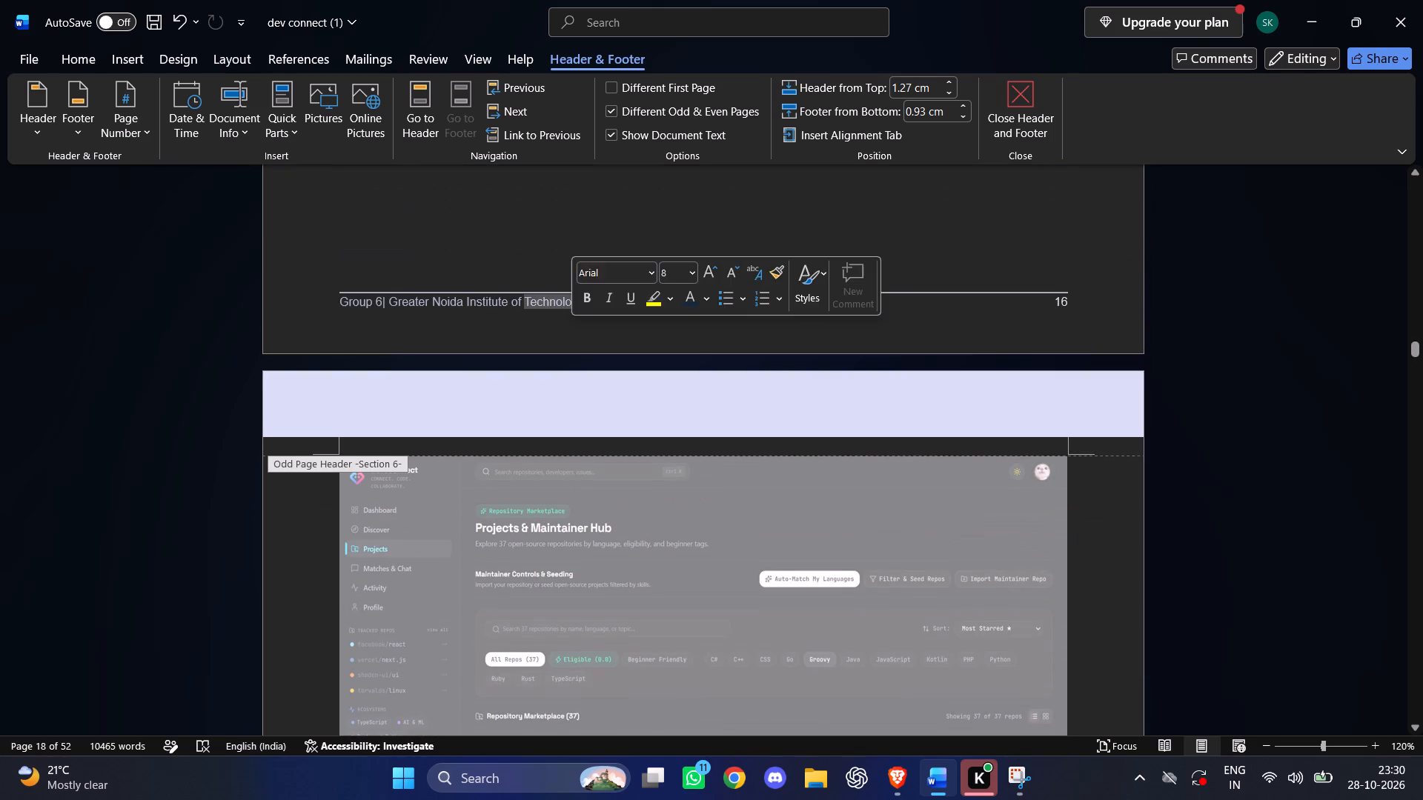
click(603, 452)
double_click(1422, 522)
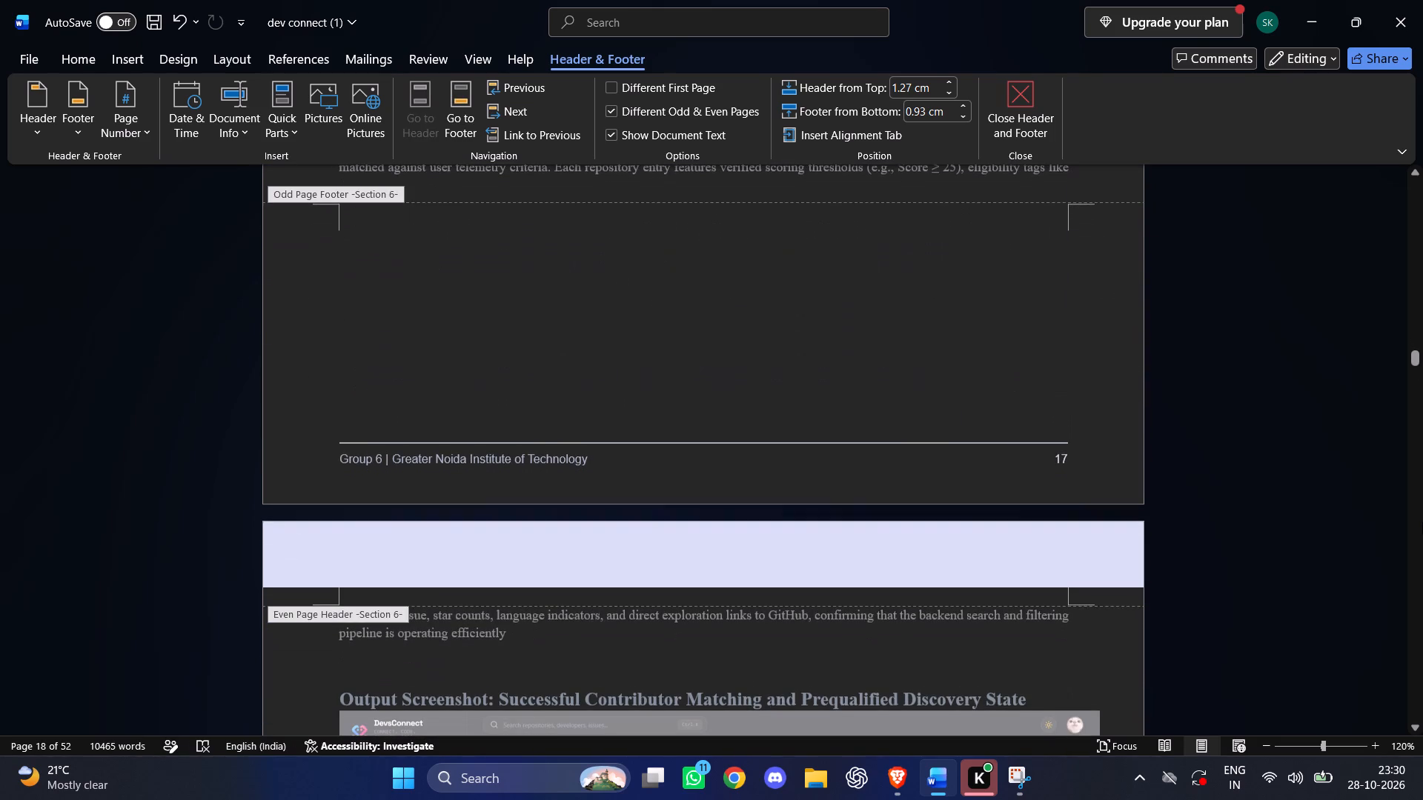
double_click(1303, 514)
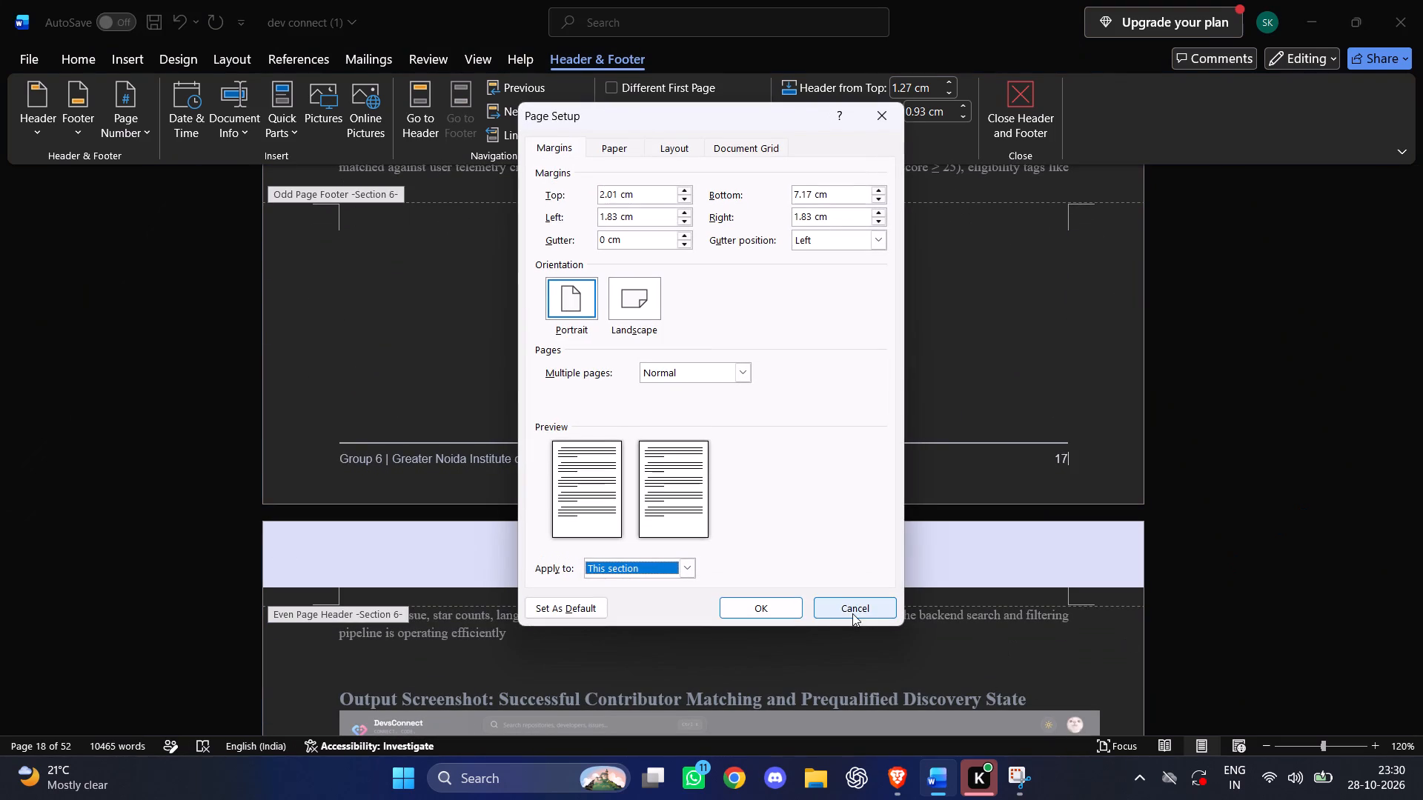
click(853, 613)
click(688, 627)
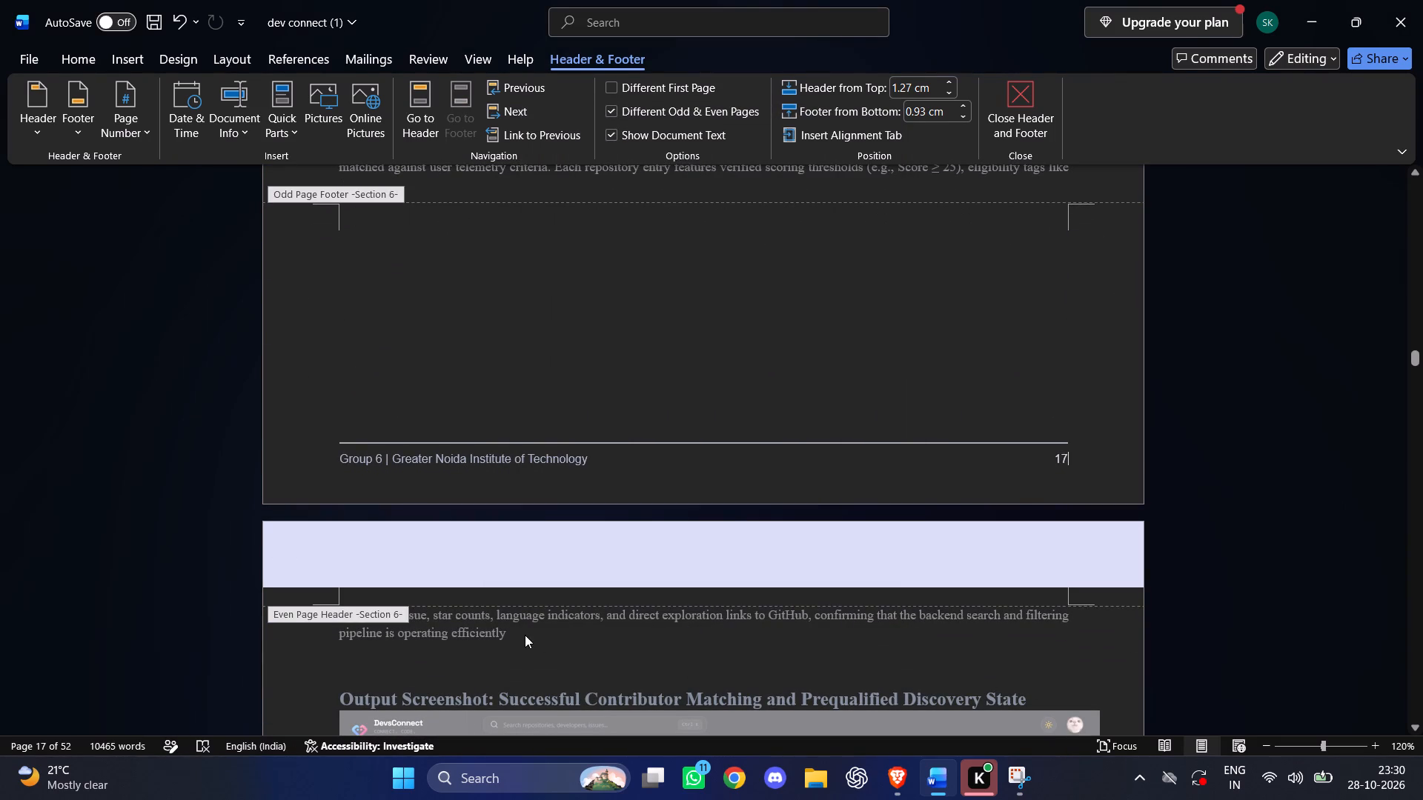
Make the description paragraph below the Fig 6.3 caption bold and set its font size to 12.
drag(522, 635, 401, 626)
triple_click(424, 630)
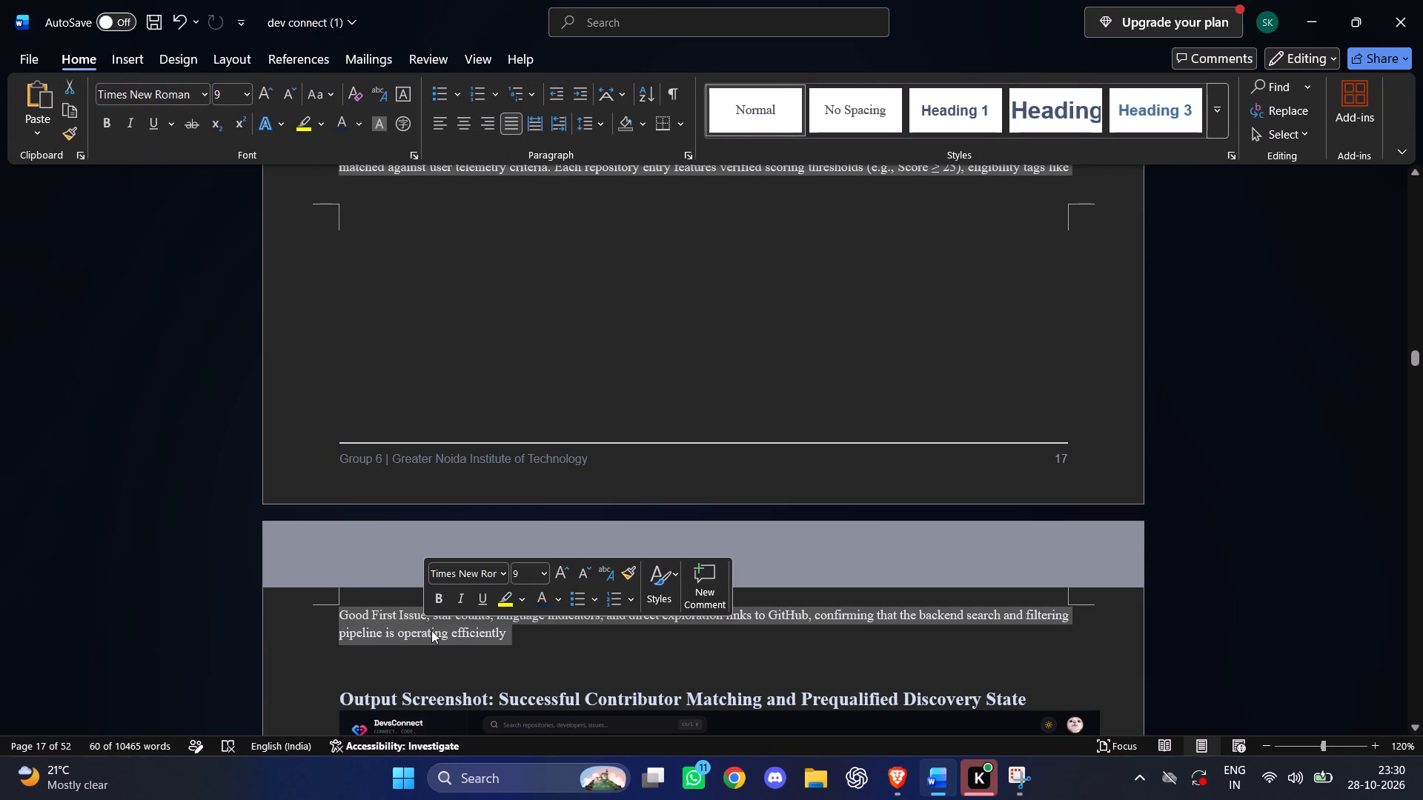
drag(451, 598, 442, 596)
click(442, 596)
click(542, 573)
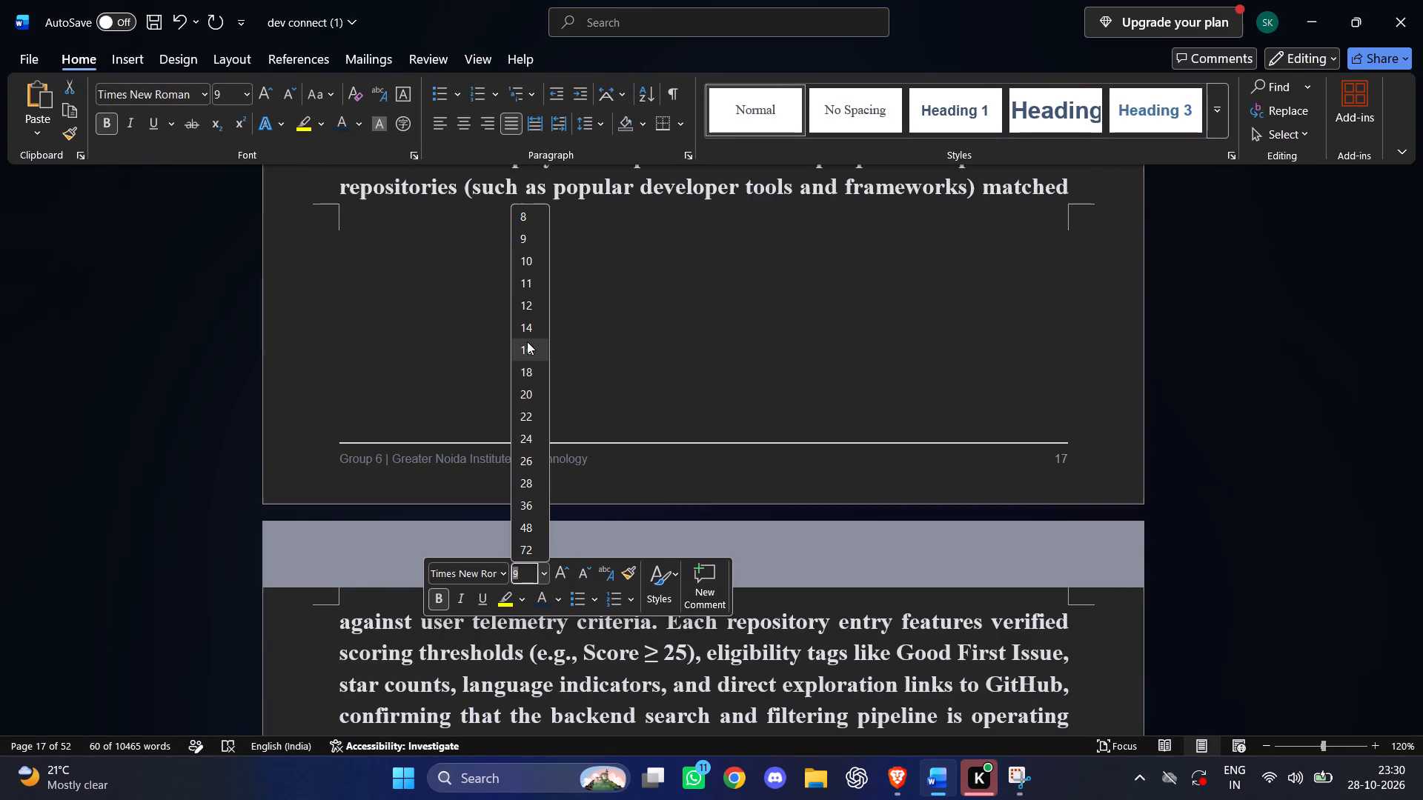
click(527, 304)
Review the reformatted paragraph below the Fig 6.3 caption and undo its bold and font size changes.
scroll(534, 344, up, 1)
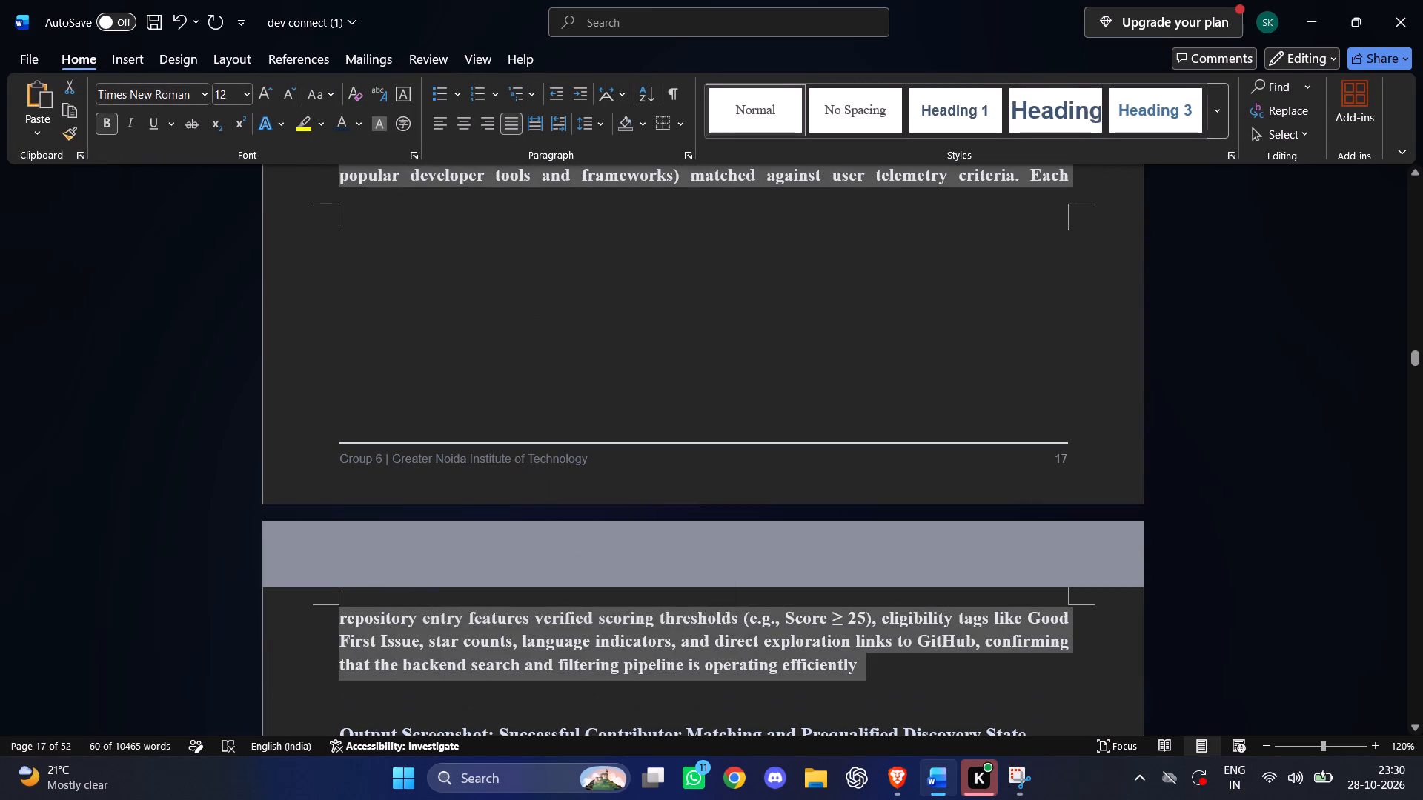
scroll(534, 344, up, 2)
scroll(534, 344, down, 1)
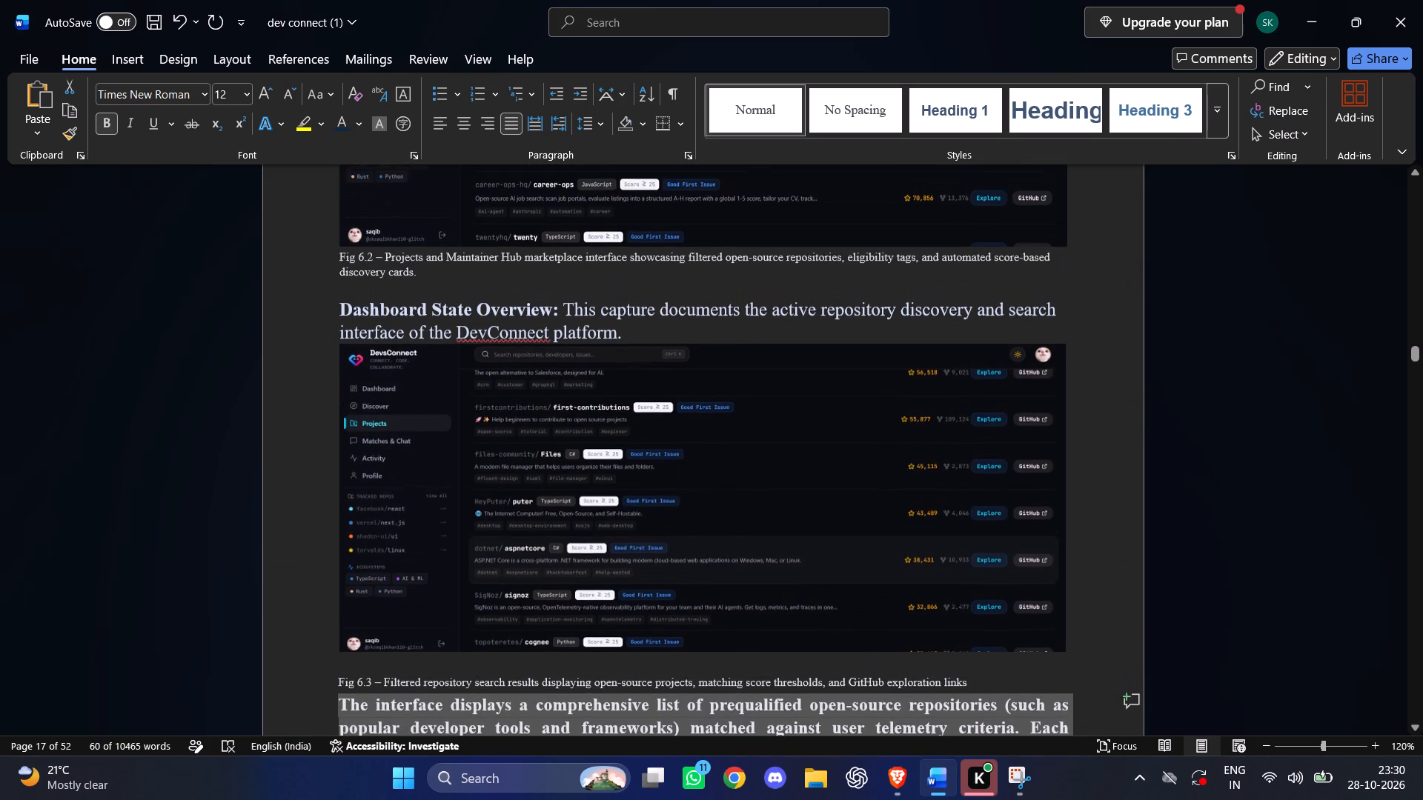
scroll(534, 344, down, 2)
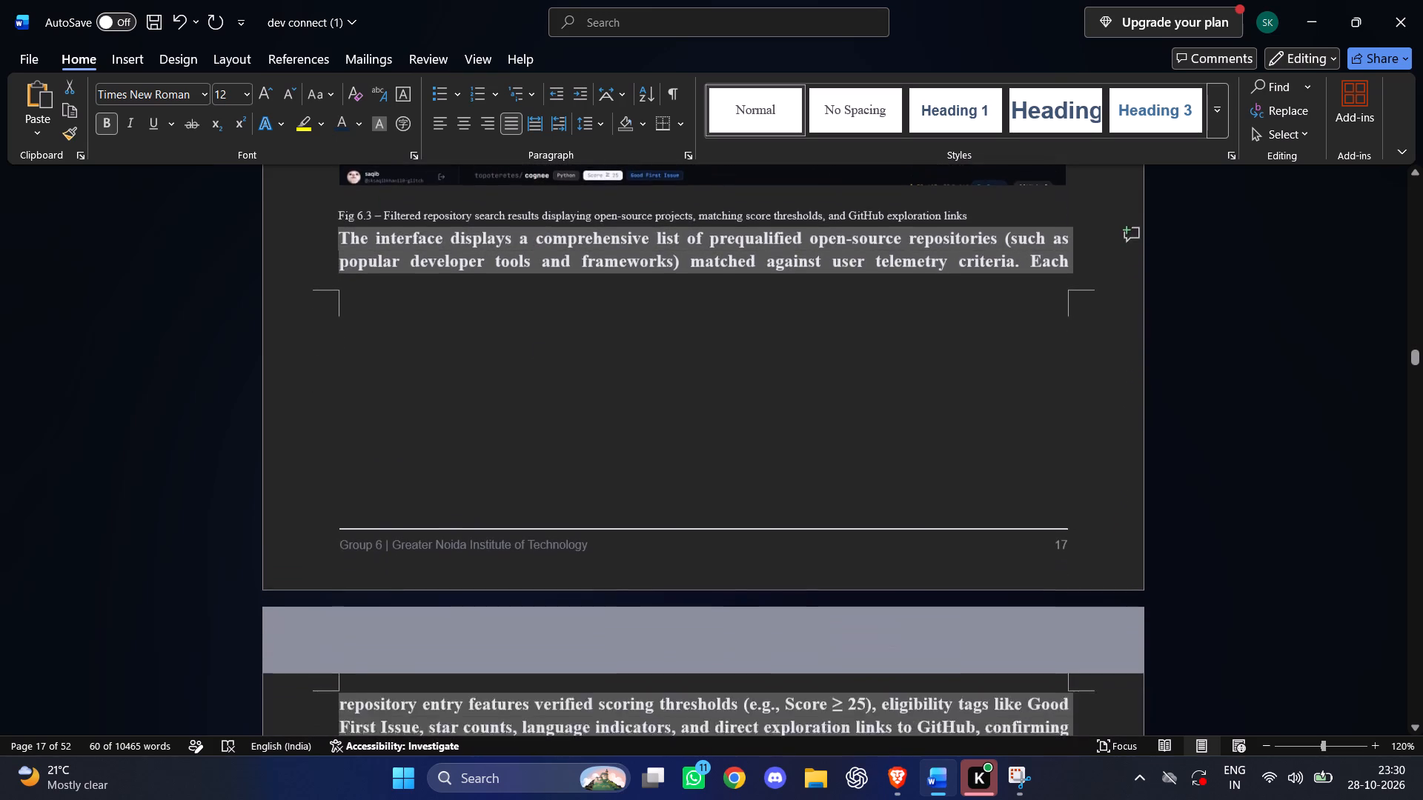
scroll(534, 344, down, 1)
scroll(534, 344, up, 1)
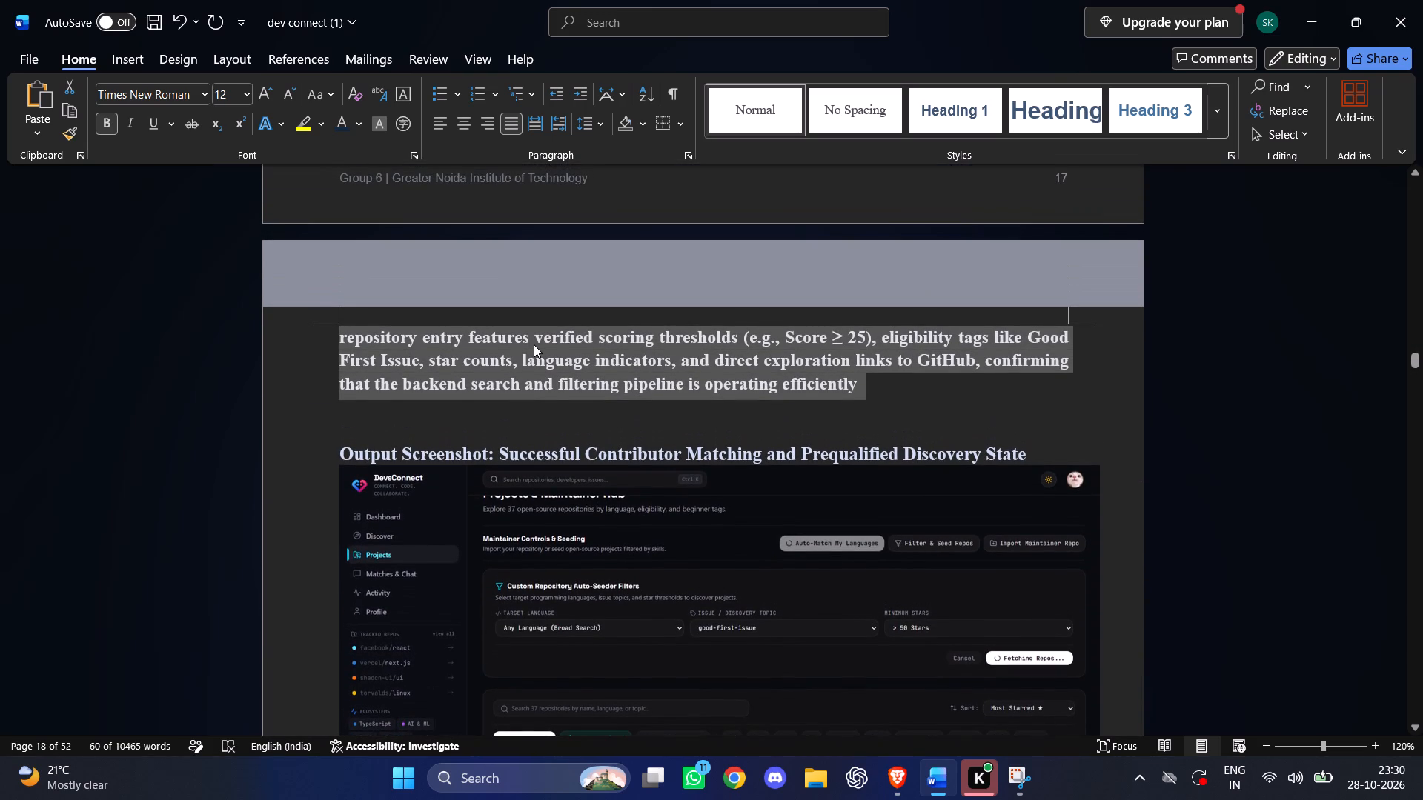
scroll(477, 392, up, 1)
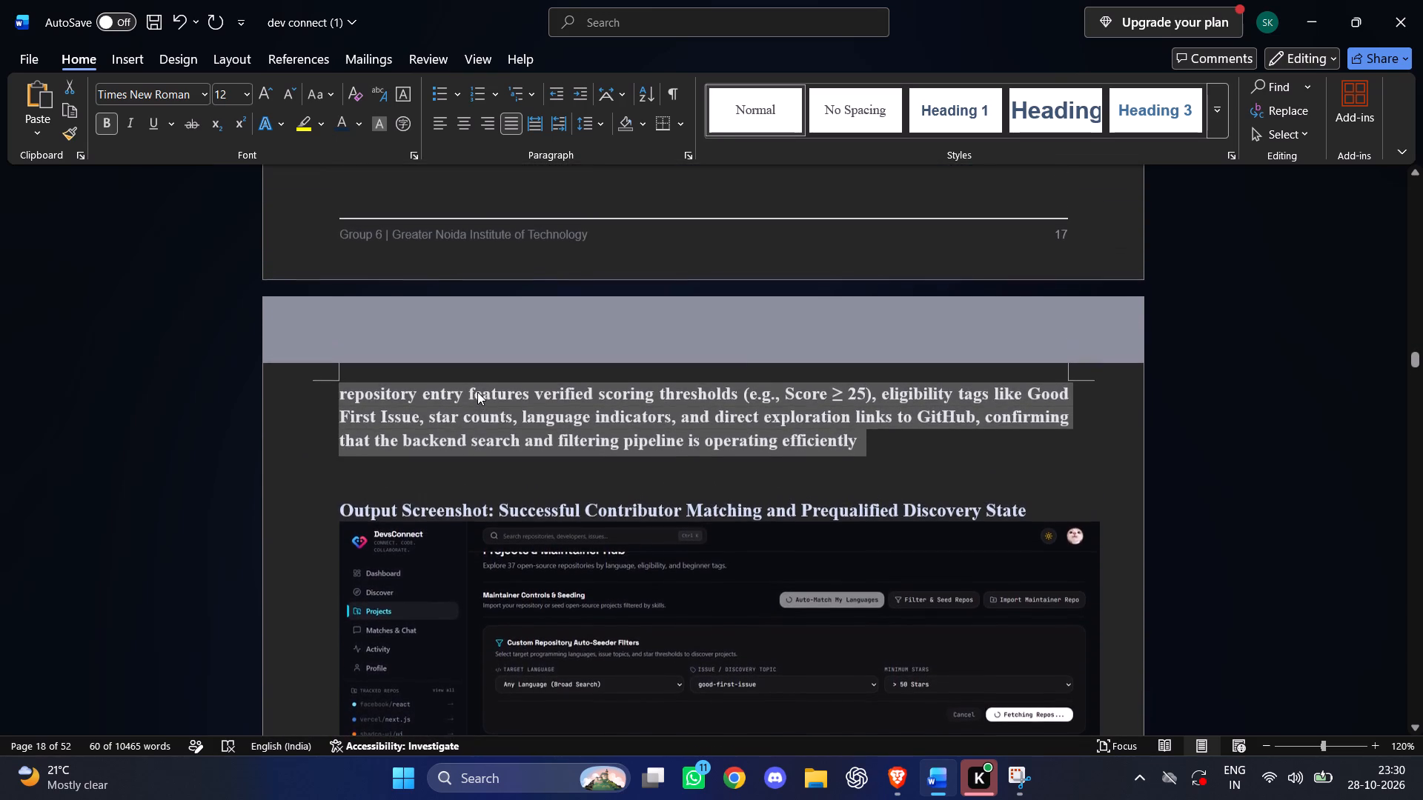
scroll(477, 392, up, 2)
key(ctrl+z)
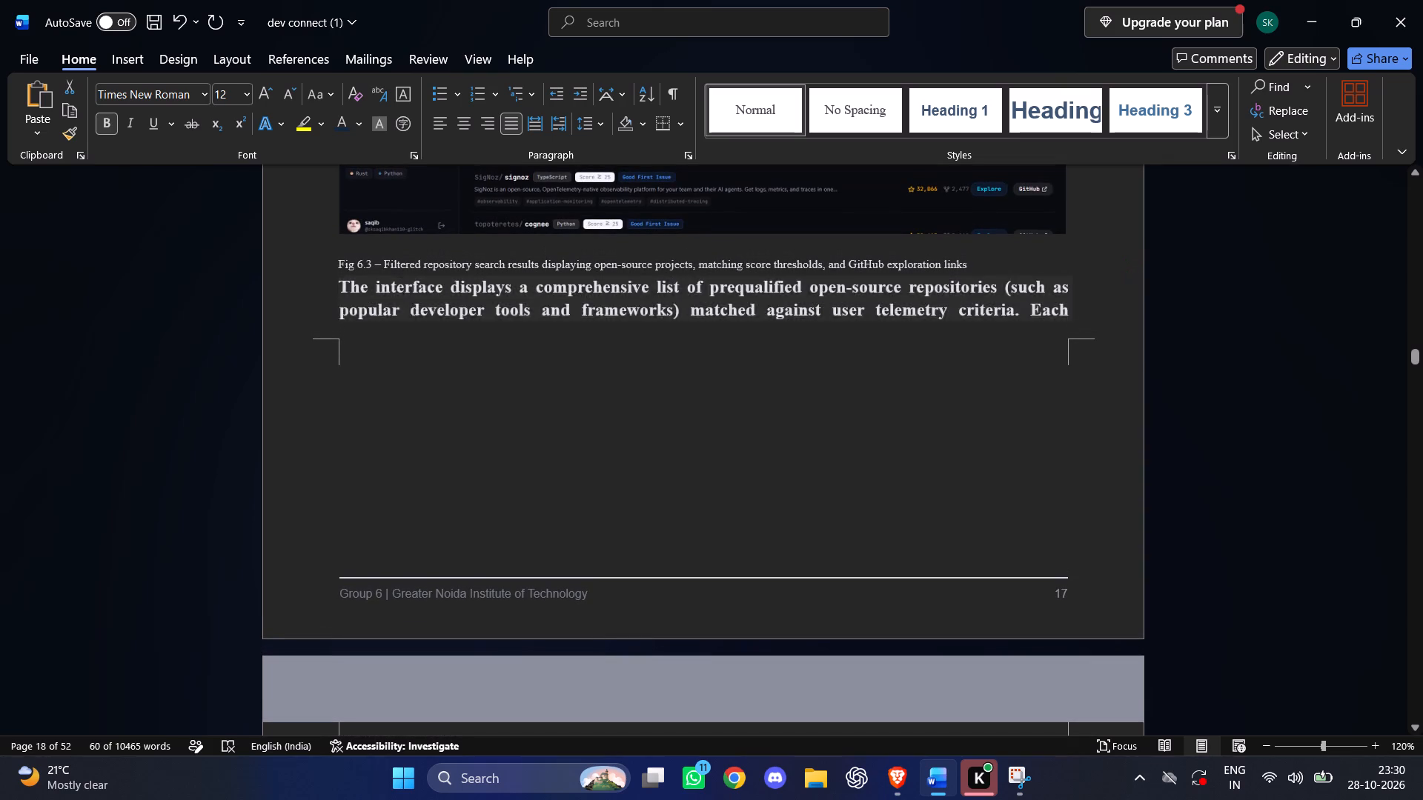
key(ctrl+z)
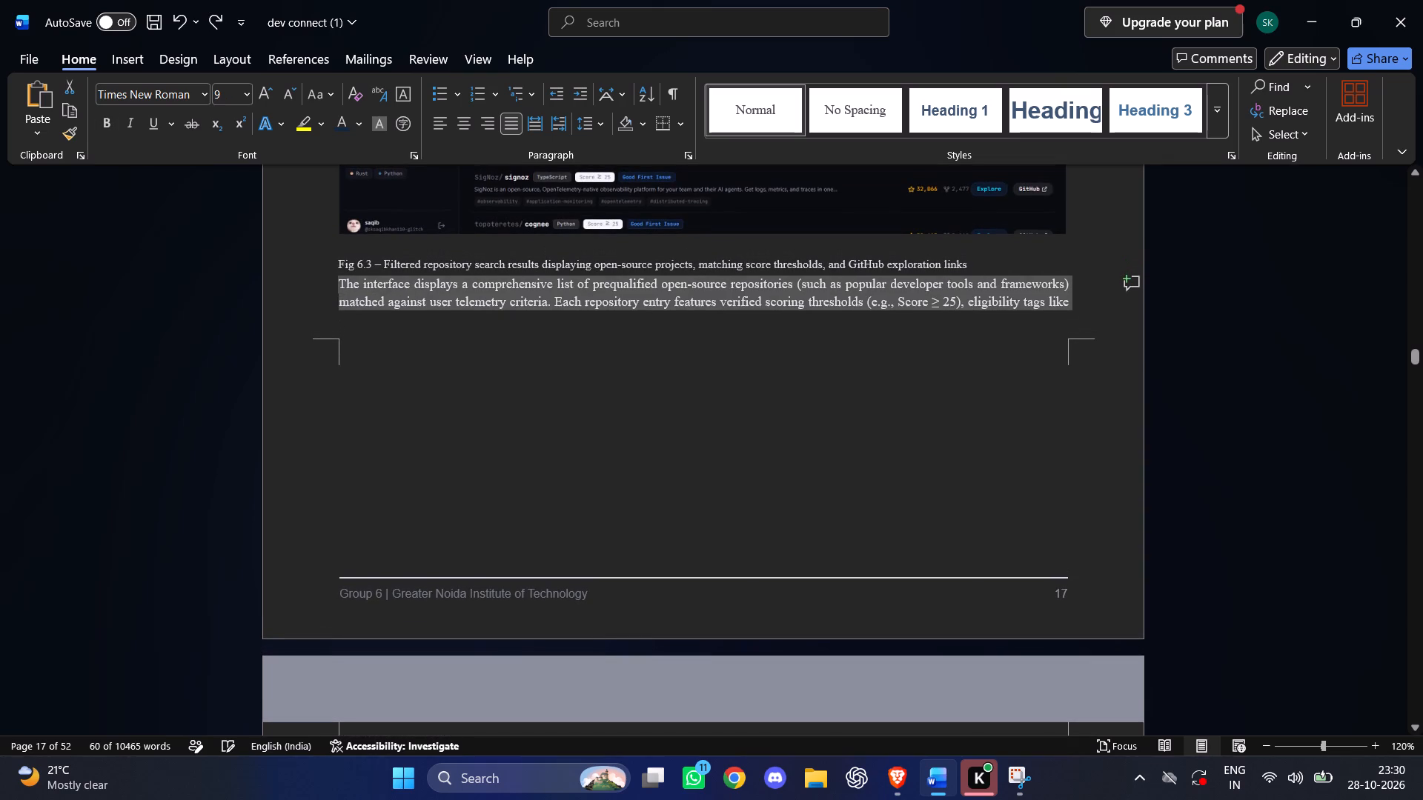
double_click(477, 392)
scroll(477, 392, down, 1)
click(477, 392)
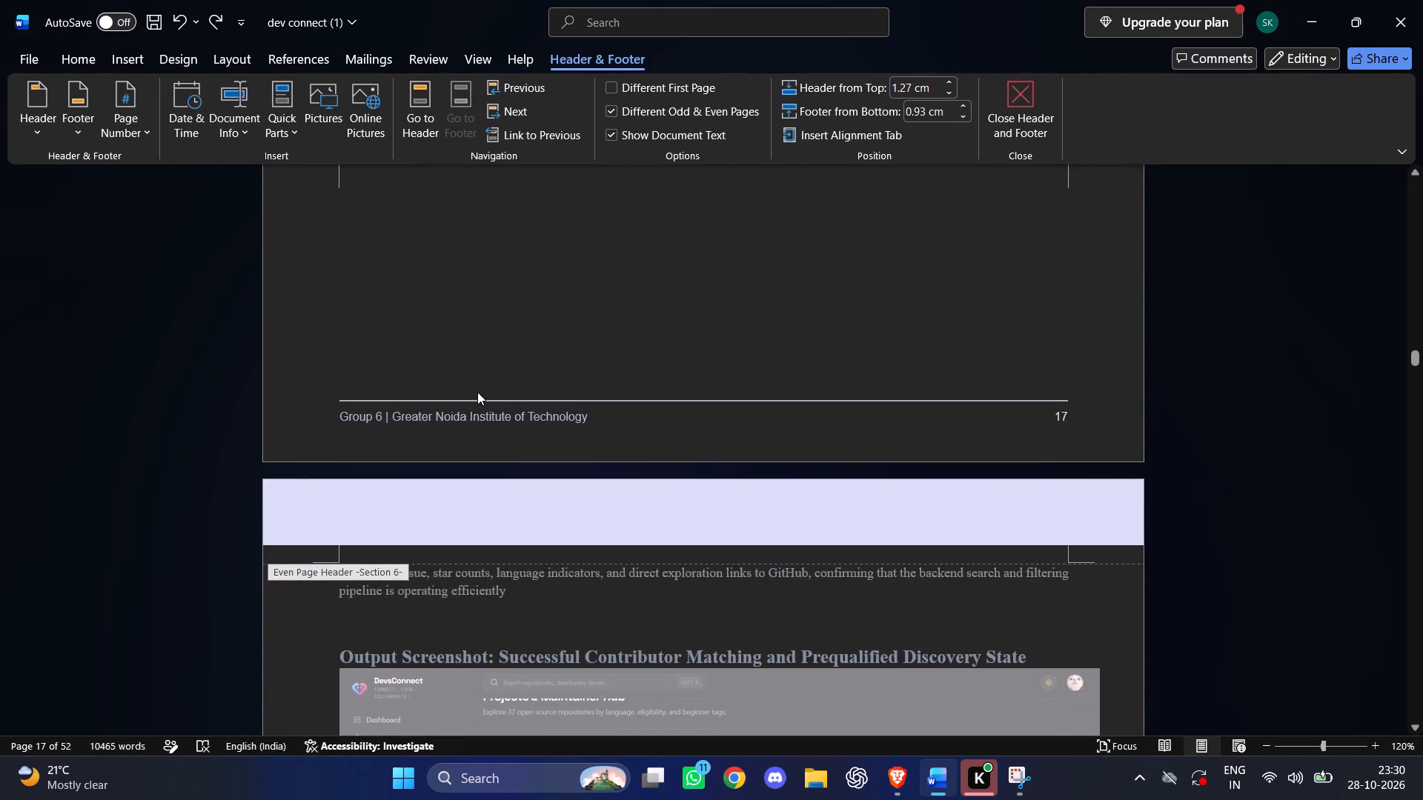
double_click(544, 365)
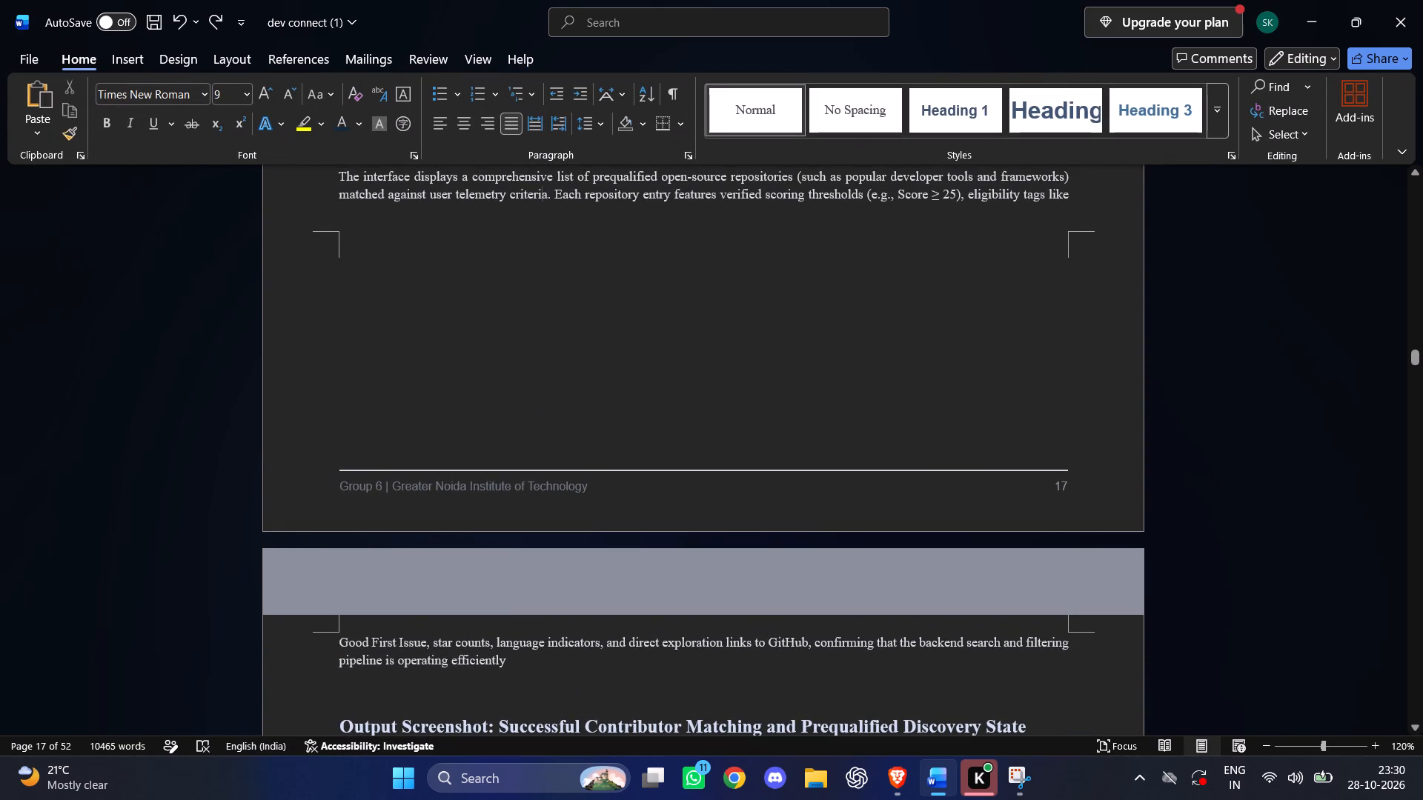
Undo the last five edits, including the removal of the "Dashboard State Overview" paragraph from the page 18 footer.
scroll(503, 651, up, 1)
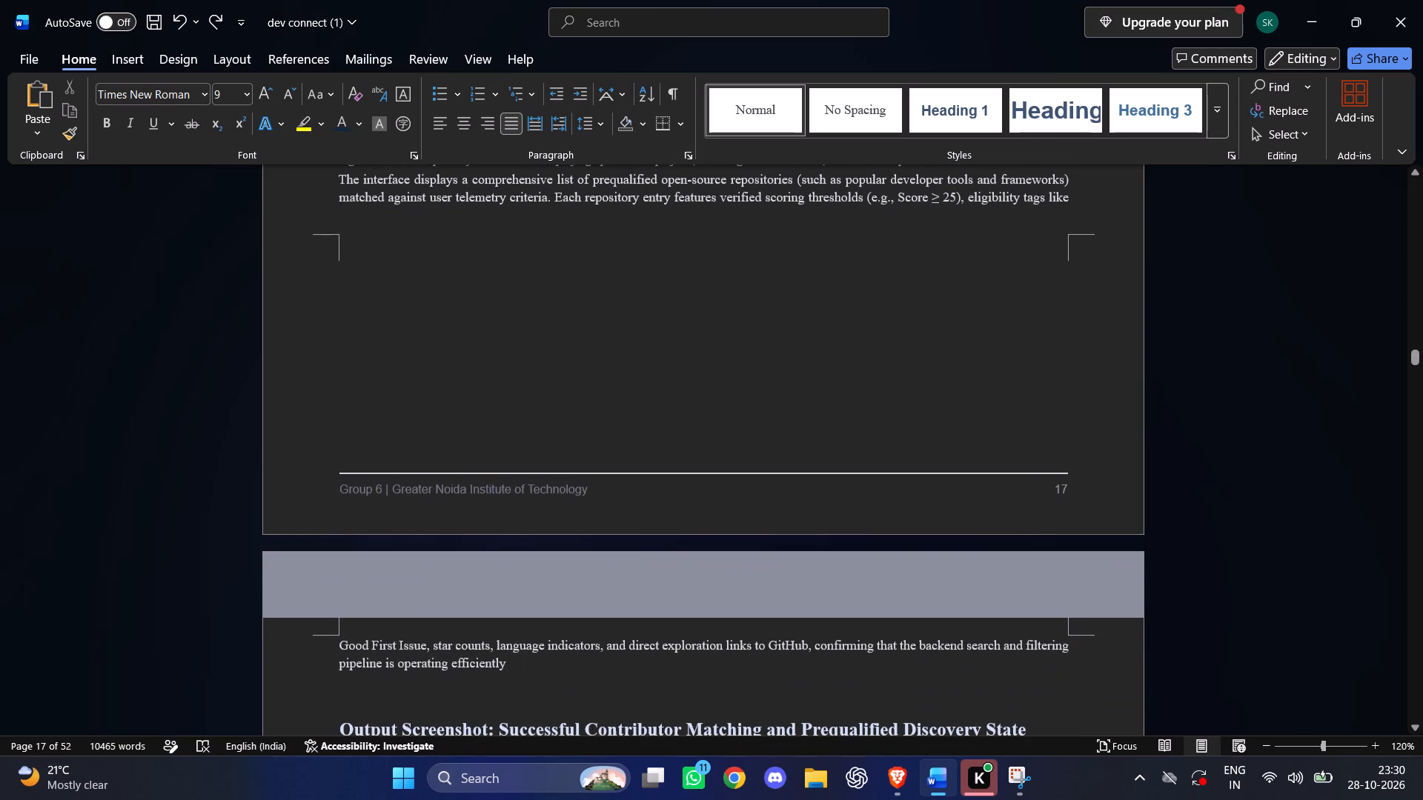
key(ctrl+z)
key(ctrl+z)
key(ctrl+z)
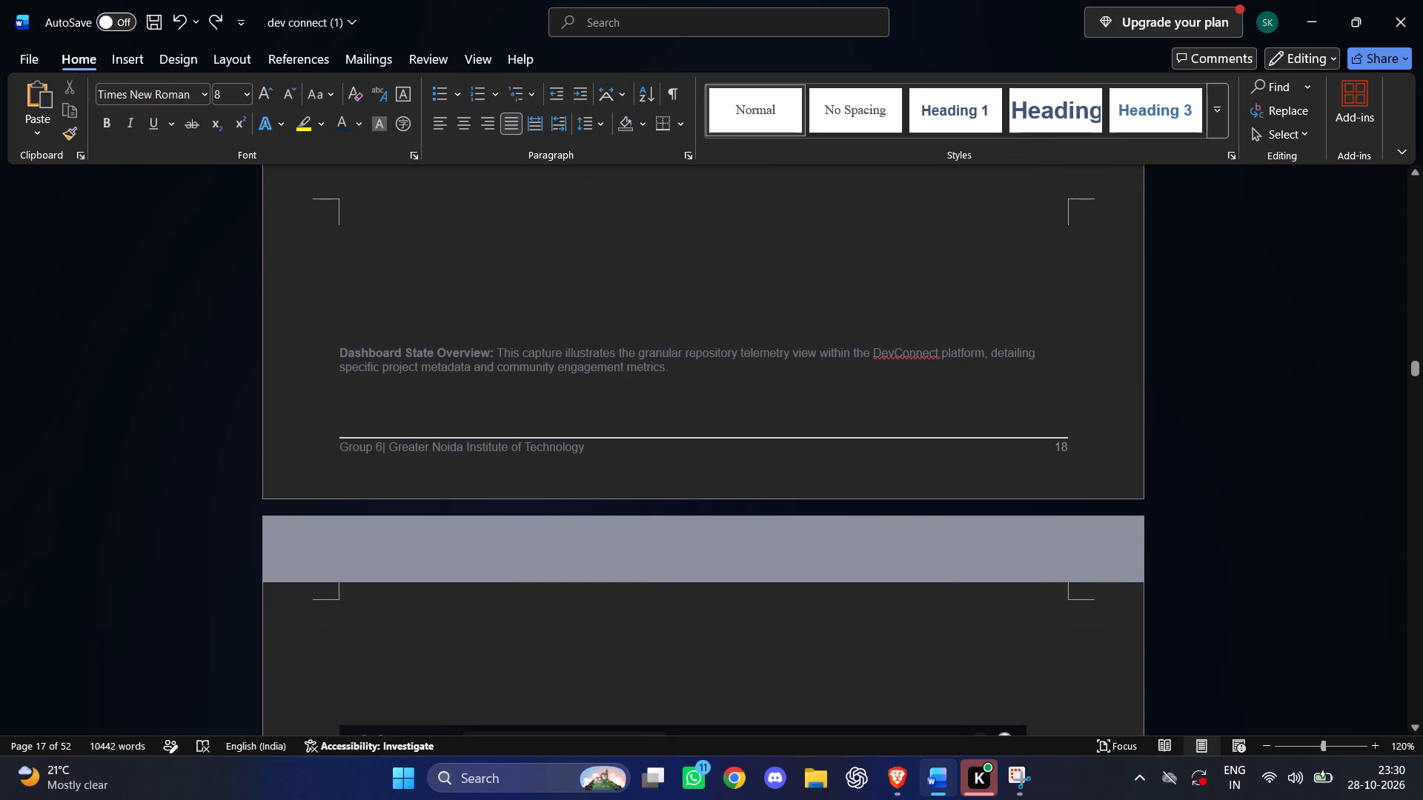
key(ctrl+z)
key(ctrl+z)
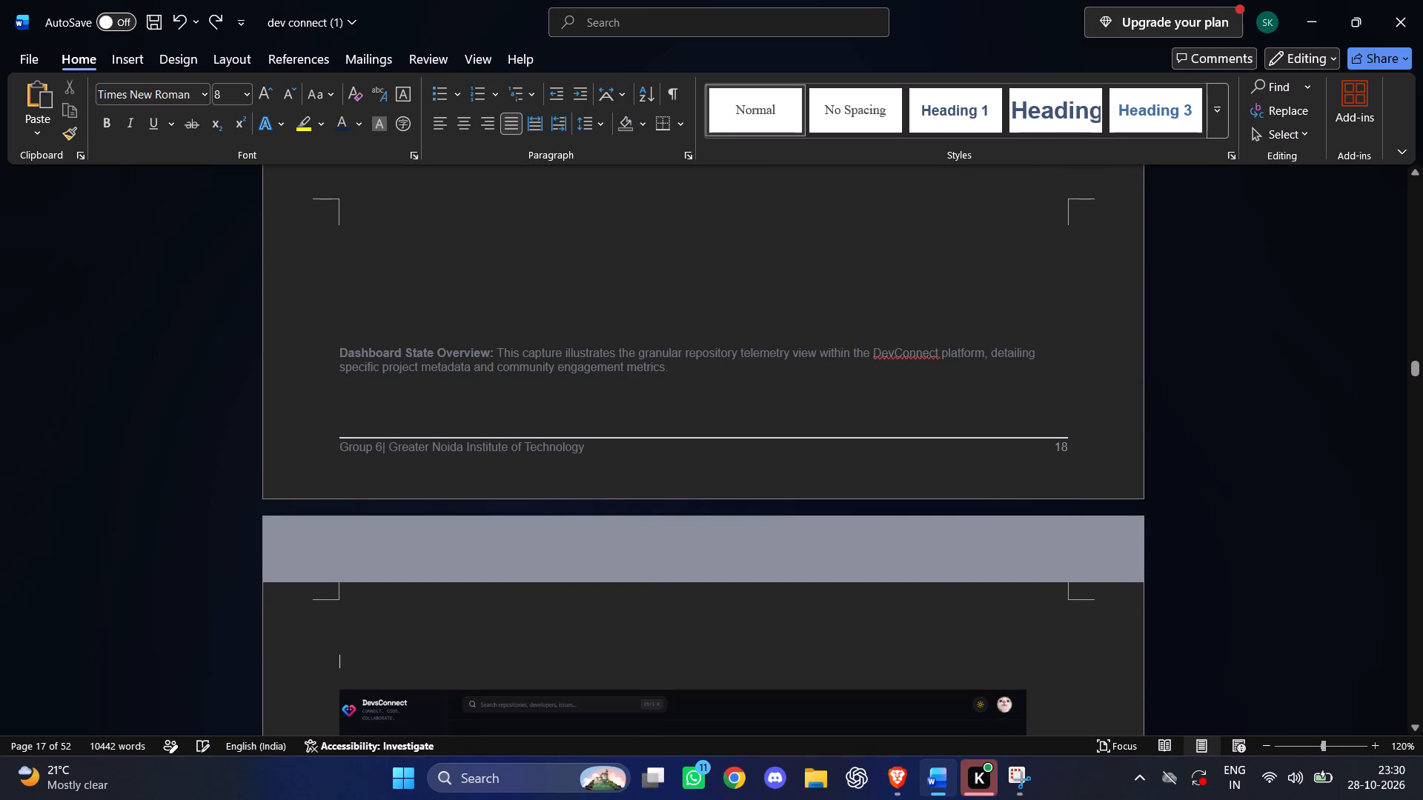
Open the even-page footer on page 18 and delete the "Dashboard State Overview" paragraph from it.
drag(674, 370, 368, 353)
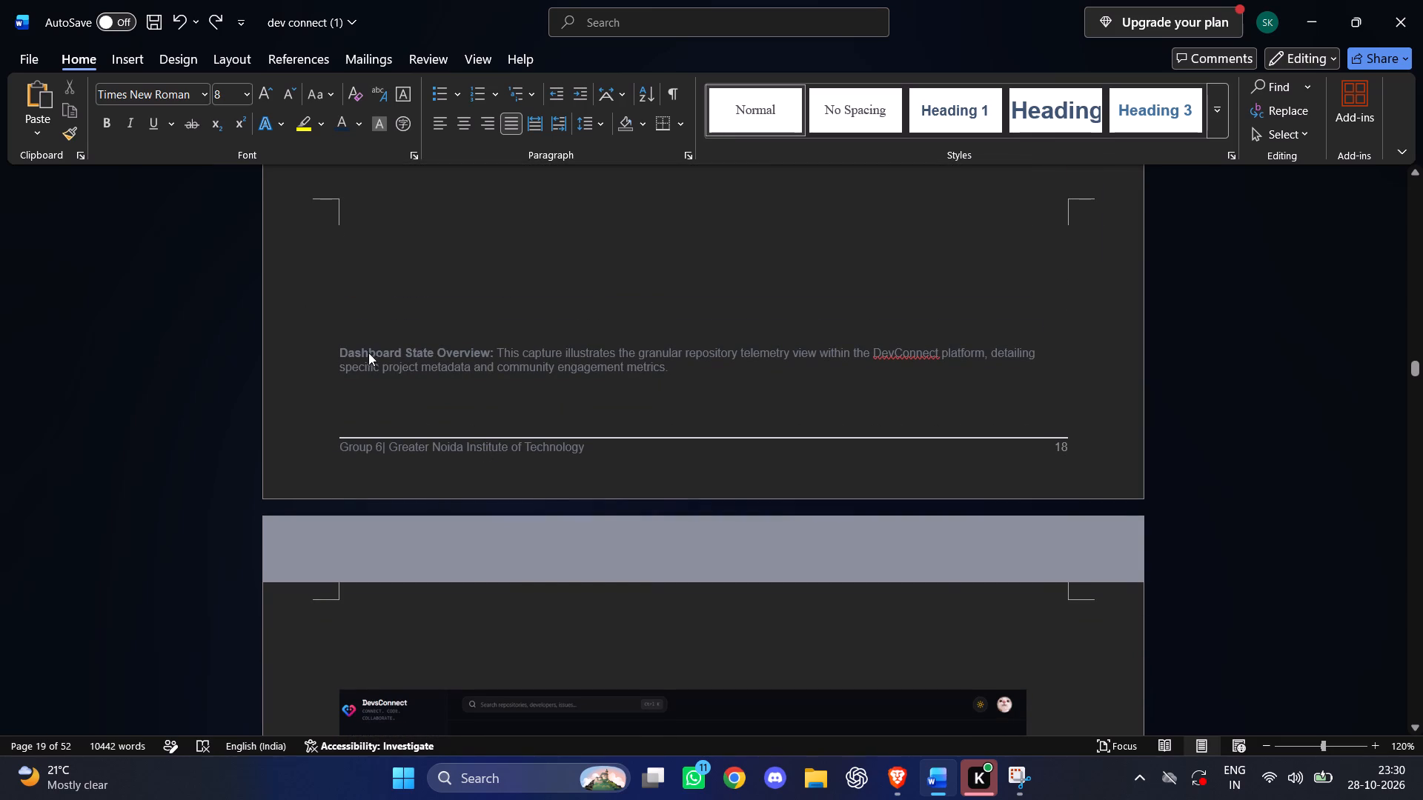
drag(368, 353, 359, 347)
double_click(359, 347)
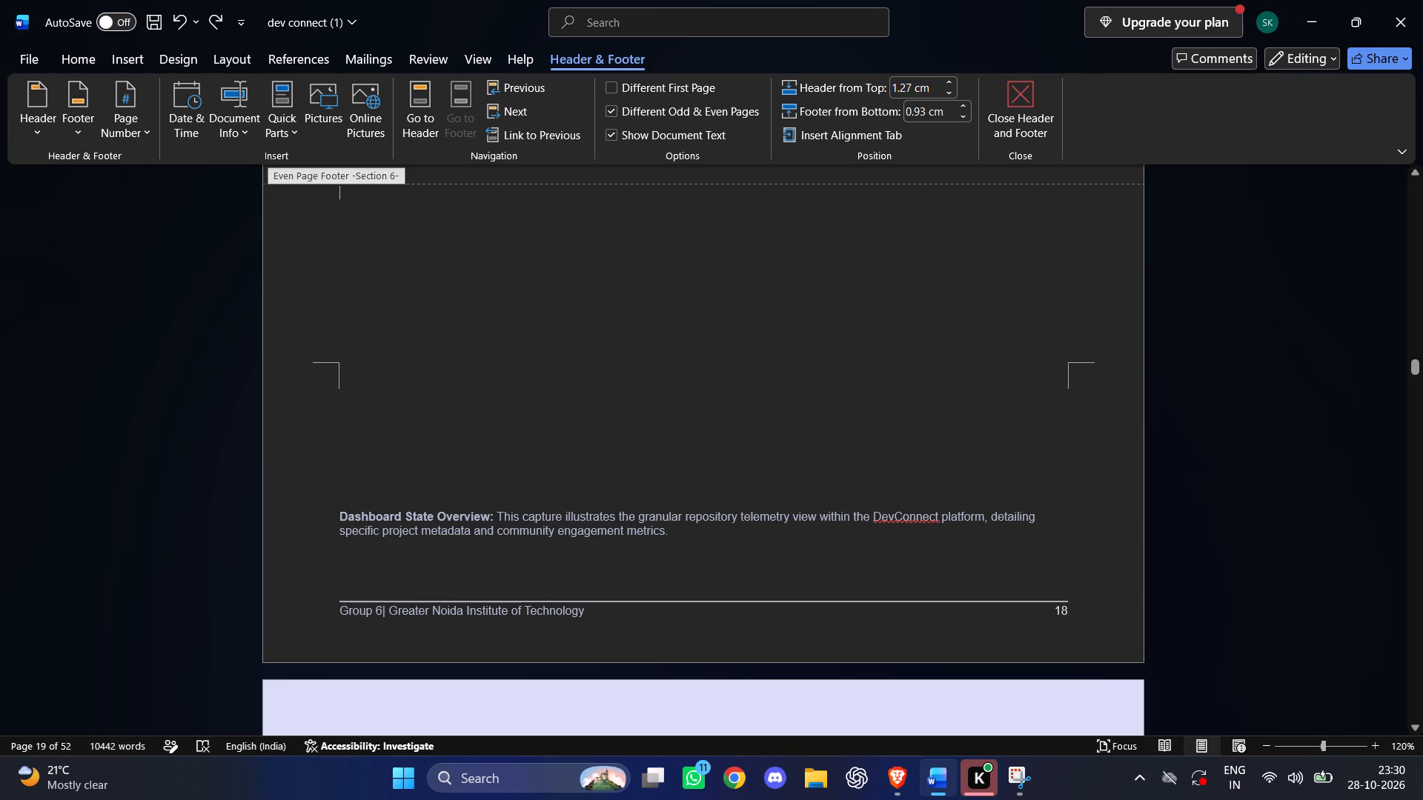
drag(678, 536, 340, 510)
key(BackSpace)
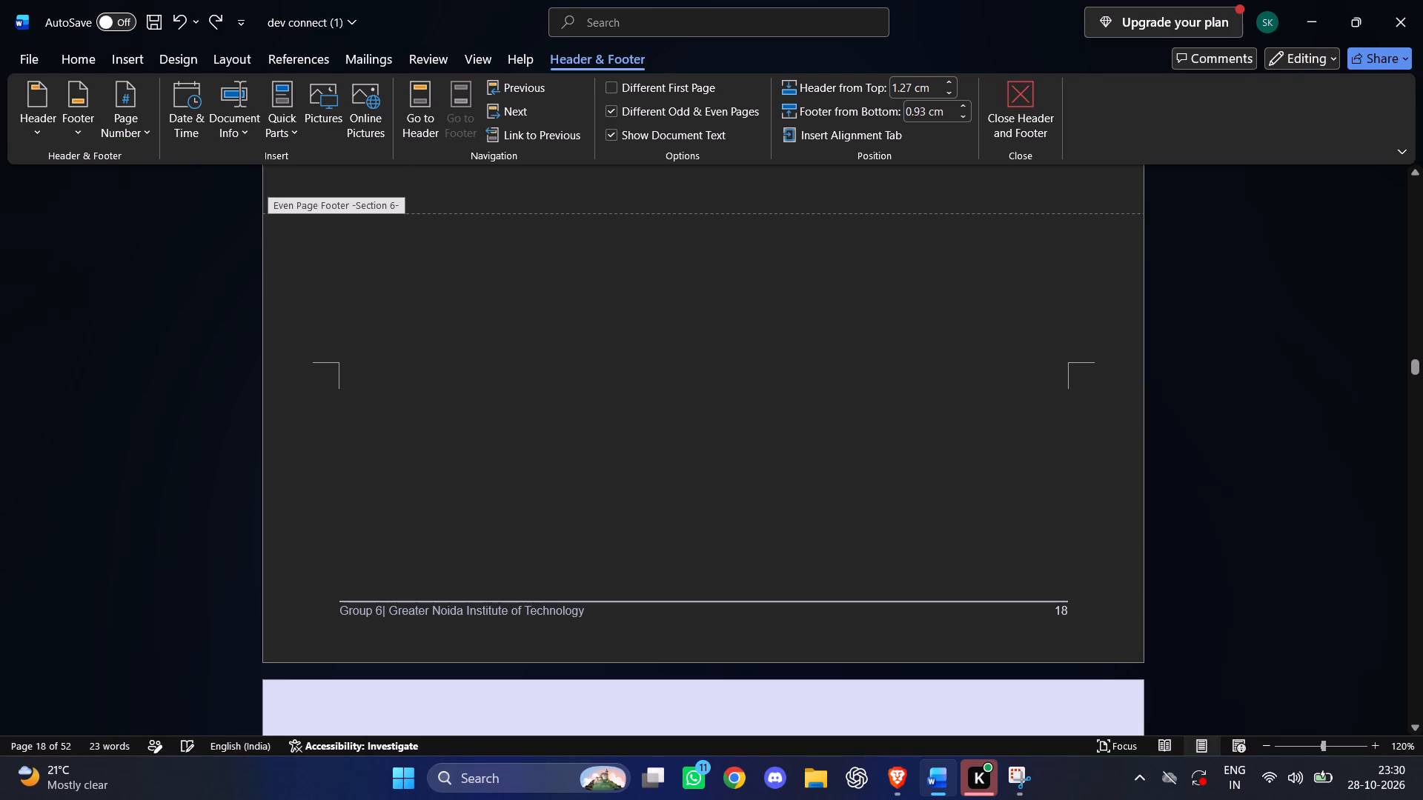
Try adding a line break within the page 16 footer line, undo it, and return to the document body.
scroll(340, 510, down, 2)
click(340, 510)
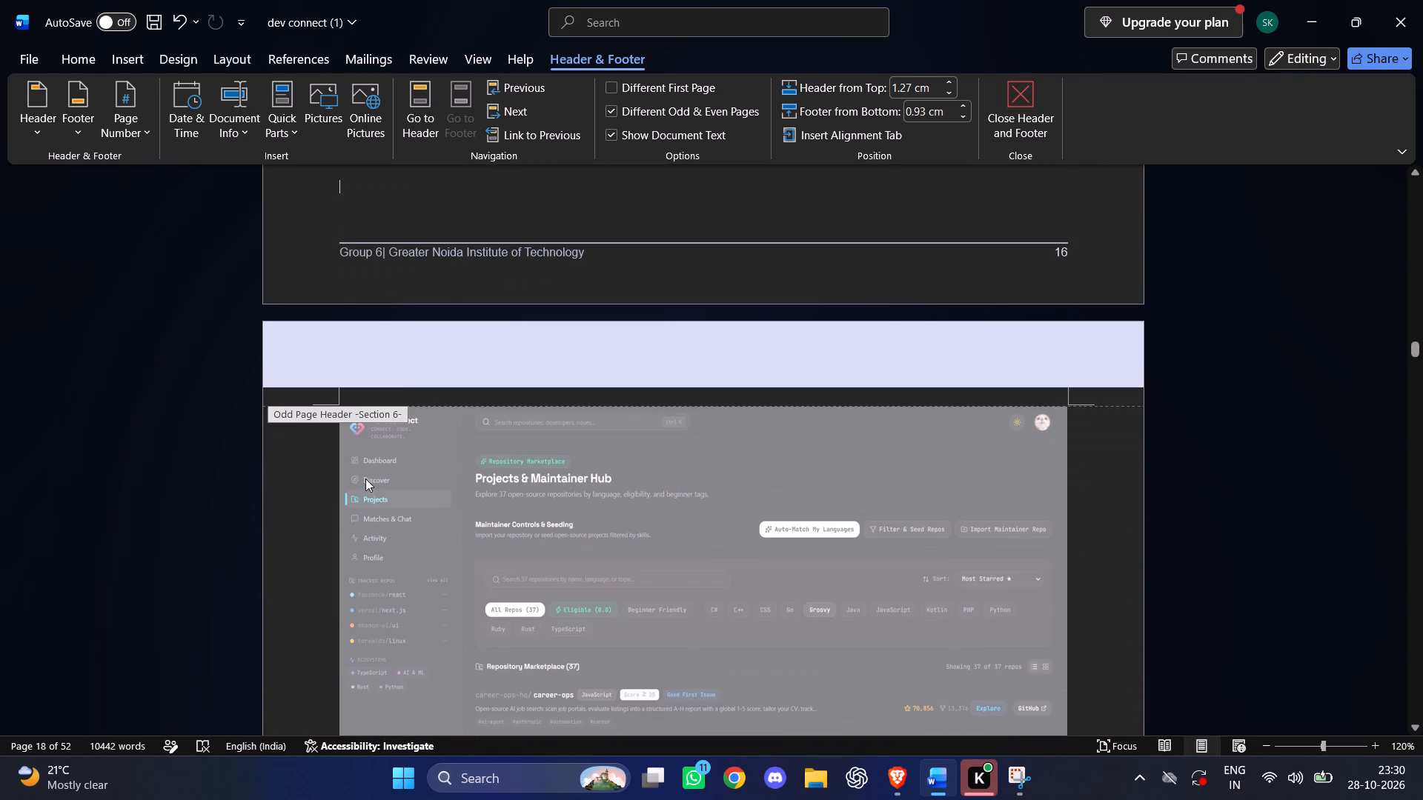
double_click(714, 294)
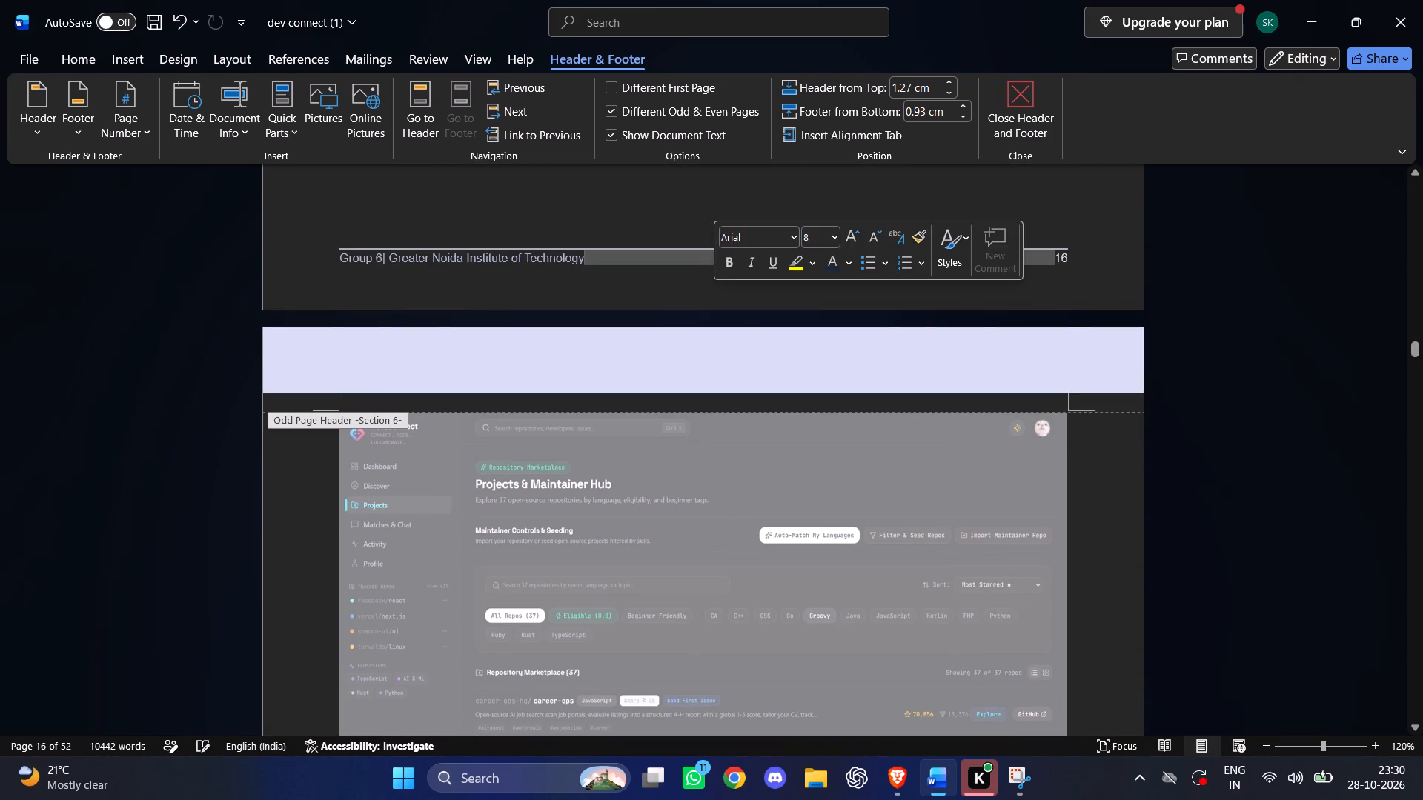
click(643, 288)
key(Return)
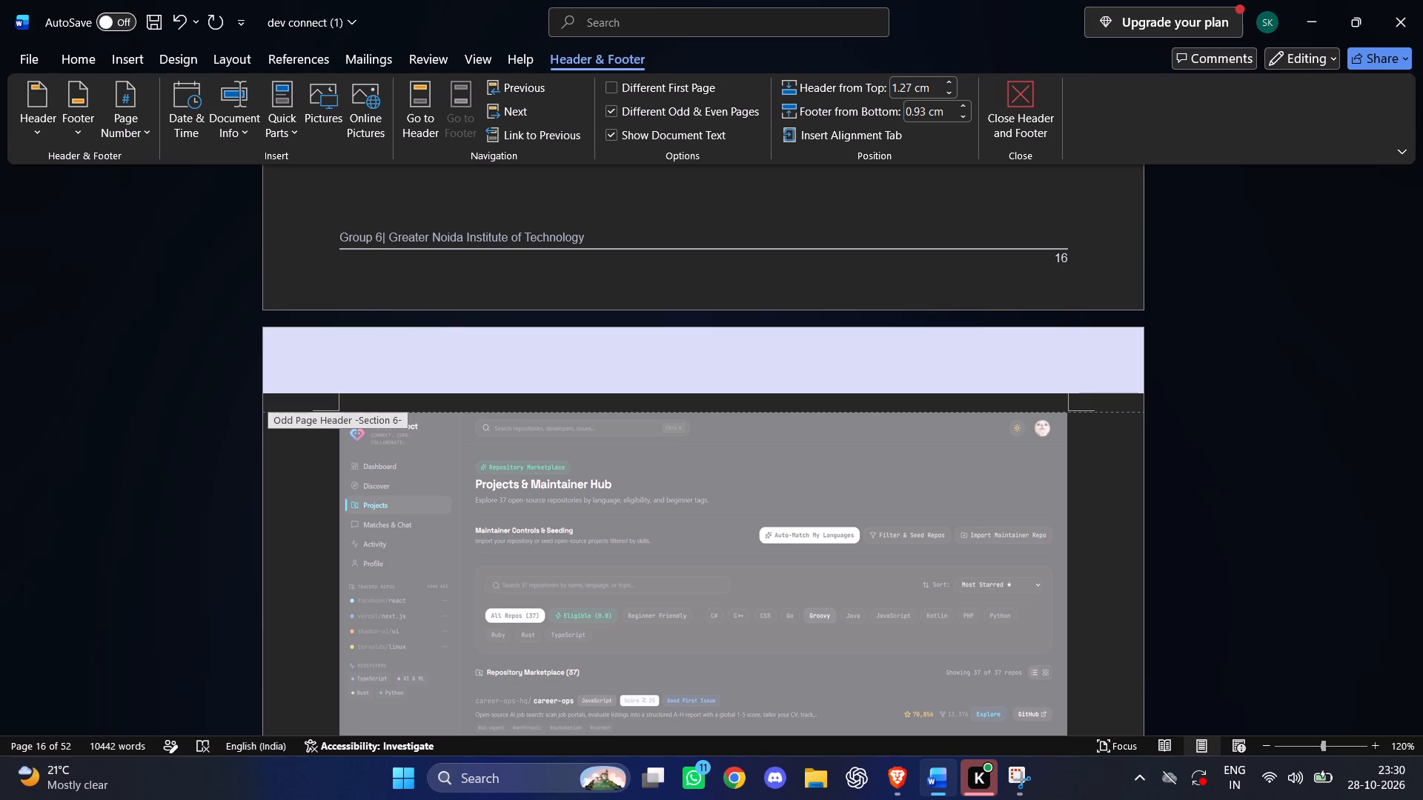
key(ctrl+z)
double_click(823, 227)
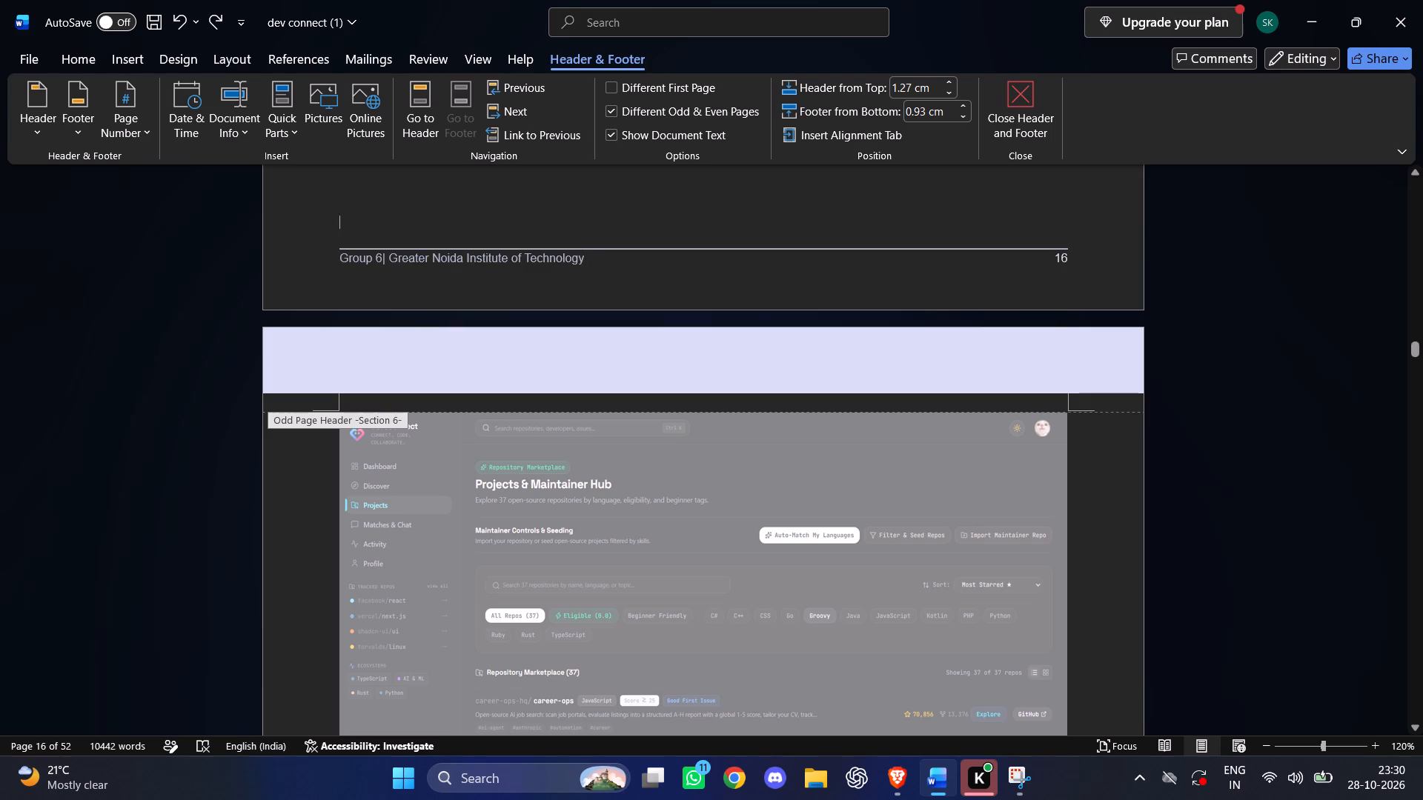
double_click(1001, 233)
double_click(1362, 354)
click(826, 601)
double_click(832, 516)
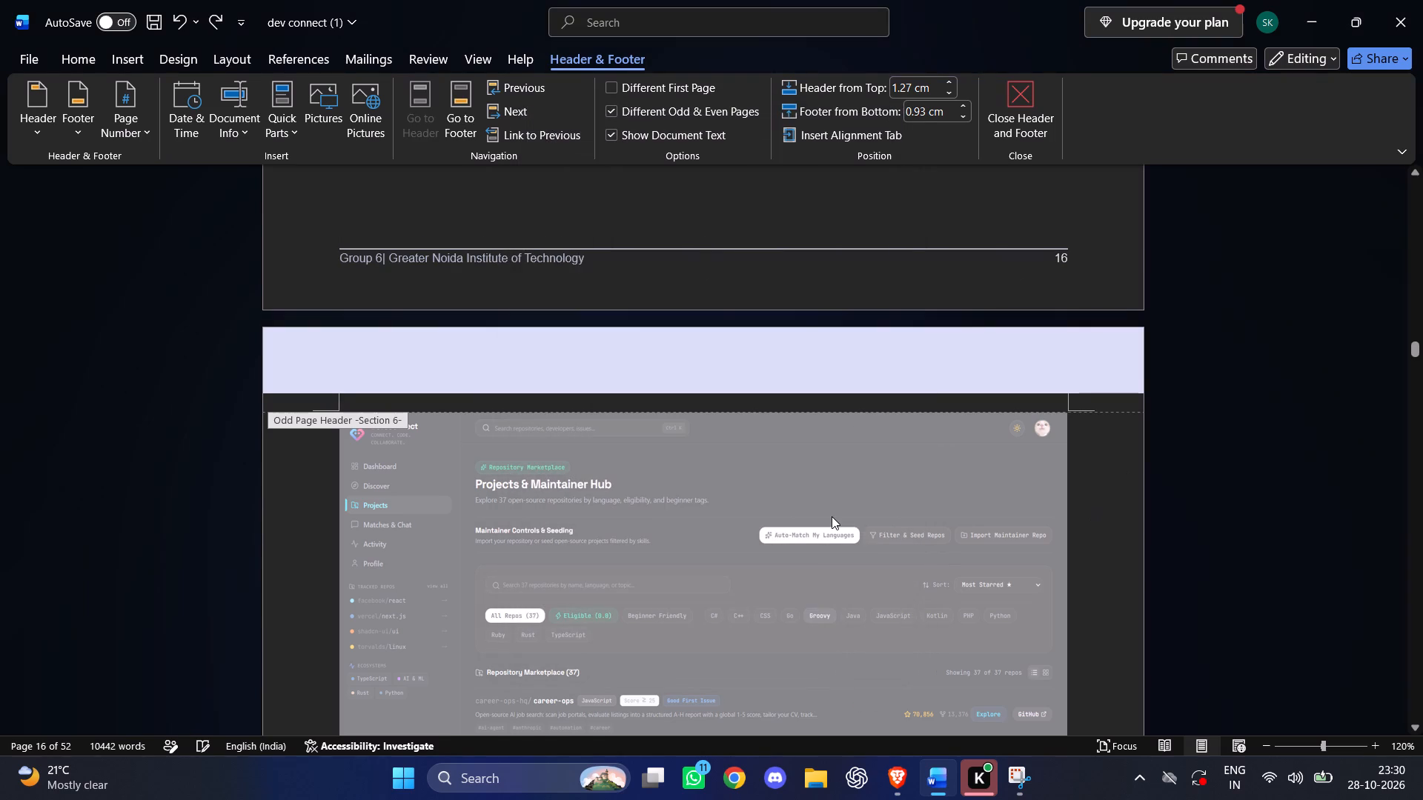
Examine the layout of the output screenshot pages, from the end of page 15 to the start of page 18.
scroll(897, 451, up, 3)
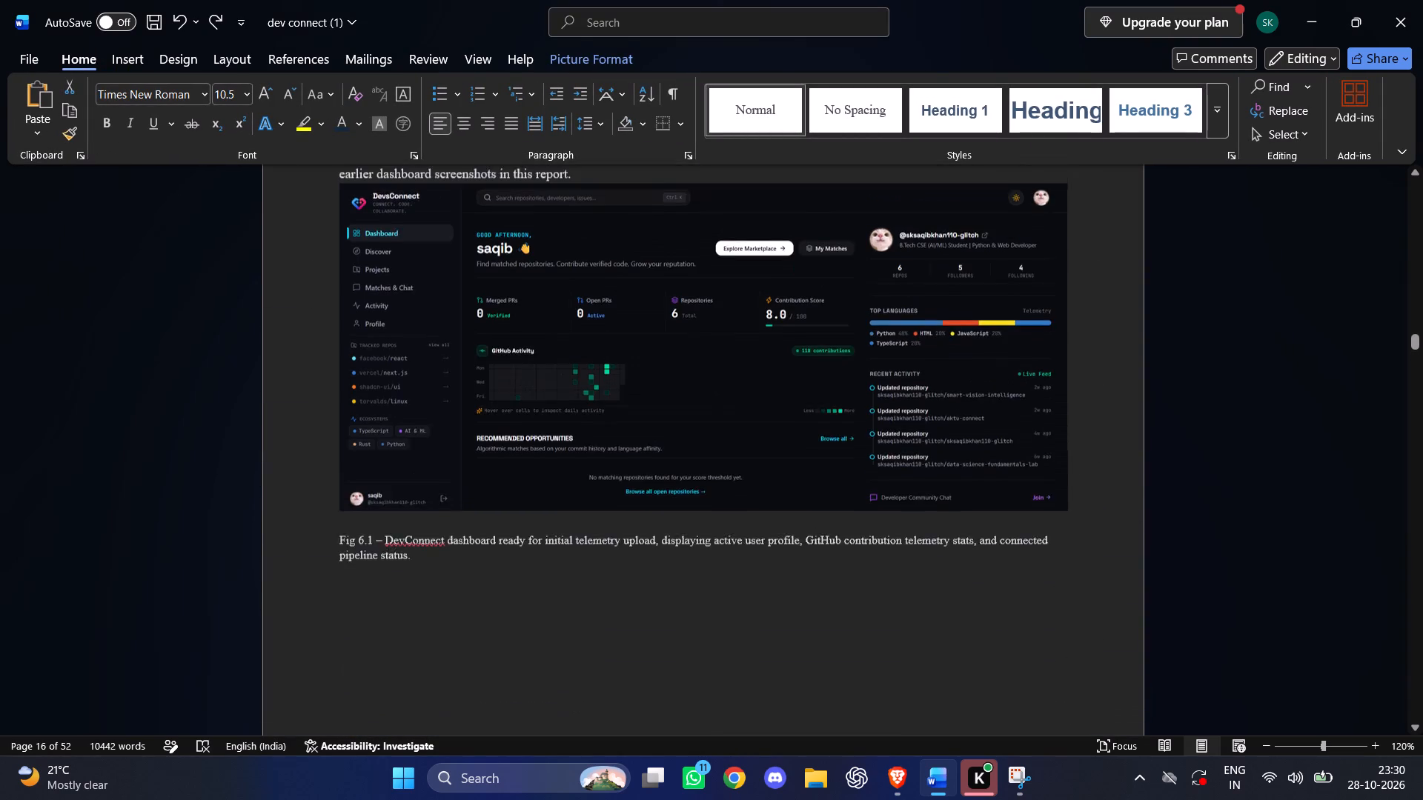
scroll(897, 451, up, 3)
scroll(897, 451, down, 2)
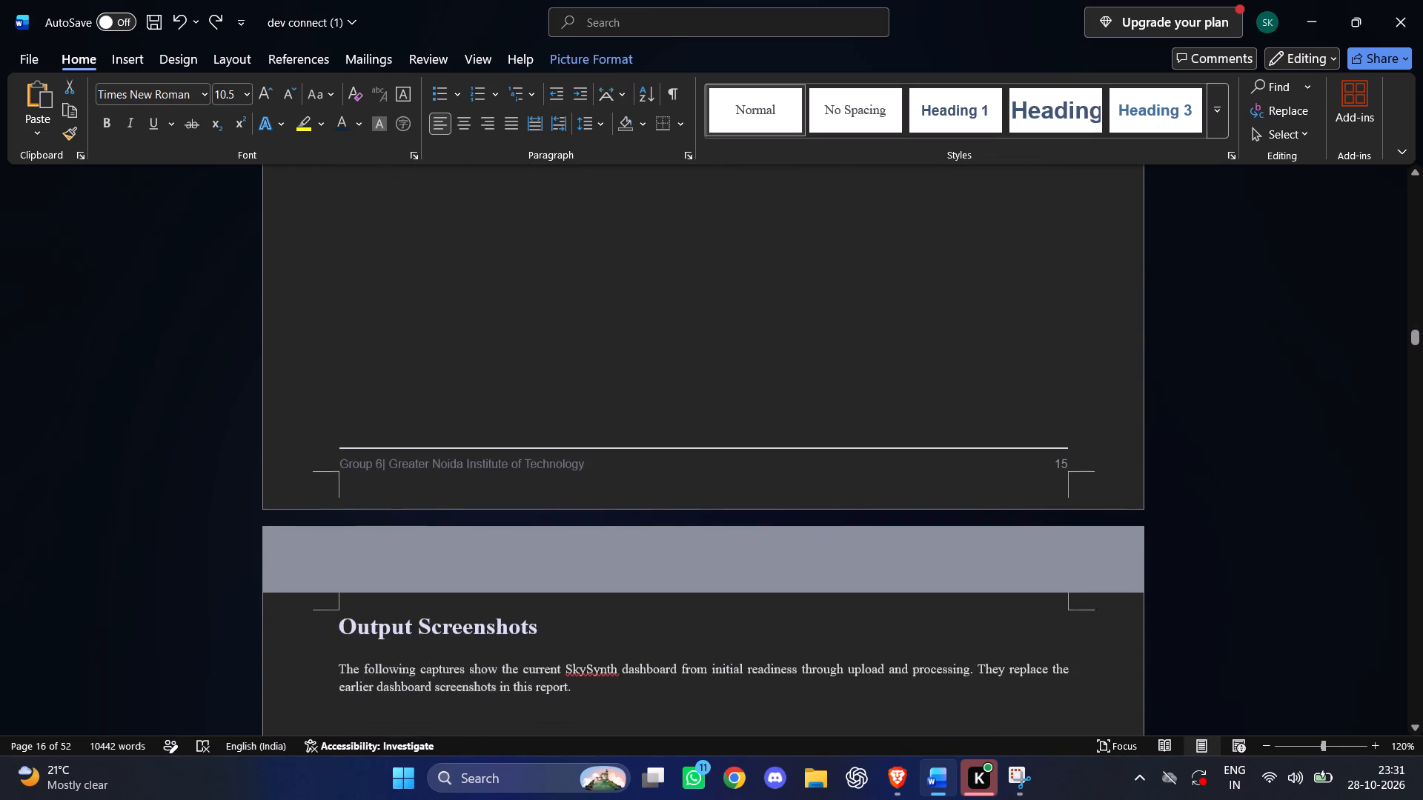
scroll(897, 451, down, 5)
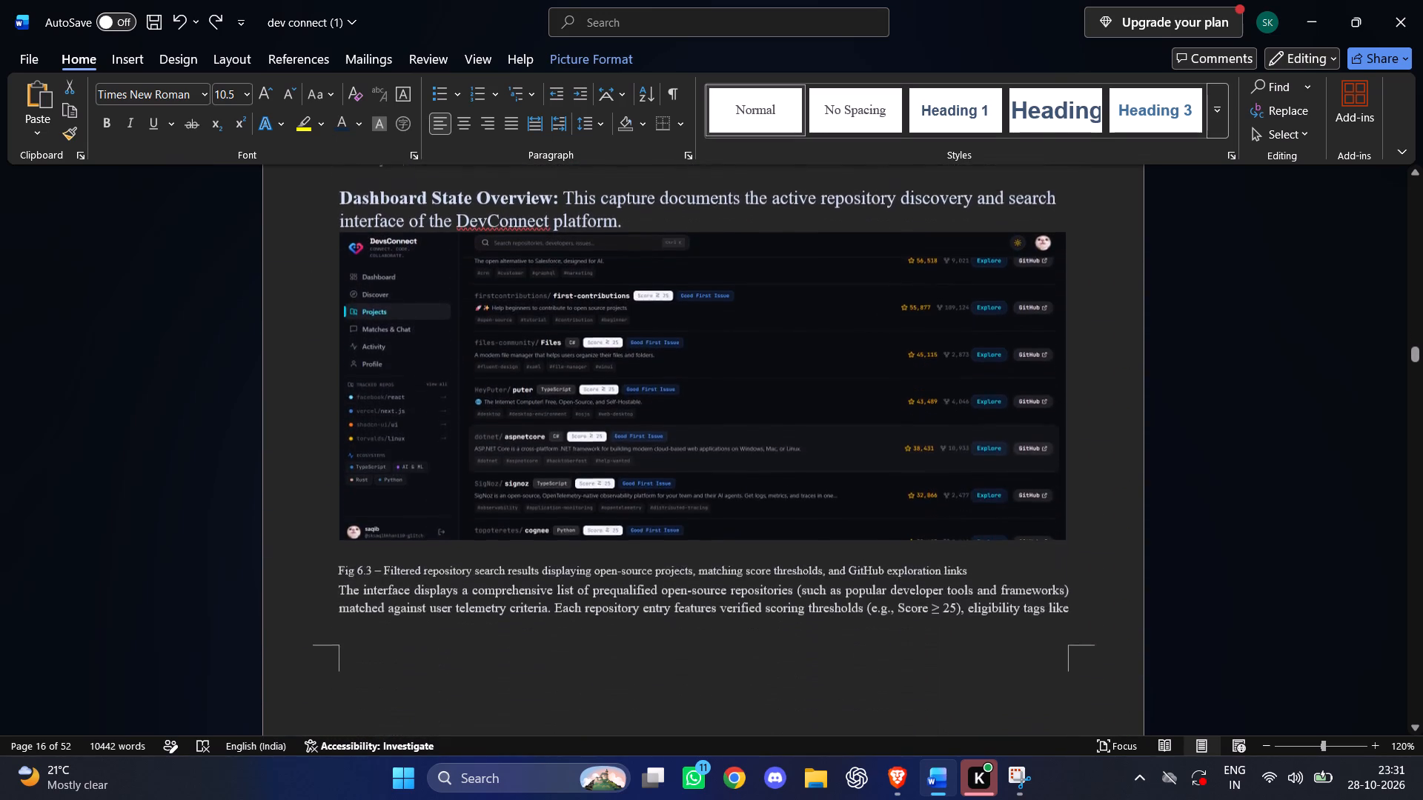
scroll(897, 451, down, 2)
scroll(897, 451, up, 1)
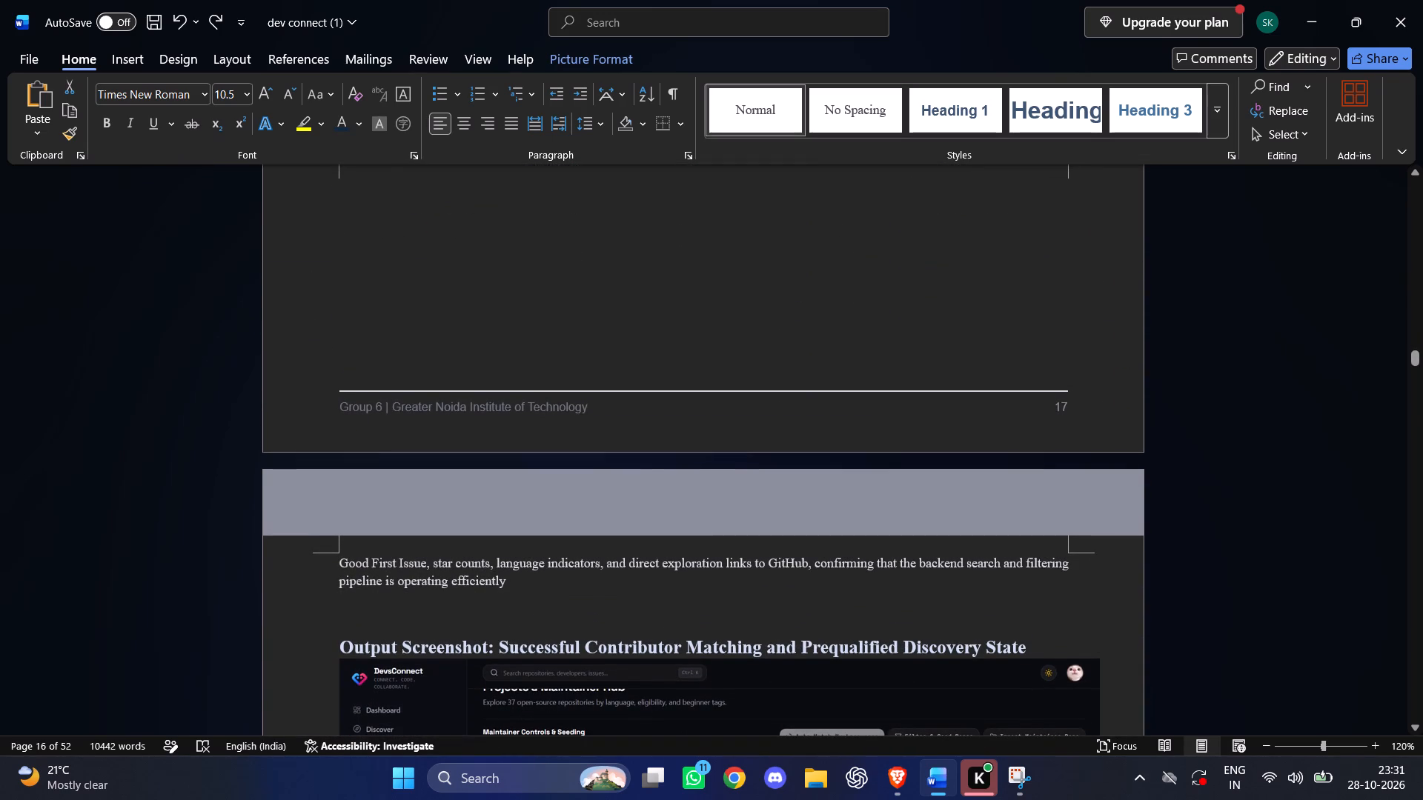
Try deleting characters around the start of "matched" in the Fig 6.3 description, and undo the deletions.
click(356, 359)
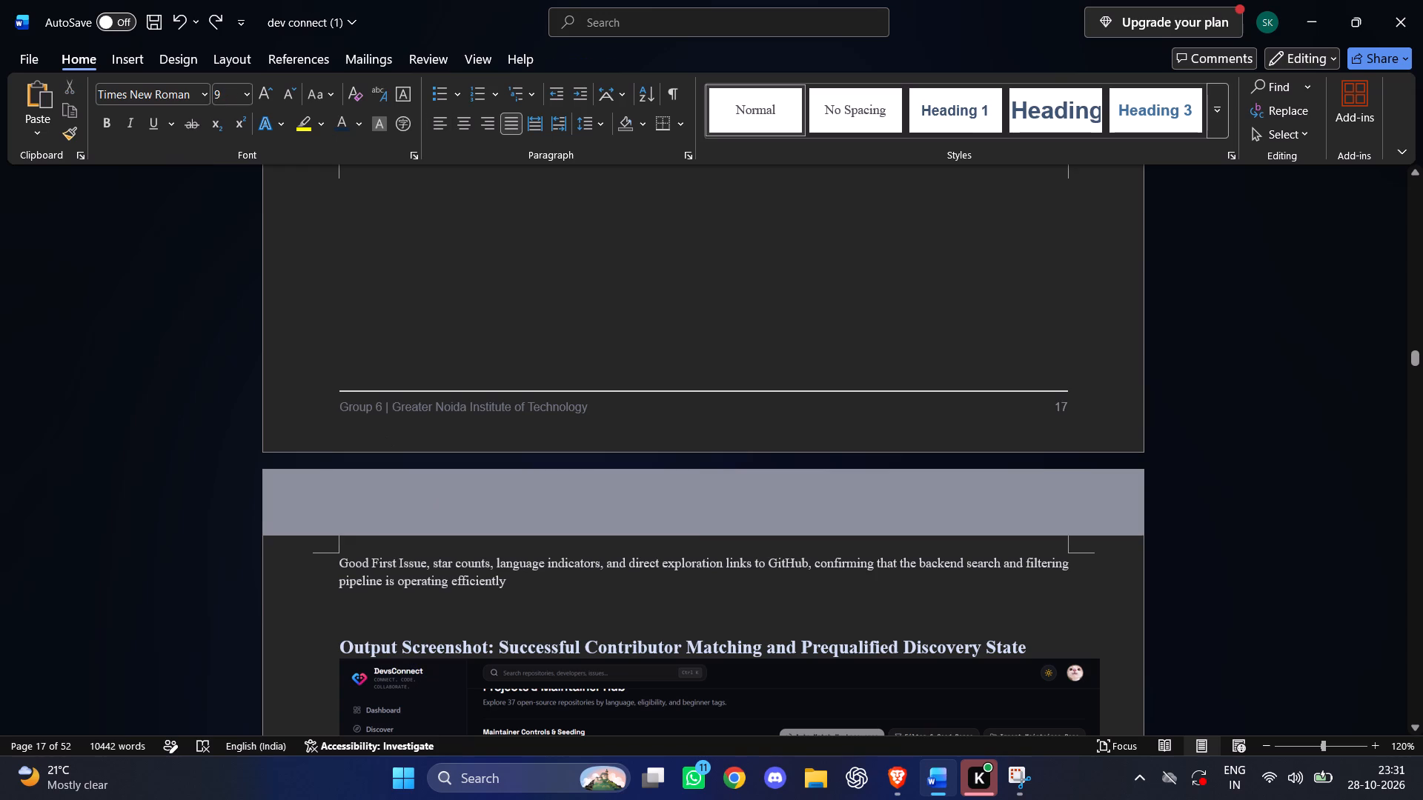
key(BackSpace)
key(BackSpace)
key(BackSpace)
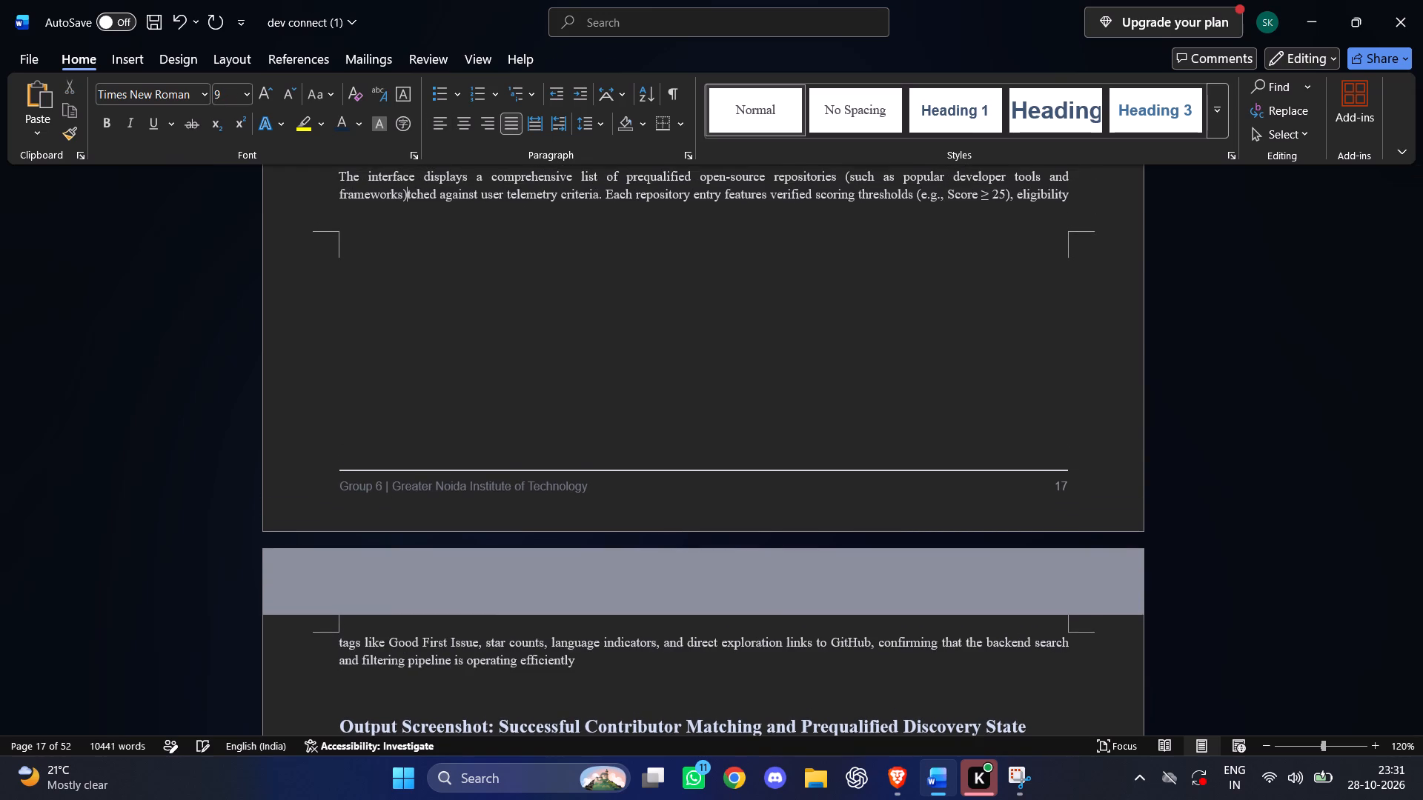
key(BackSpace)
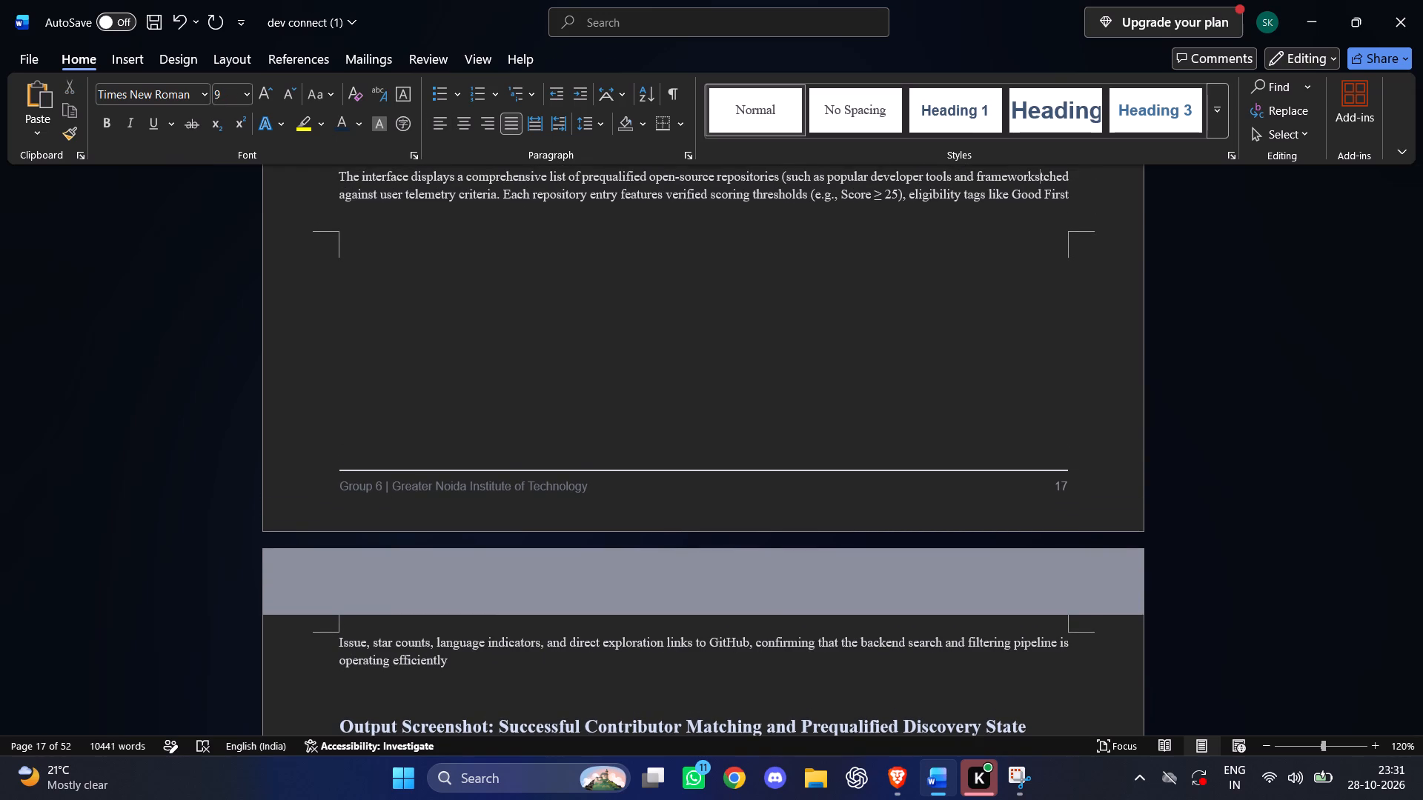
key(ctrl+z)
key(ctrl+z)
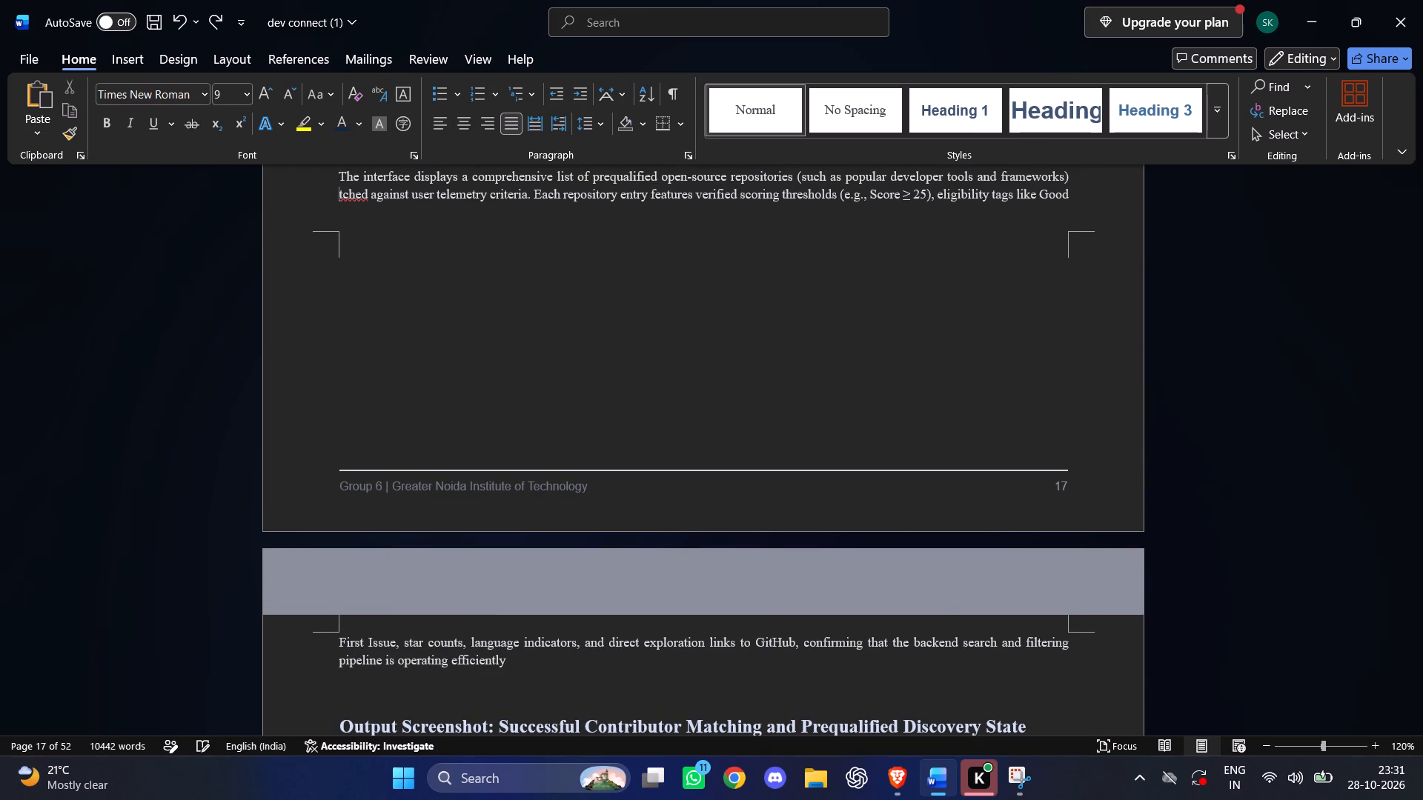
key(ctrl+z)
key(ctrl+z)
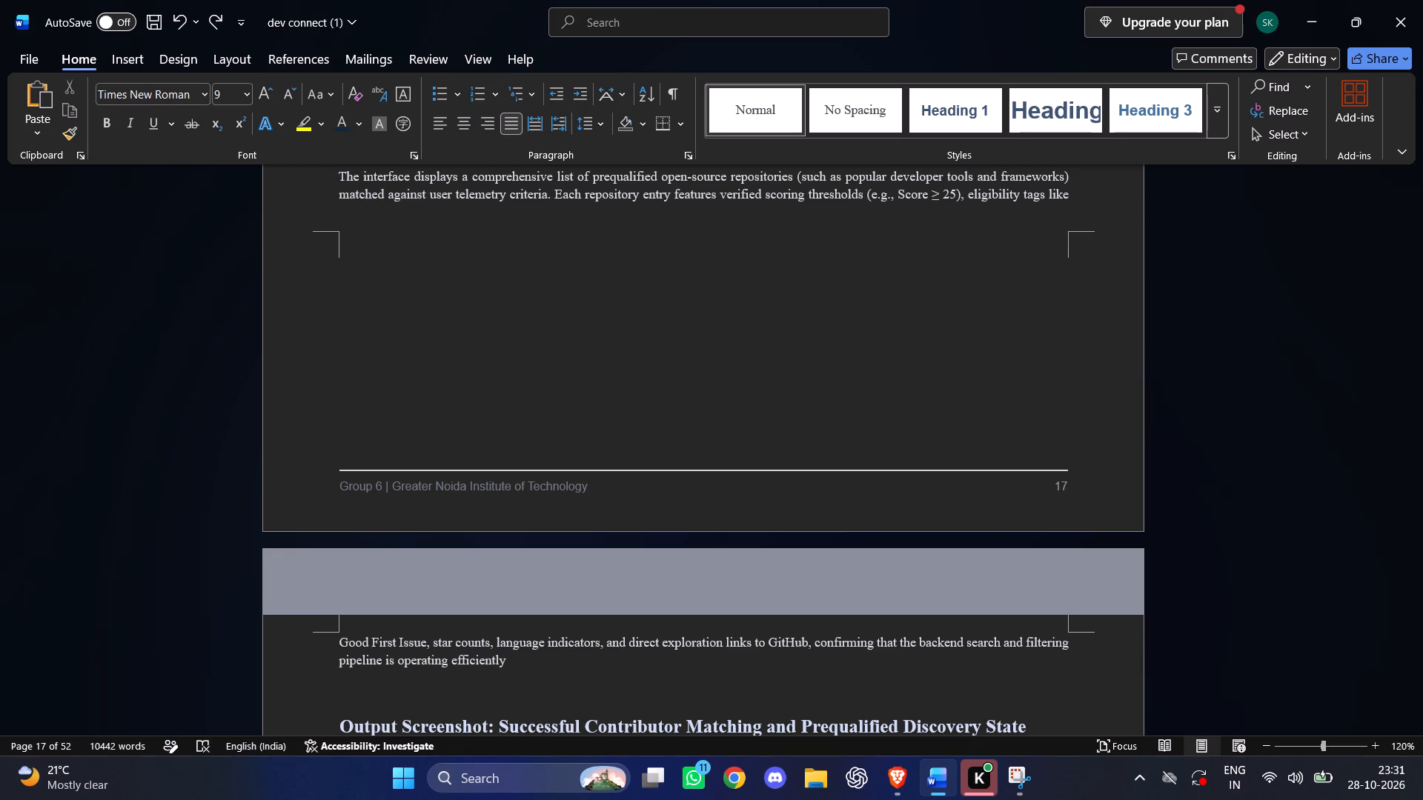
Delete the Fig 6.3 description from "matched against user telemetry criteria" through "operating efficiently" across pages 17 and 18.
click(452, 411)
click(352, 216)
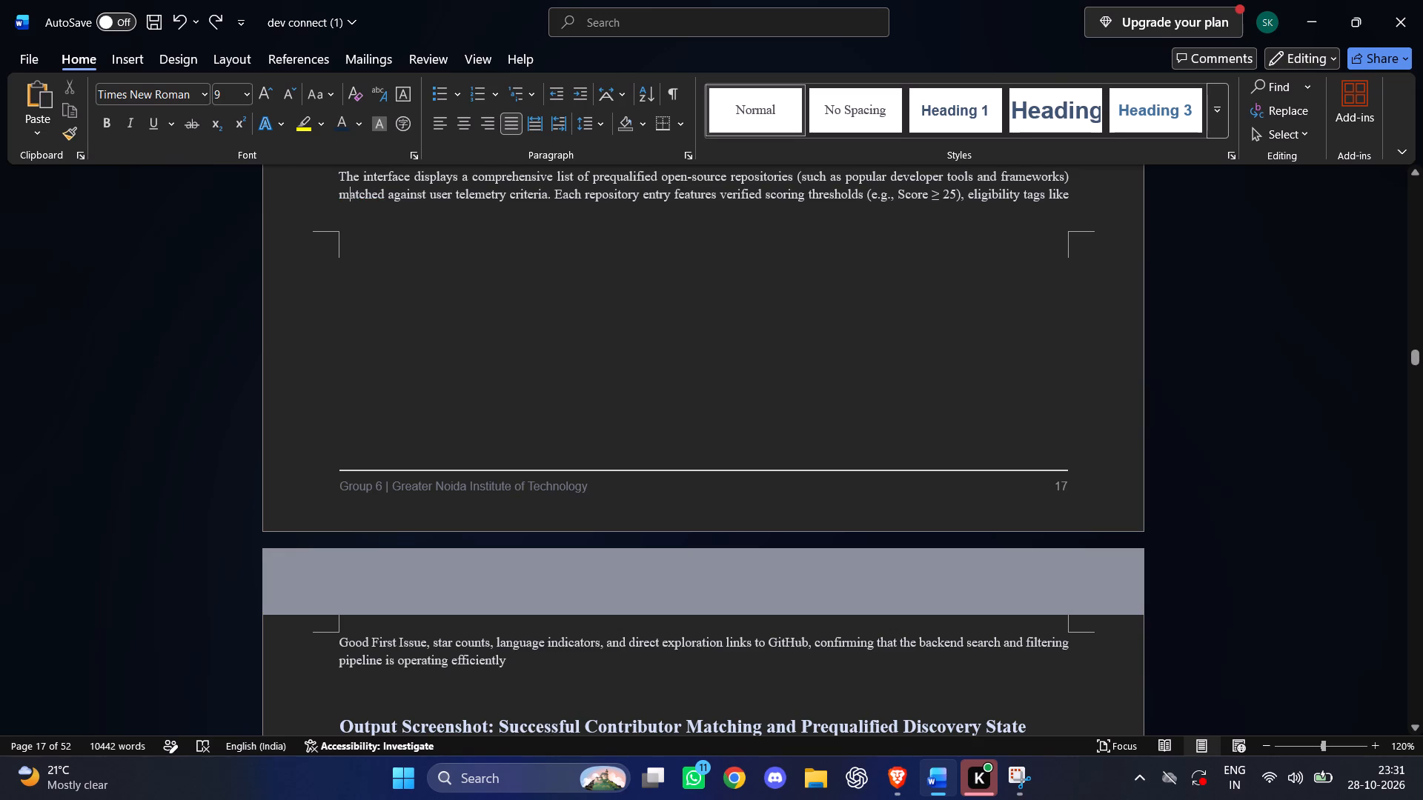
click(341, 216)
drag(514, 665, 442, 654)
drag(442, 654, 323, 267)
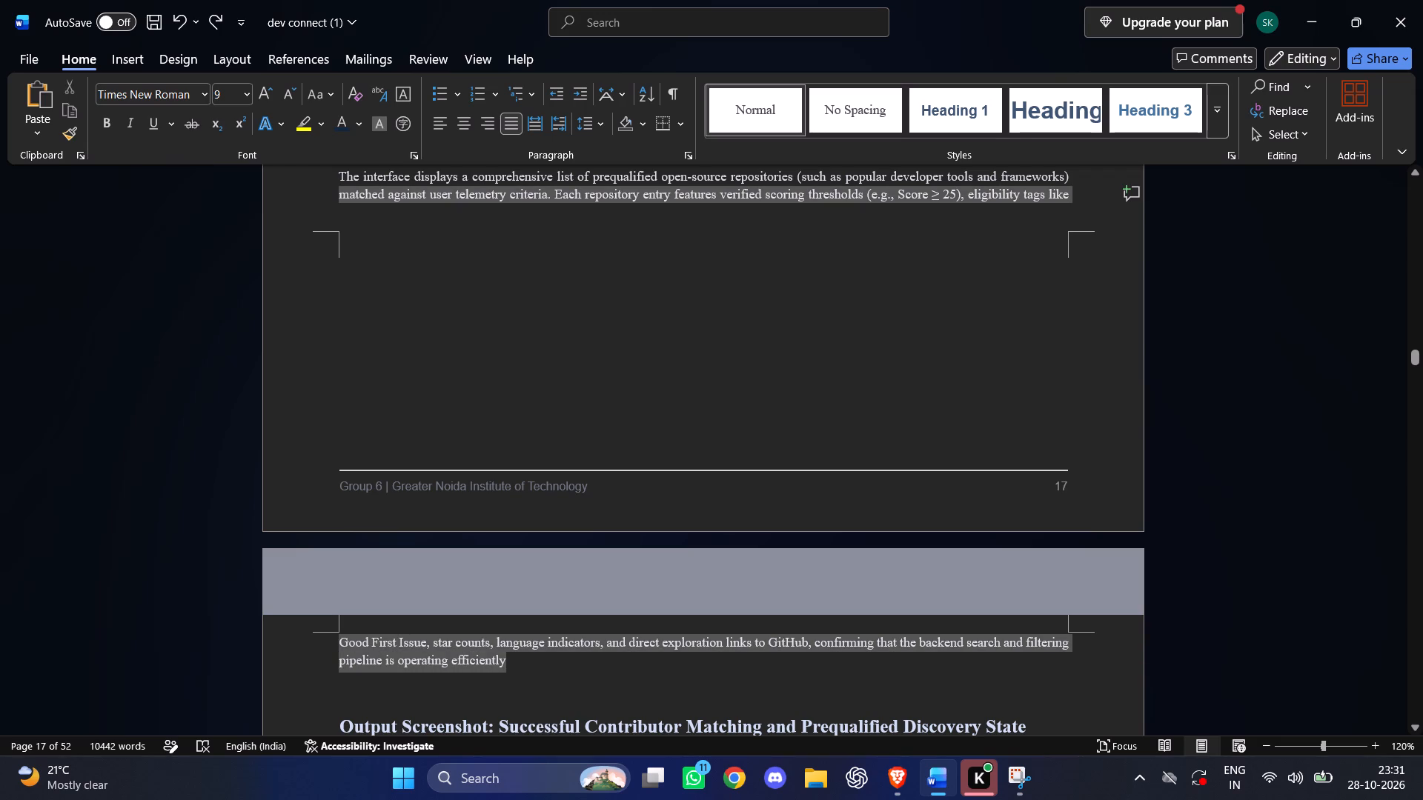
drag(323, 267, 324, 254)
key(BackSpace)
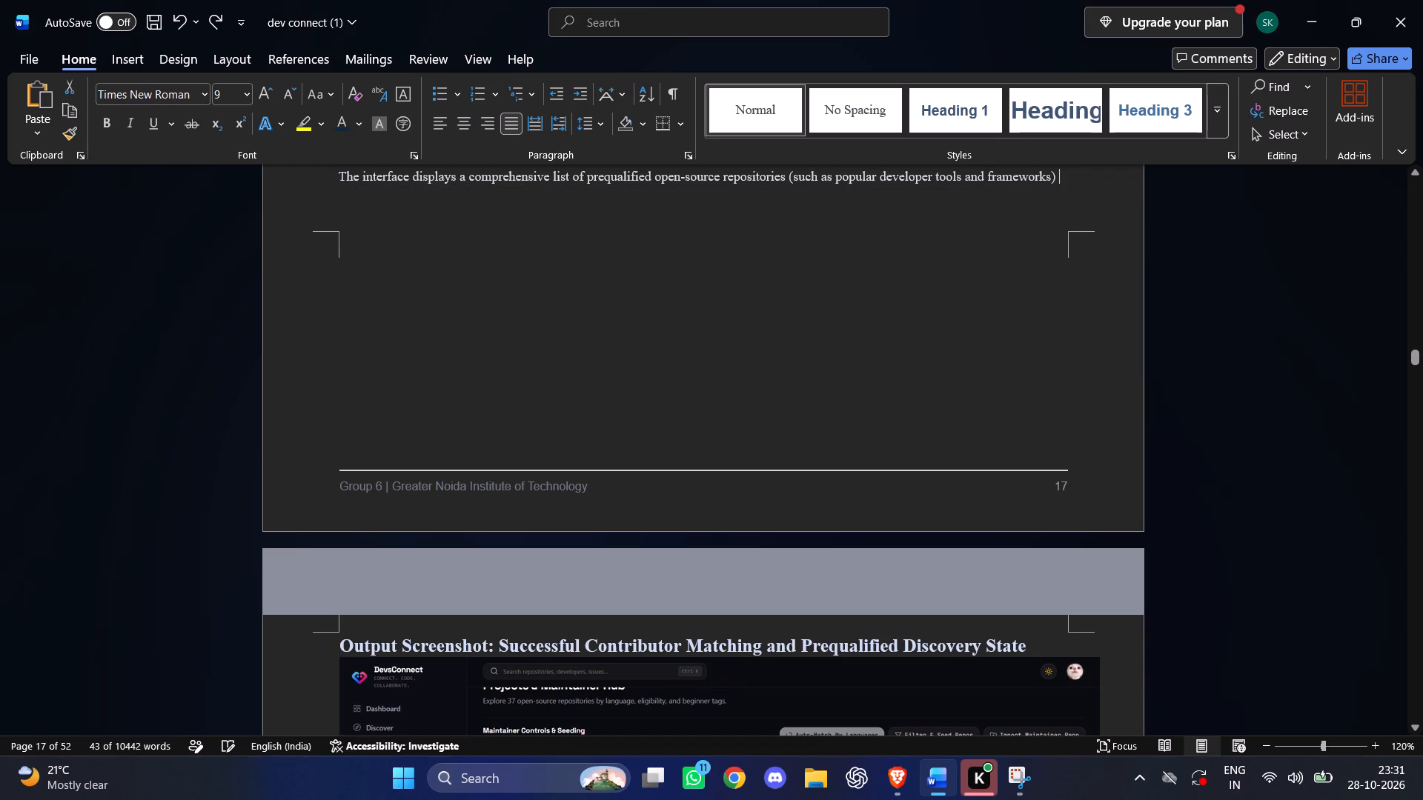
click(1055, 226)
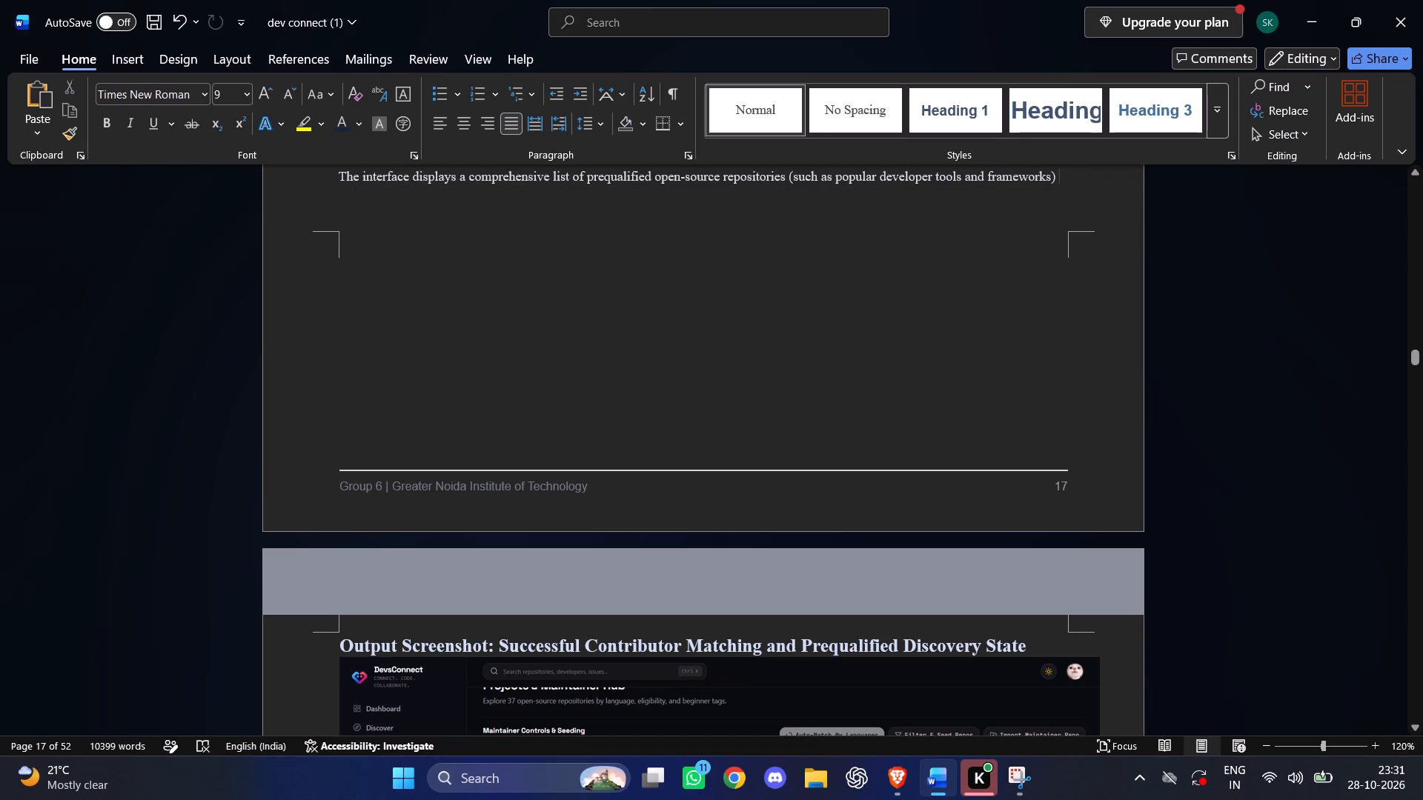
Examine the Fig 6.4 page, the empty space above the page 18 footer, and the screenshot starting page 19.
scroll(900, 347, down, 3)
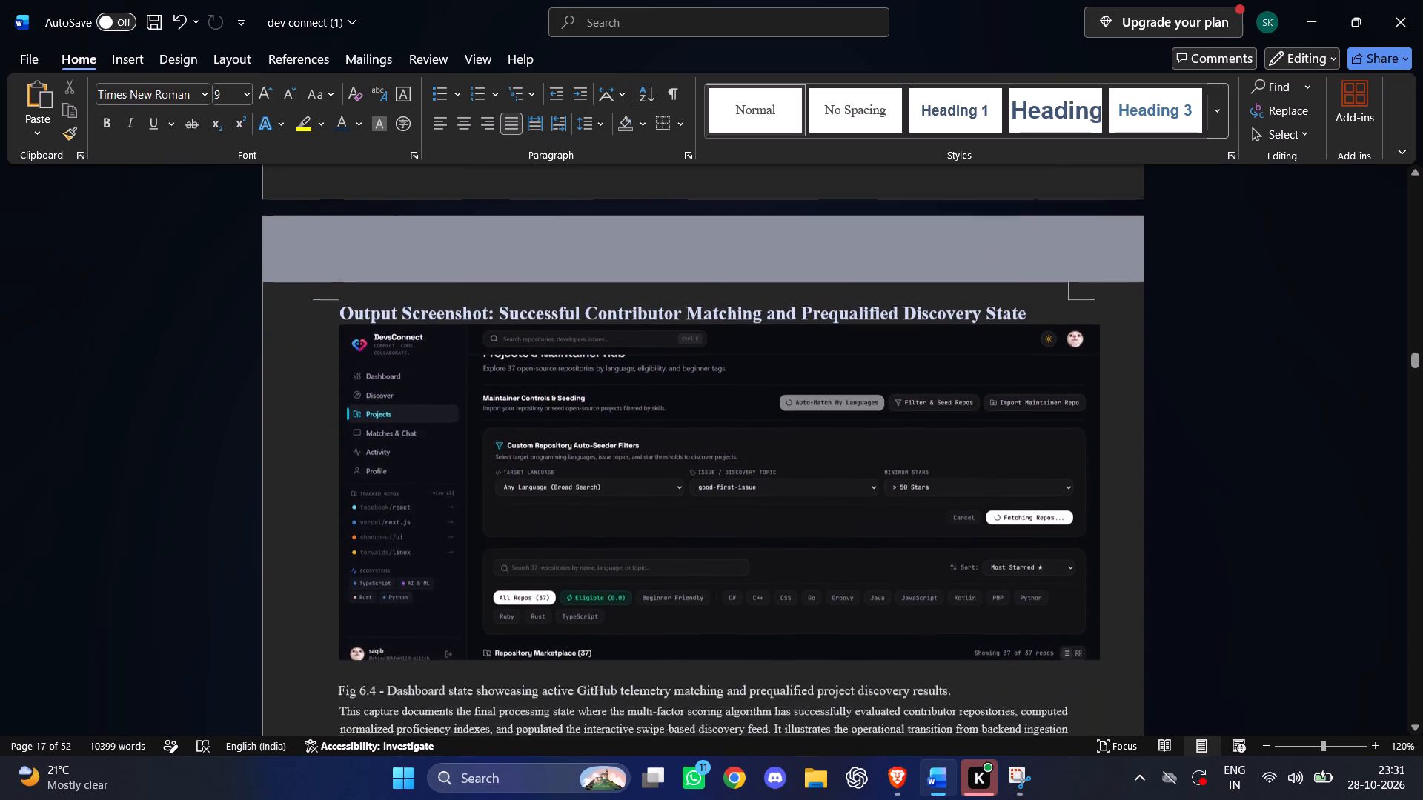
scroll(900, 347, down, 4)
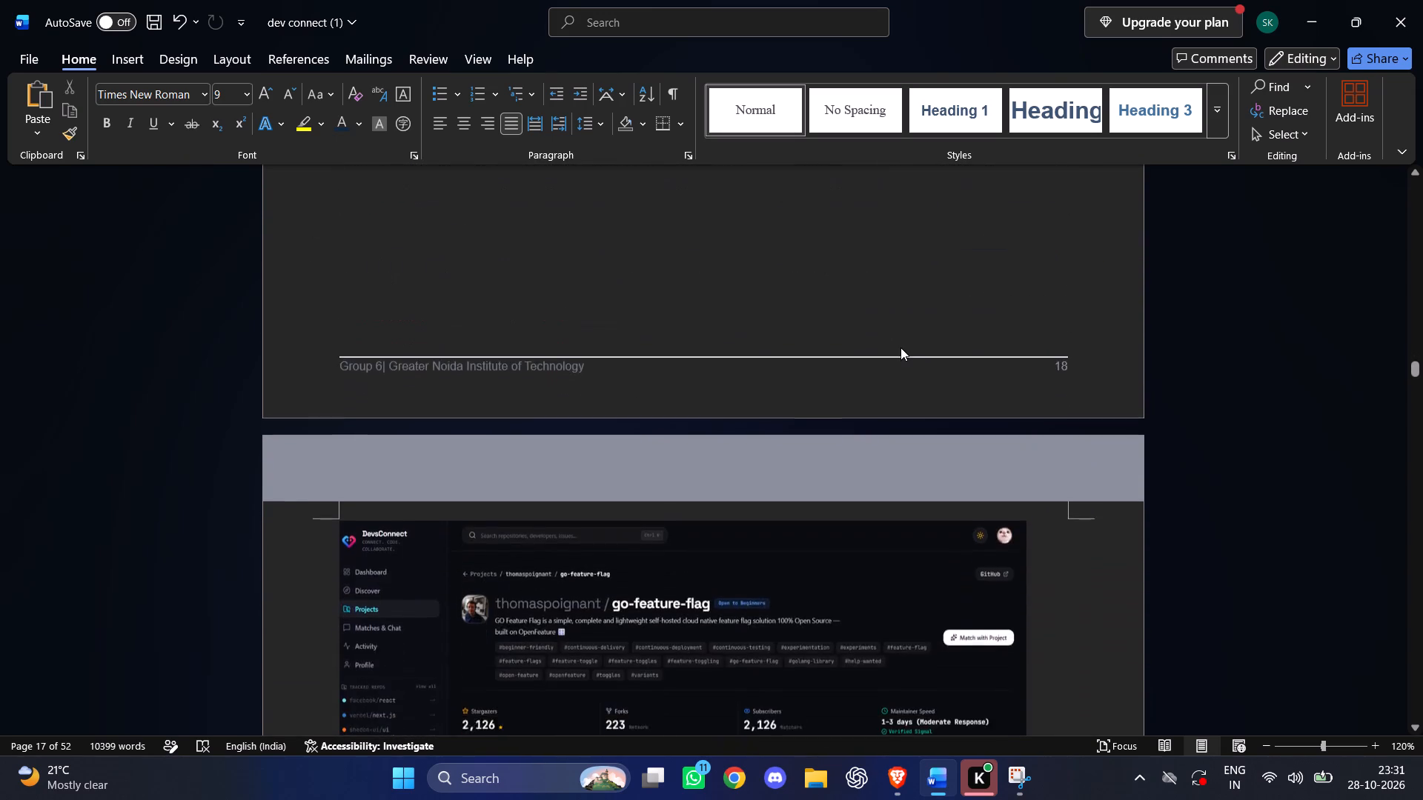
scroll(900, 347, down, 2)
scroll(900, 347, up, 2)
scroll(900, 347, down, 1)
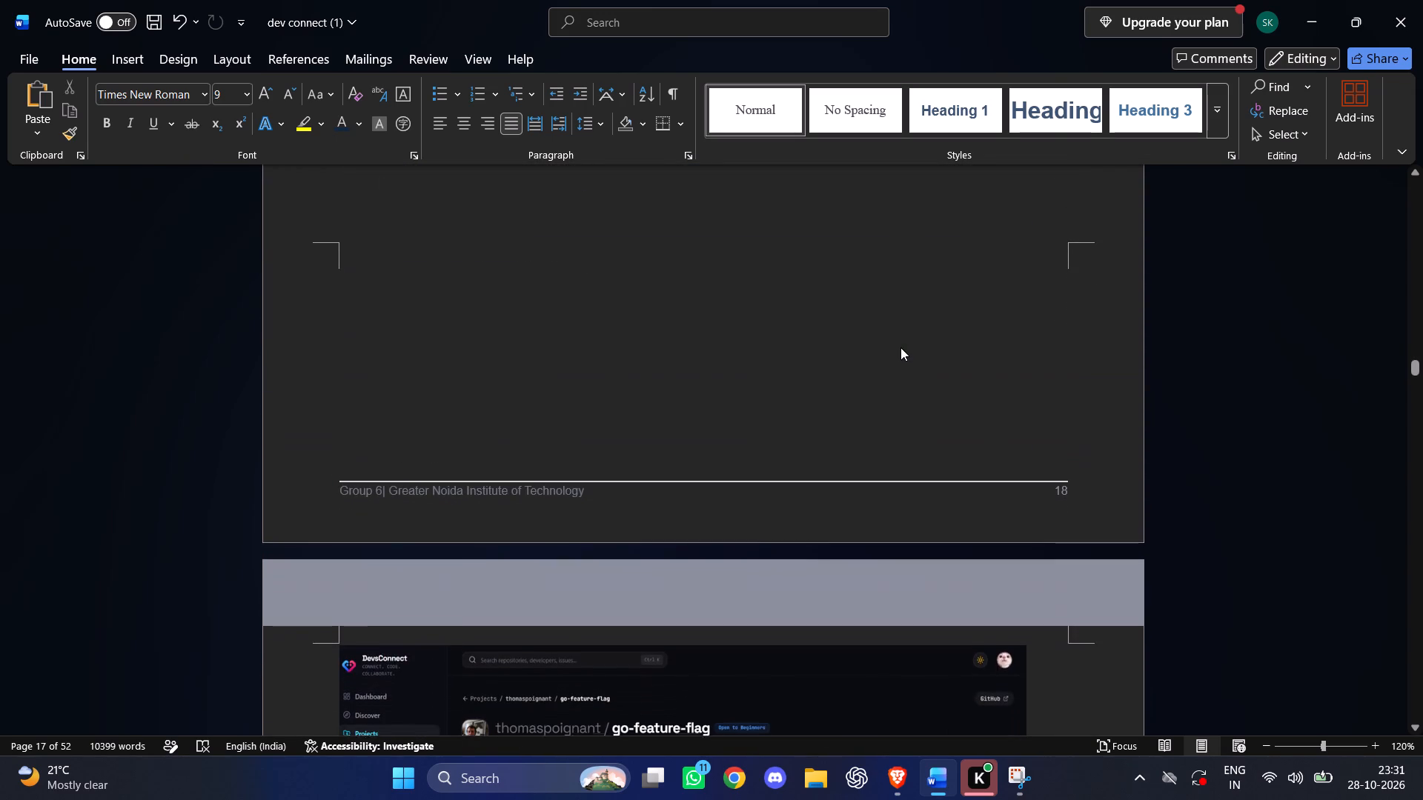
Open the page 18 footer and insert several blank lines above its horizontal rule.
double_click(451, 408)
double_click(377, 473)
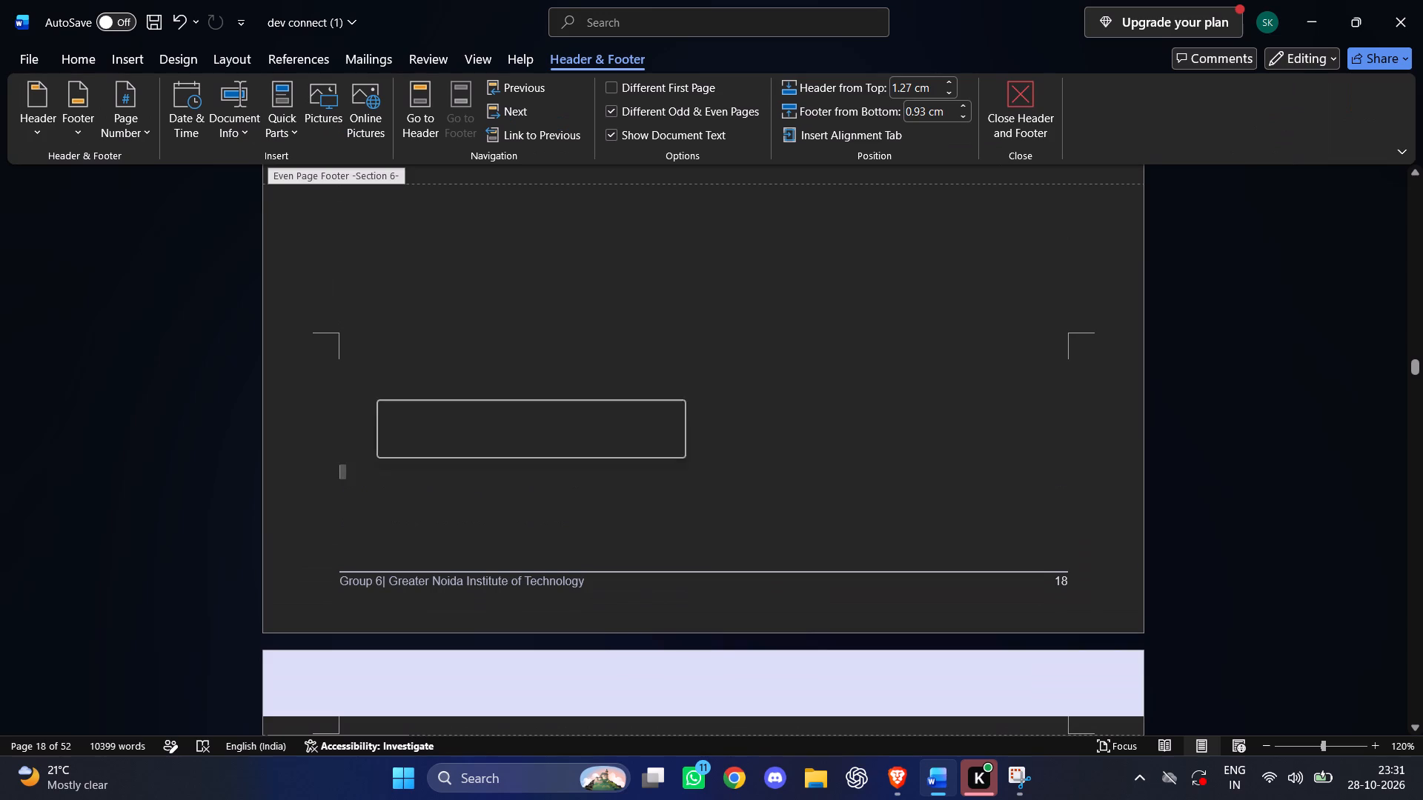
key(Return)
key(Return)
key(Return)
key(Return)
key(Return)
key(Return)
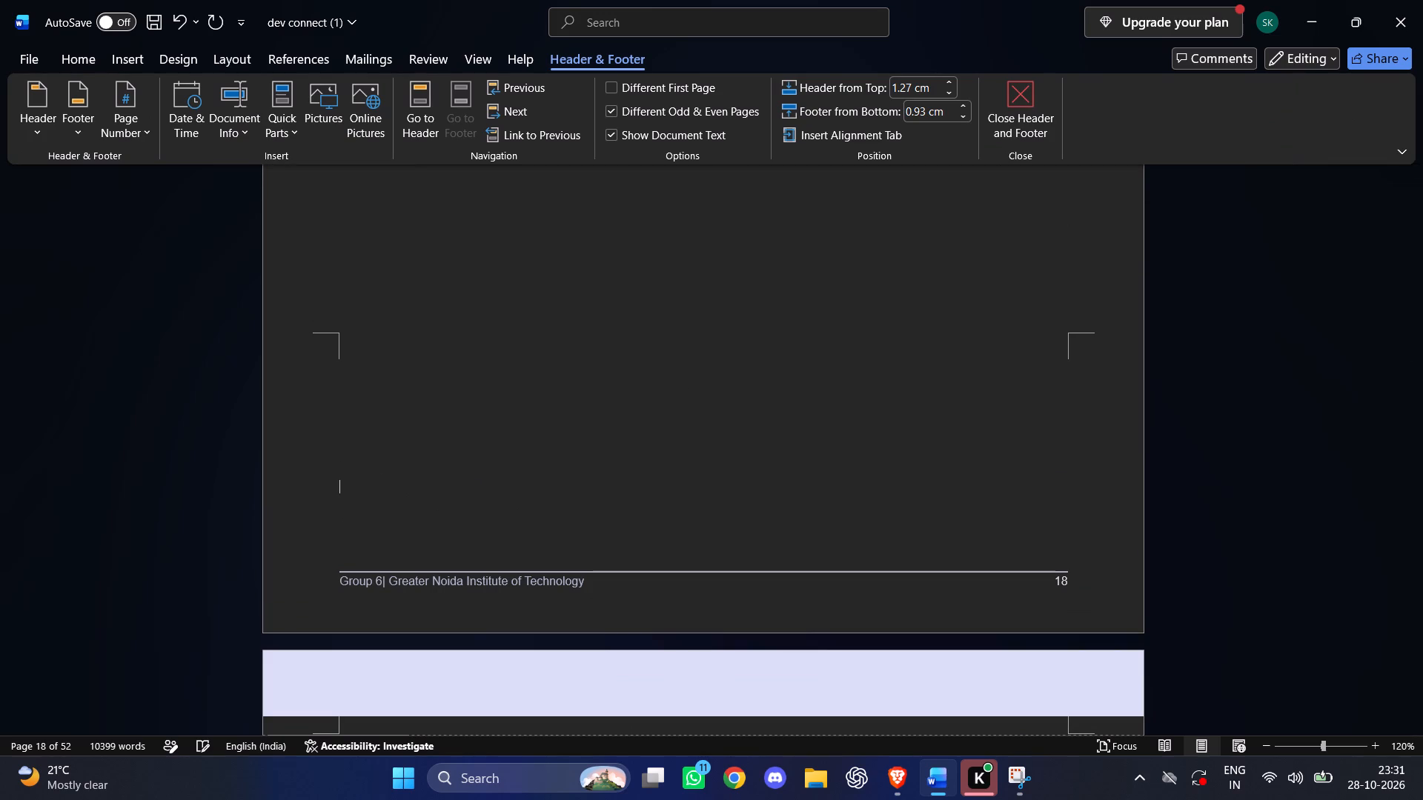
scroll(377, 473, down, 1)
key(Return)
key(Return)
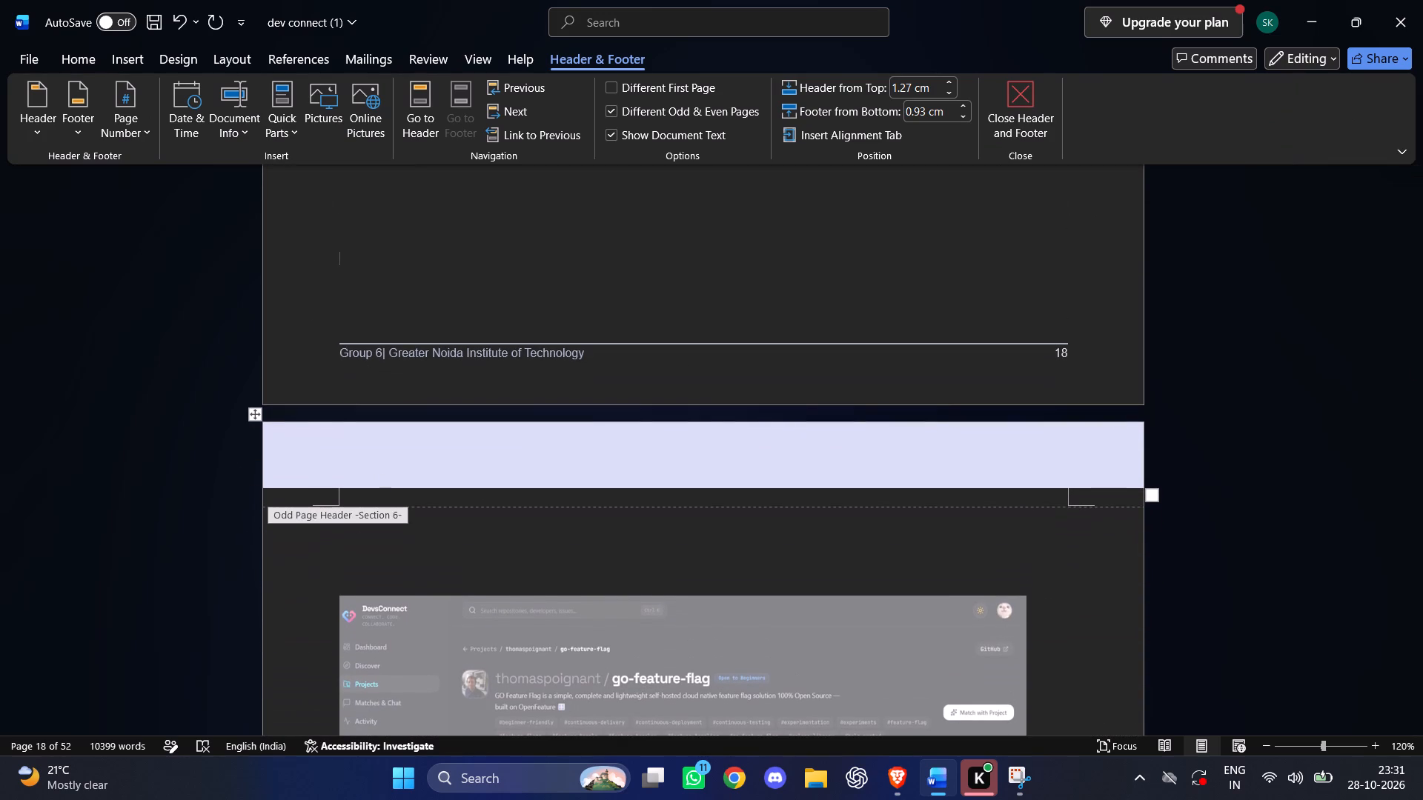
Return to the body text and paste the copied "Dashboard State Overview" paragraph above the go-feature-flag screenshot on page 19.
click(354, 541)
double_click(374, 556)
key(ctrl+v)
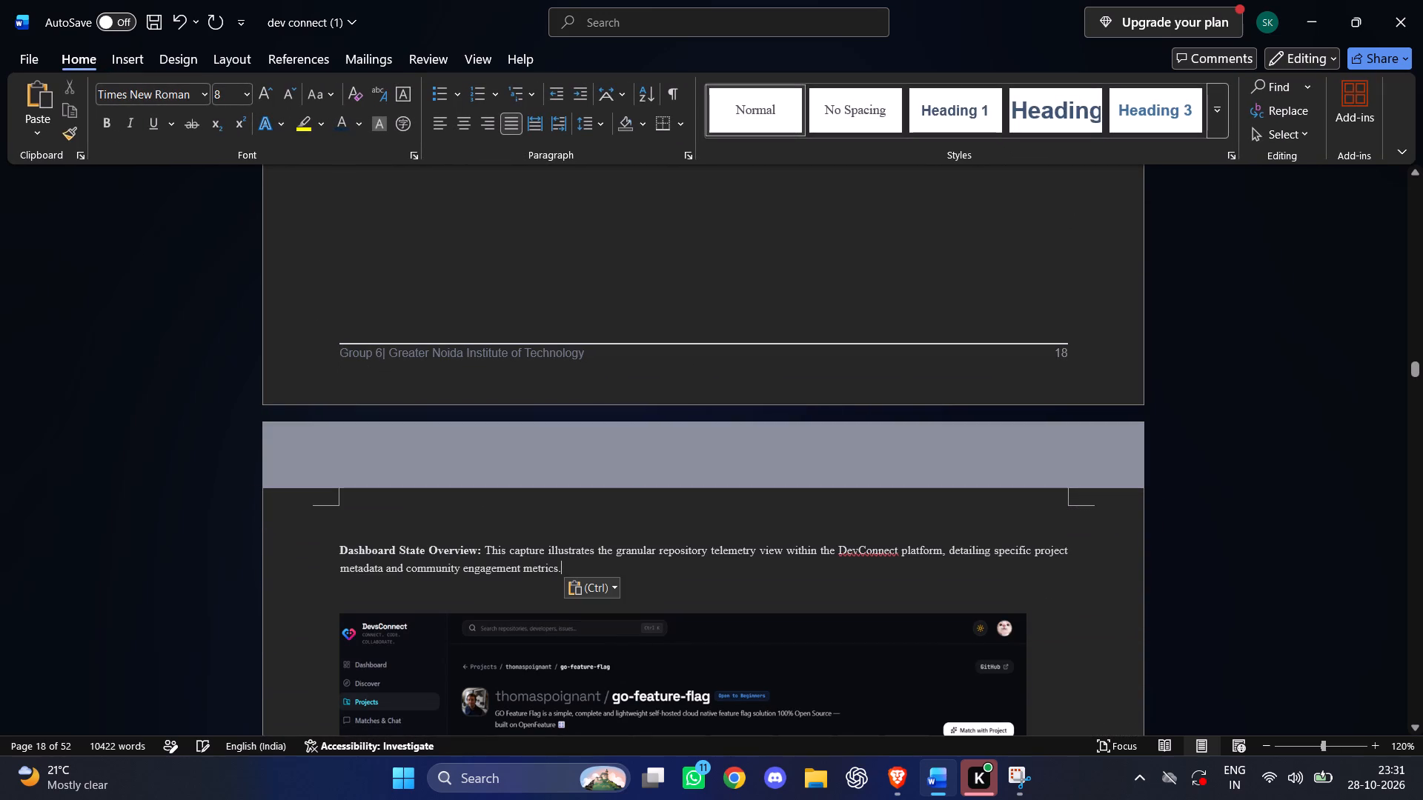
Format the pasted "Dashboard State Overview" paragraph as bold 12.5 pt text and apply the current font colour.
drag(580, 570, 331, 539)
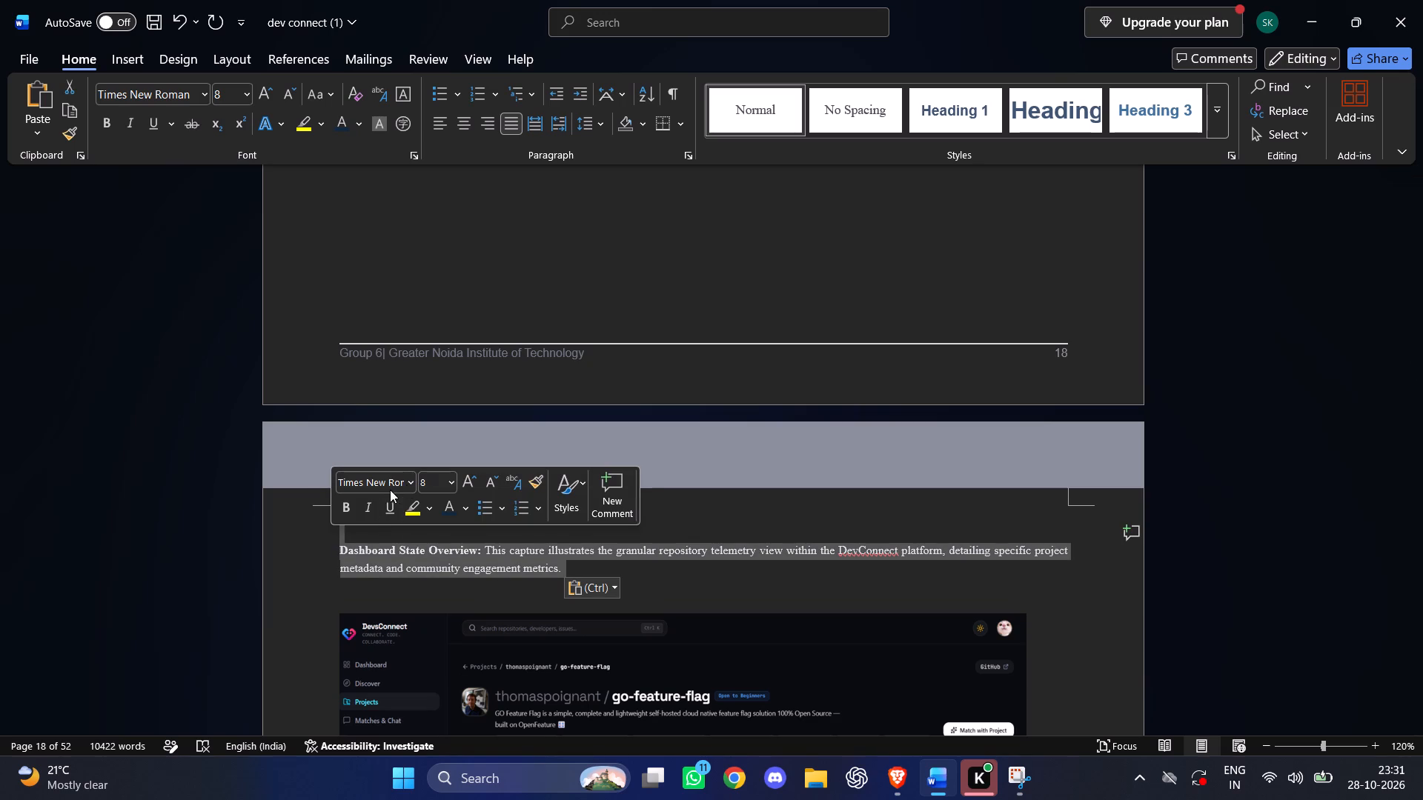
click(456, 479)
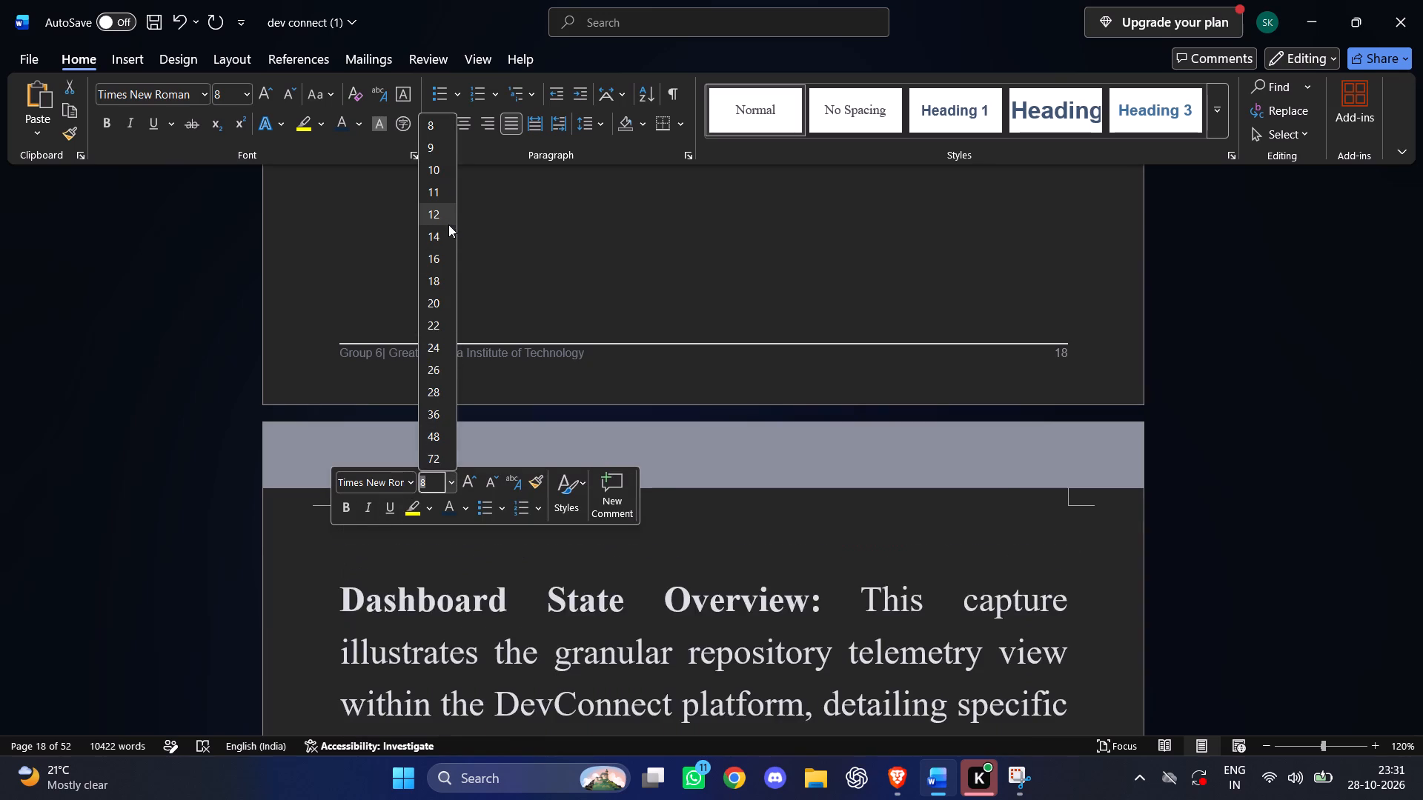
click(444, 213)
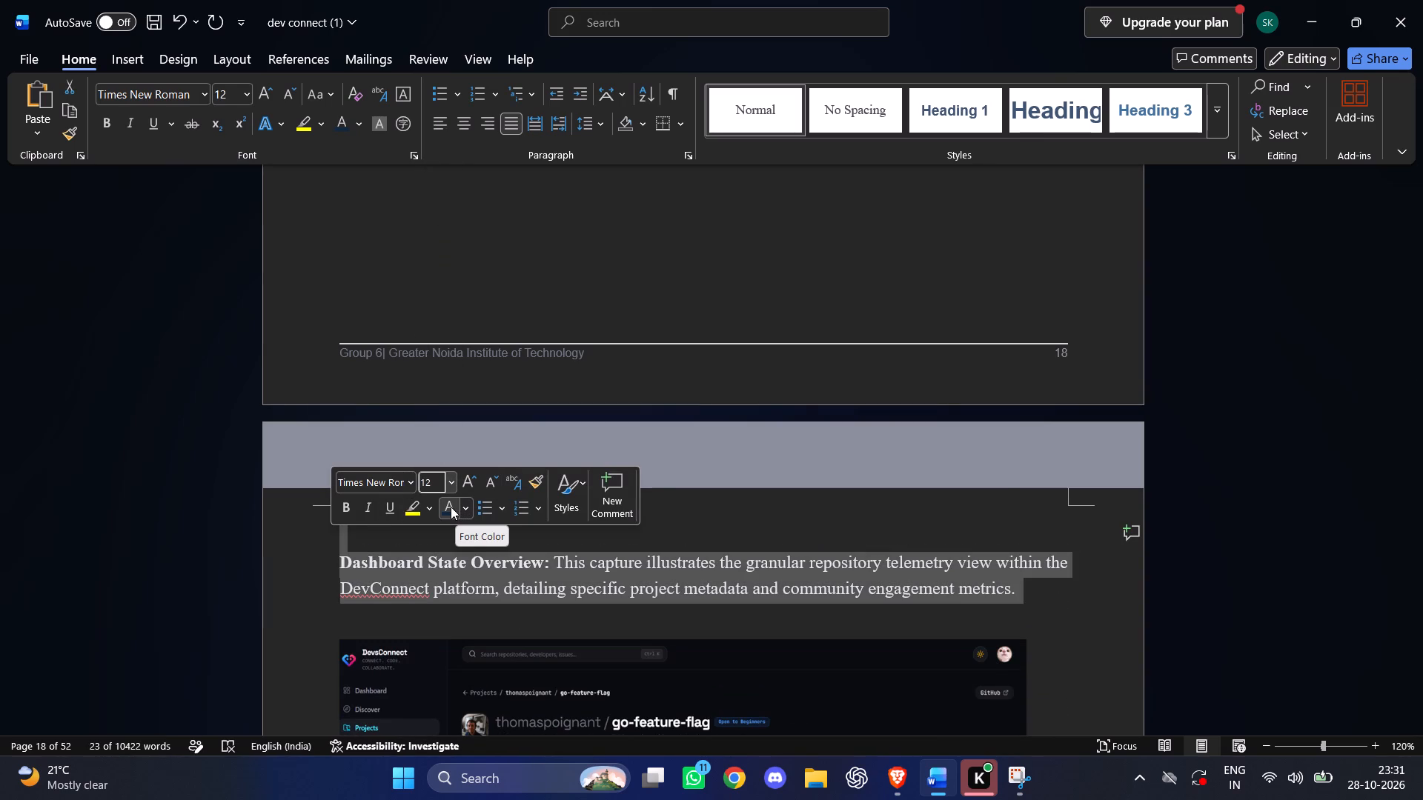
click(451, 507)
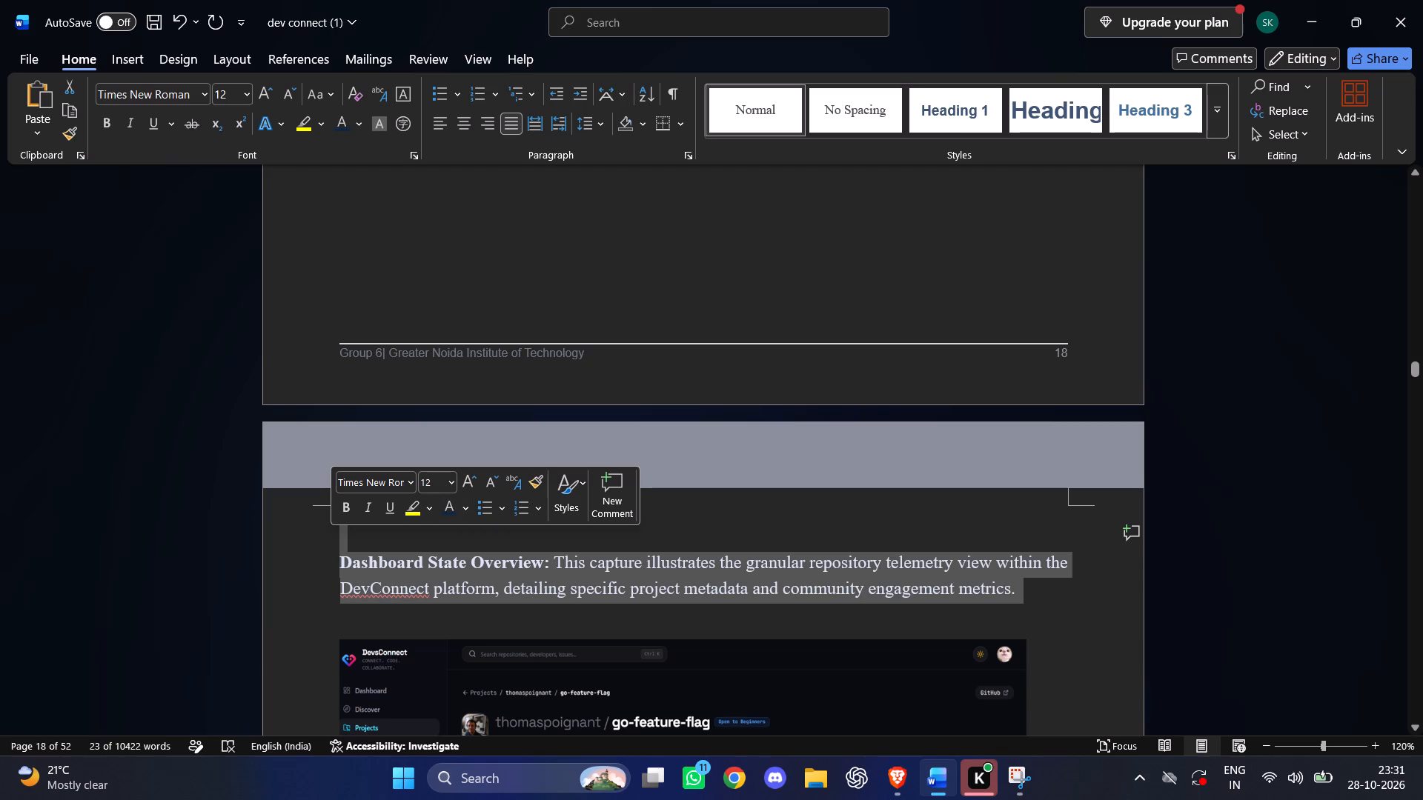
click(431, 486)
click(431, 486)
text(.5)
click(339, 505)
click(969, 602)
Select the old description below the Fig 6.5 caption, from "The dashboard reports inference complete" through "quality scoring".
scroll(969, 602, down, 1)
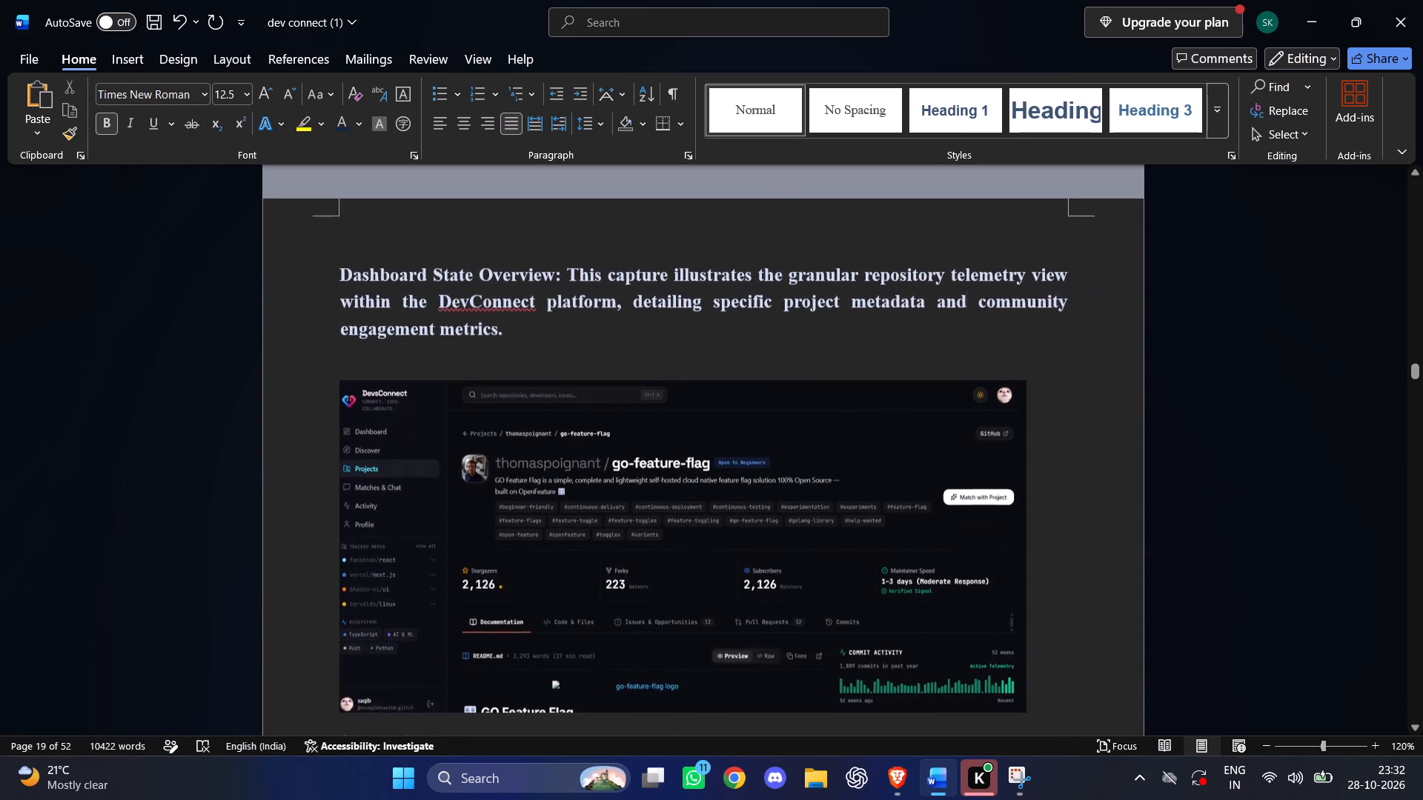
scroll(969, 602, down, 1)
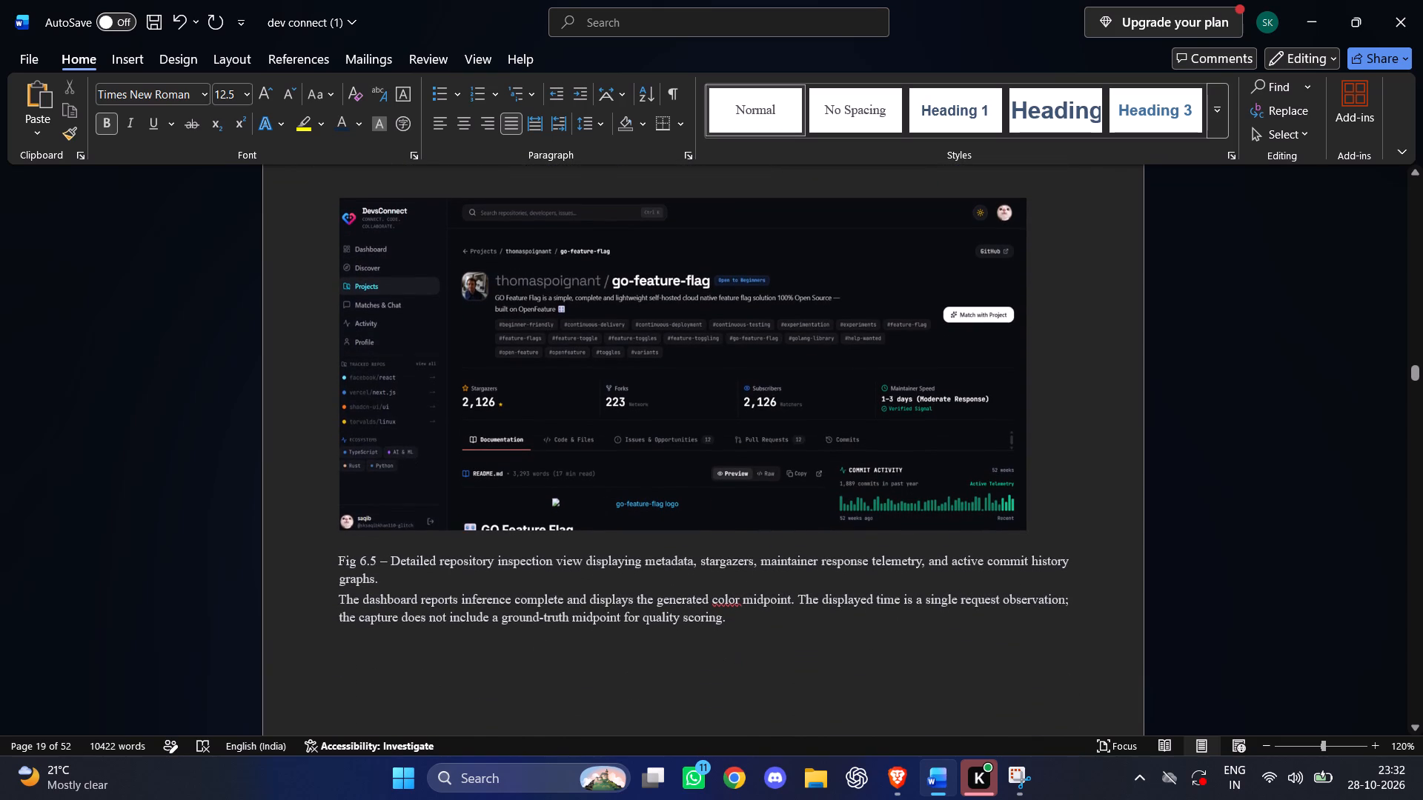
click(763, 623)
scroll(763, 623, down, 1)
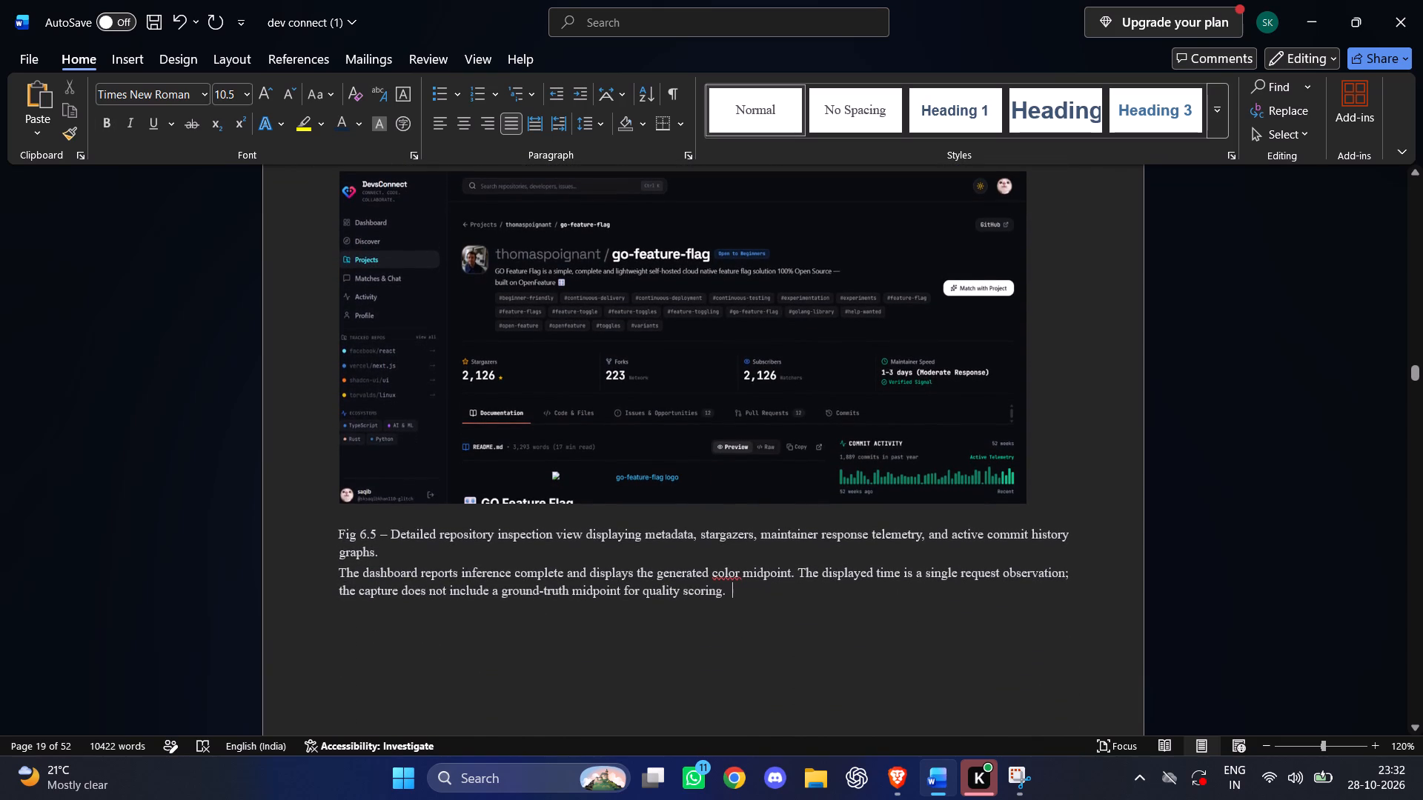
drag(714, 590, 333, 576)
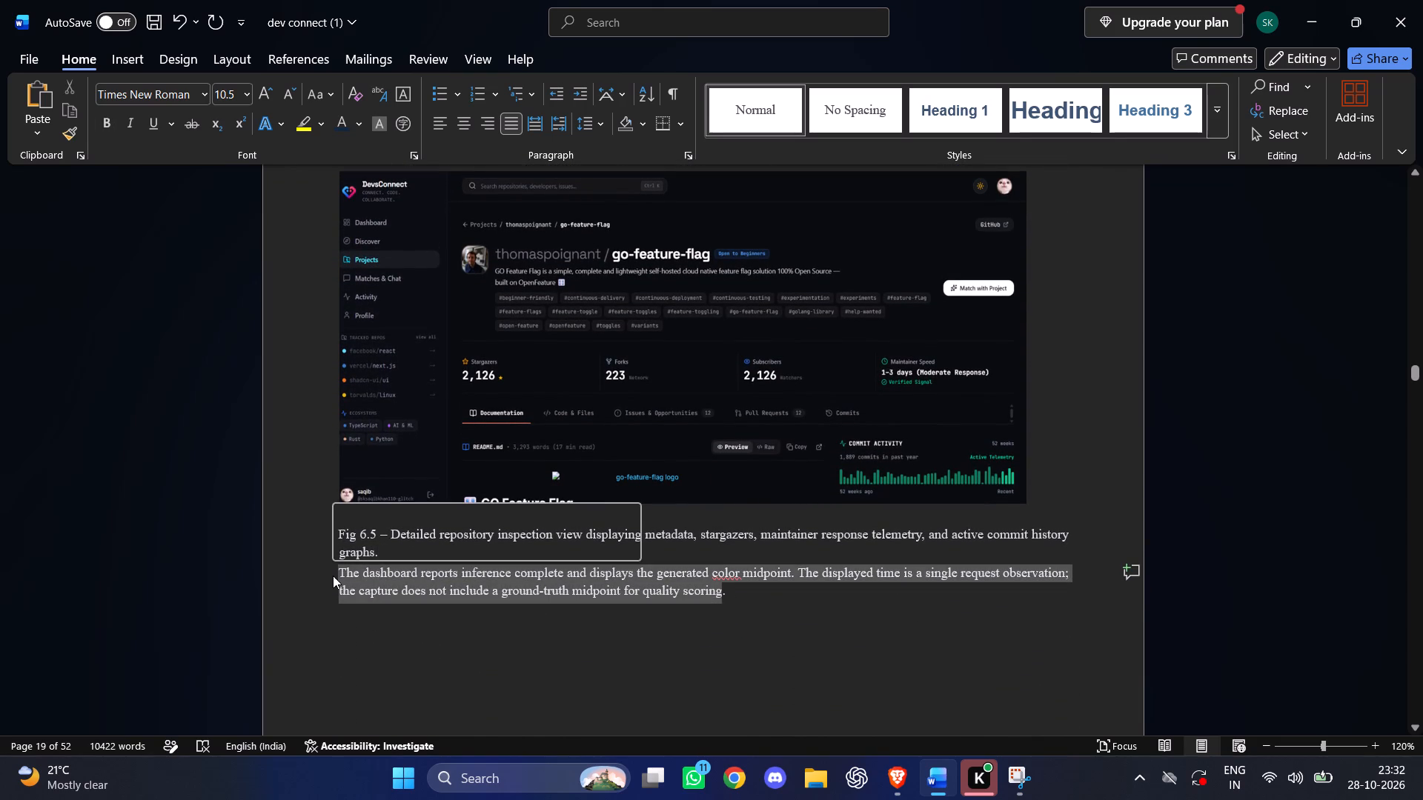
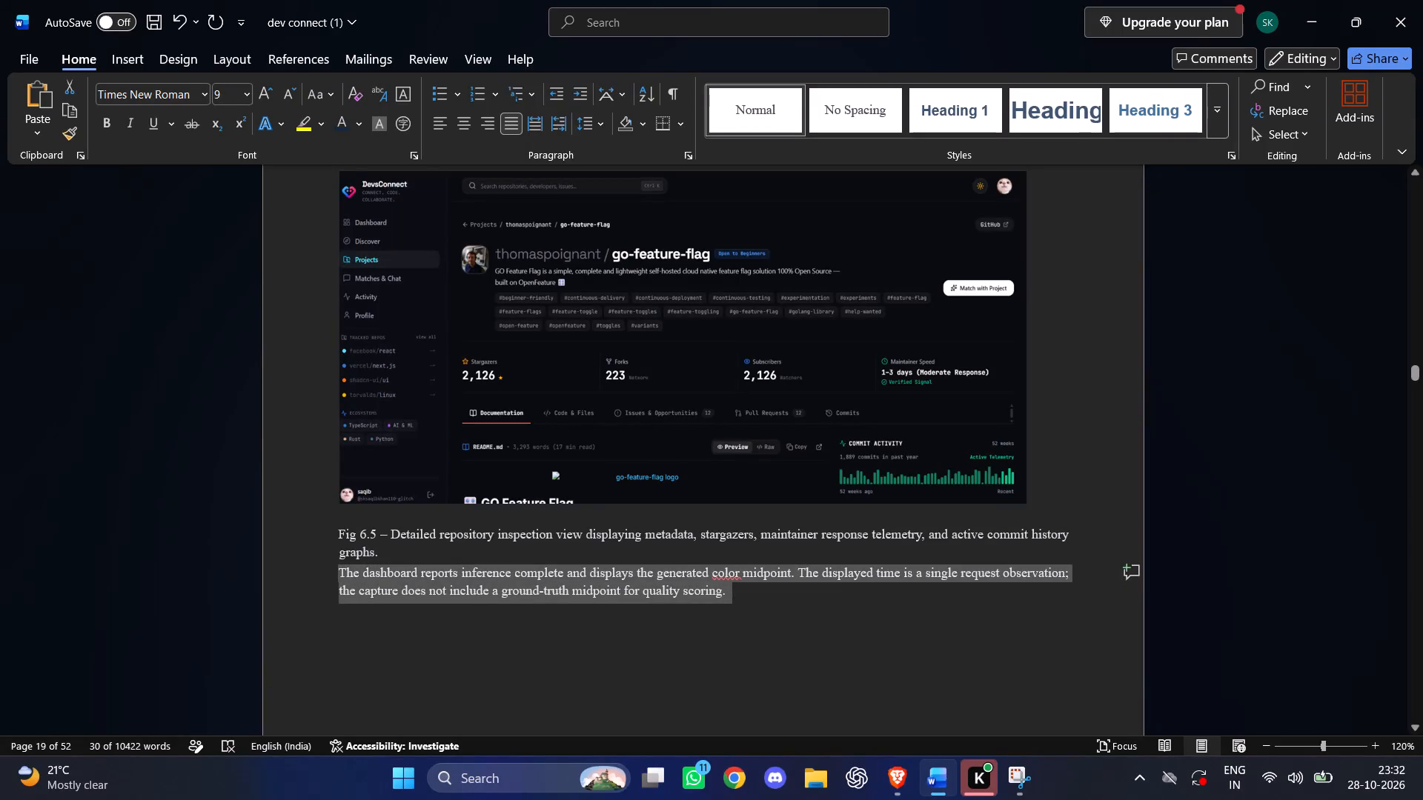
click(336, 561)
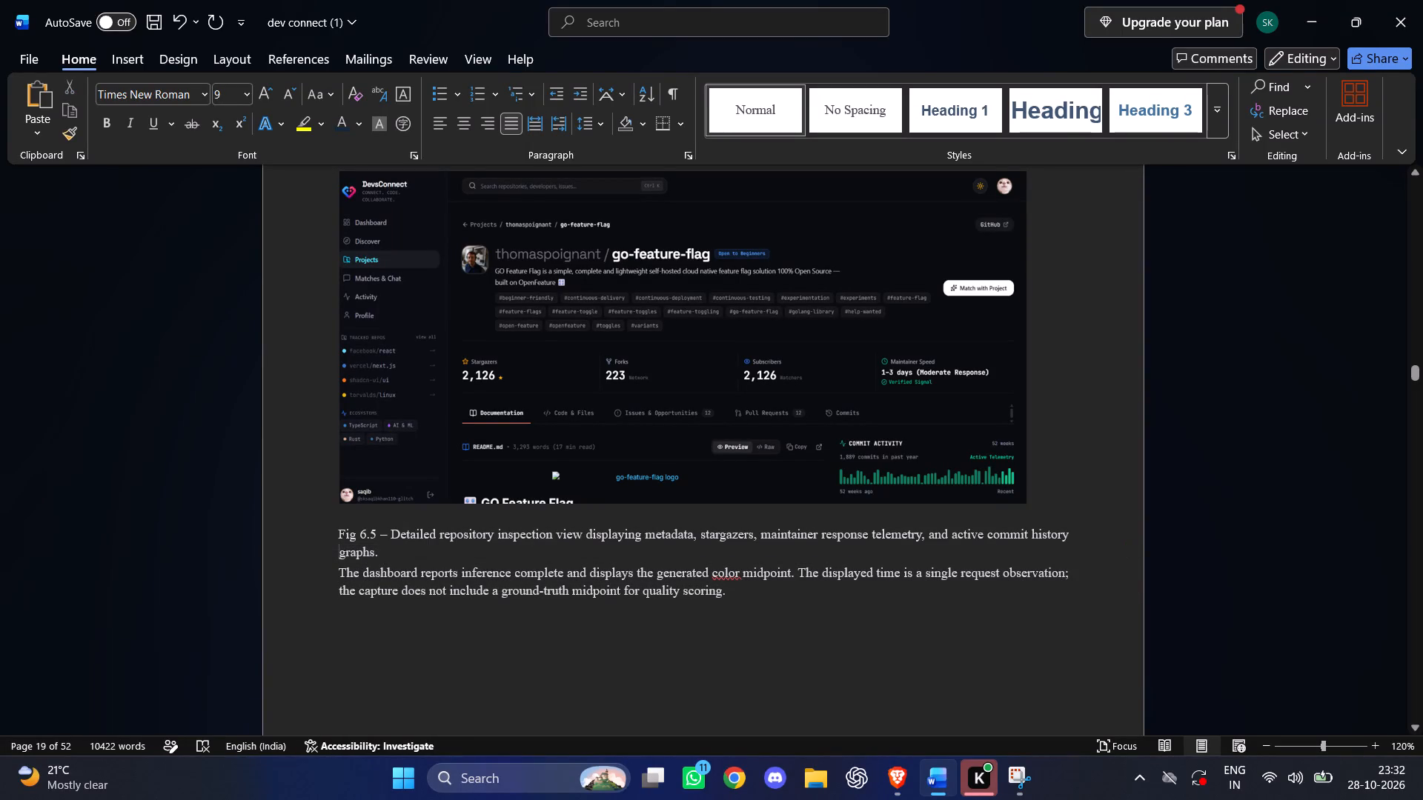
click(338, 568)
drag(338, 568, 727, 593)
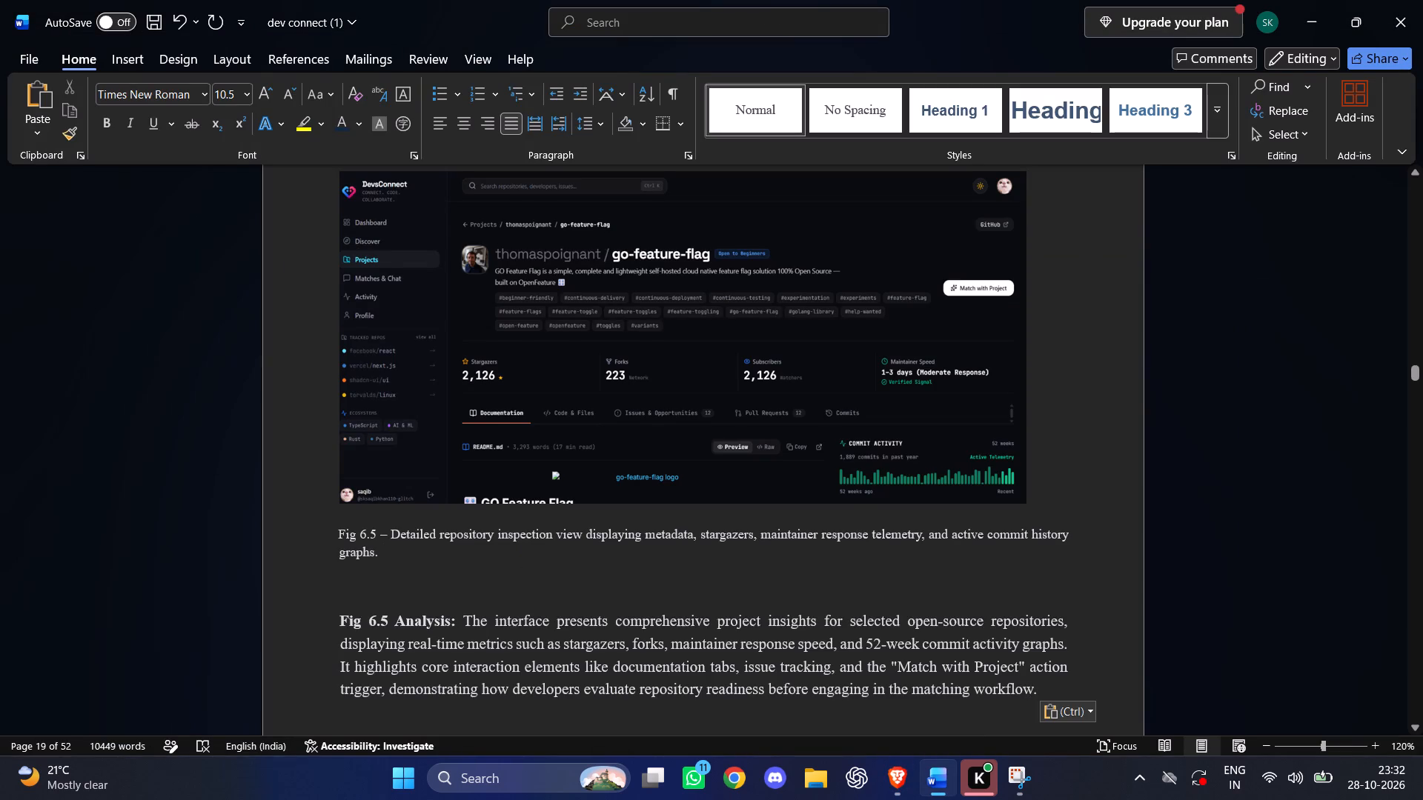
Delete the Fig 6.5 caption and the blank lines so the analysis paragraph sits directly below the go-feature-flag screenshot.
scroll(840, 662, down, 1)
drag(407, 476, 321, 452)
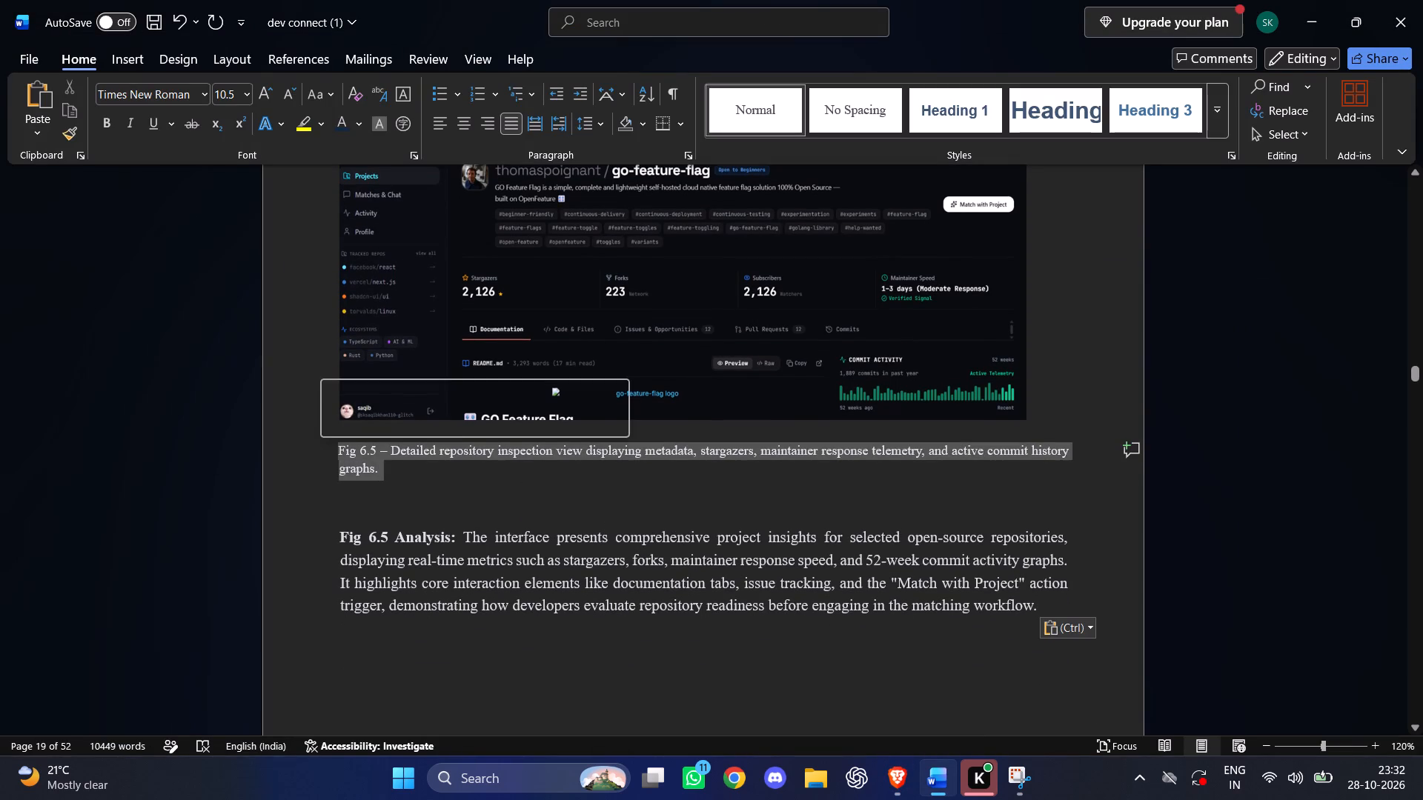
key(BackSpace)
key(BackSpace)
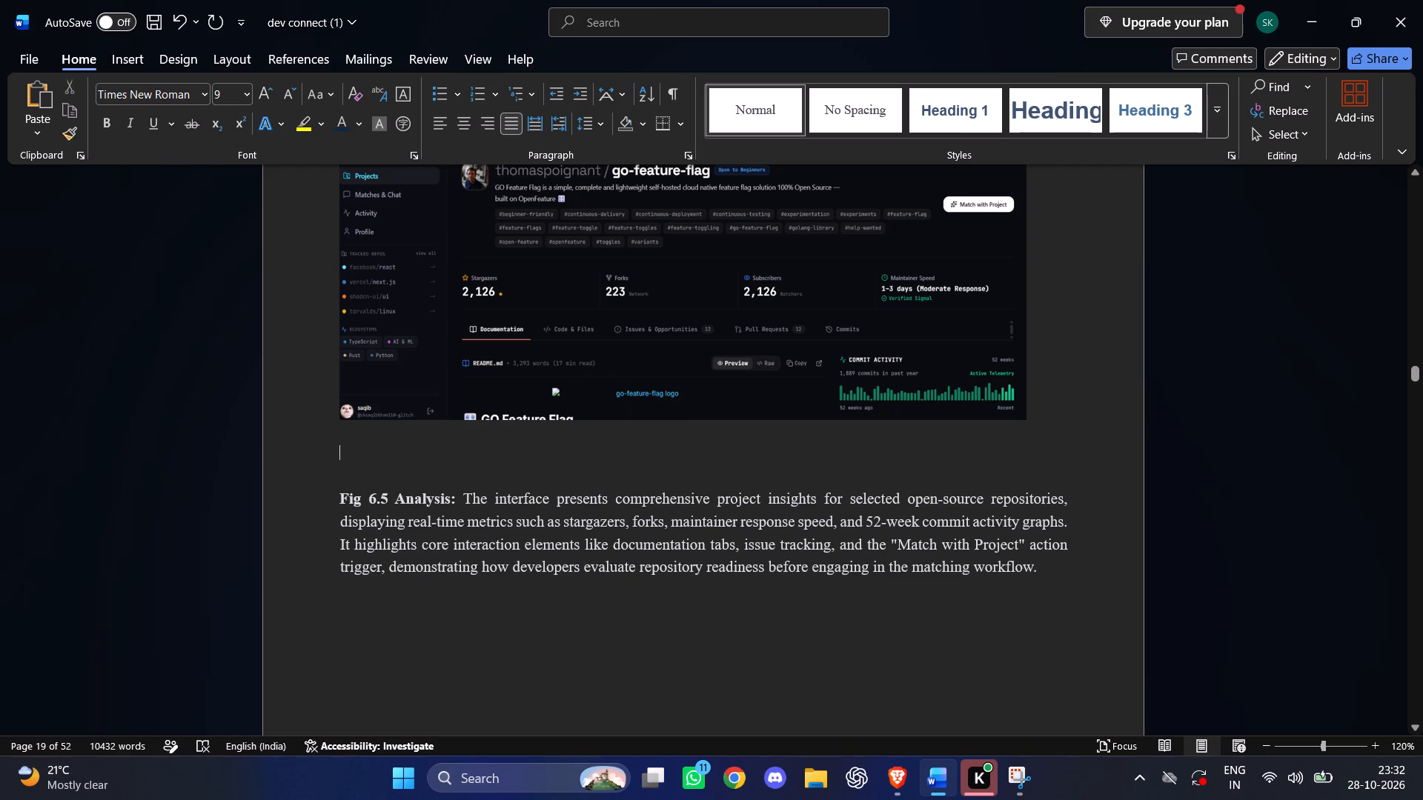
click(337, 499)
key(BackSpace)
key(BackSpace)
key(BackSpace)
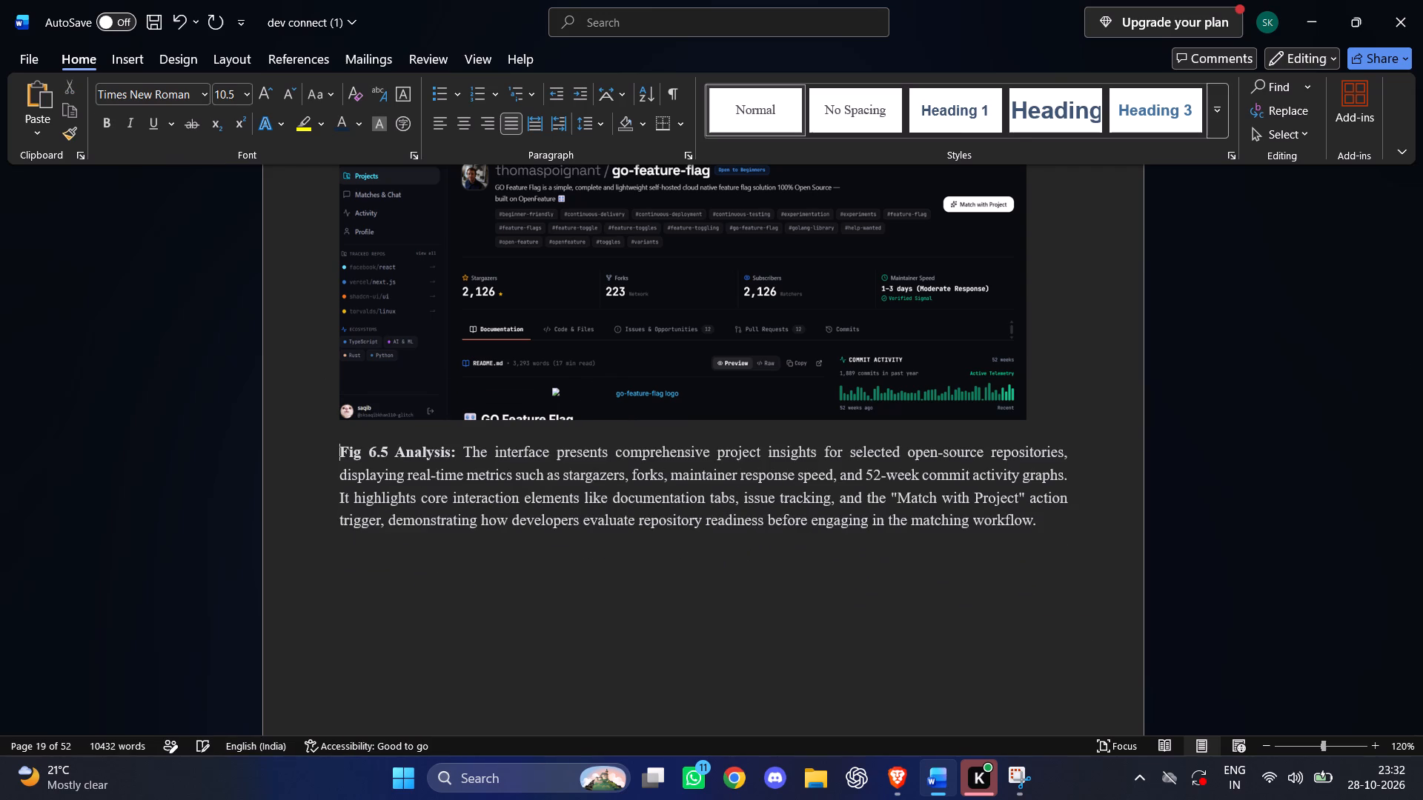
Set the whole "Fig 6.5 Analysis" paragraph to font size 8.
drag(301, 482, 319, 469)
drag(341, 458, 339, 479)
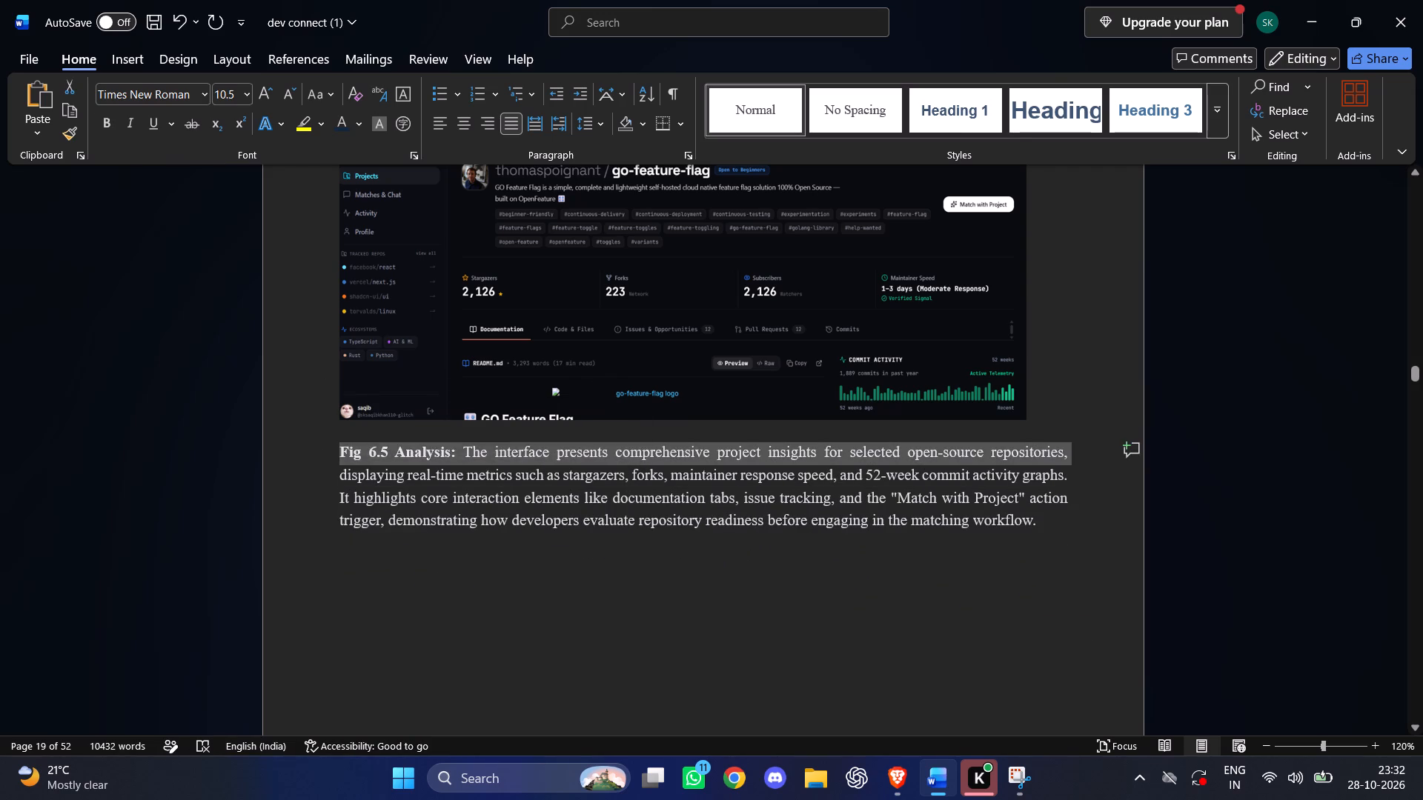
click(339, 479)
drag(338, 448, 992, 503)
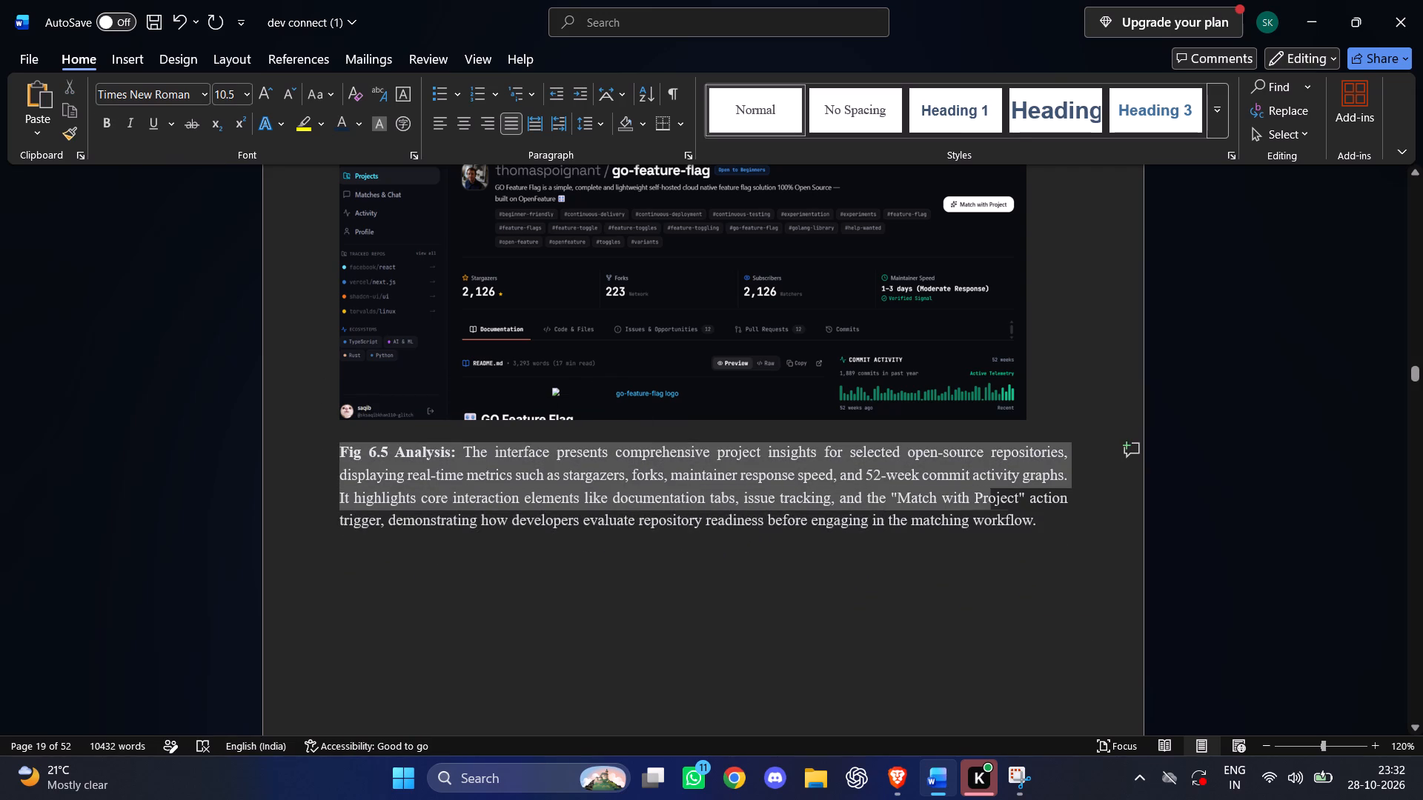
drag(992, 503, 1041, 518)
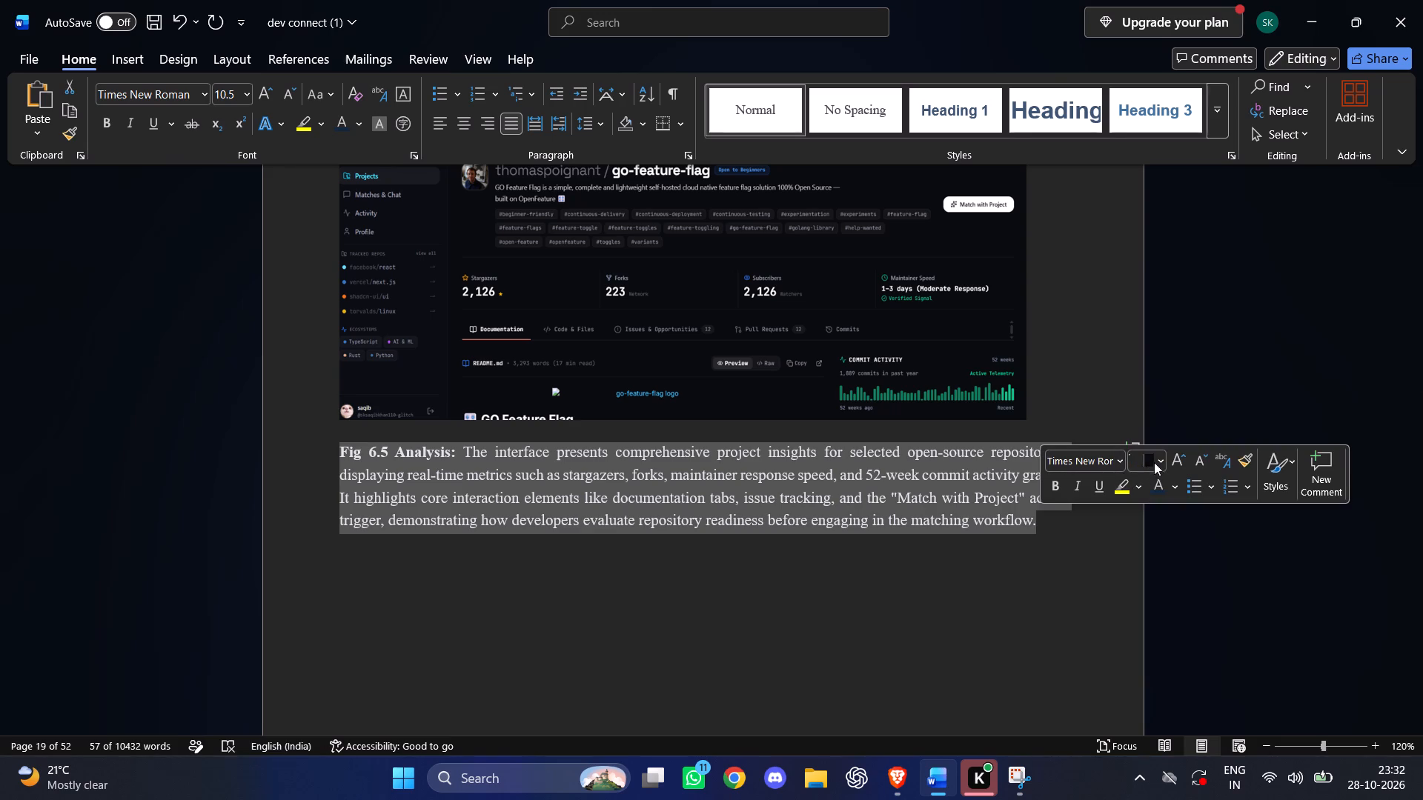
click(1155, 461)
click(1135, 100)
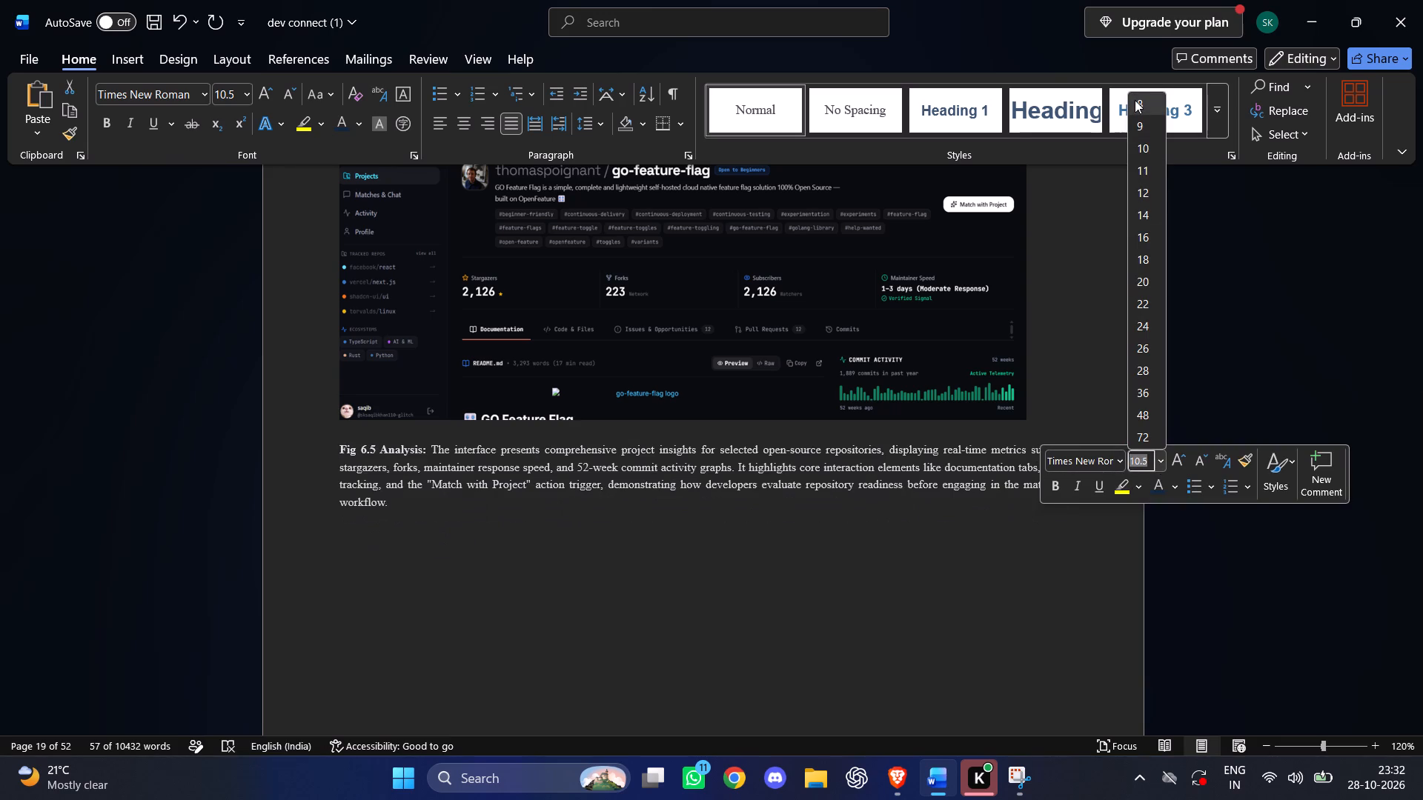
click(825, 639)
Review the Output Screenshots pages from page 16 onward and the following appendix pages, checking captions, descriptions and layout.
scroll(825, 639, up, 1)
scroll(825, 639, down, 1)
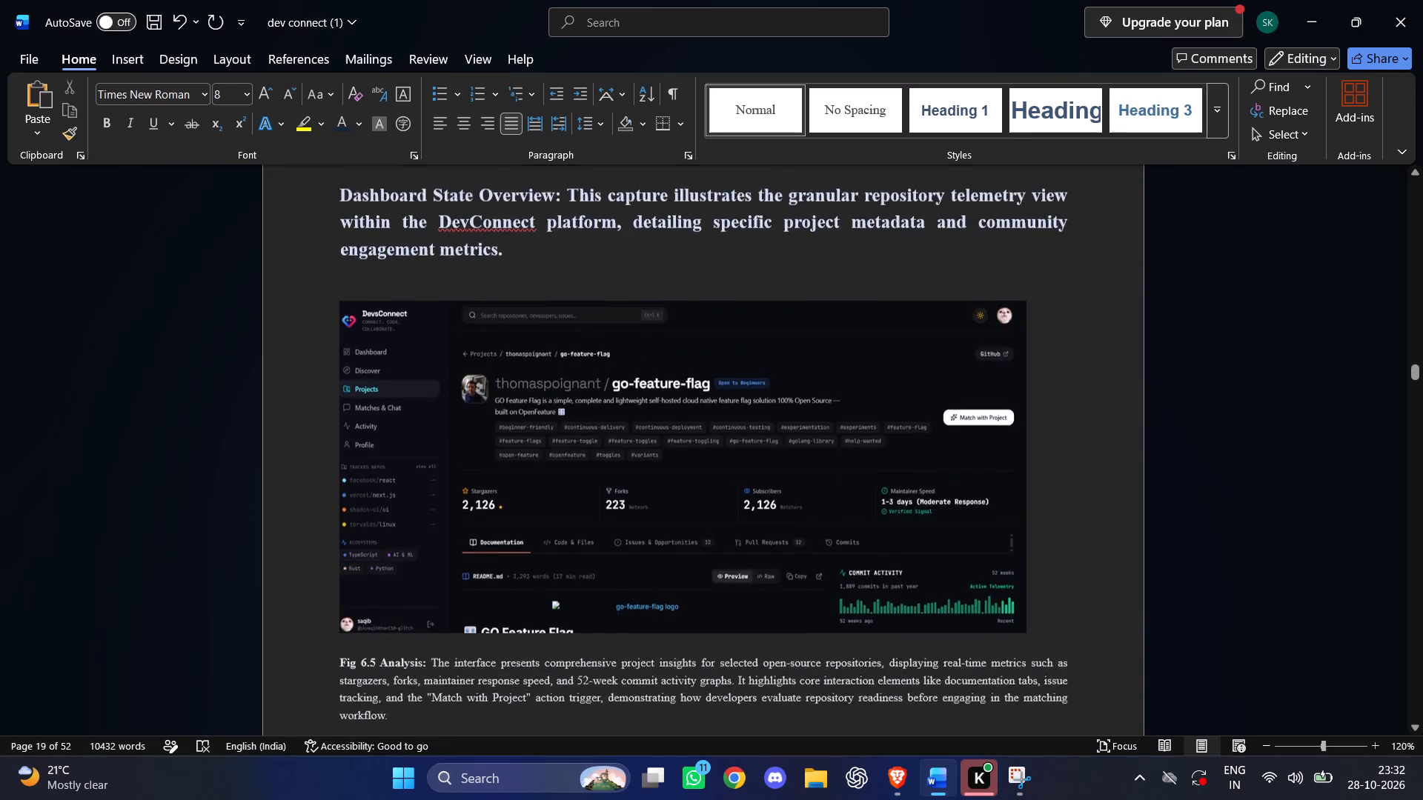
scroll(825, 639, down, 2)
scroll(825, 639, up, 4)
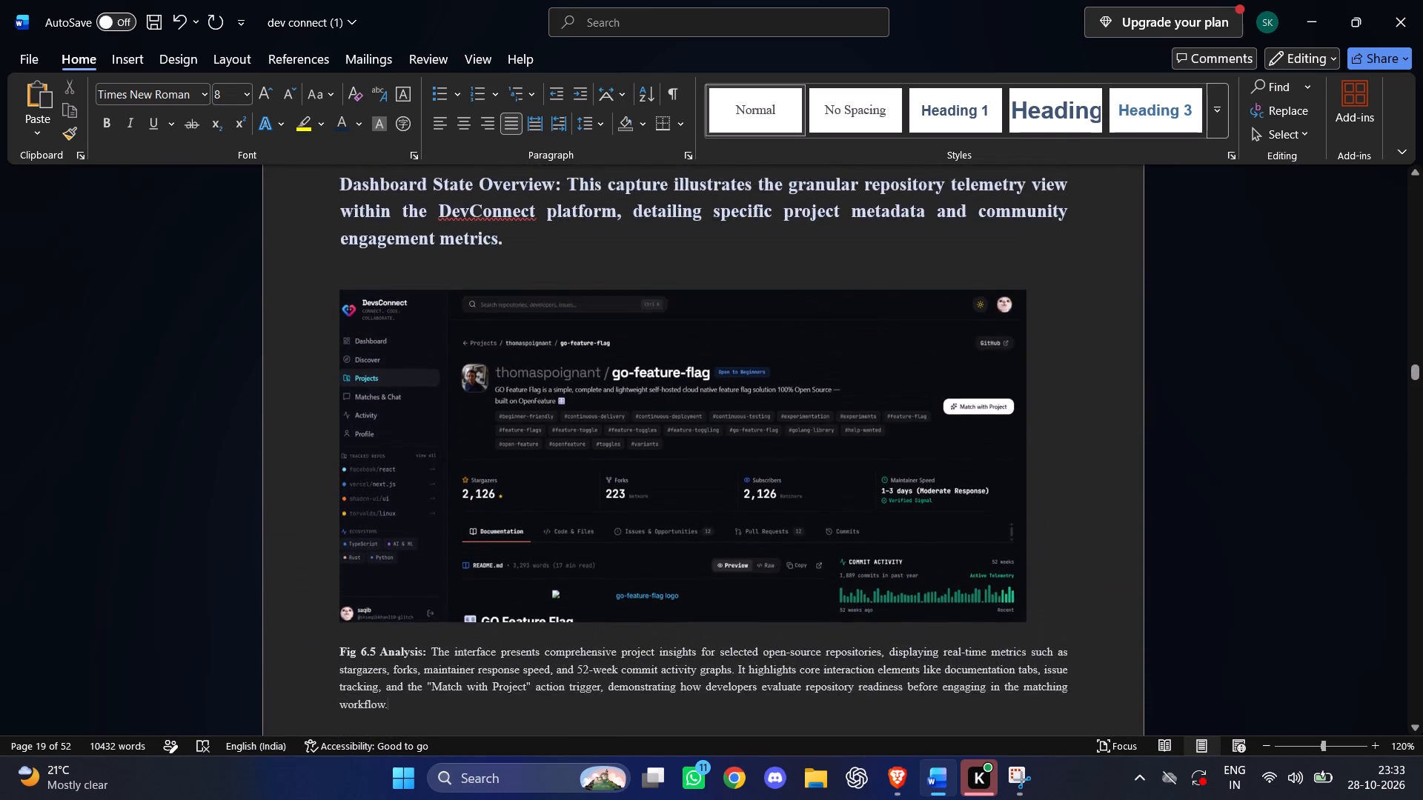
scroll(825, 639, up, 3)
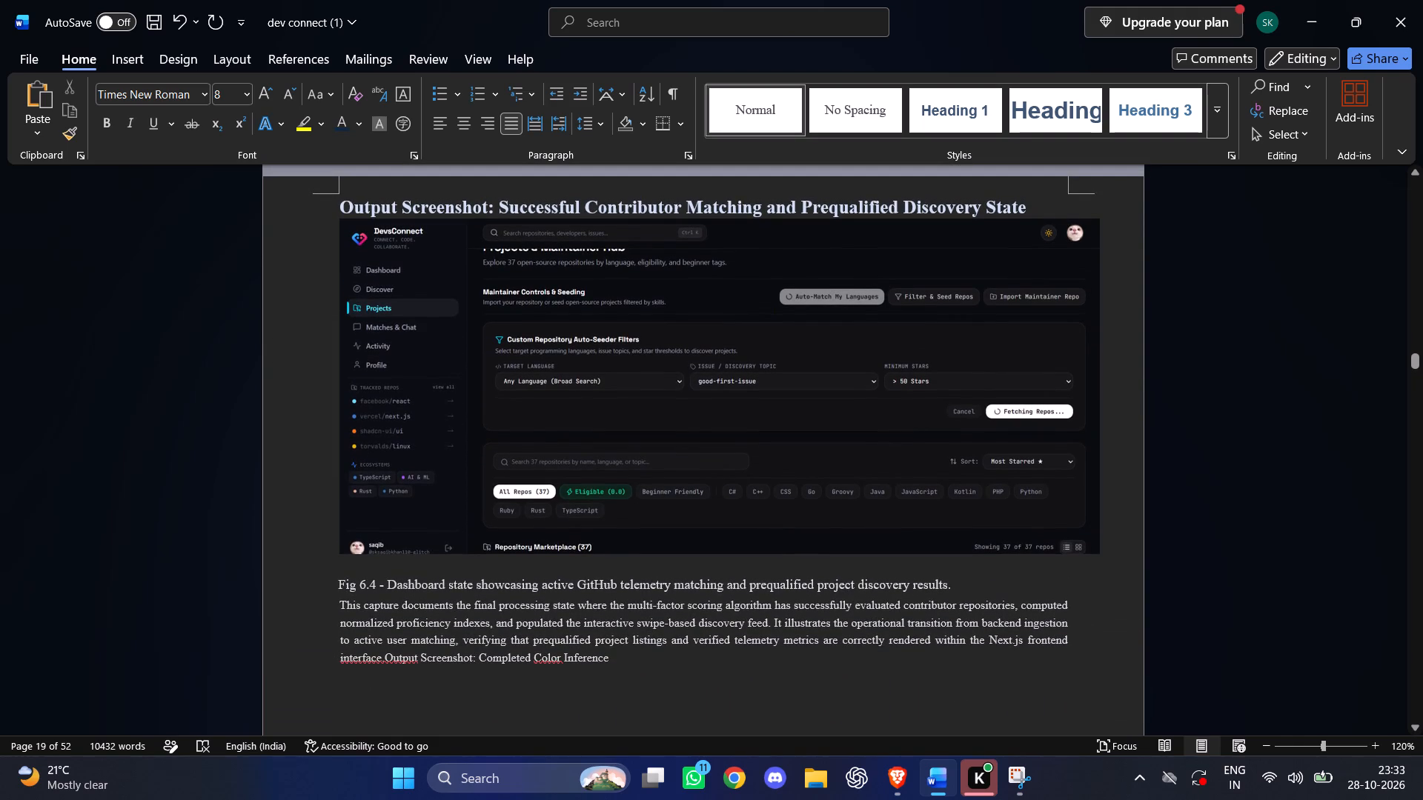
scroll(825, 639, up, 2)
scroll(825, 639, down, 3)
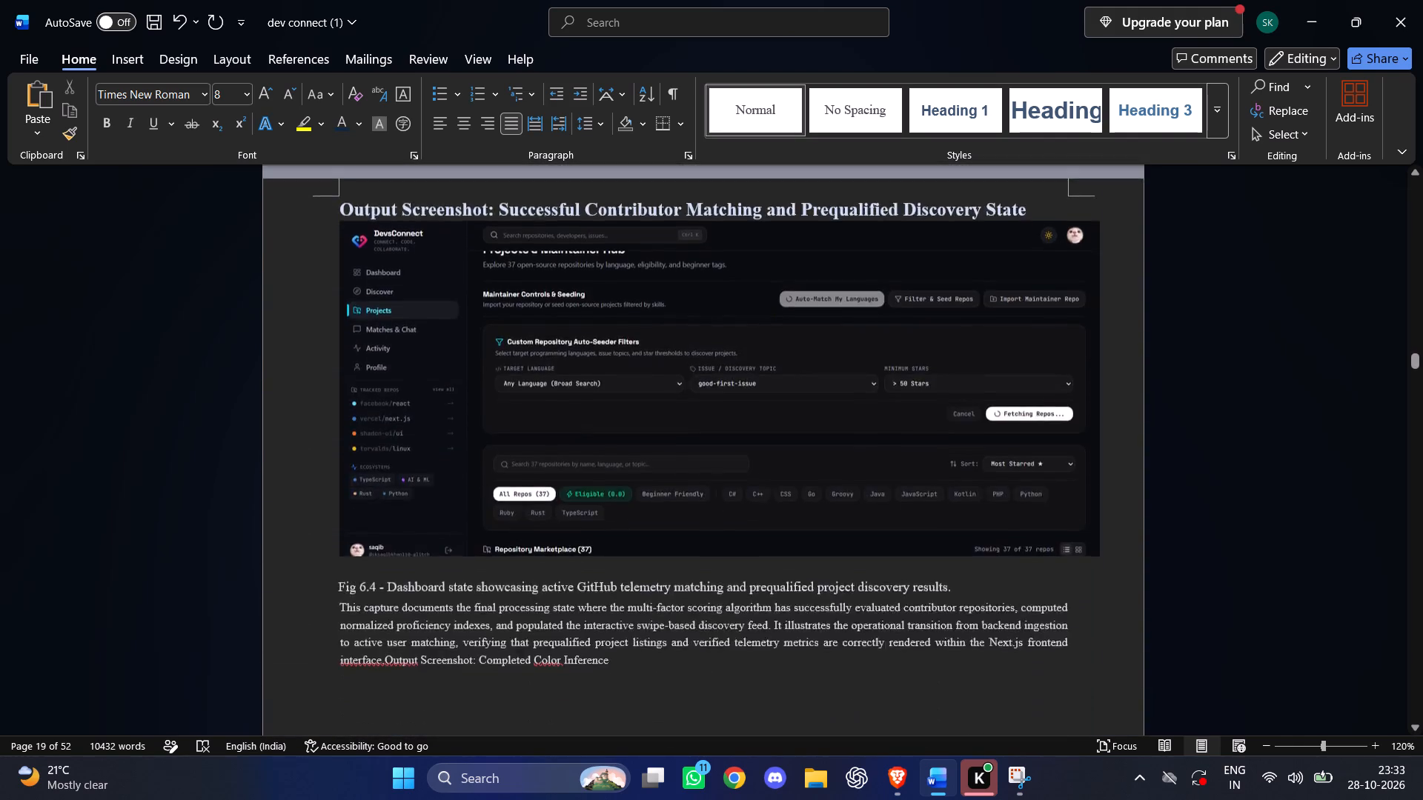
scroll(825, 639, down, 2)
scroll(825, 639, up, 4)
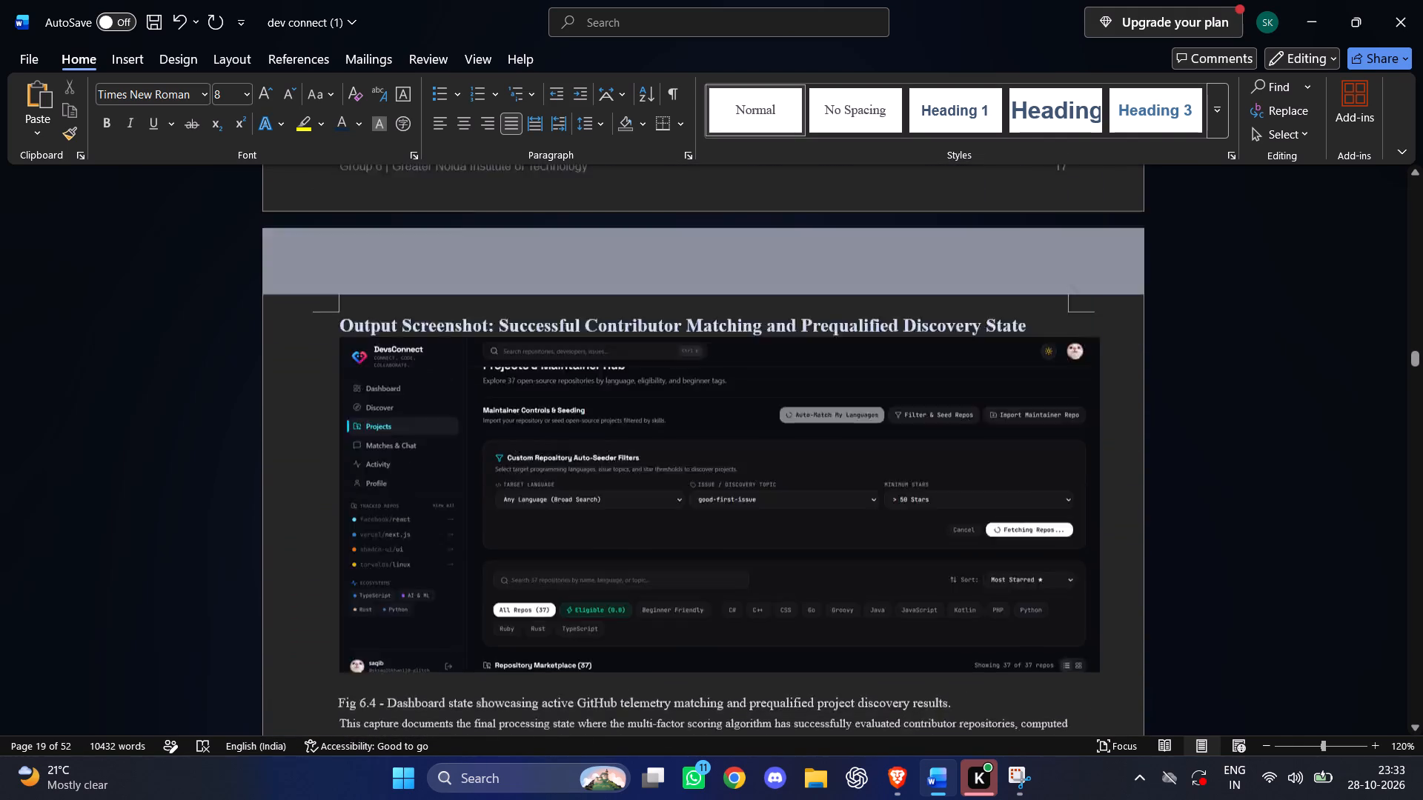
scroll(825, 639, up, 3)
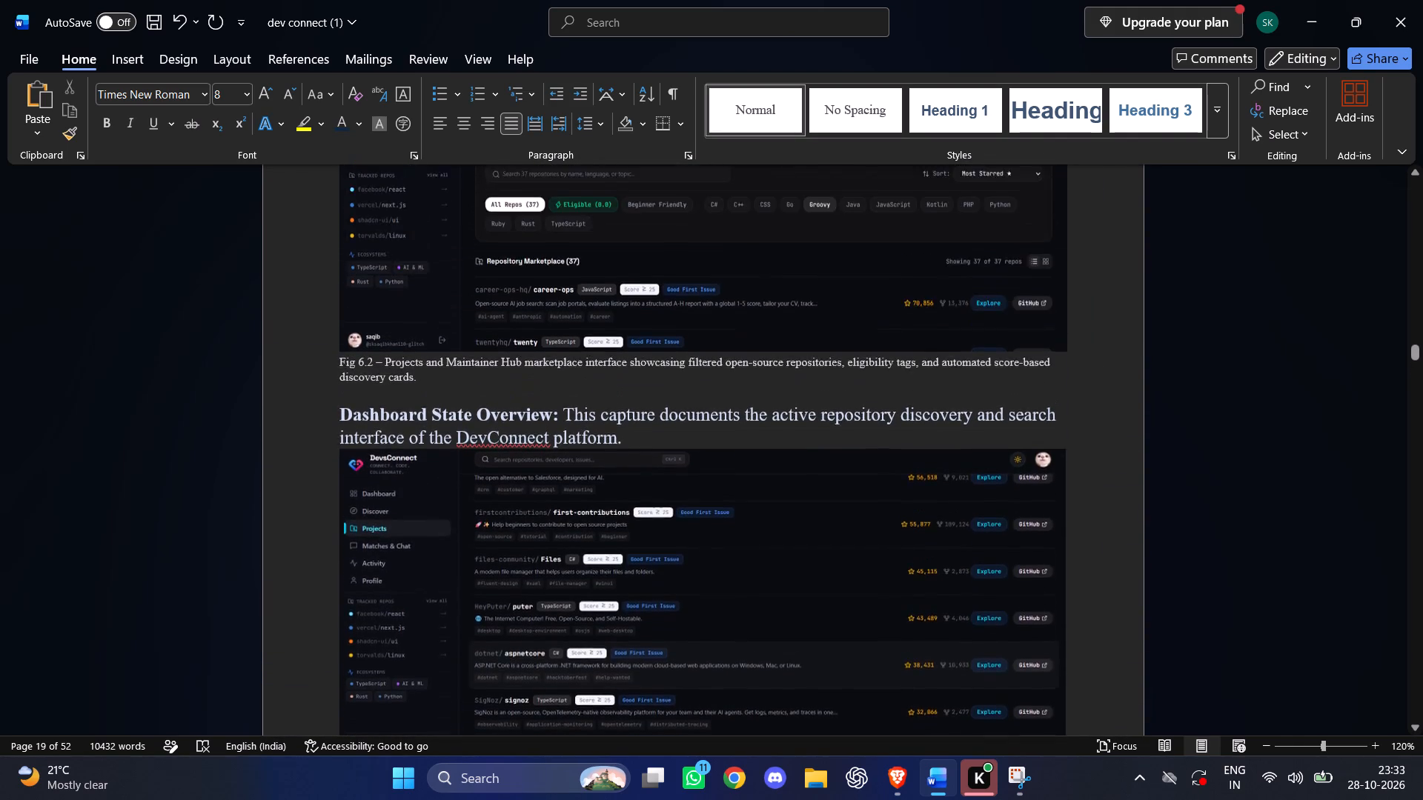
scroll(825, 639, up, 2)
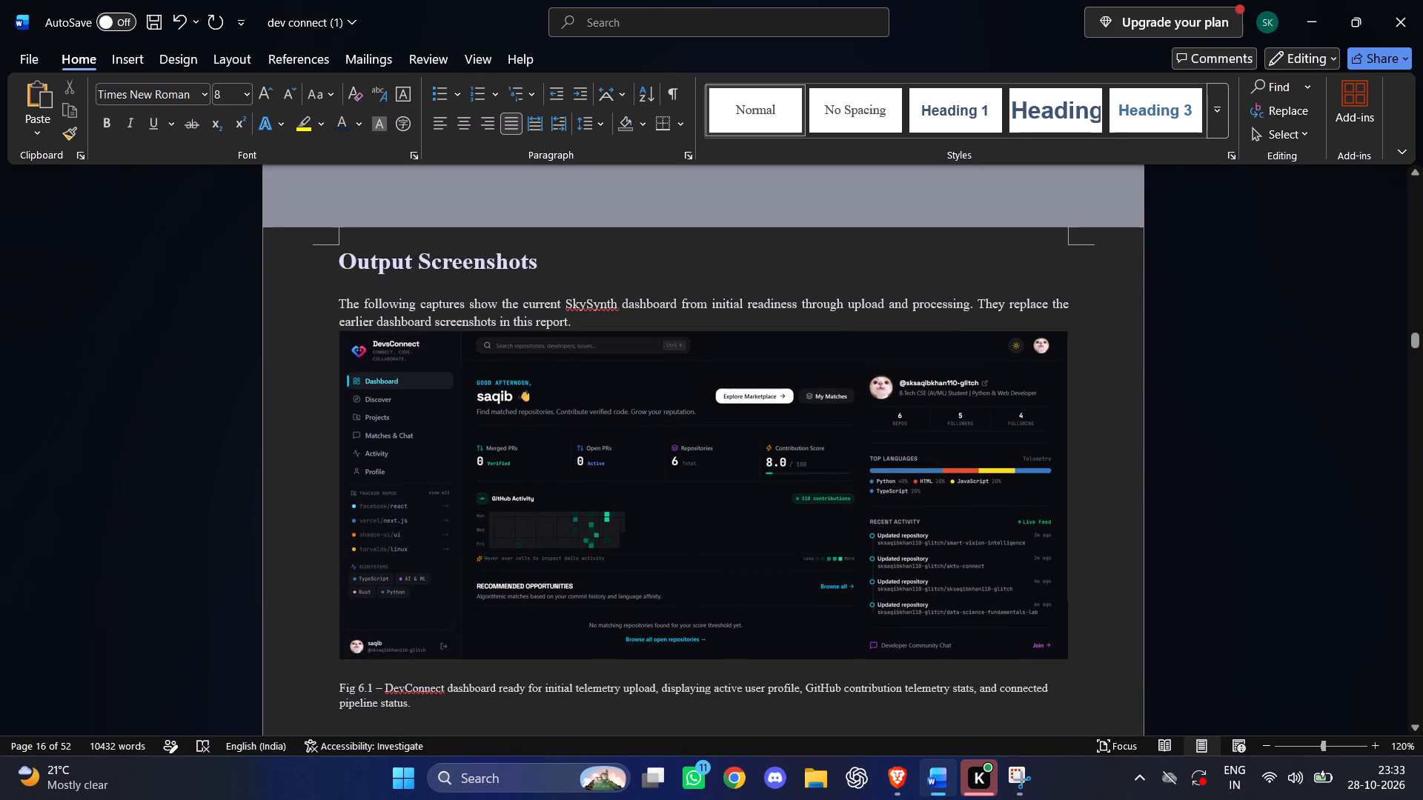
scroll(825, 639, down, 5)
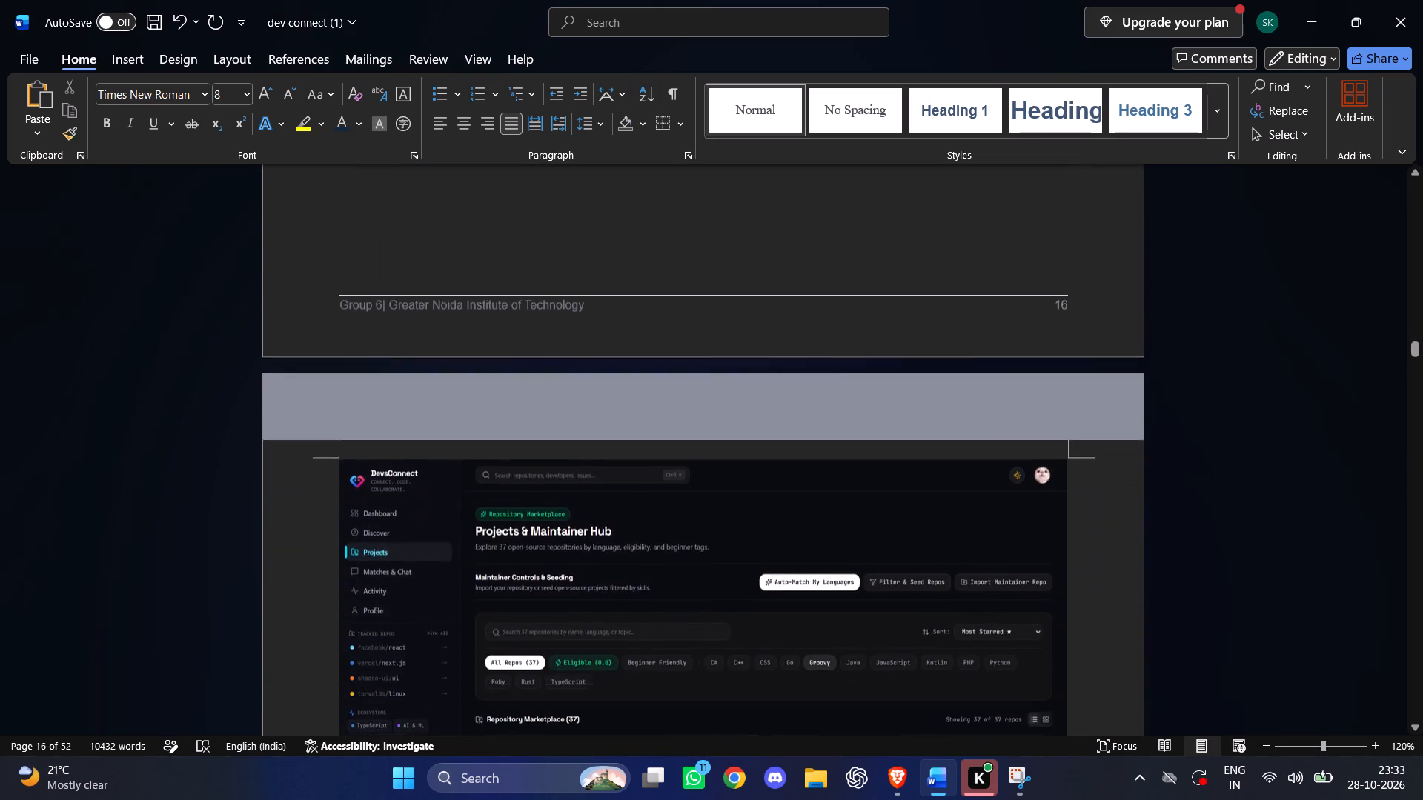
scroll(825, 639, down, 2)
scroll(825, 639, up, 1)
scroll(825, 639, down, 1)
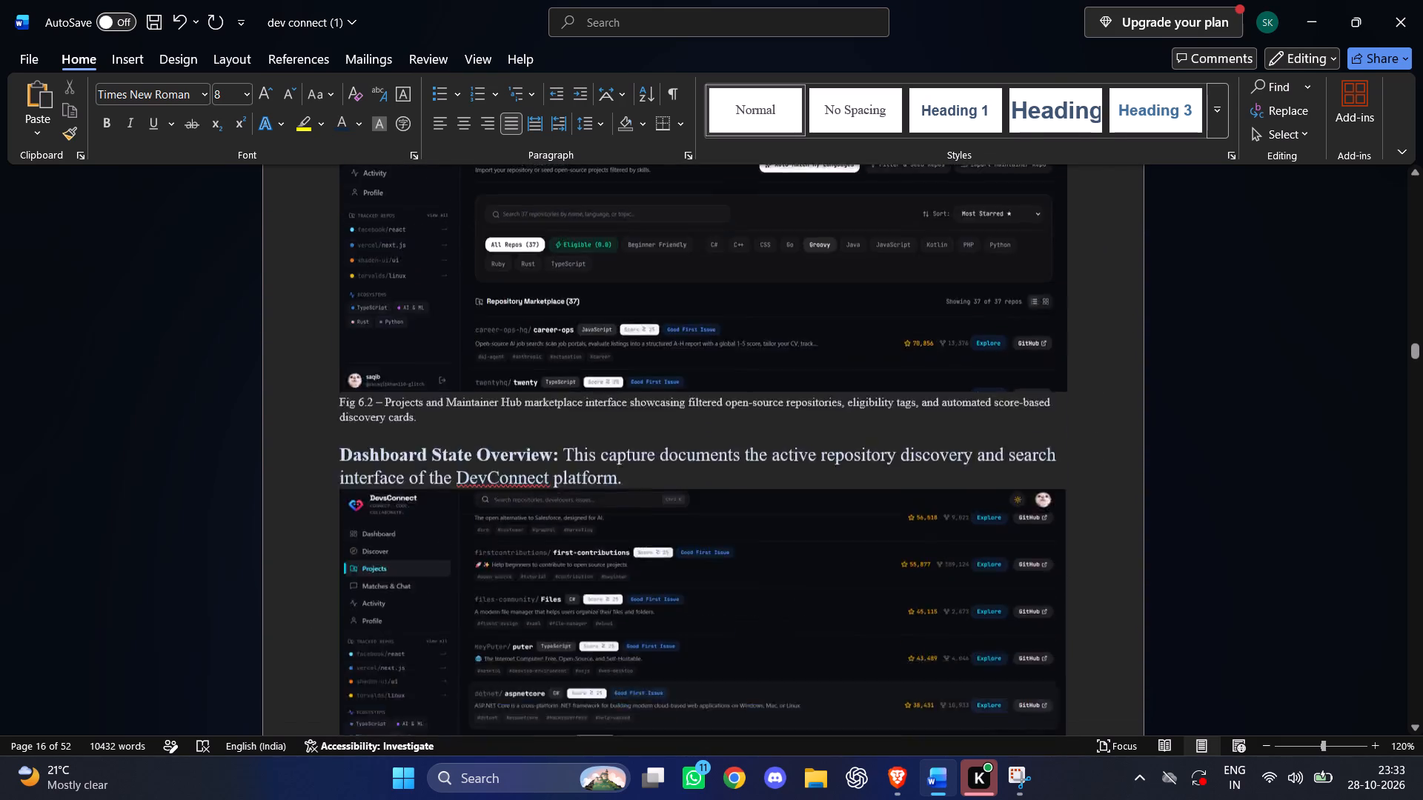
scroll(825, 639, down, 2)
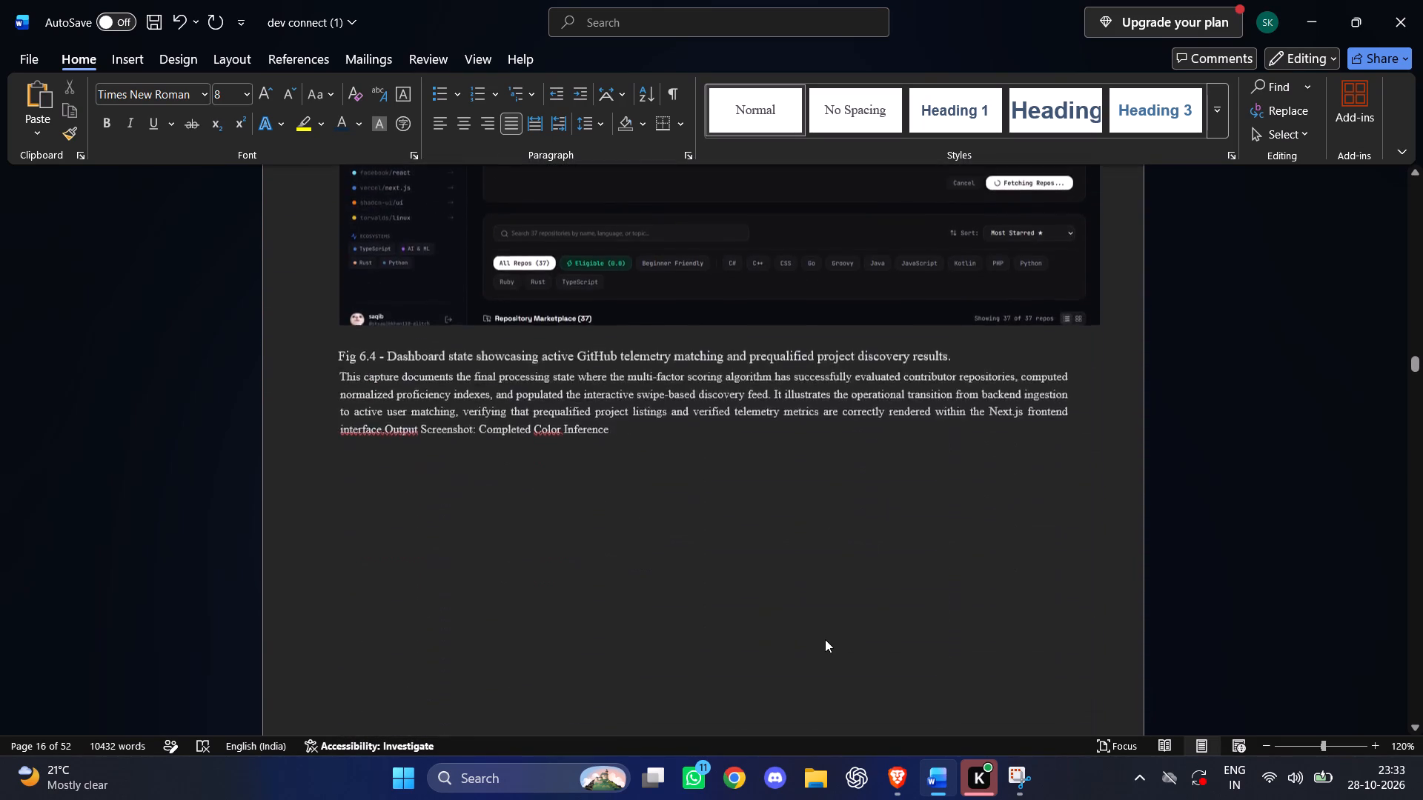
scroll(825, 639, down, 6)
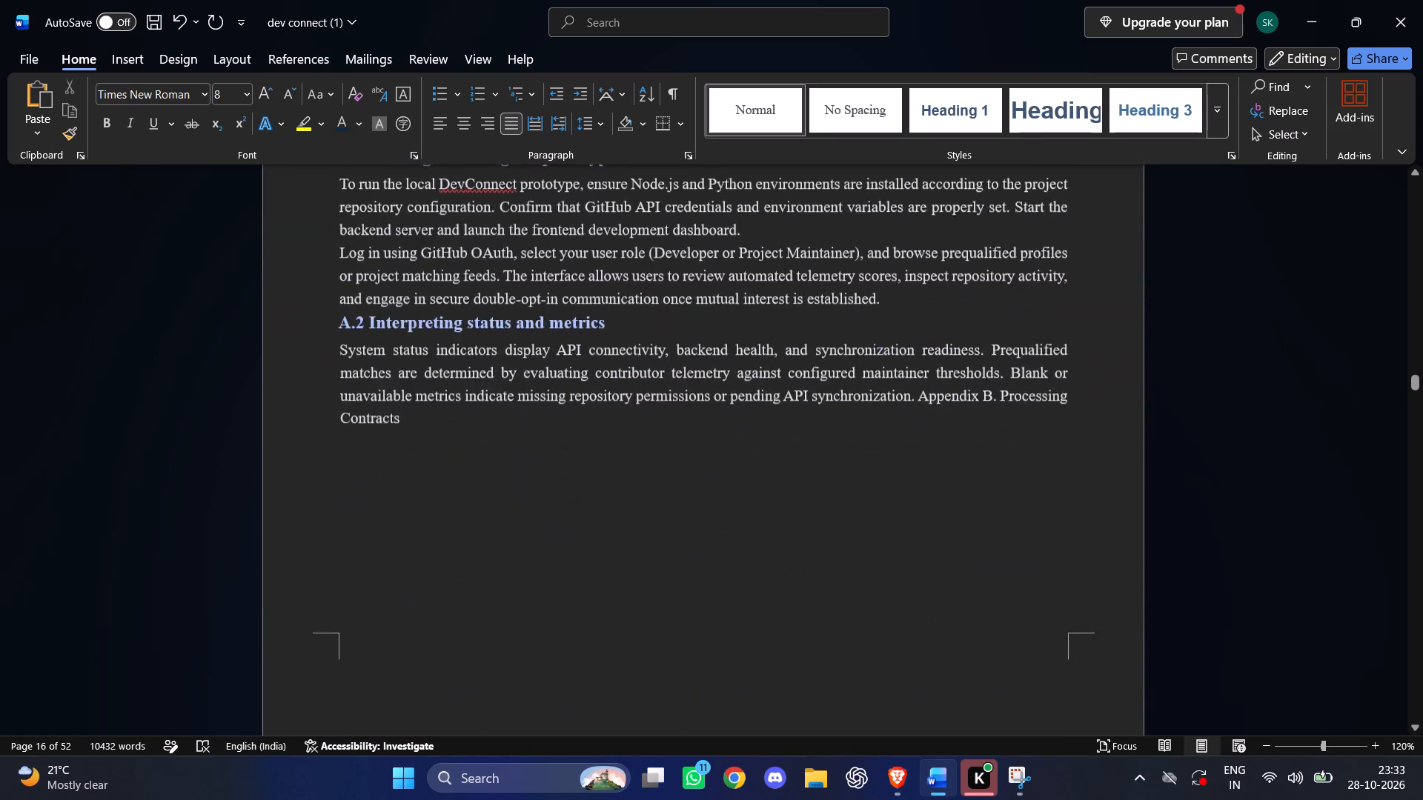
scroll(825, 639, down, 3)
Save the report document.
key(ctrl+s)
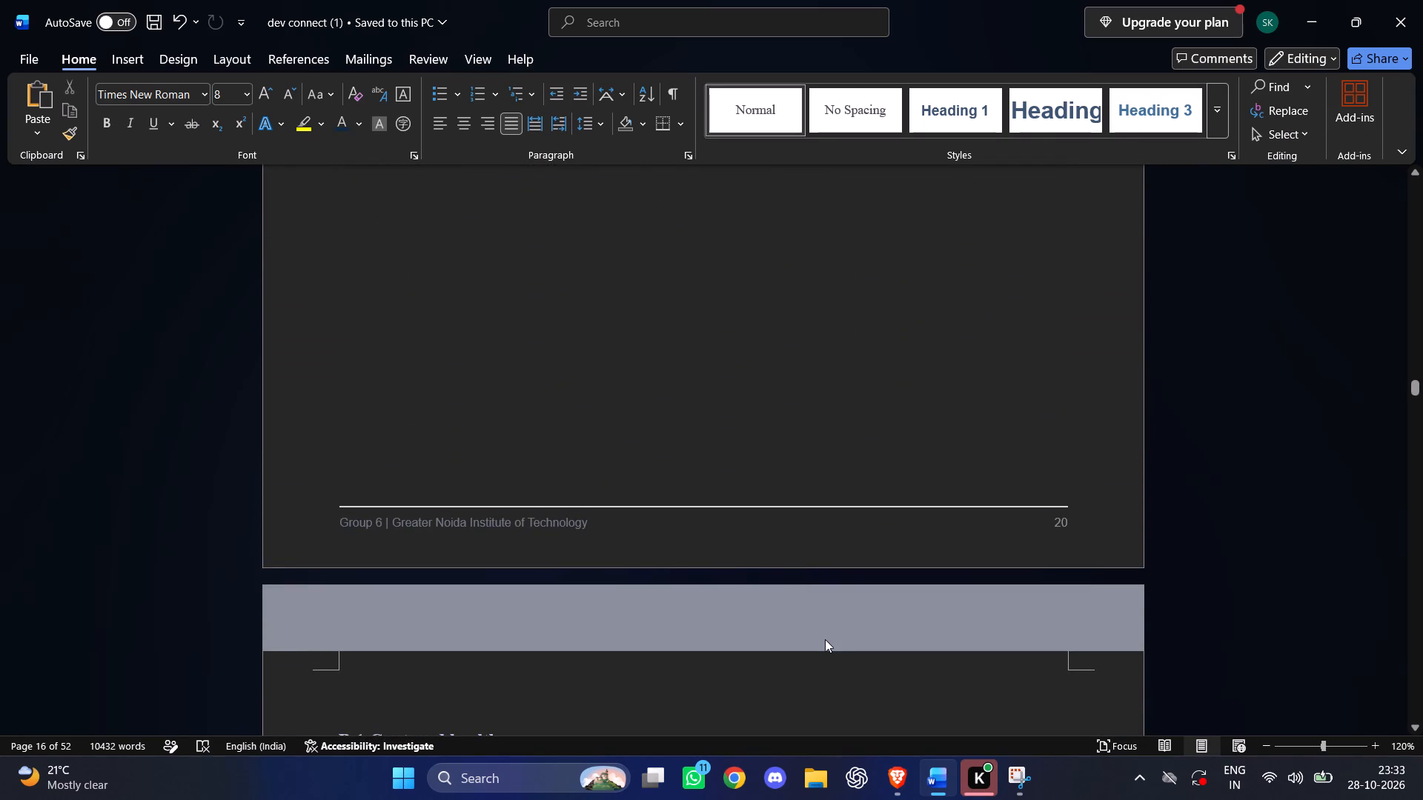
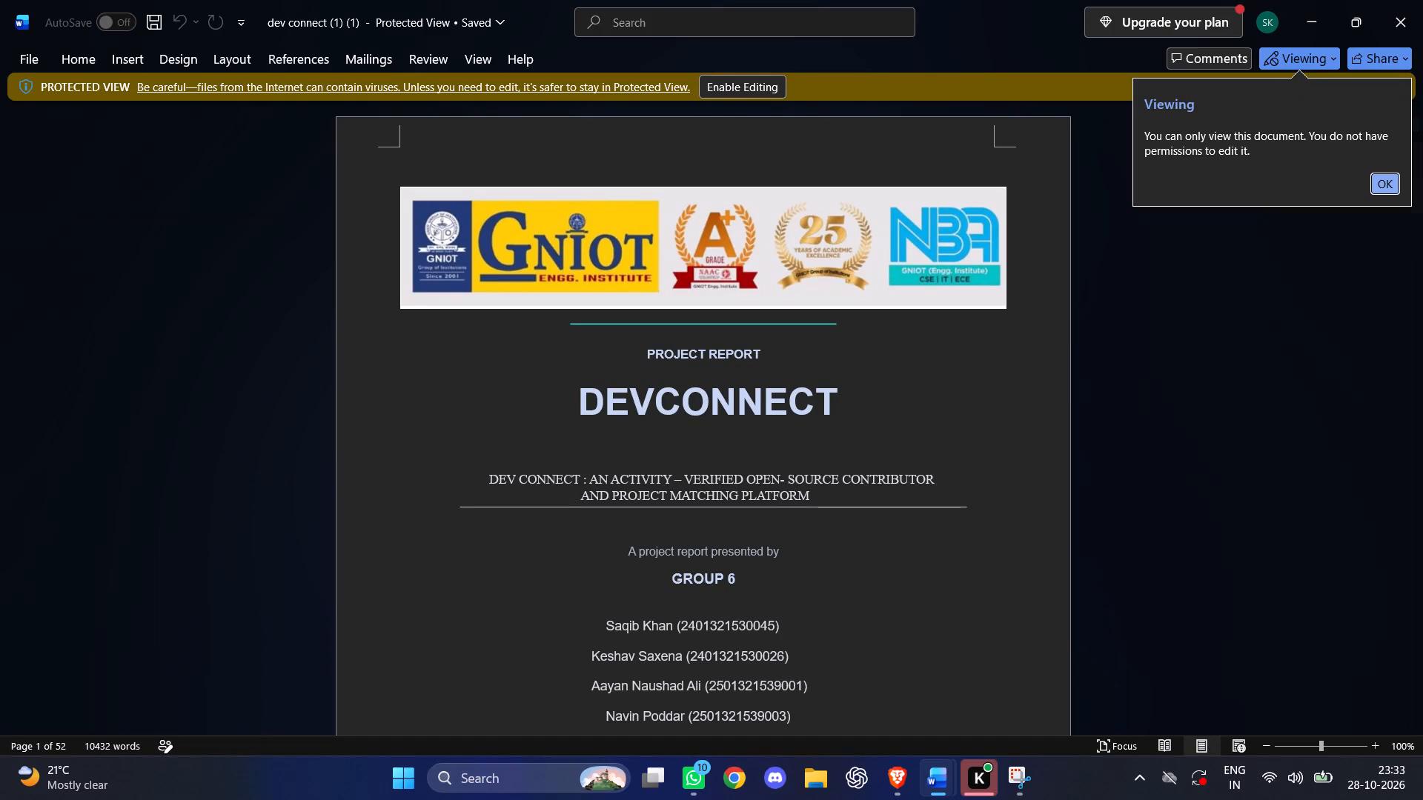
Review the DevConnect report copy opened in Protected View, from the cover and Abstract through the numbered chapters to the references.
scroll(855, 526, down, 9)
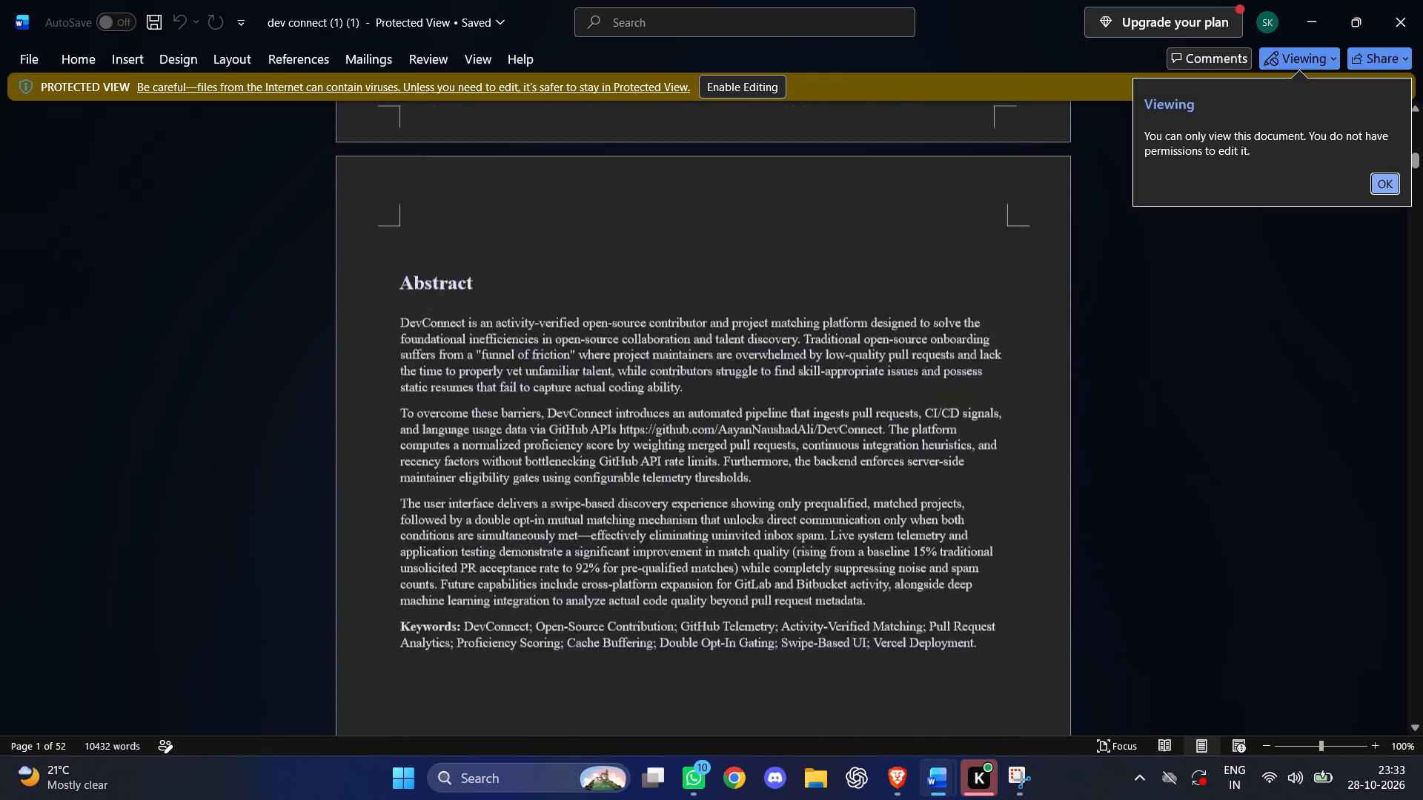
scroll(855, 526, down, 1)
scroll(855, 526, up, 4)
scroll(855, 526, down, 1)
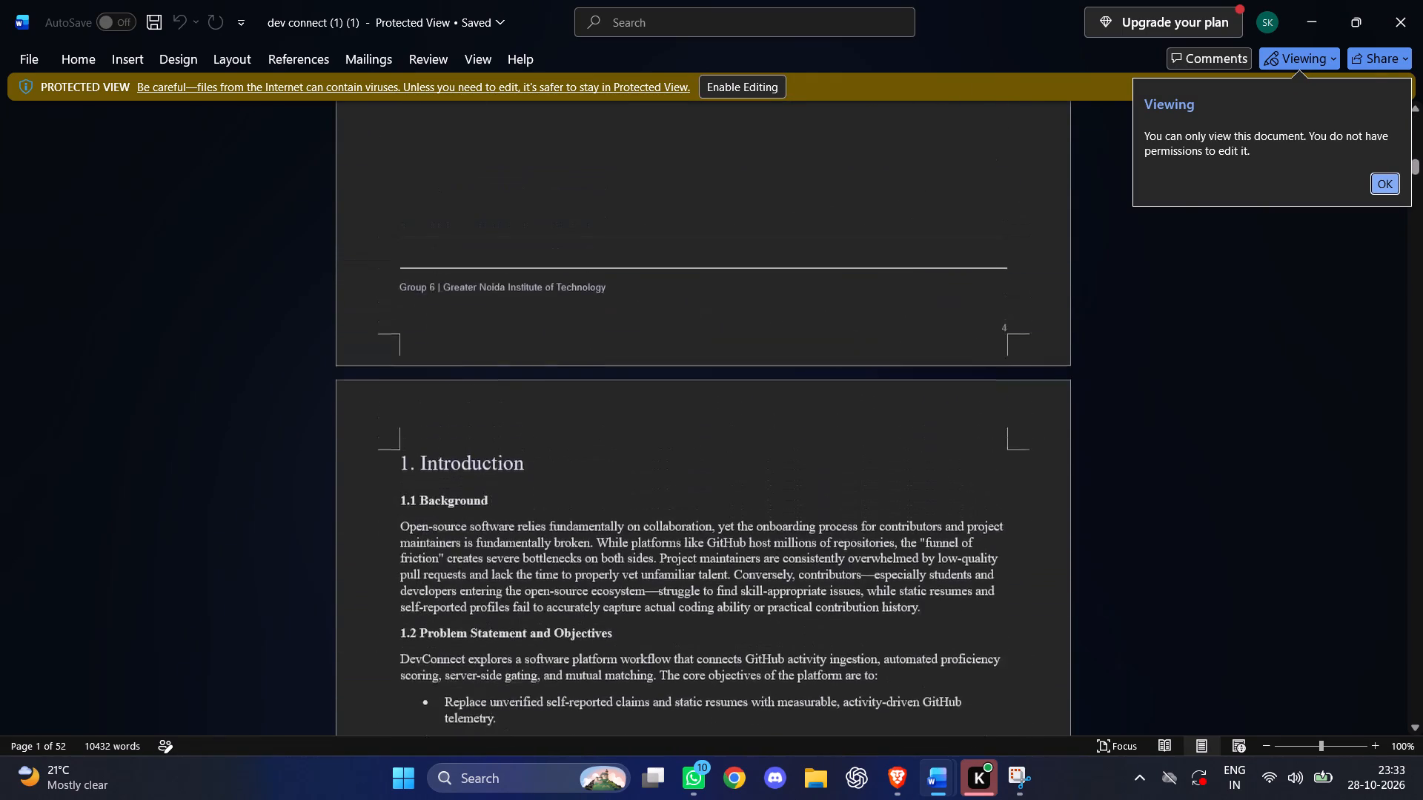
scroll(855, 526, down, 1)
scroll(855, 526, up, 3)
scroll(855, 526, down, 1)
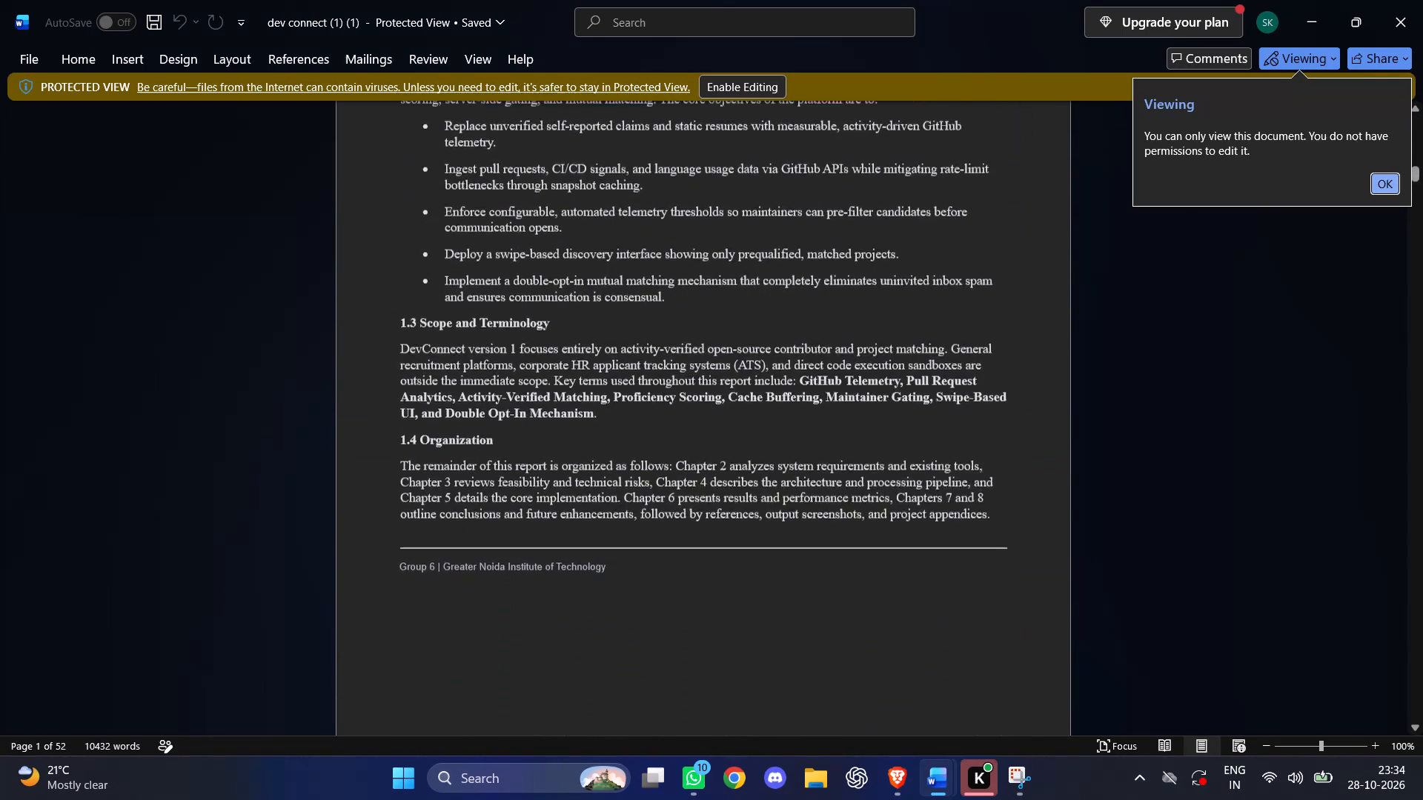
scroll(855, 526, down, 10)
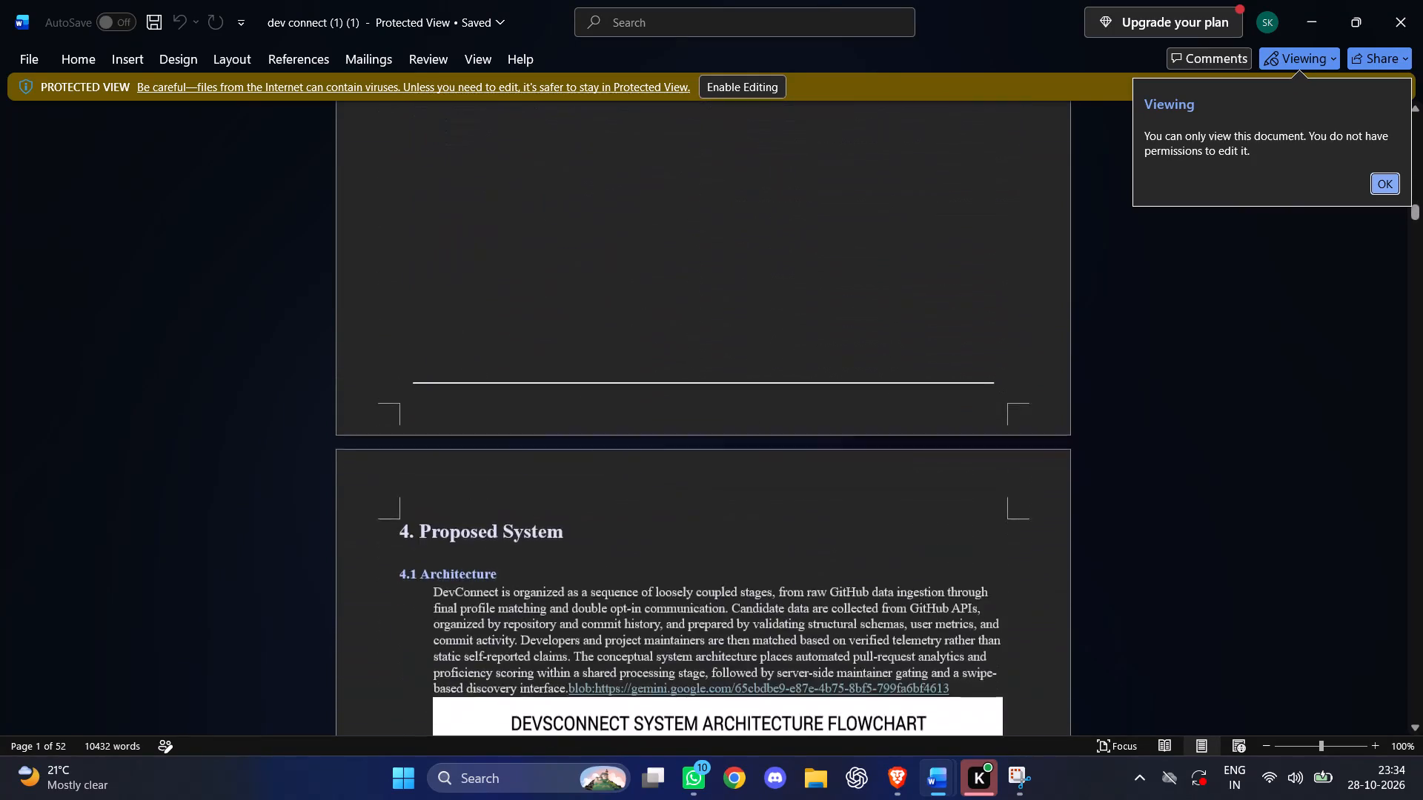
scroll(855, 526, down, 4)
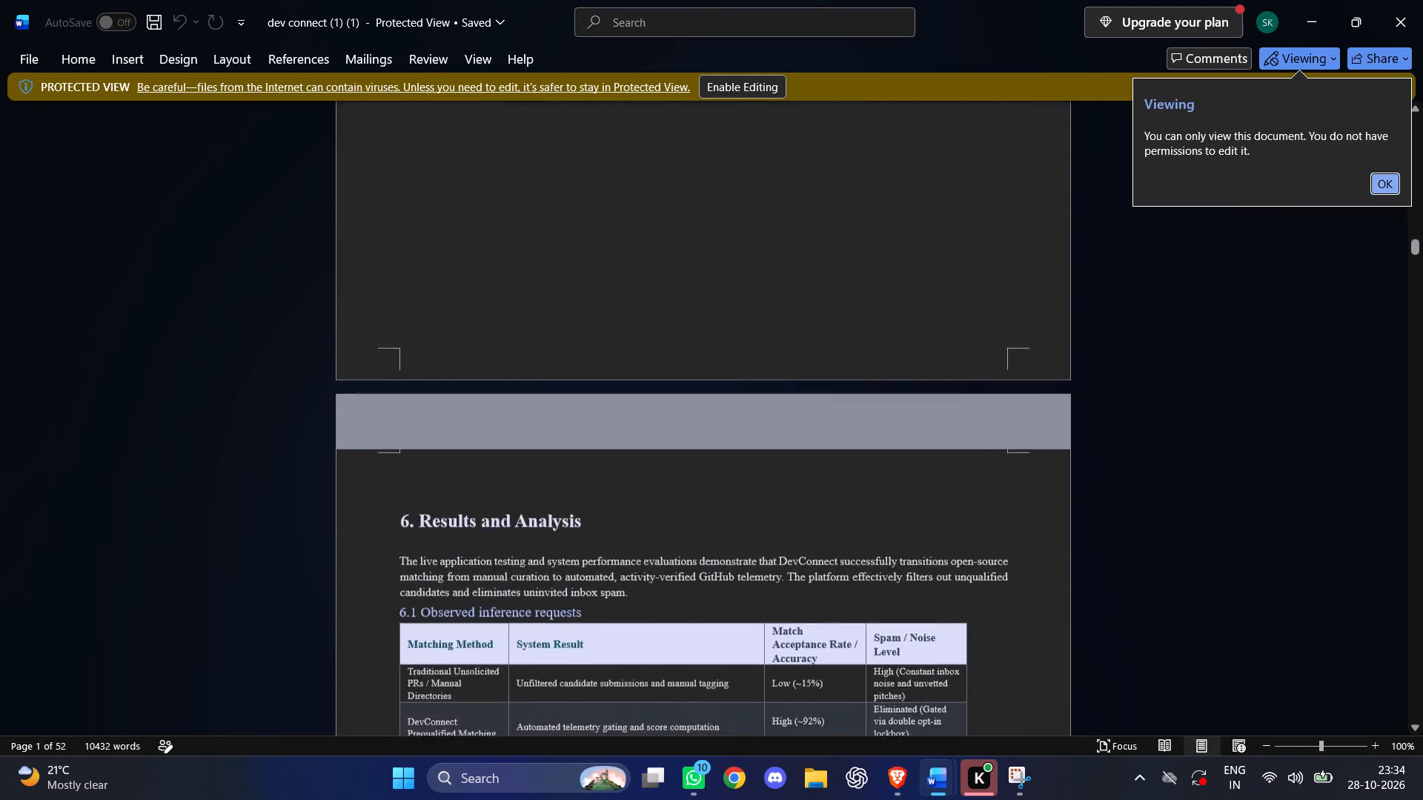
scroll(855, 526, down, 8)
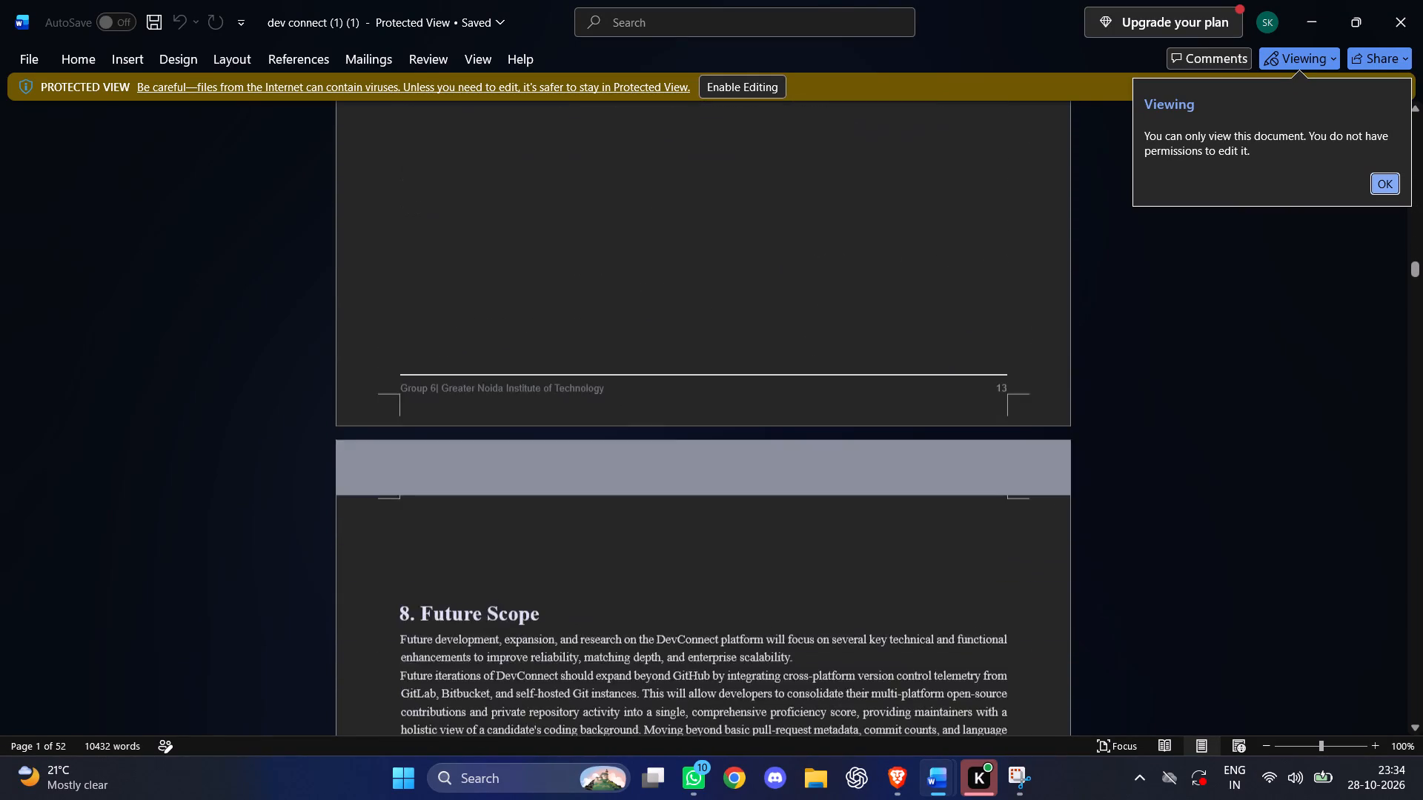
scroll(855, 526, down, 4)
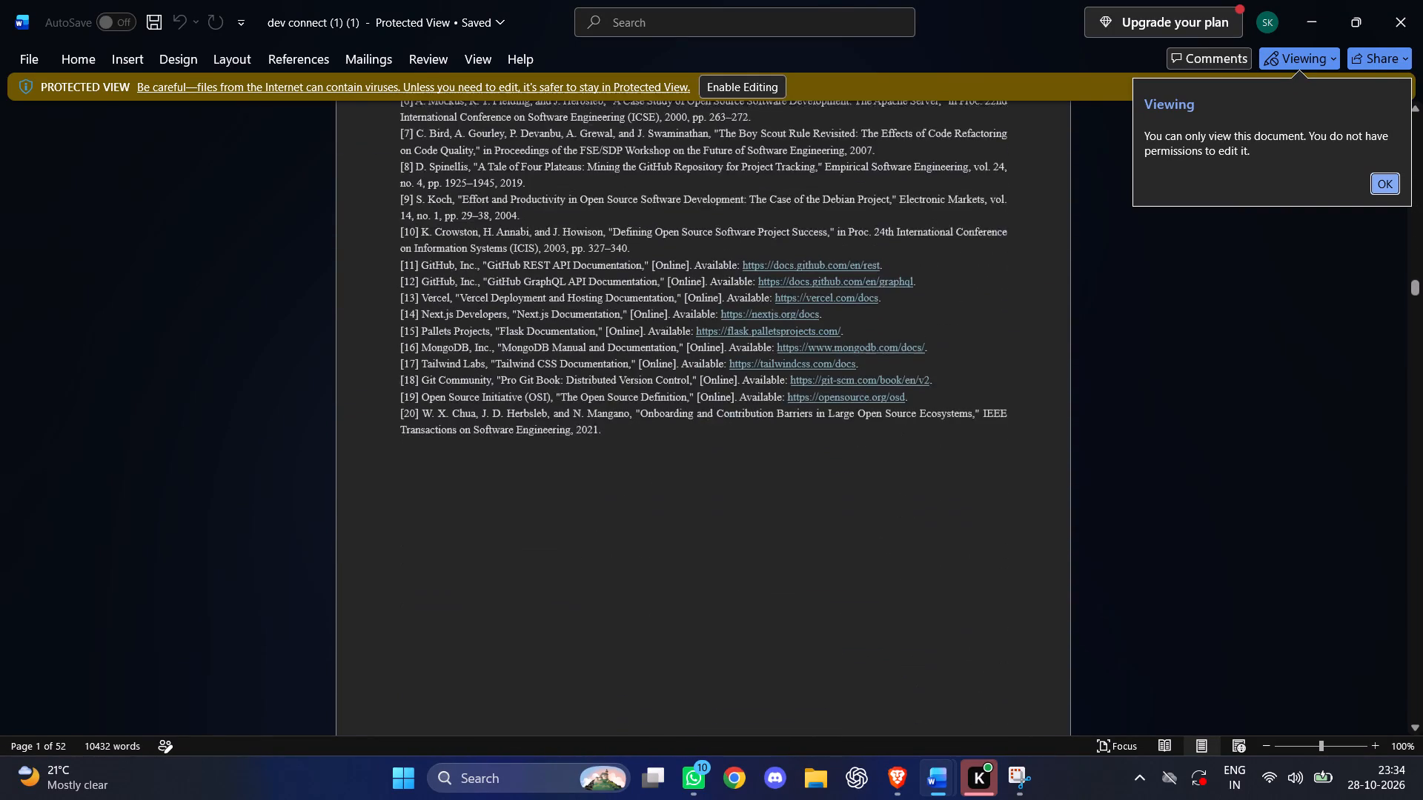
Examine the Output Screenshots pages from Fig 6.1 through the Fig 6.5 analysis, checking the images, captions and descriptions.
scroll(855, 526, down, 3)
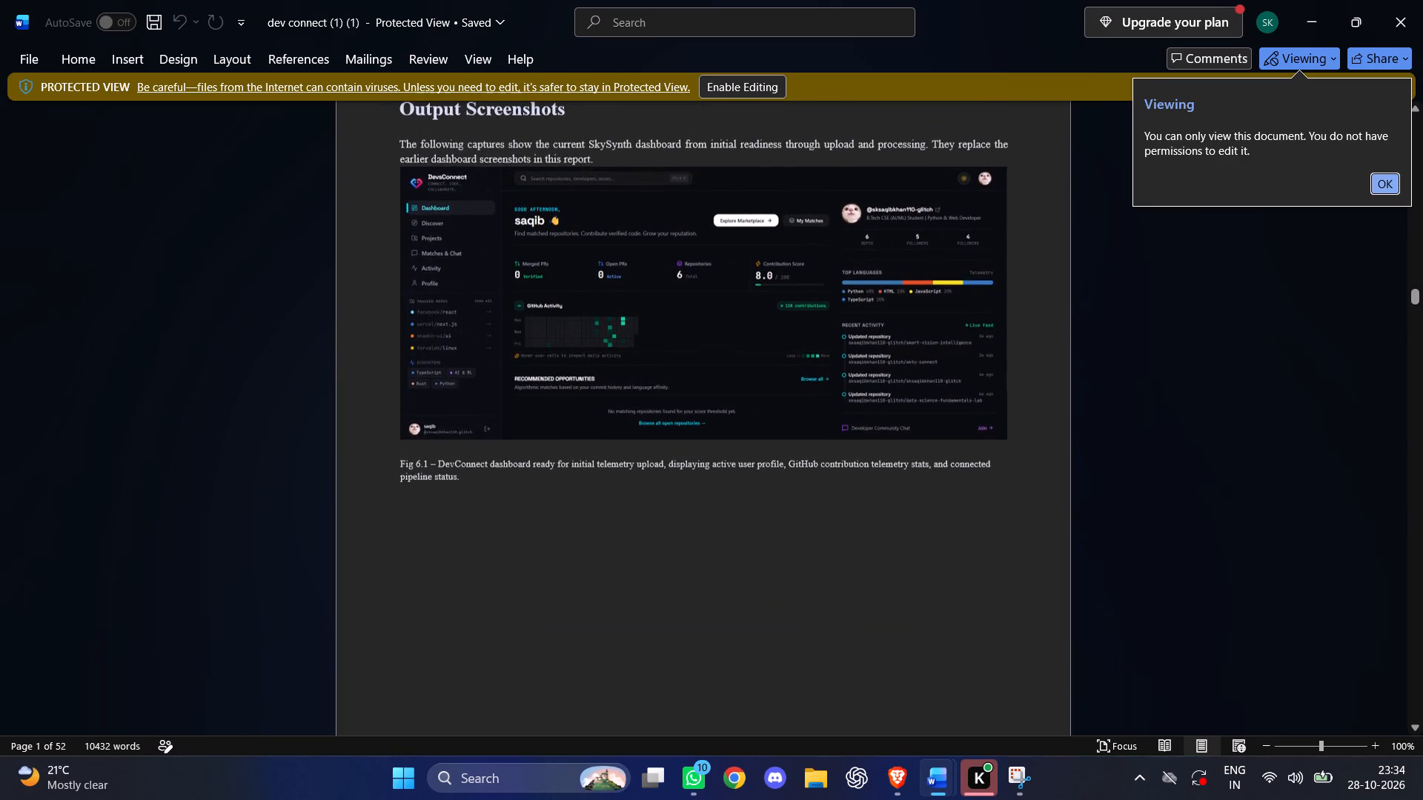
scroll(855, 526, down, 1)
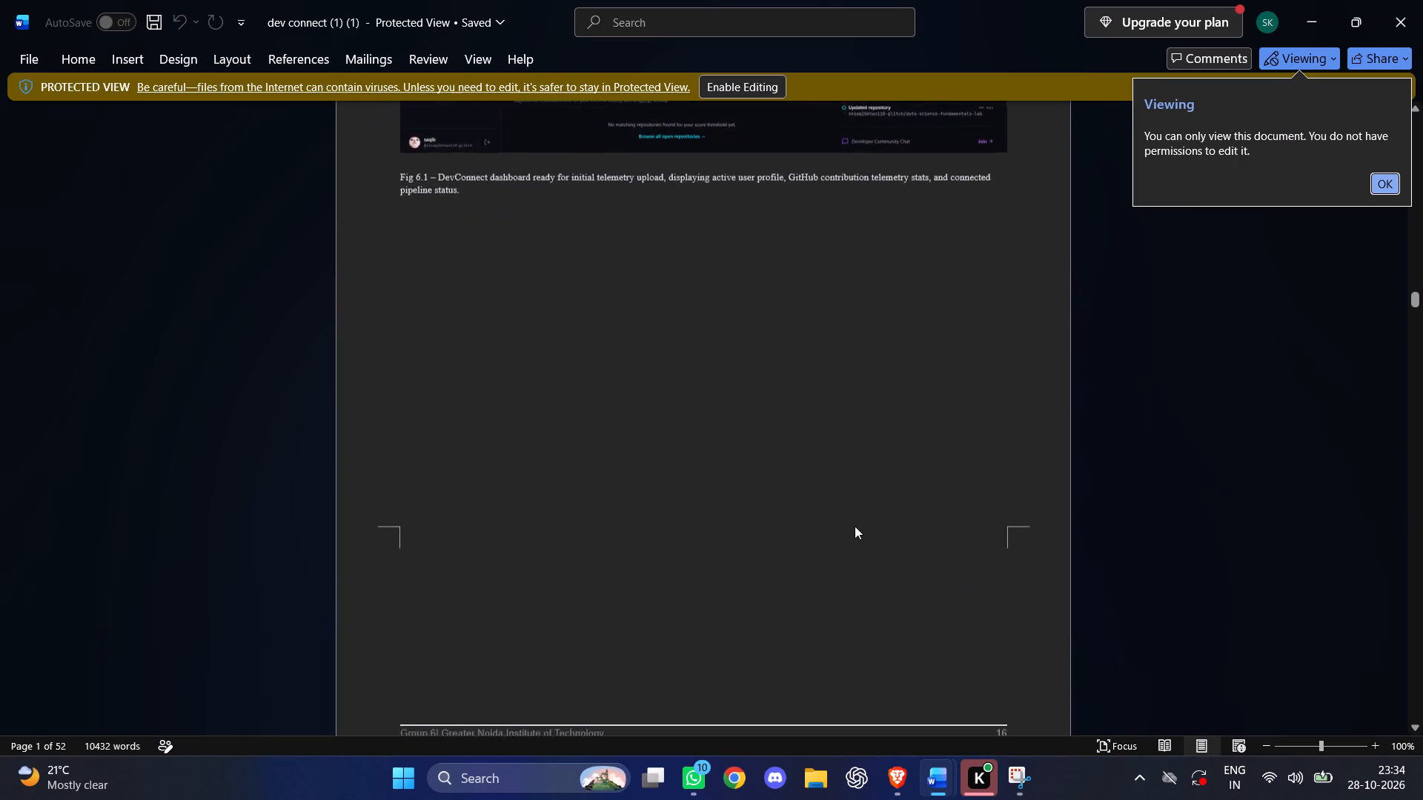
scroll(855, 526, down, 3)
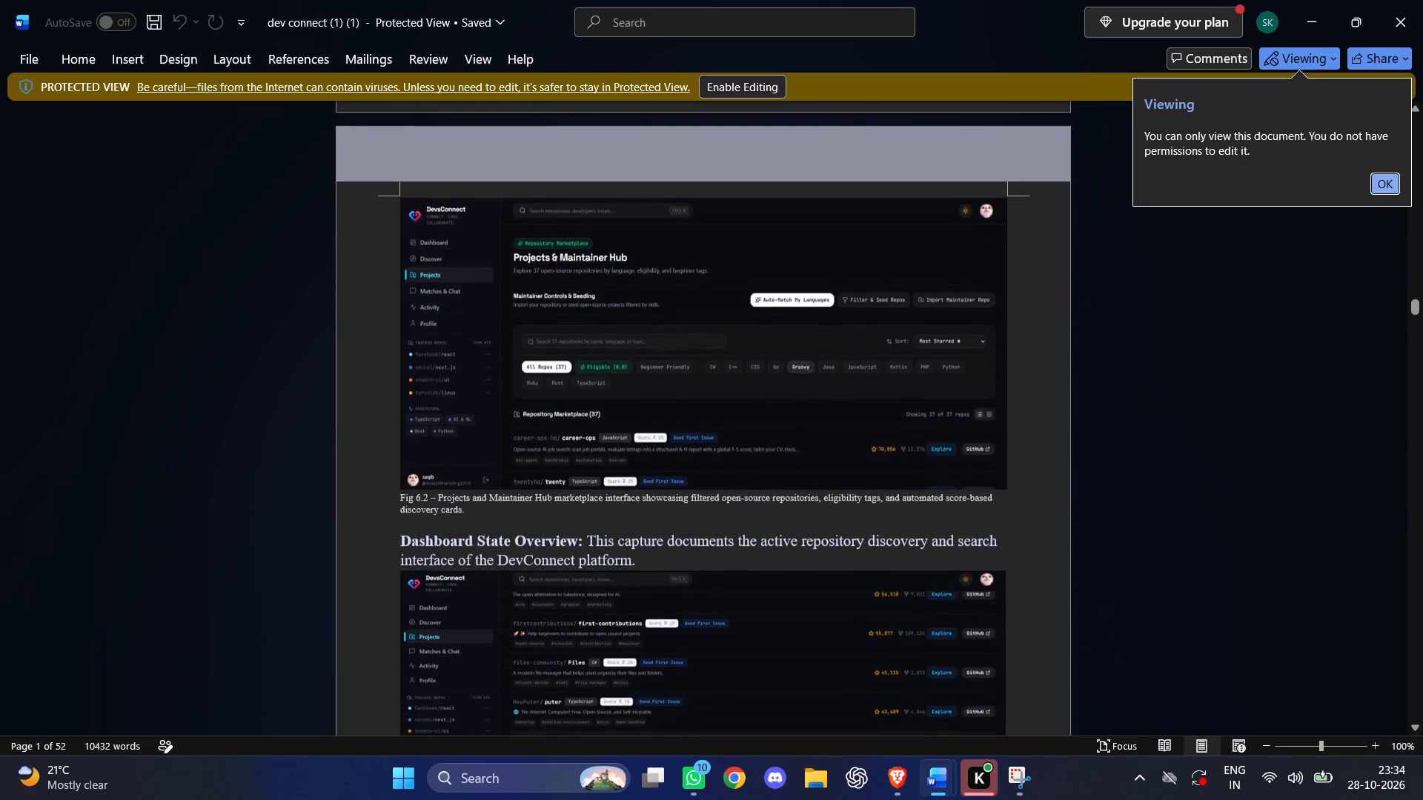
scroll(855, 526, down, 5)
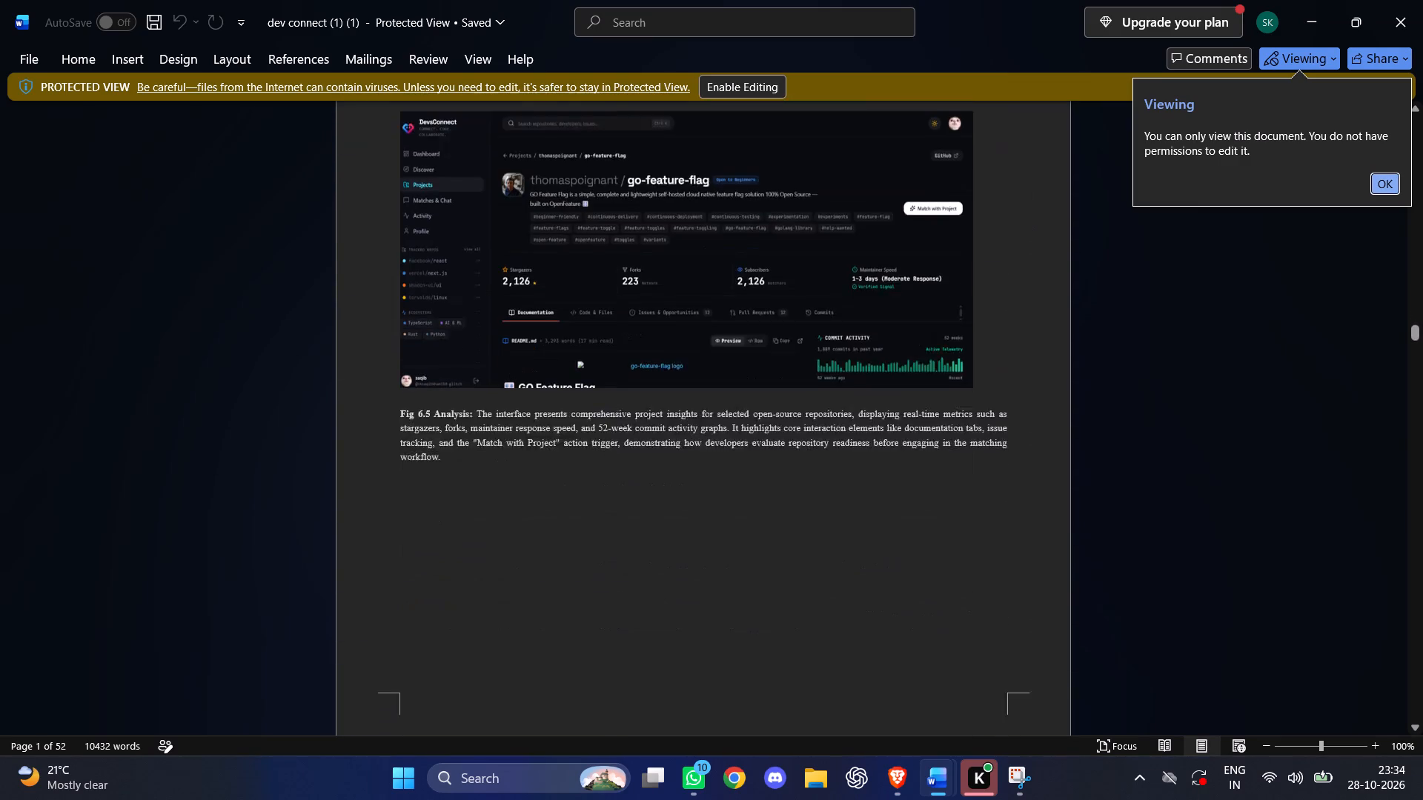
Review the report copy from the Fig 6.5 analysis to the B.1 Captured health response section.
scroll(855, 526, down, 1)
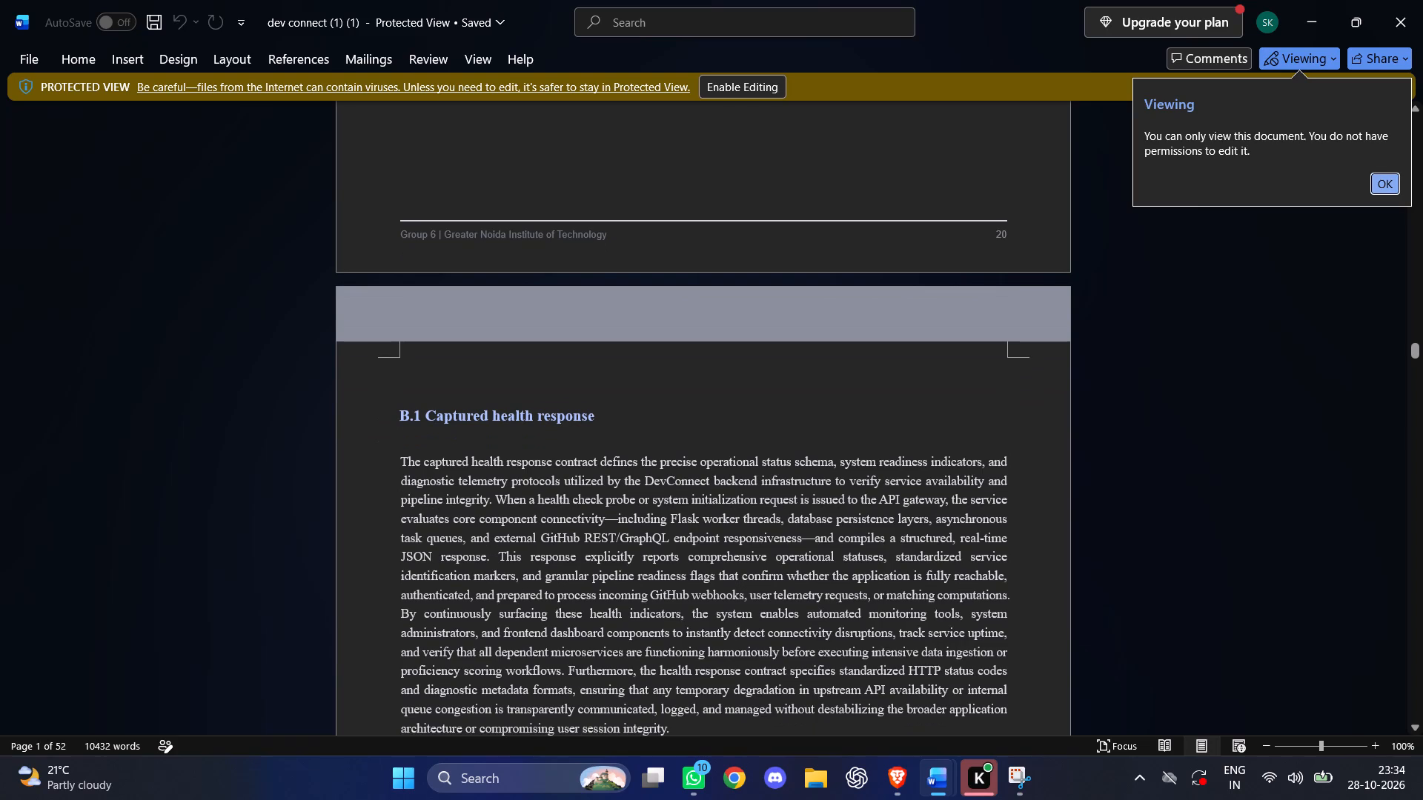